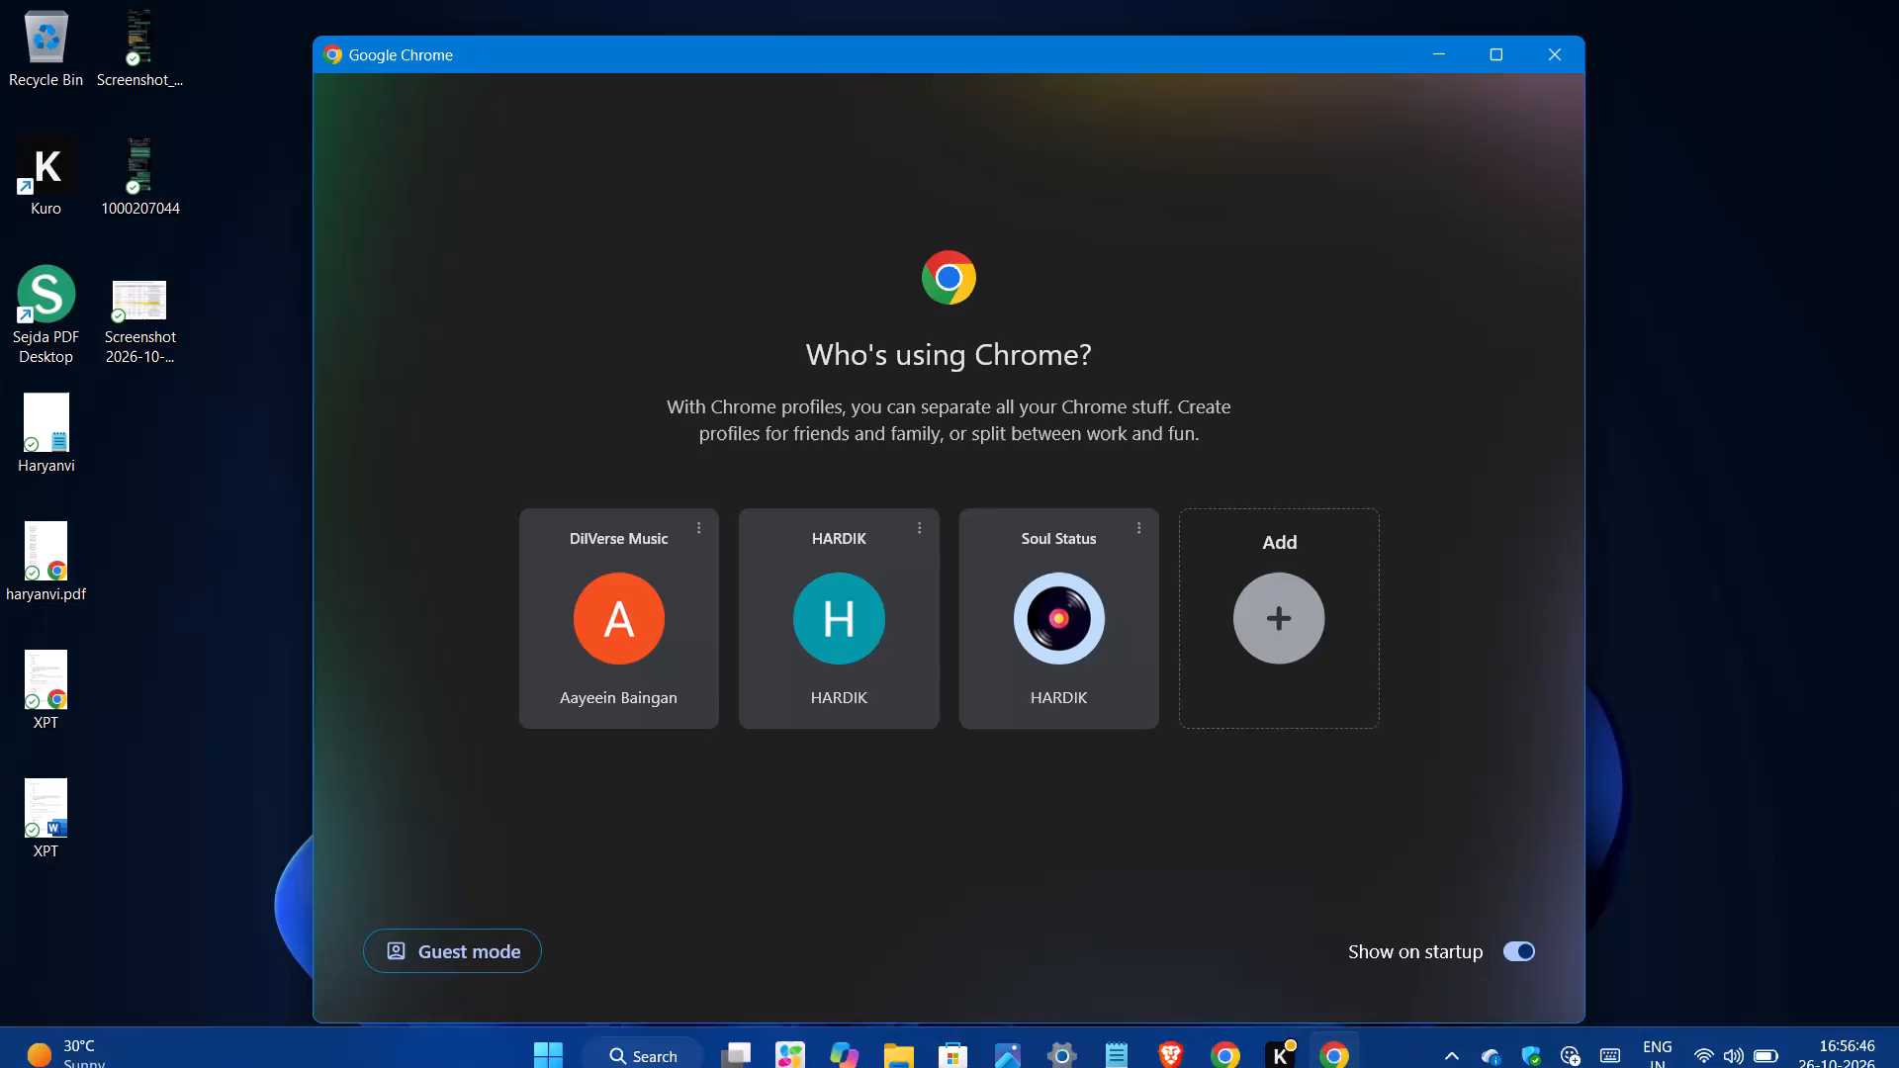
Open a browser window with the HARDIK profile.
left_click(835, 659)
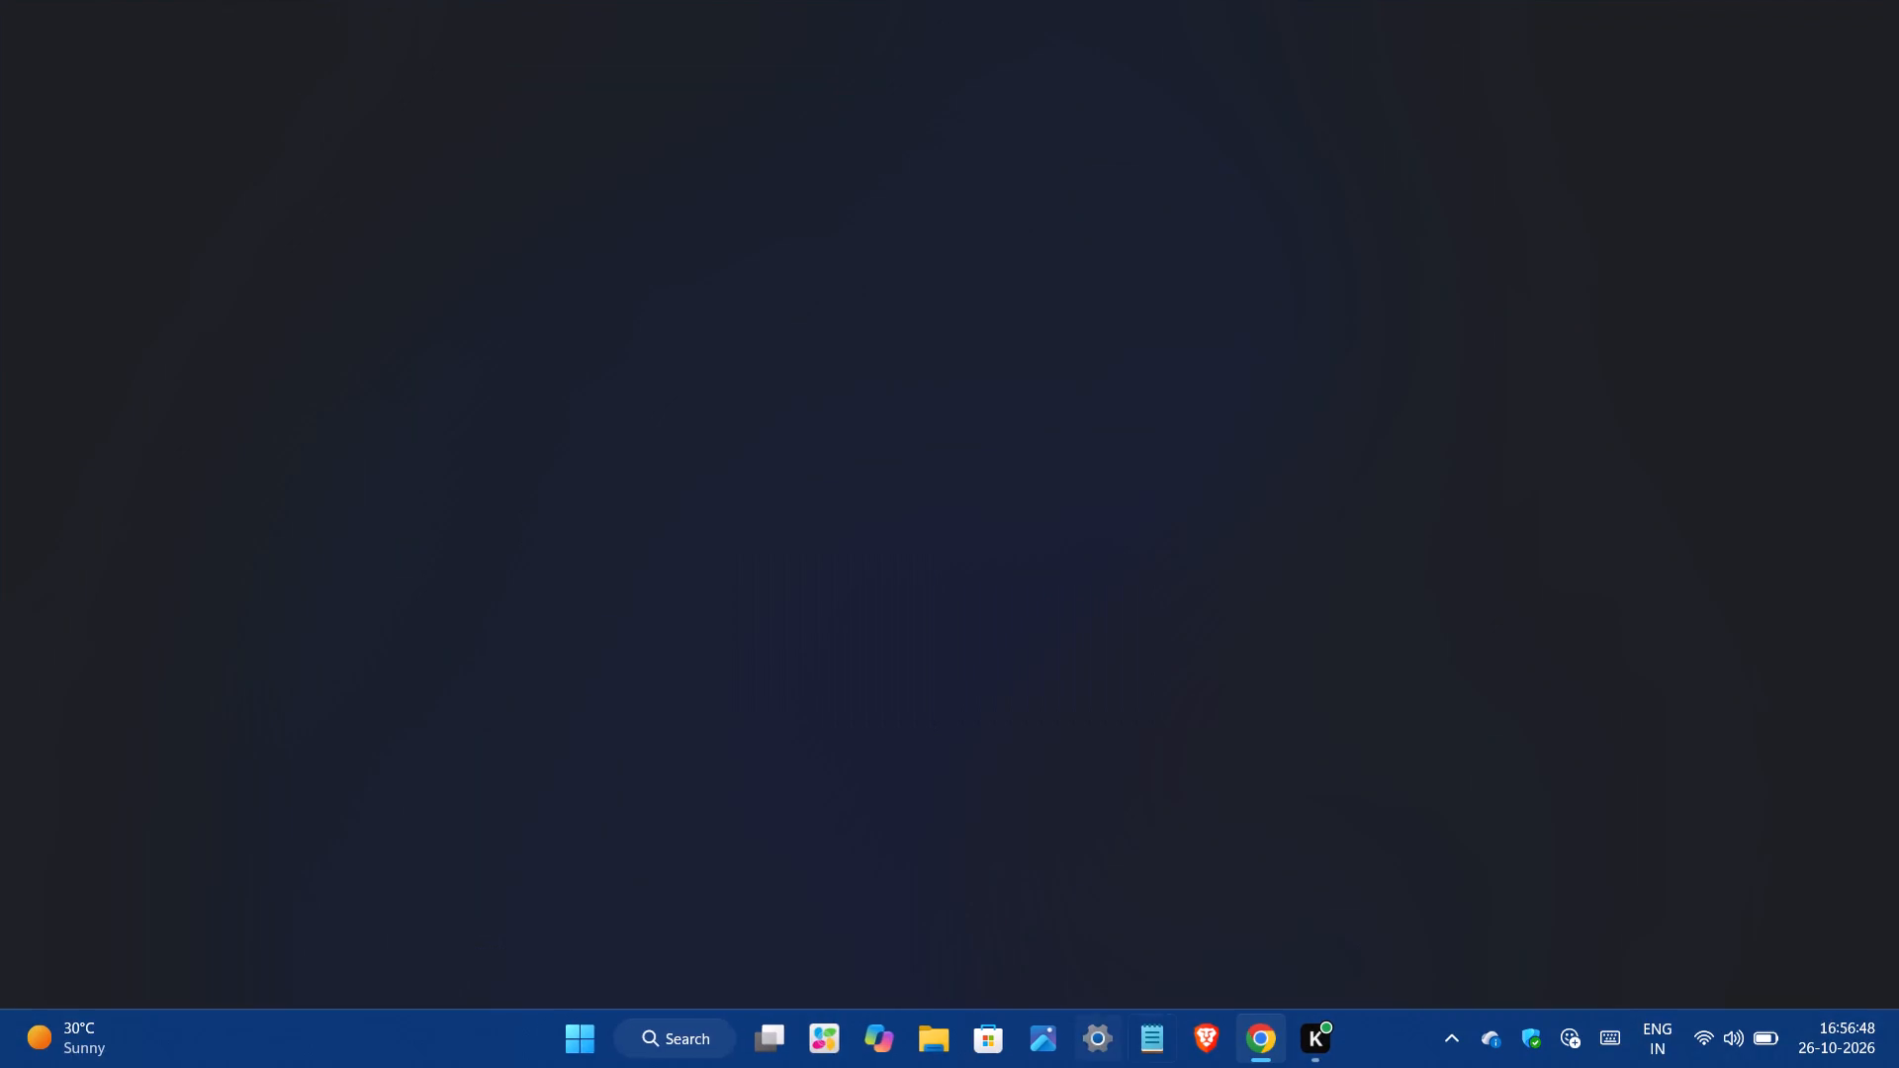
Open another Chrome window with the DilVerse Music profile and go to YouTube from the Google apps.
right_click(1258, 1028)
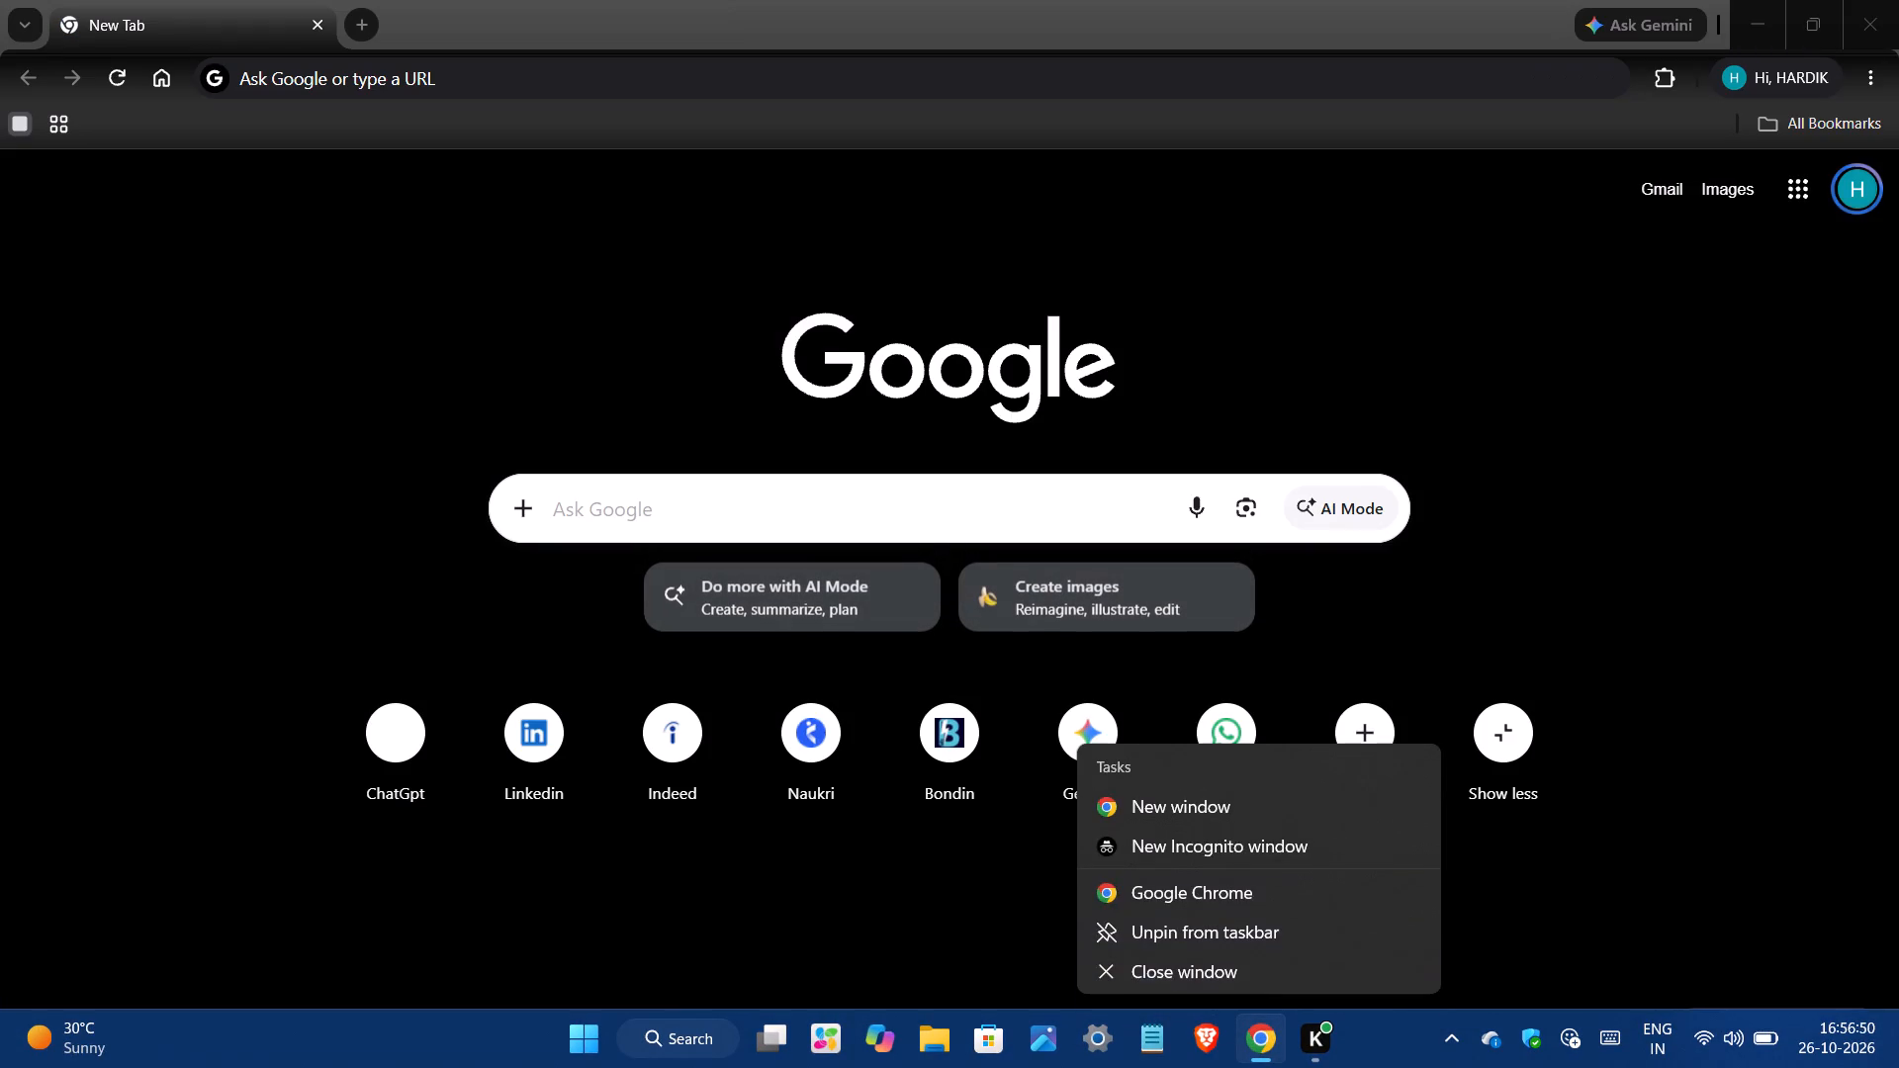
left_click(1224, 904)
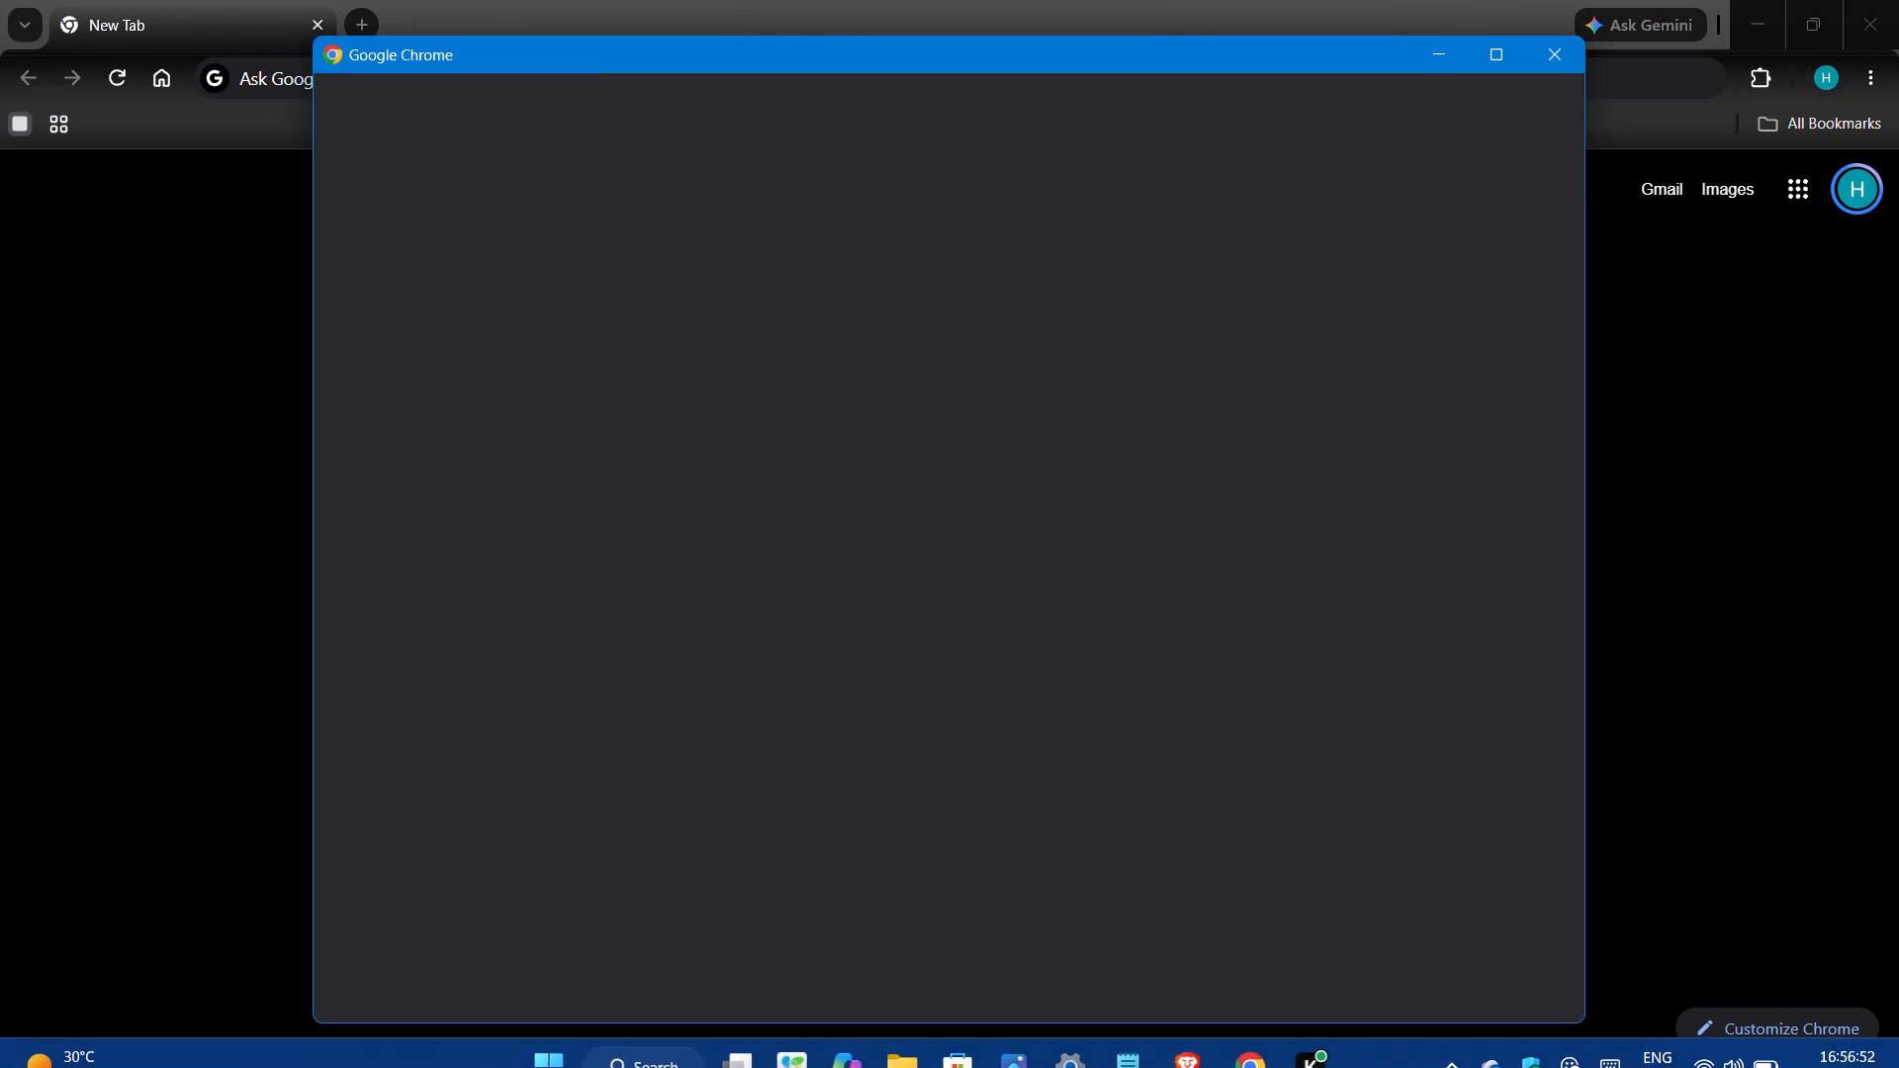
left_click(594, 669)
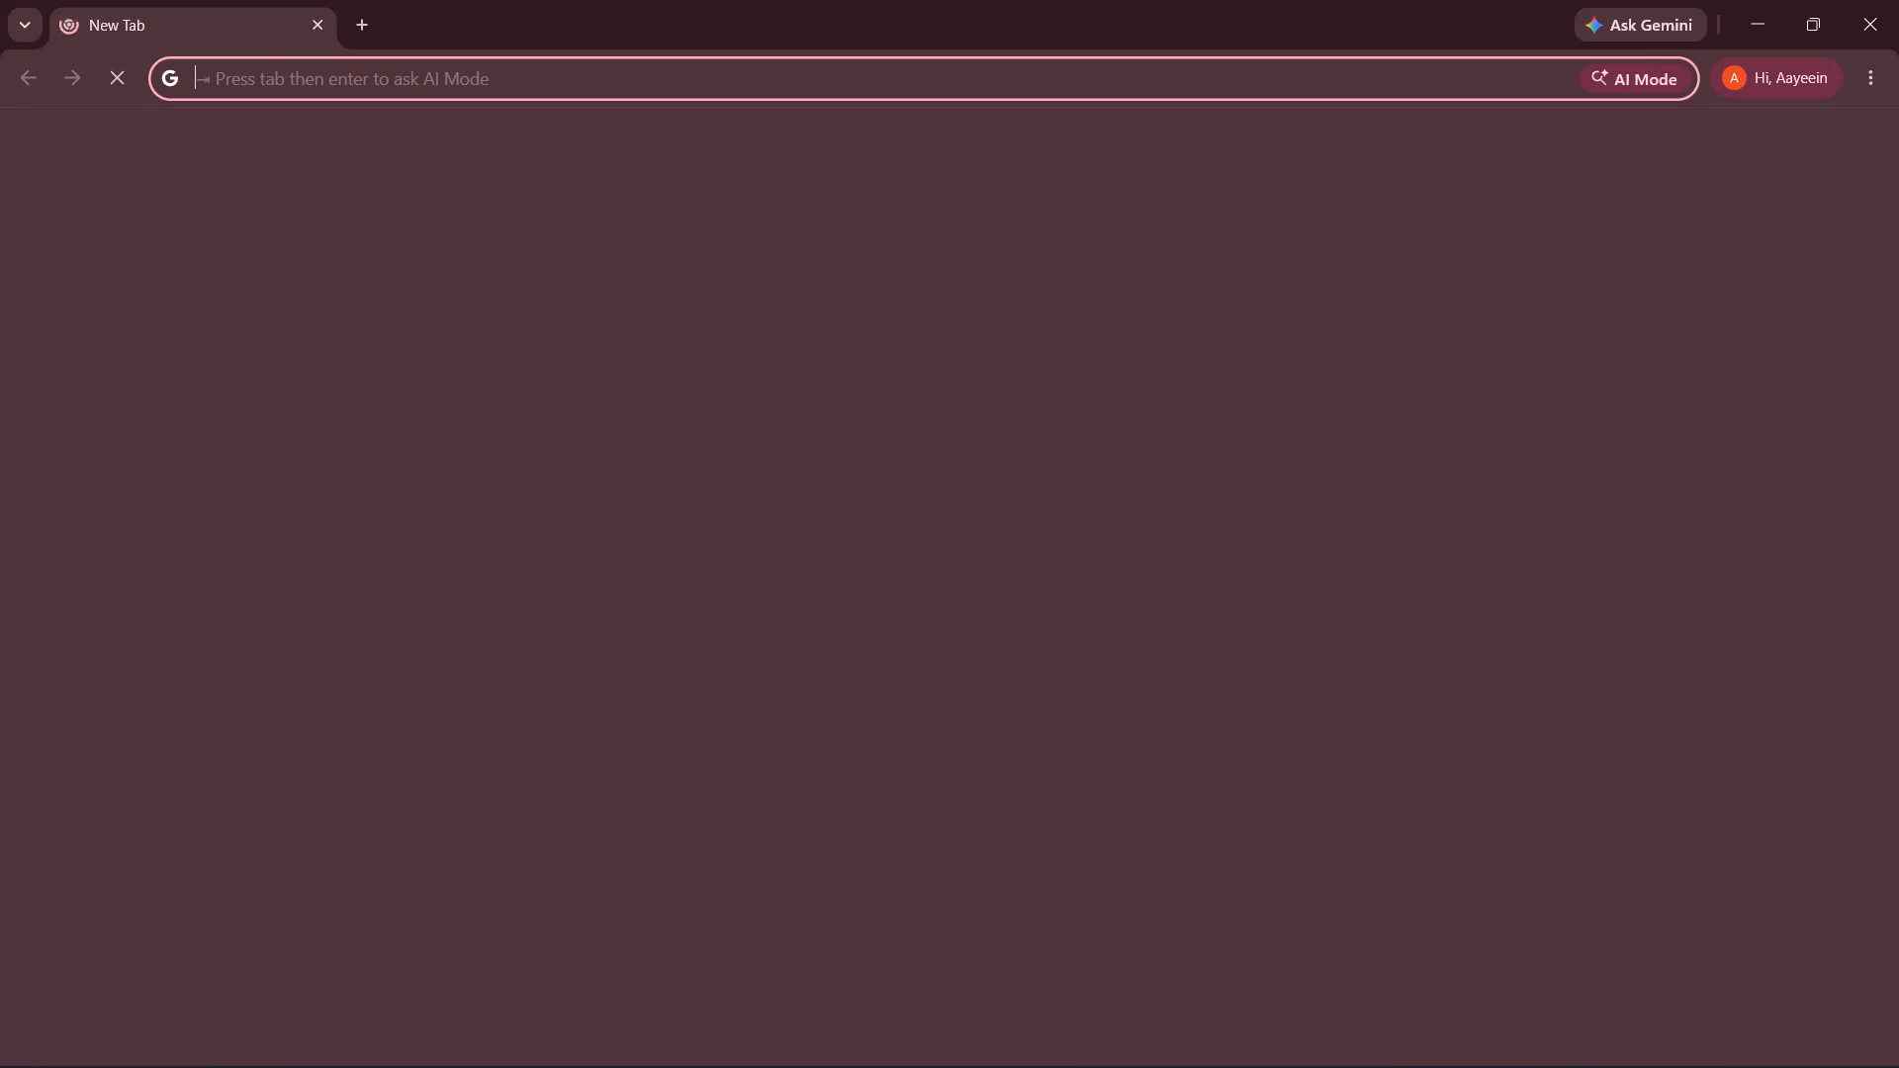
left_click(1793, 143)
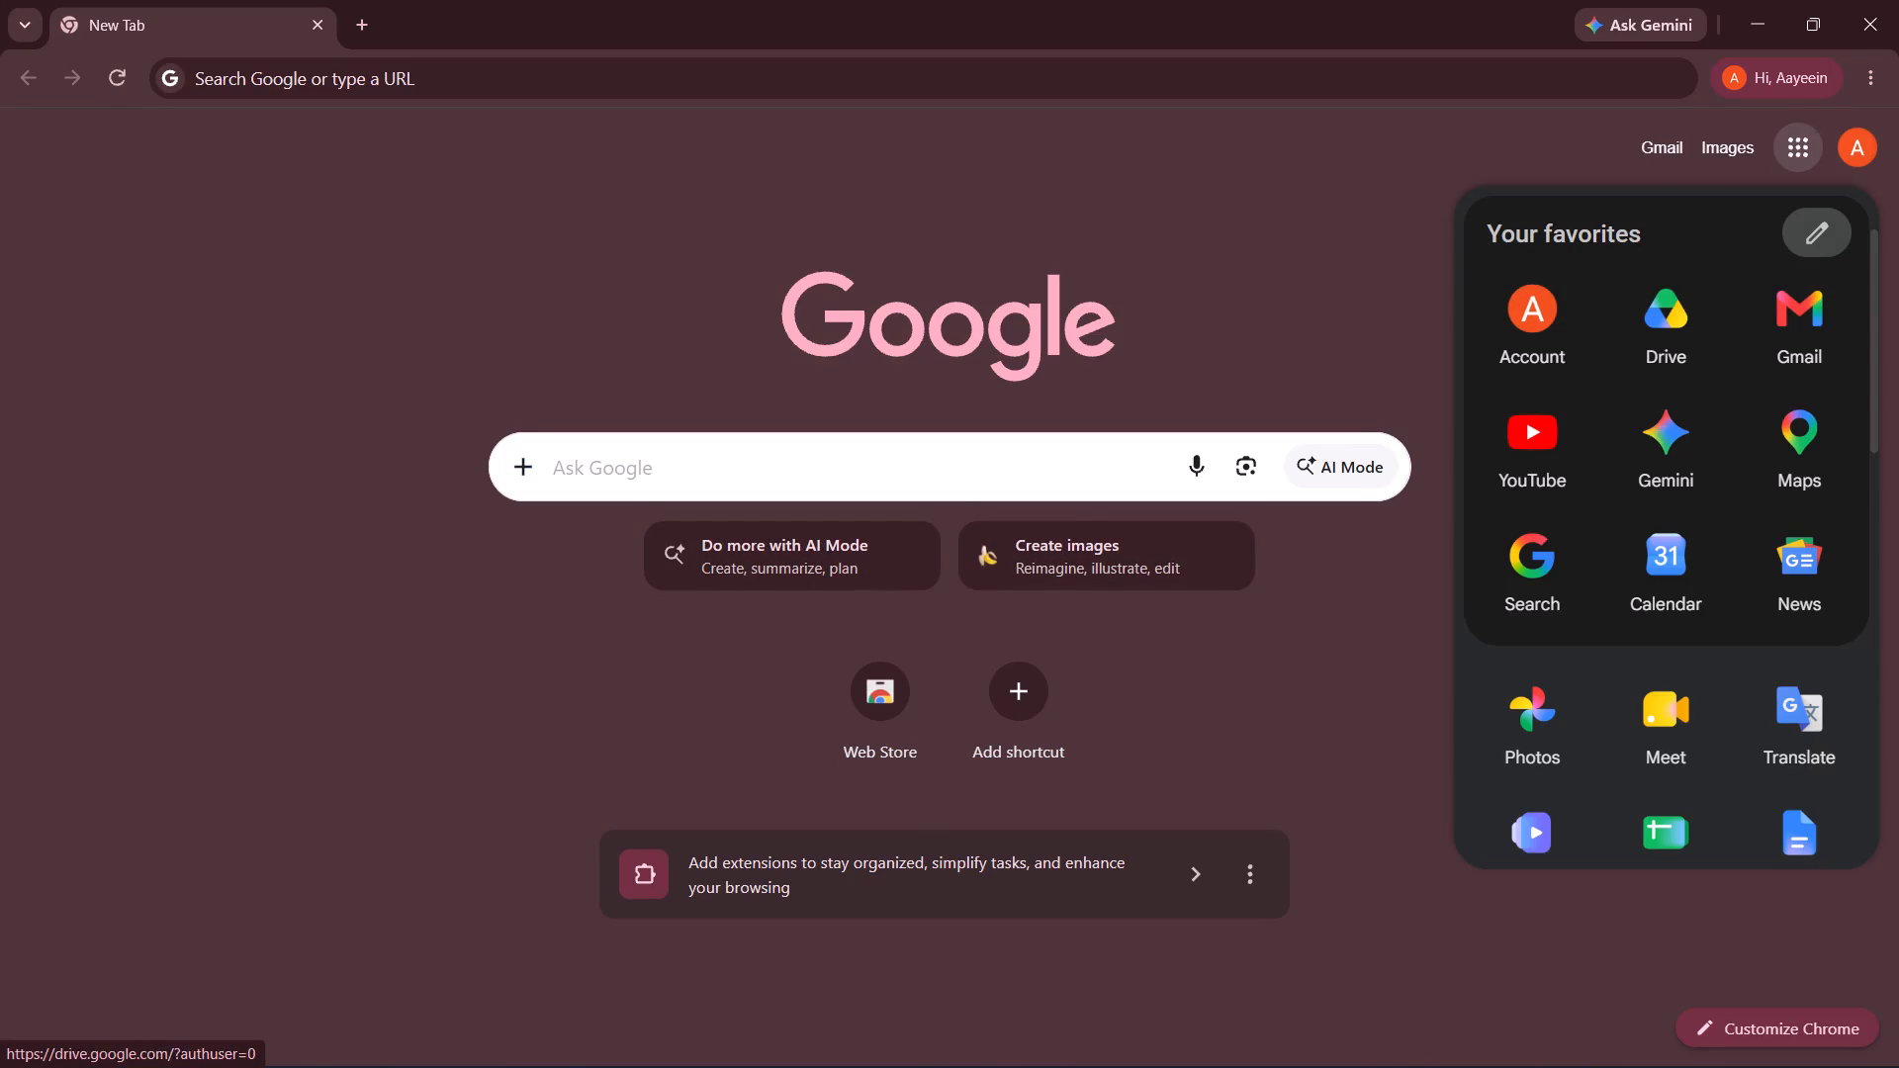
left_click(1517, 420)
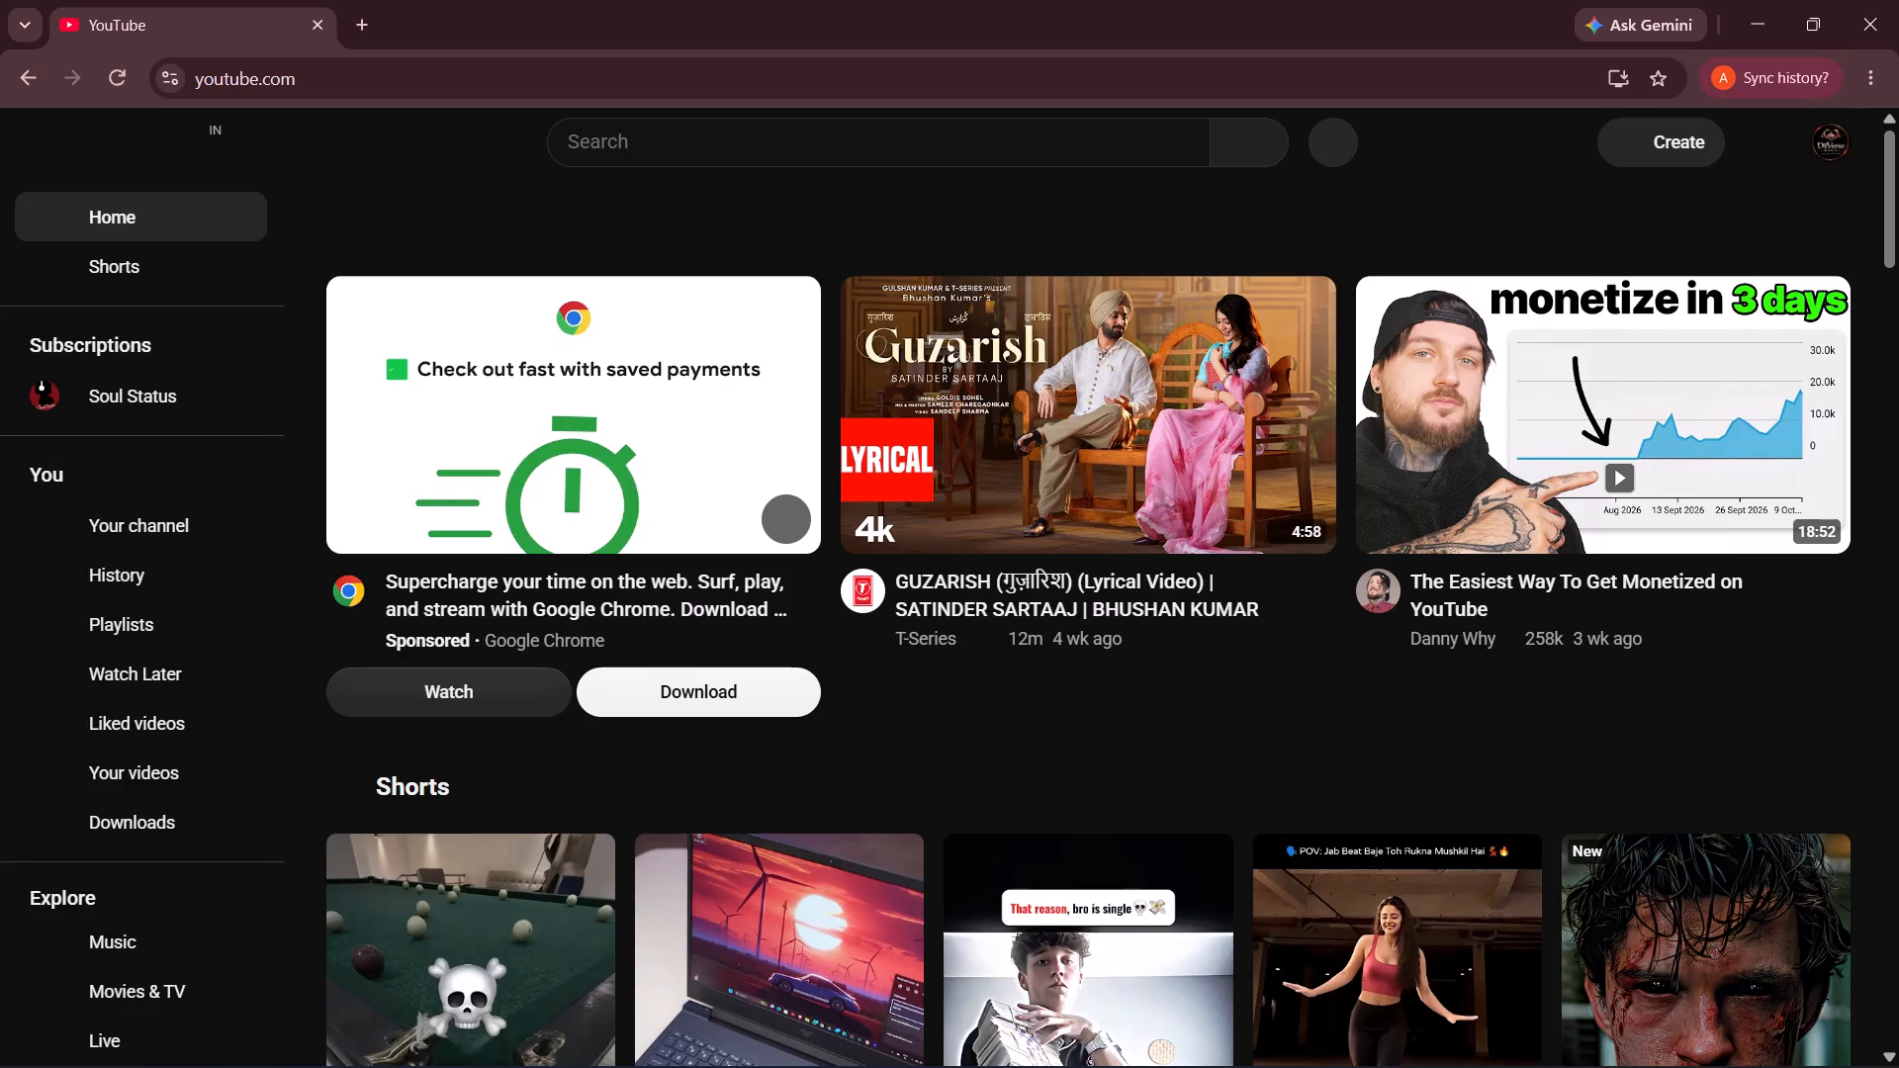
Open YouTube Studio for the DilVerse Music channel.
left_click(1846, 145)
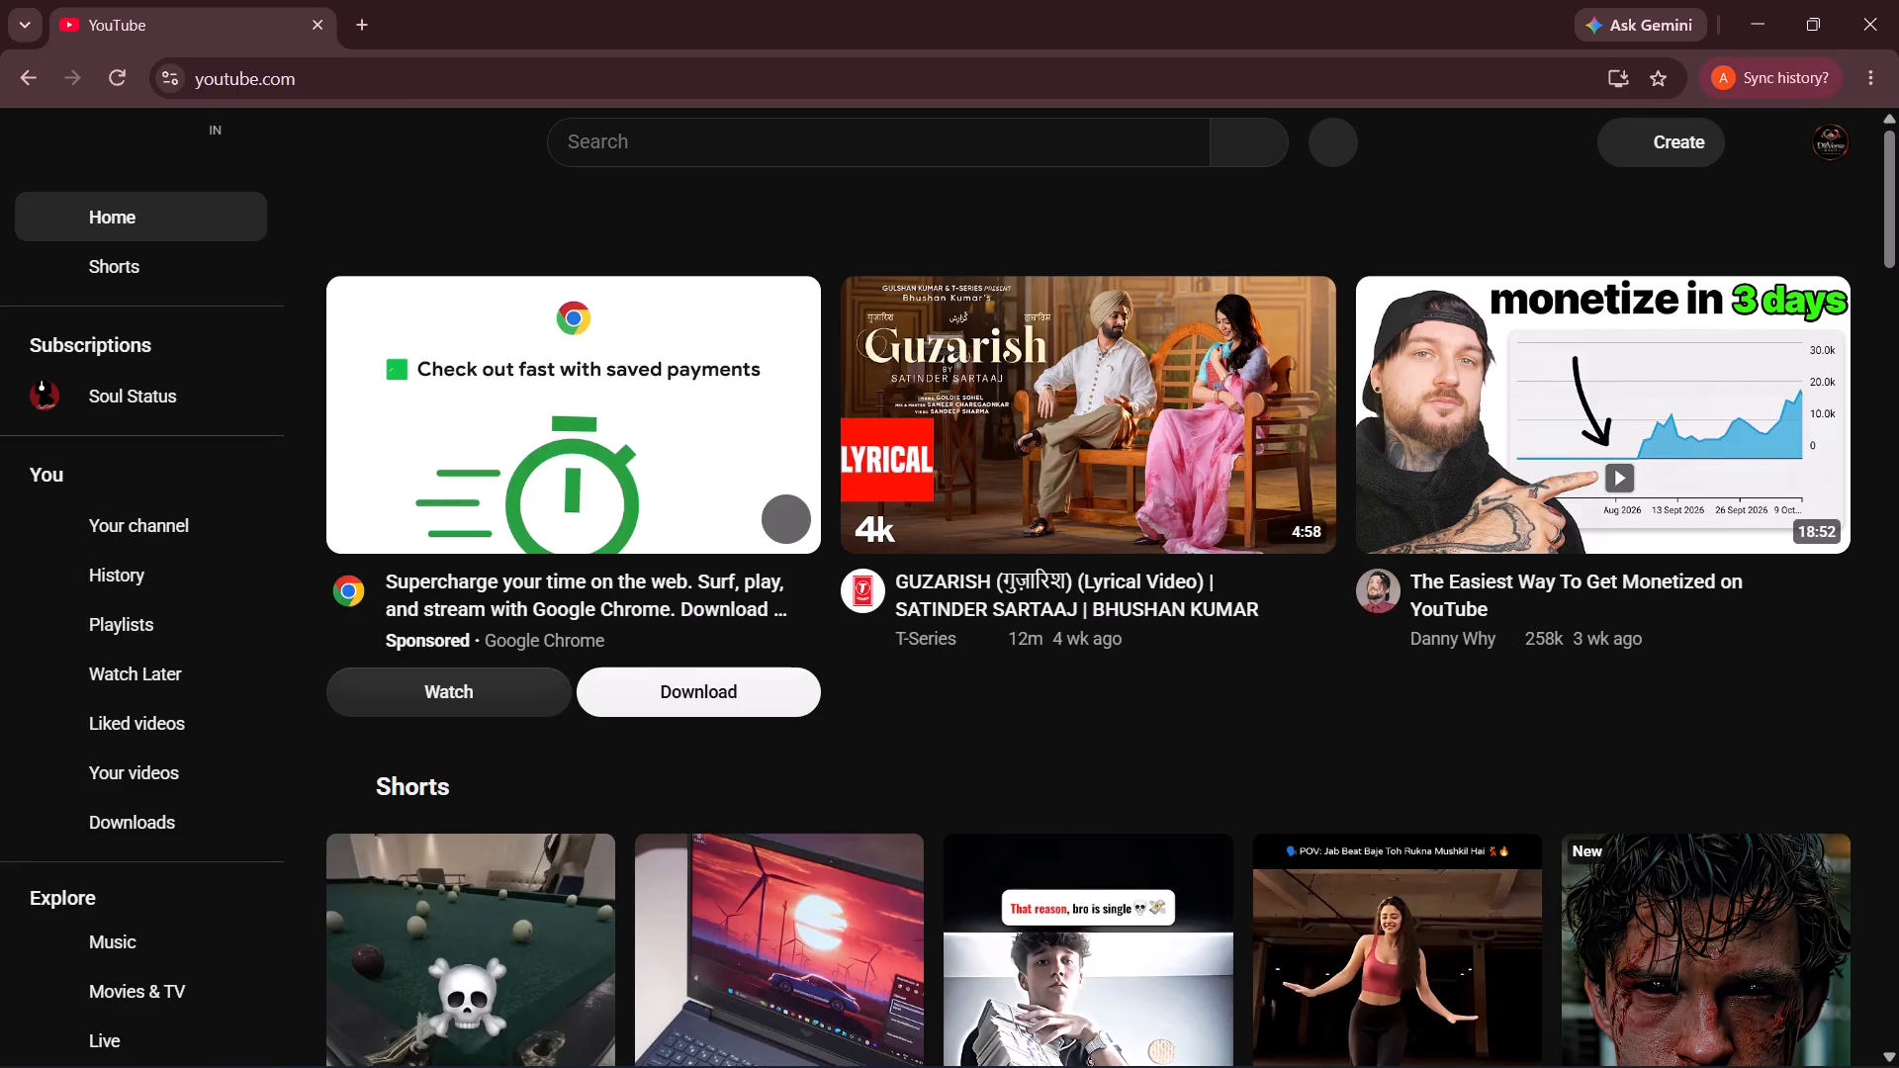
left_click(1822, 142)
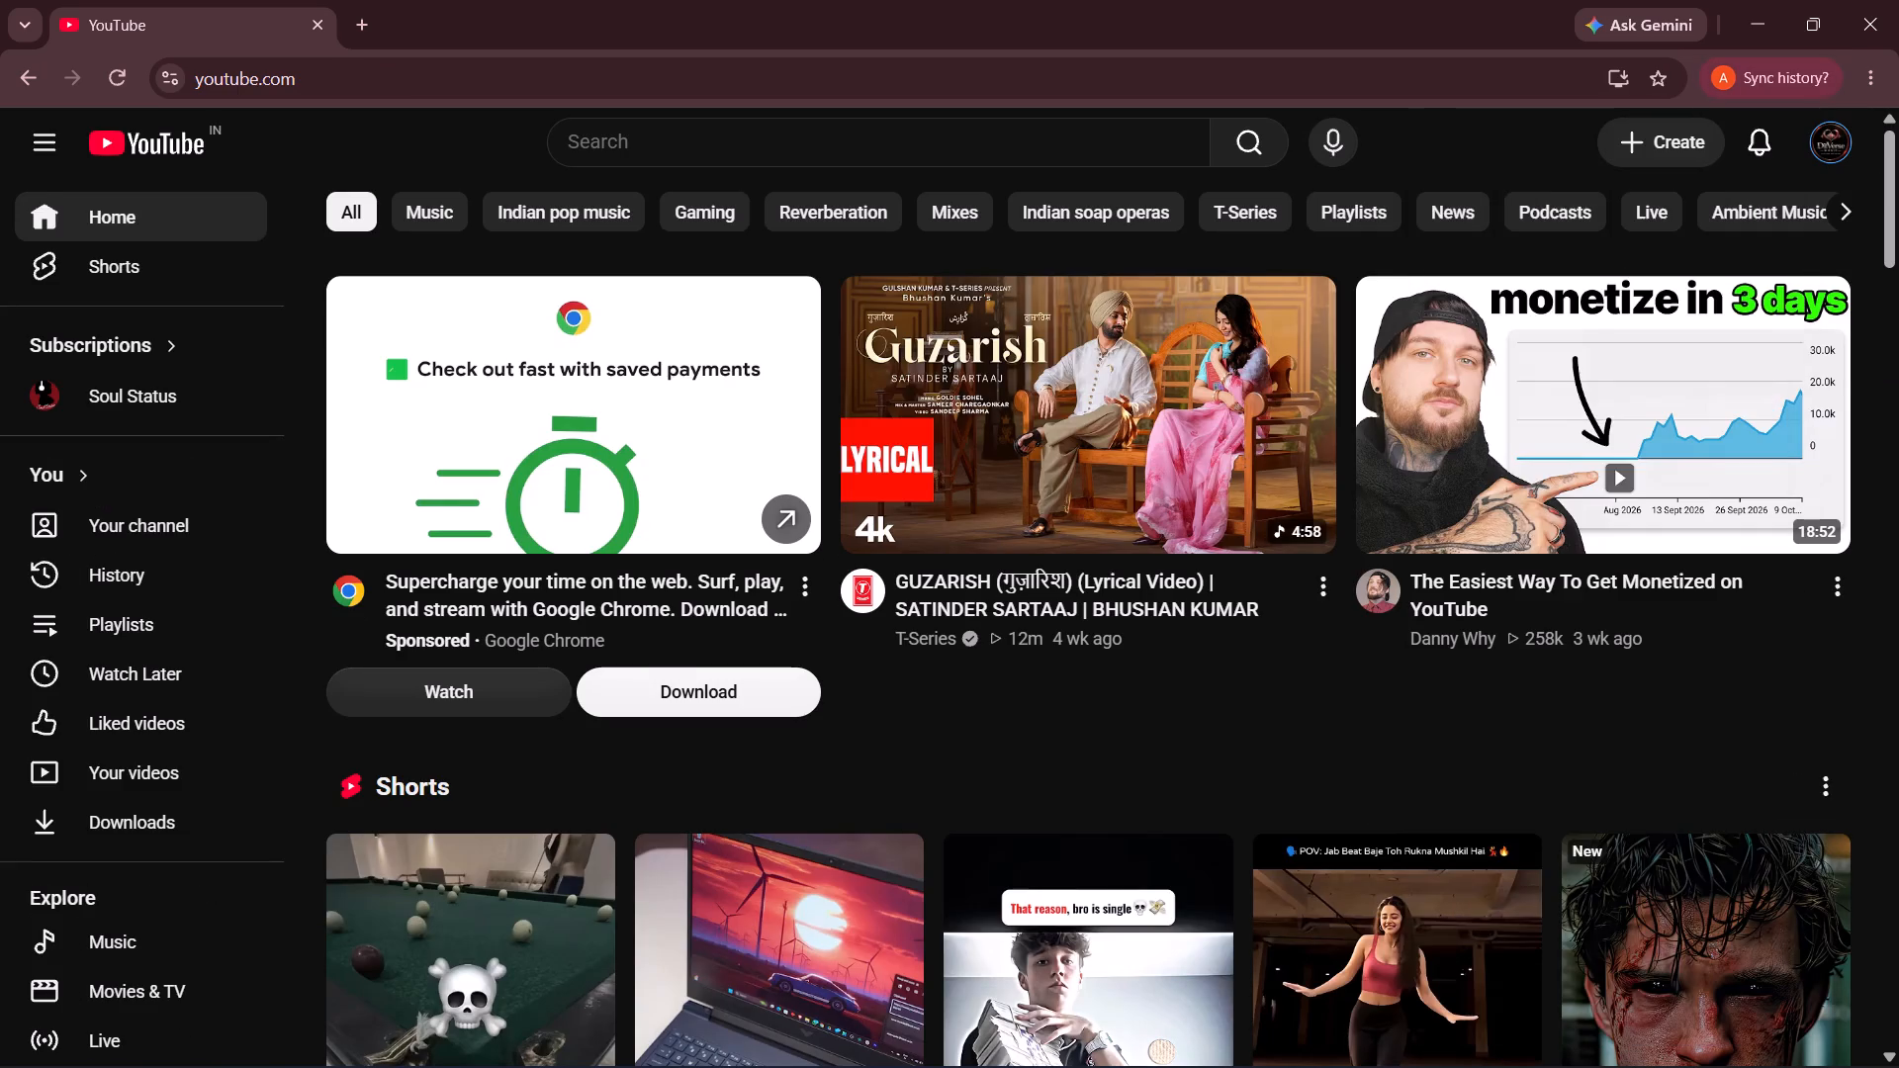
left_click(1822, 142)
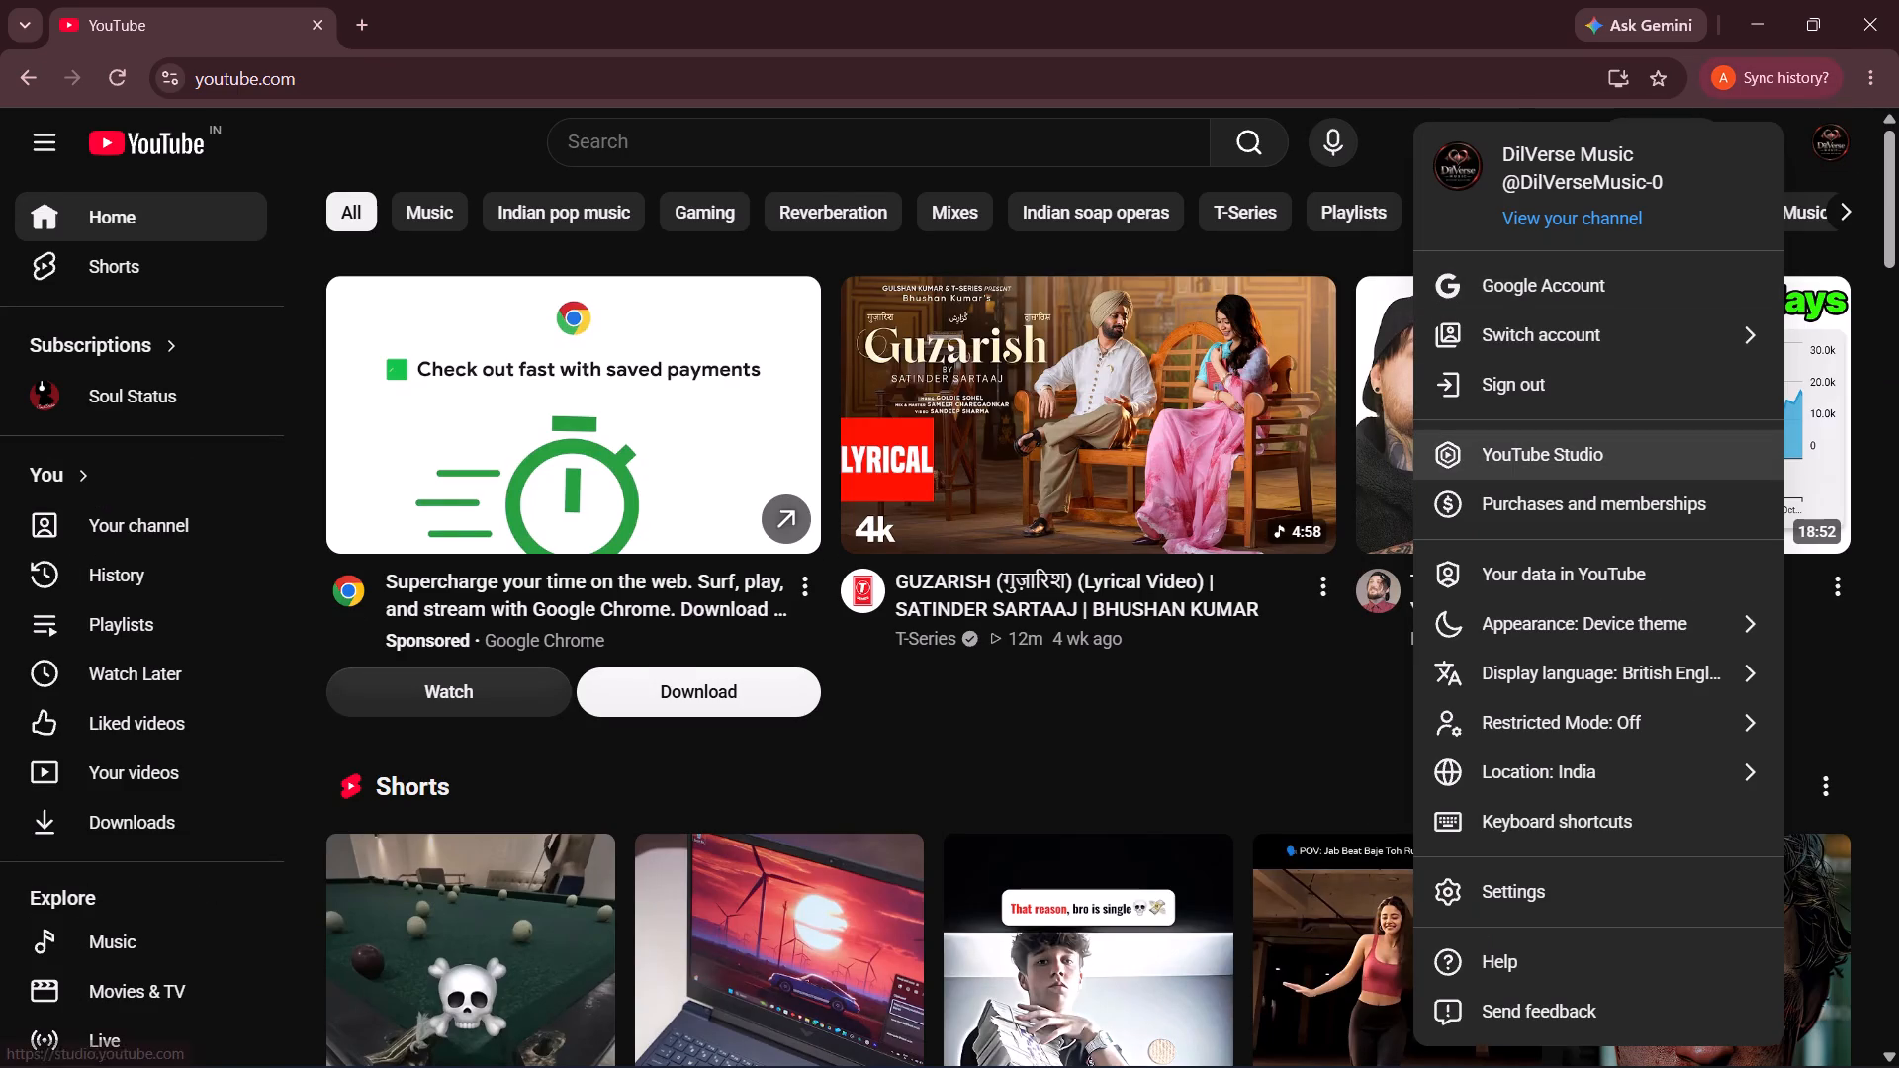
left_click(1612, 455)
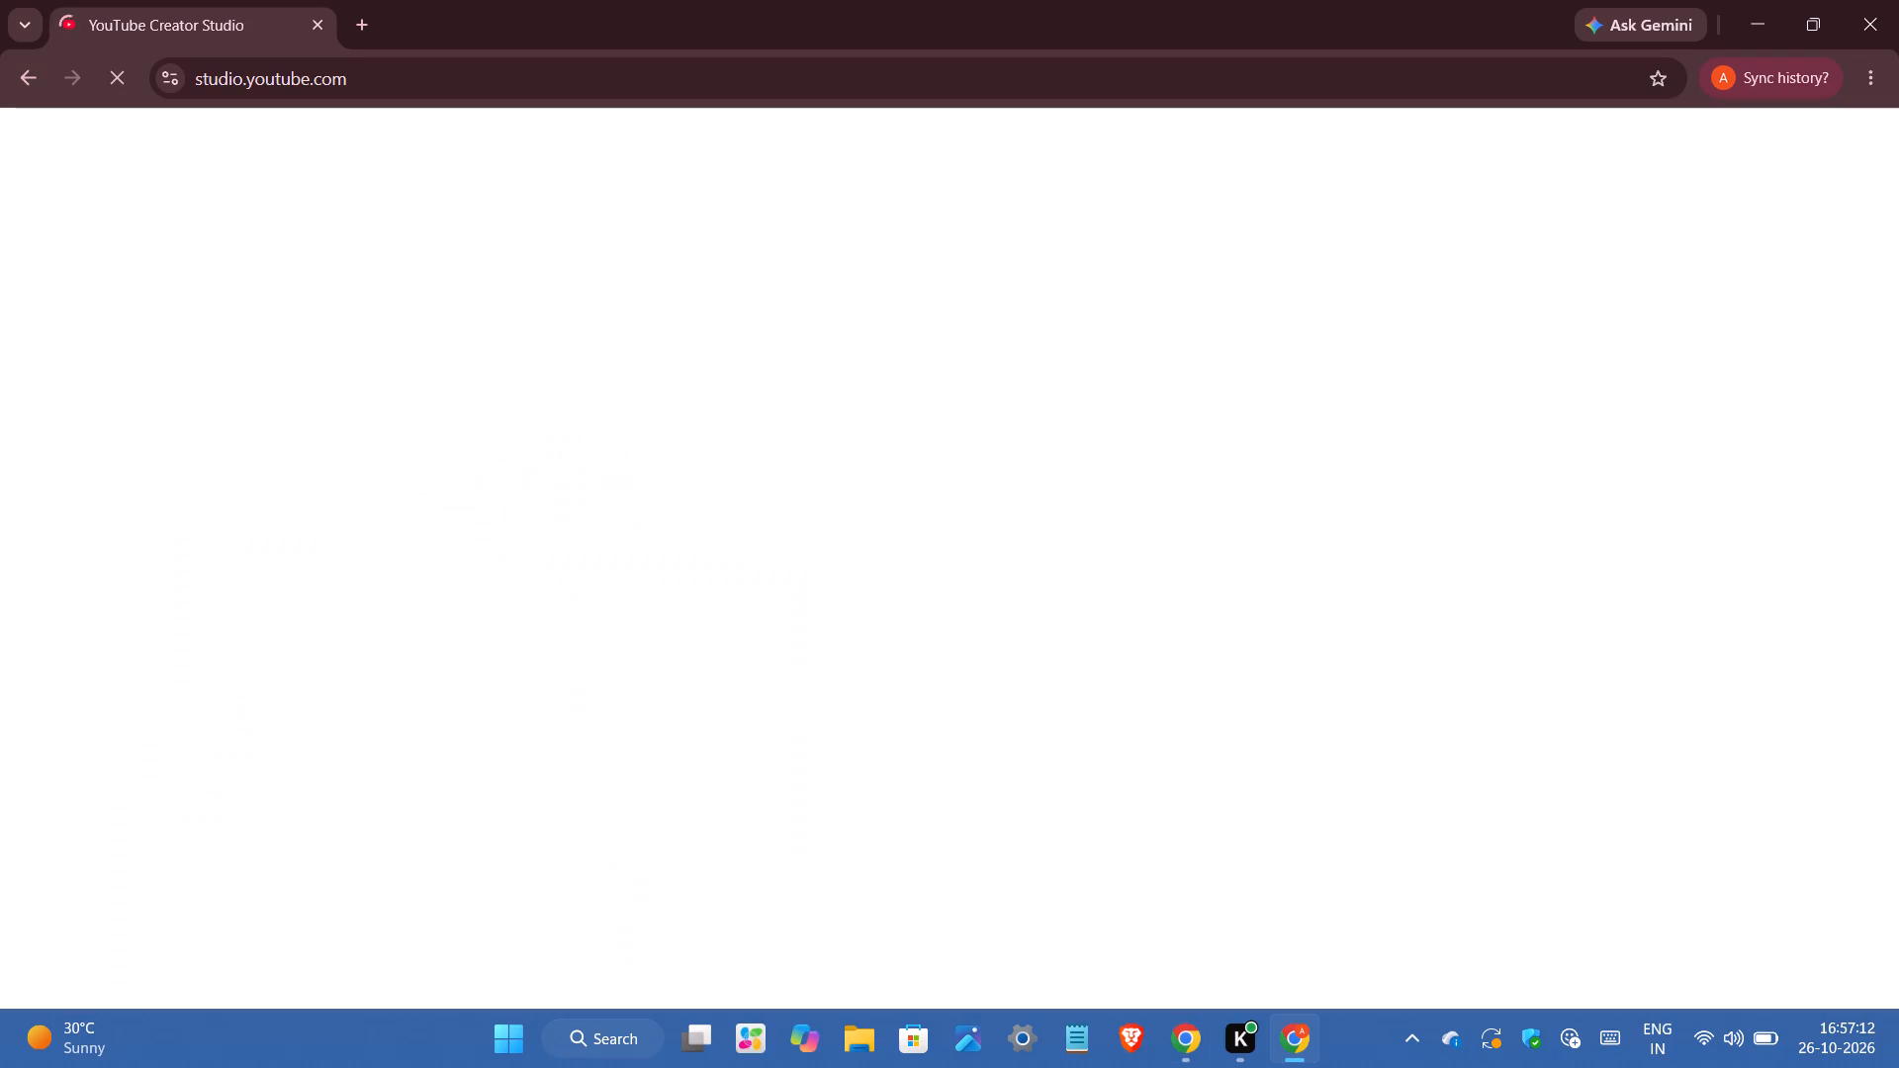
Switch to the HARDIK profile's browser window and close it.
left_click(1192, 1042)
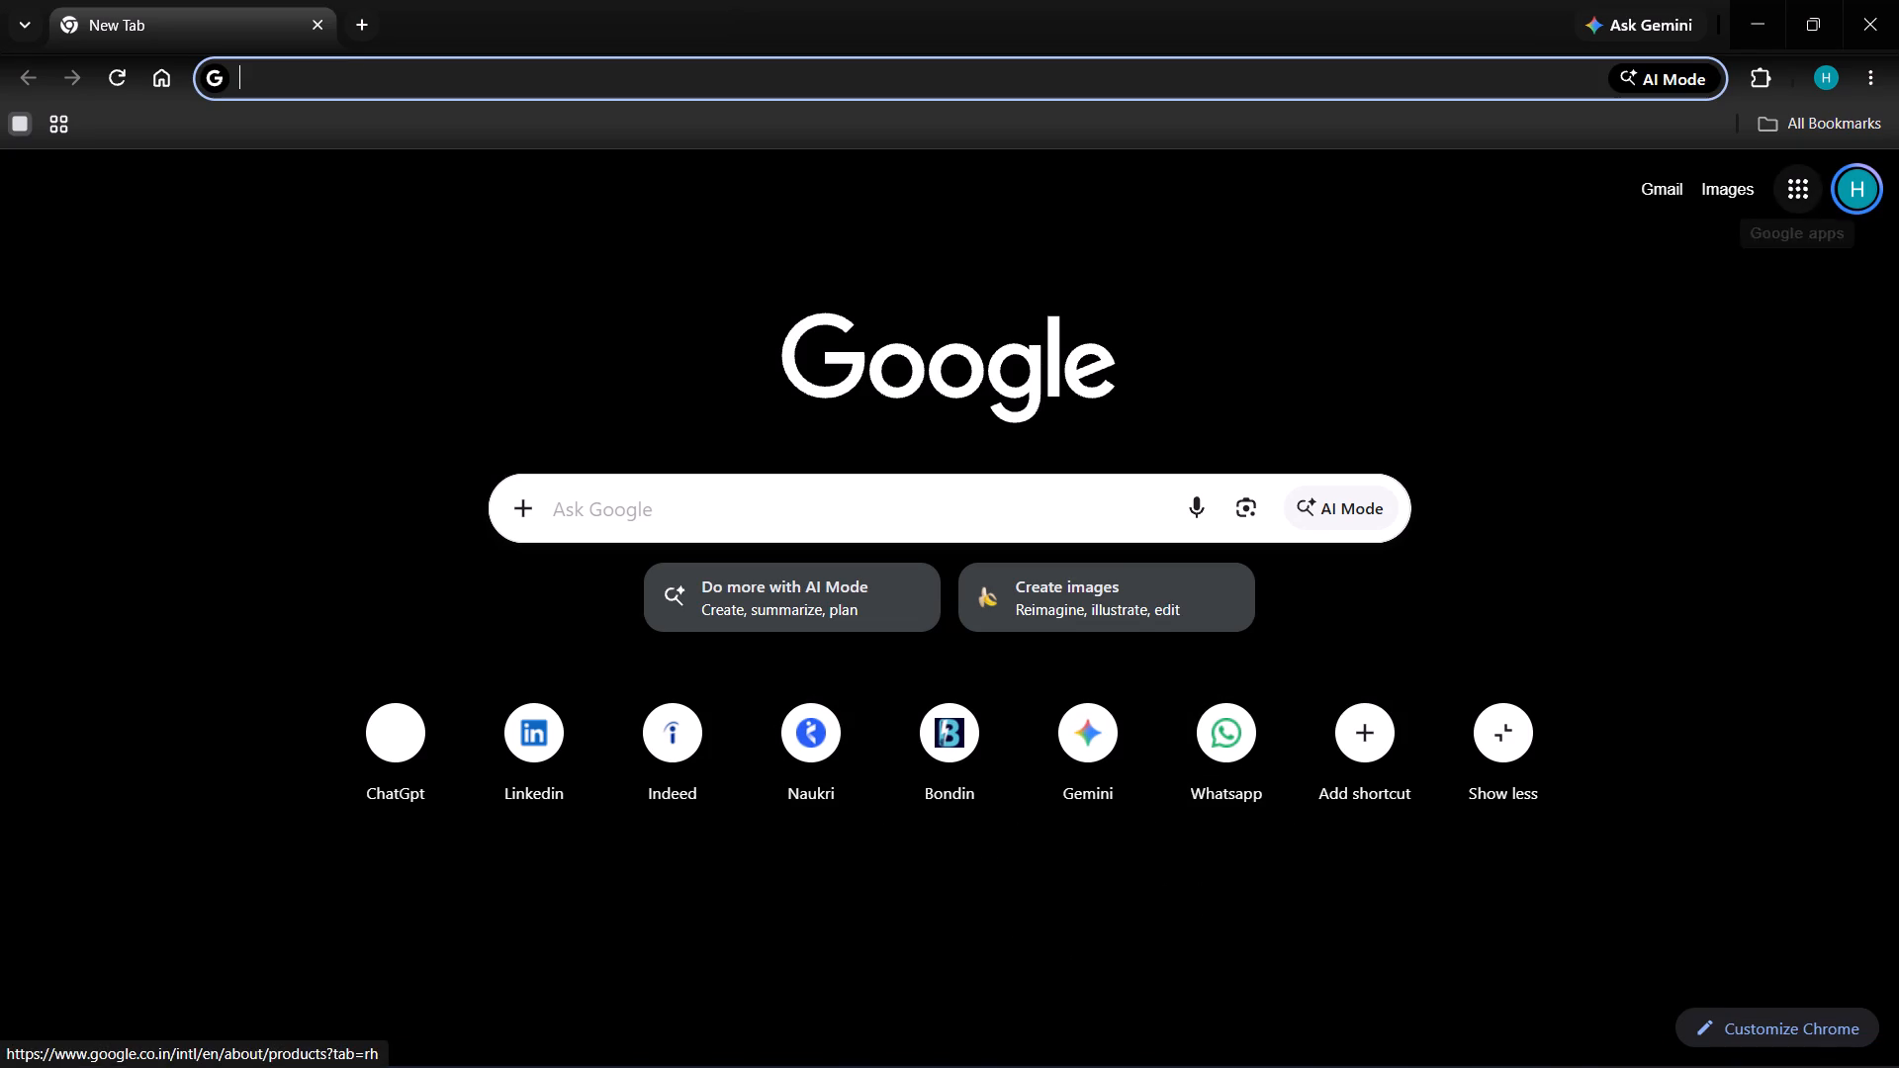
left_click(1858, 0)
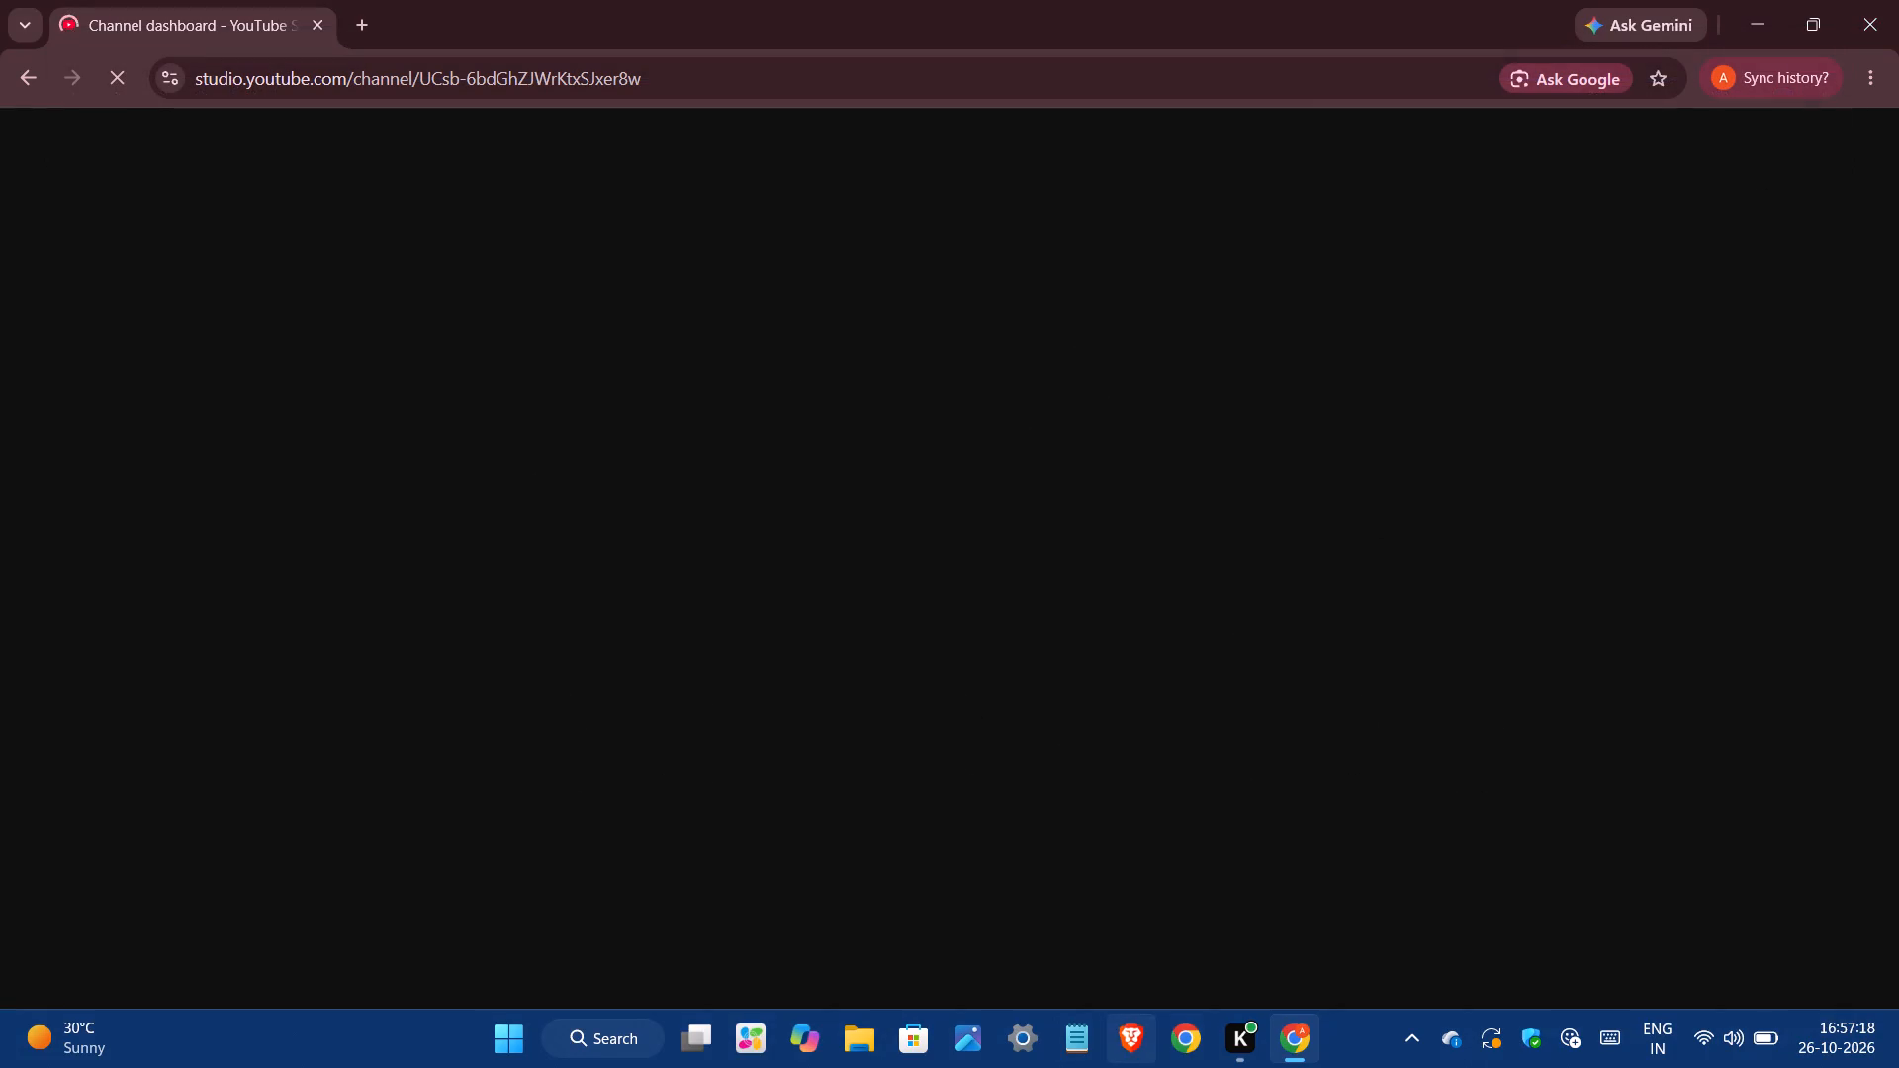
Open another Chrome window with the Soul Status profile and go to YouTube from the Google apps.
left_click(1165, 1029)
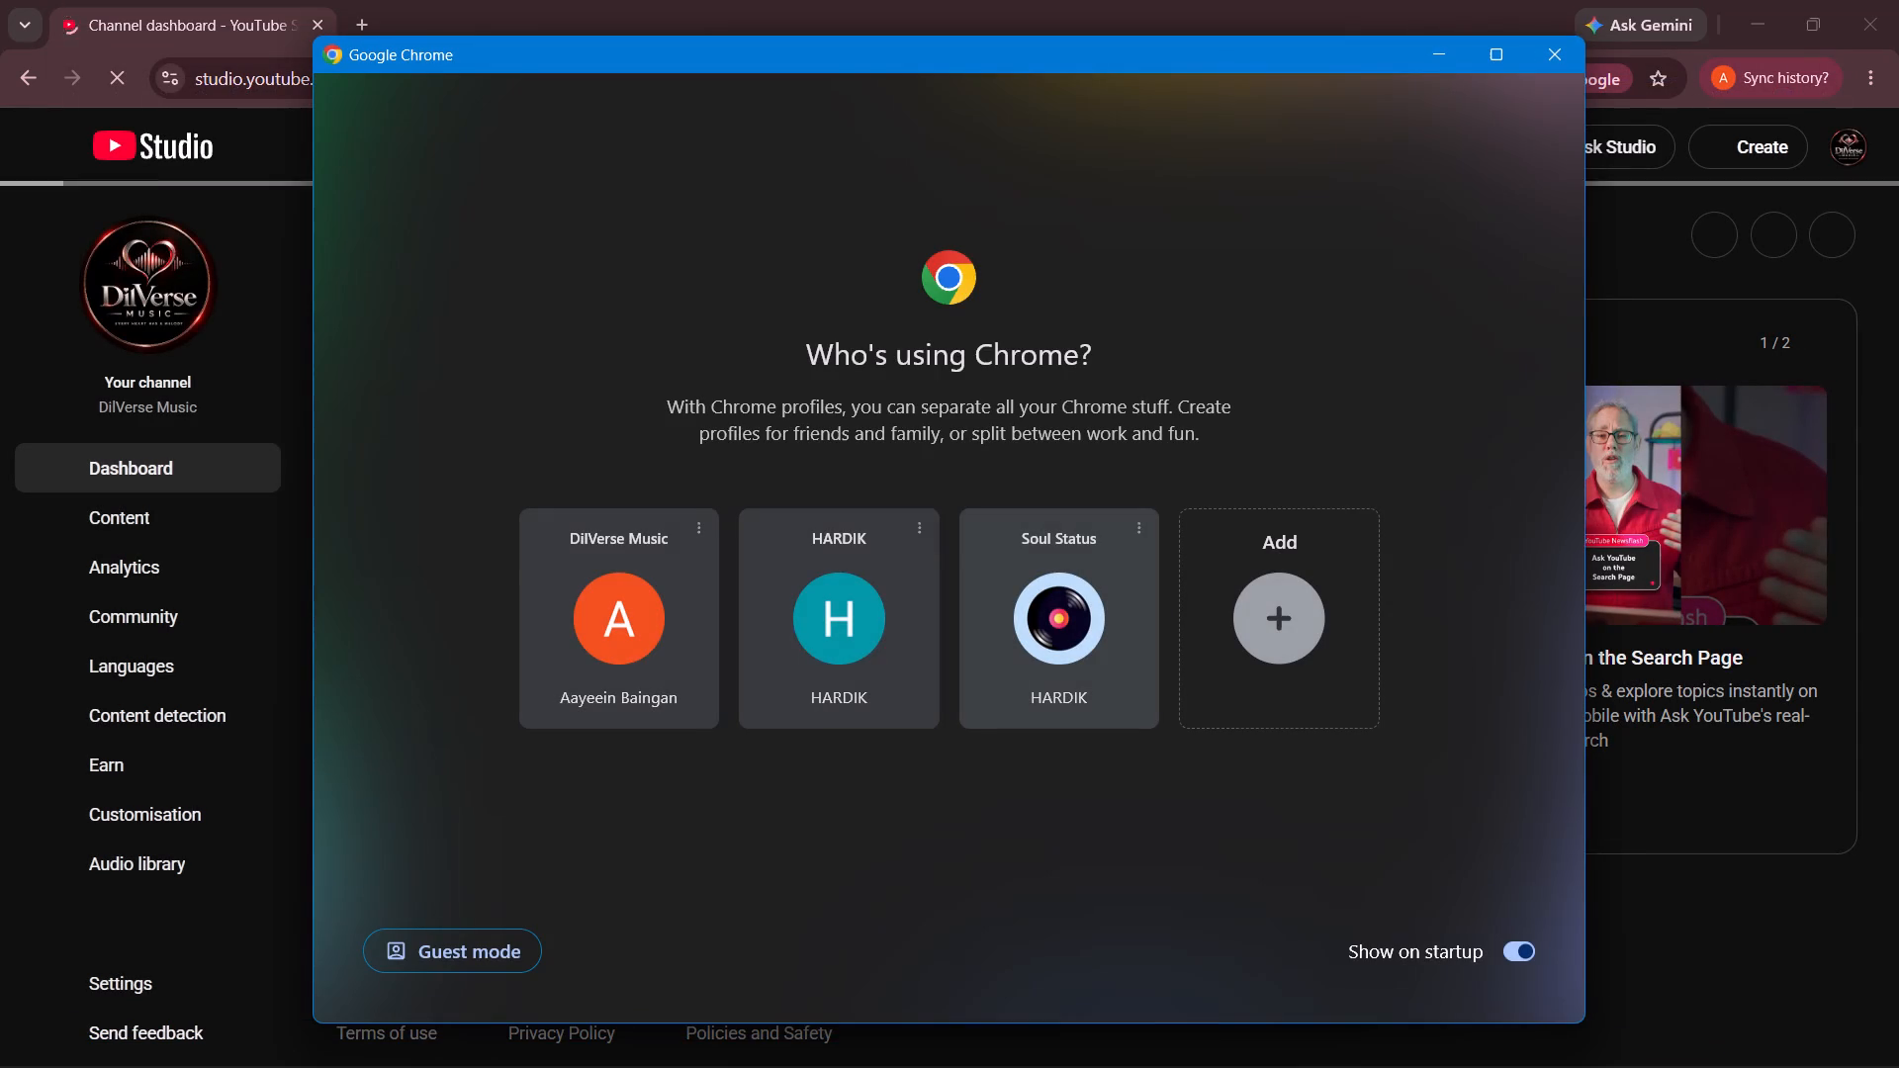
left_click(1006, 651)
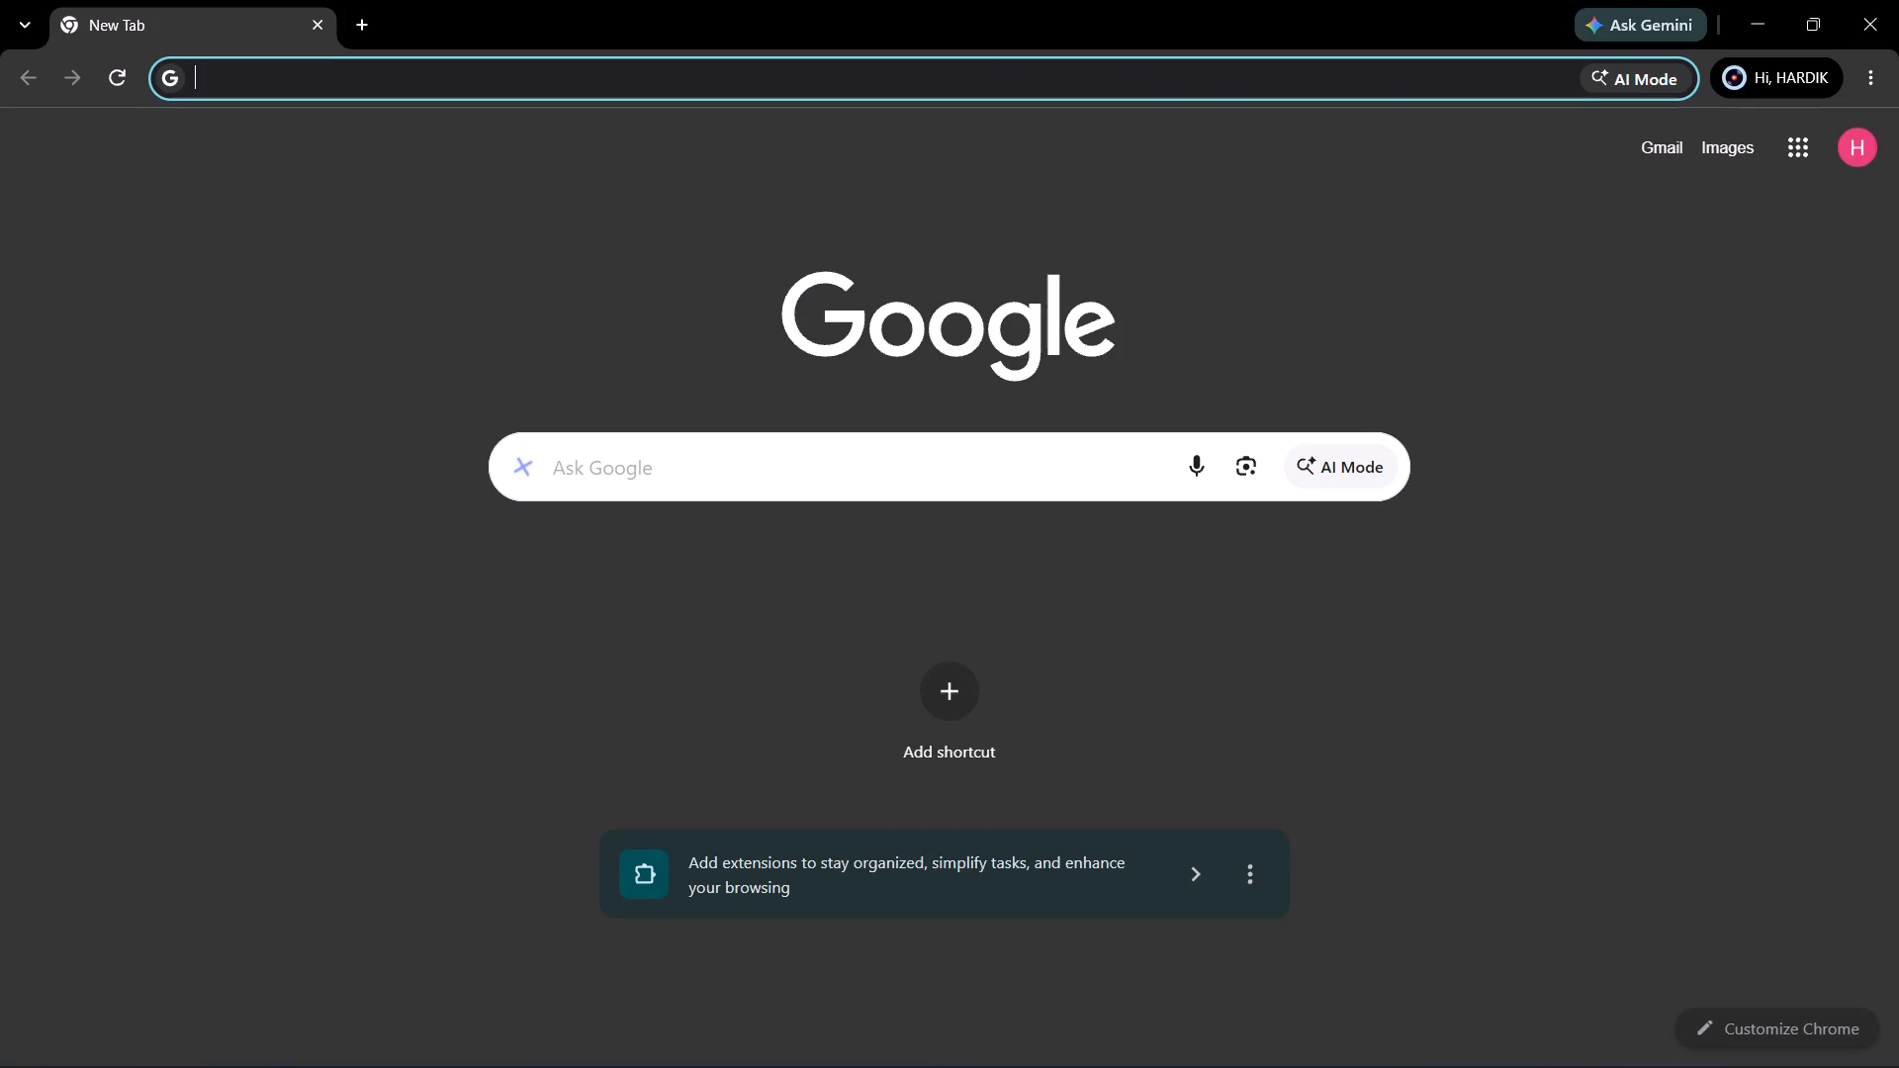
left_click(1822, 152)
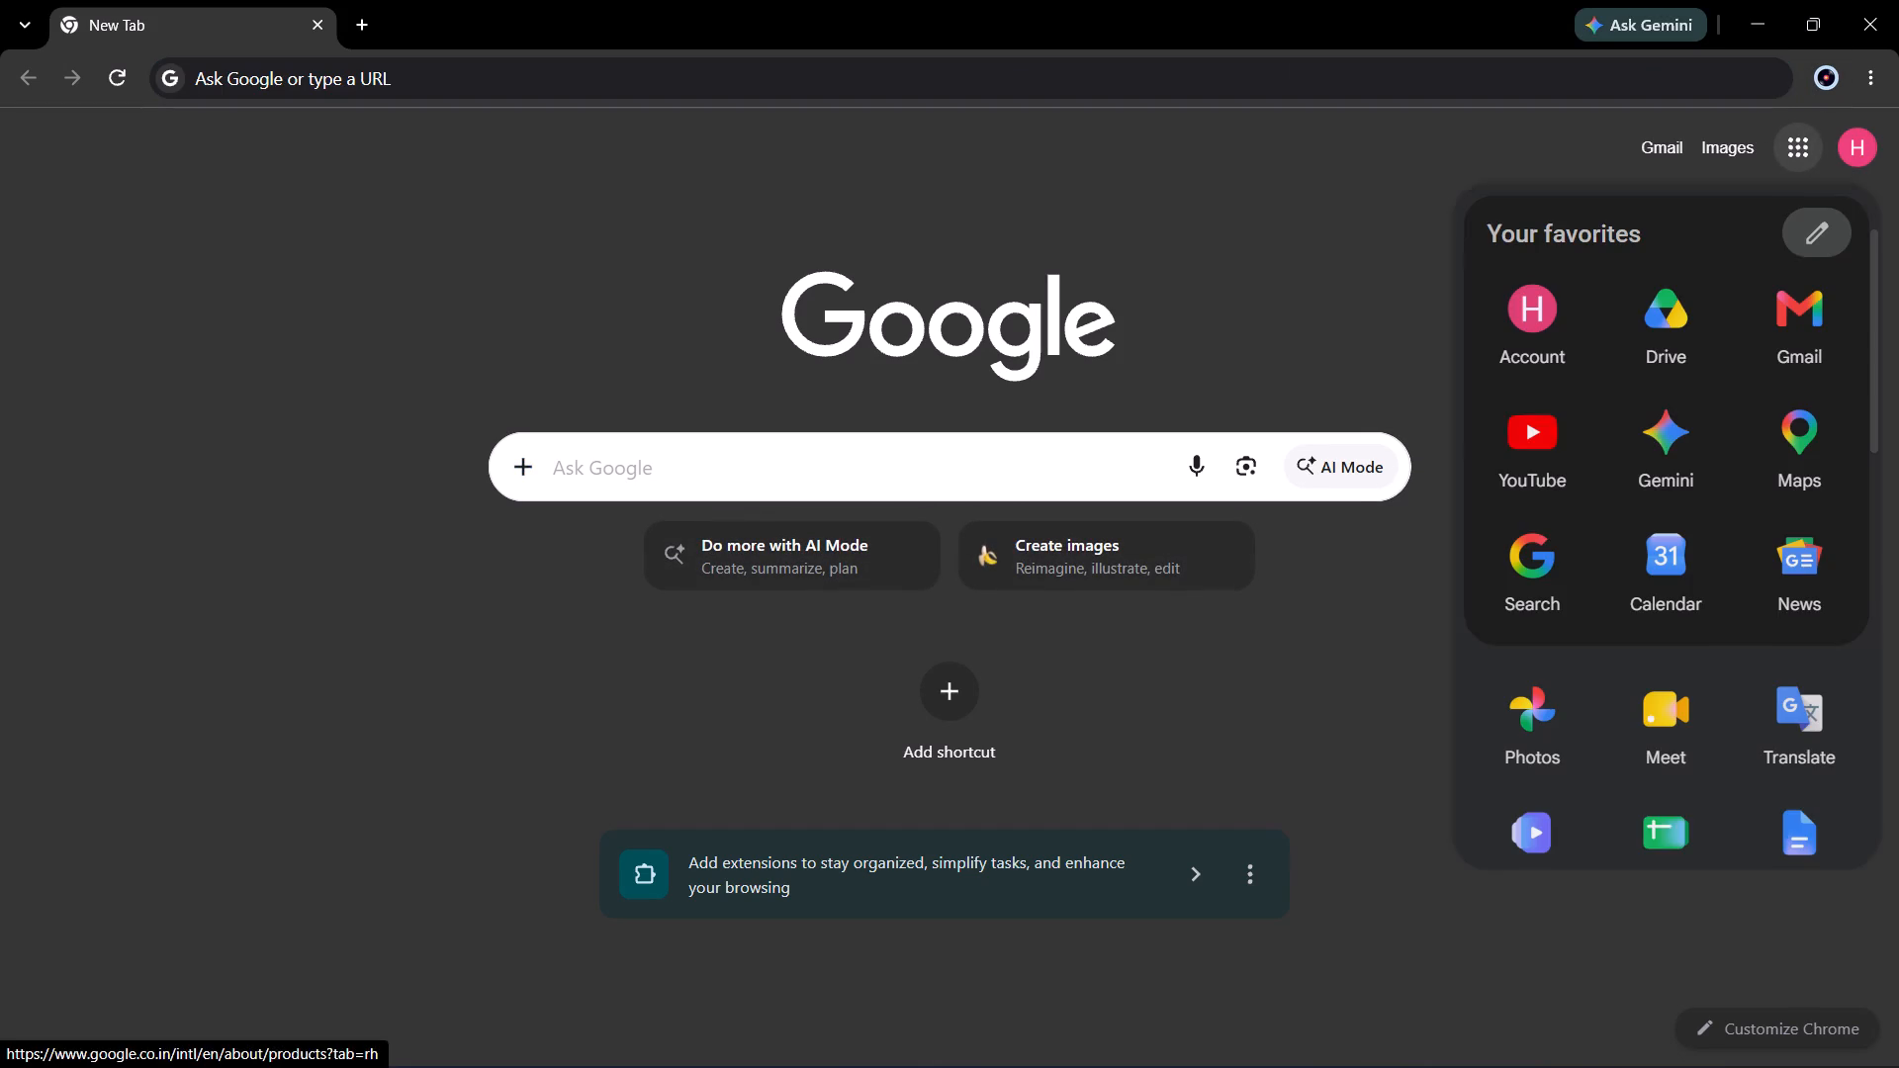
left_click(1531, 478)
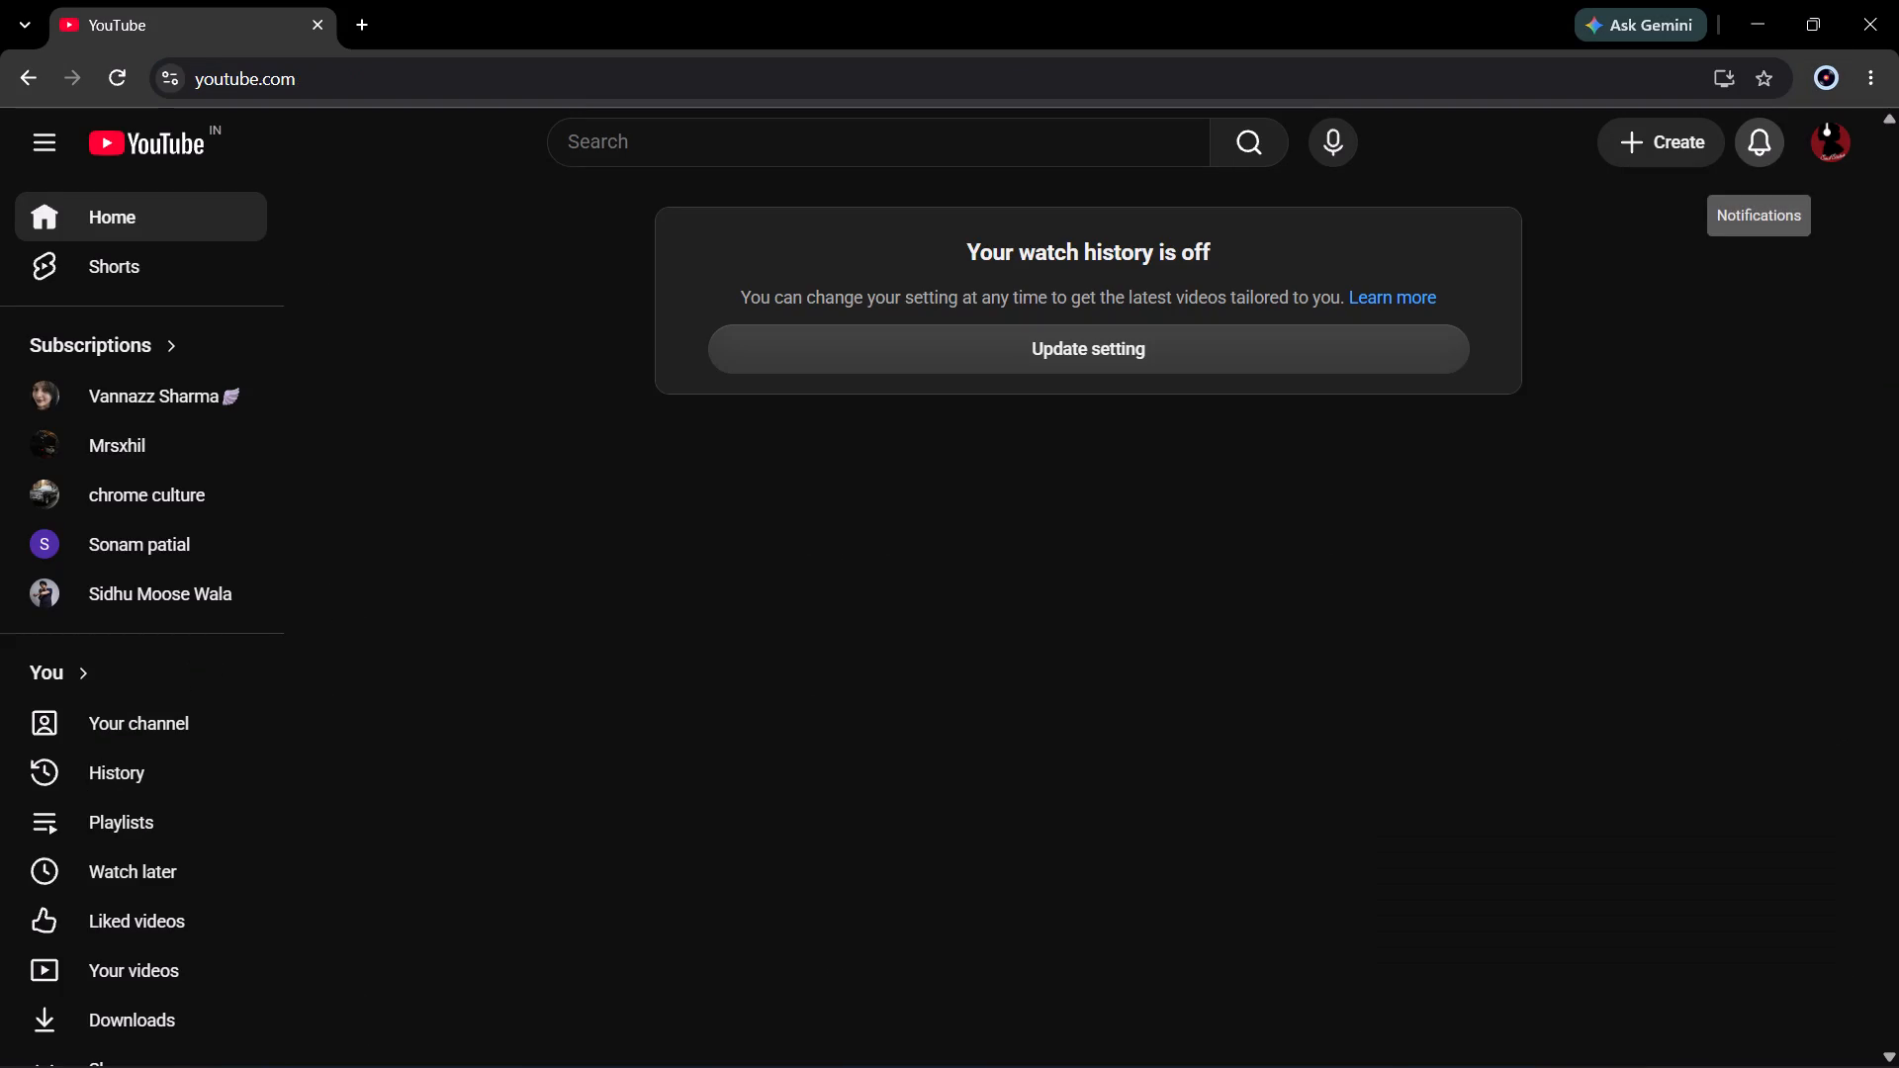
Open YouTube Studio for the Soul Status channel.
left_click(1811, 153)
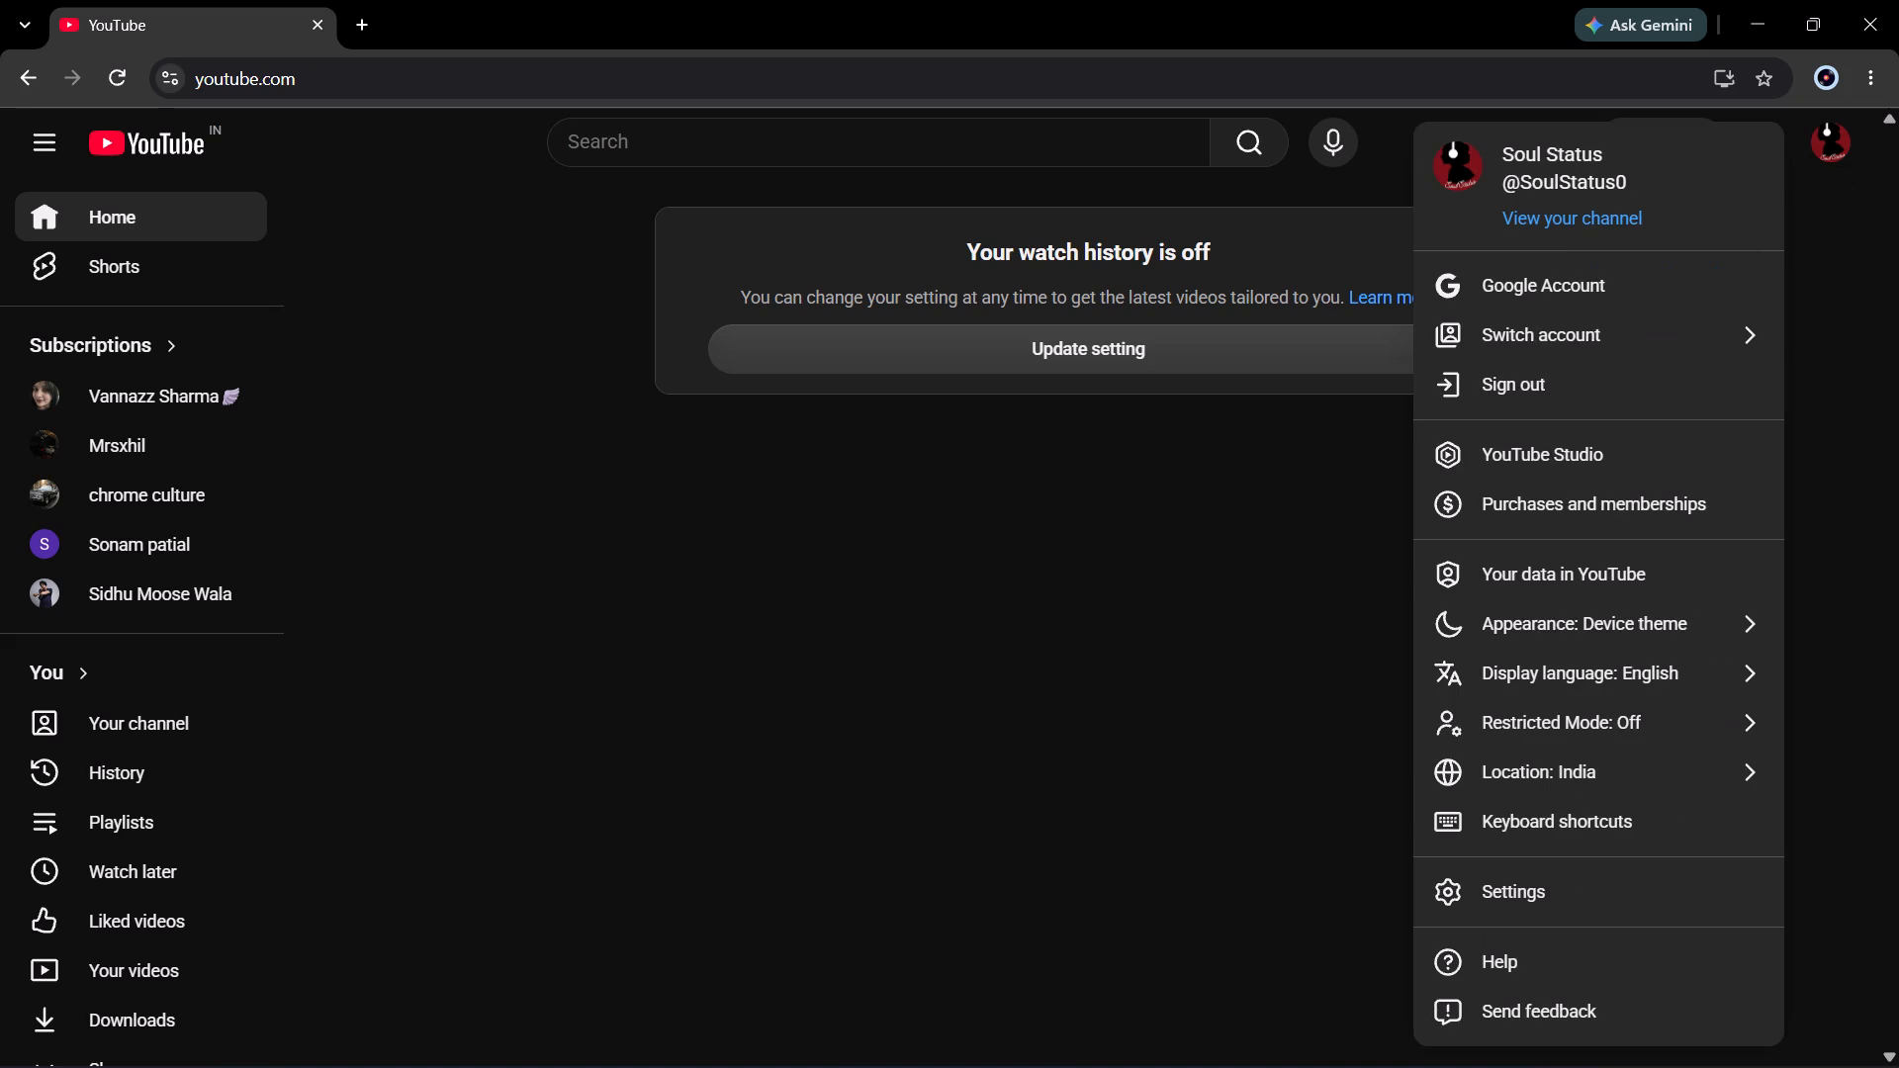
left_click(1570, 457)
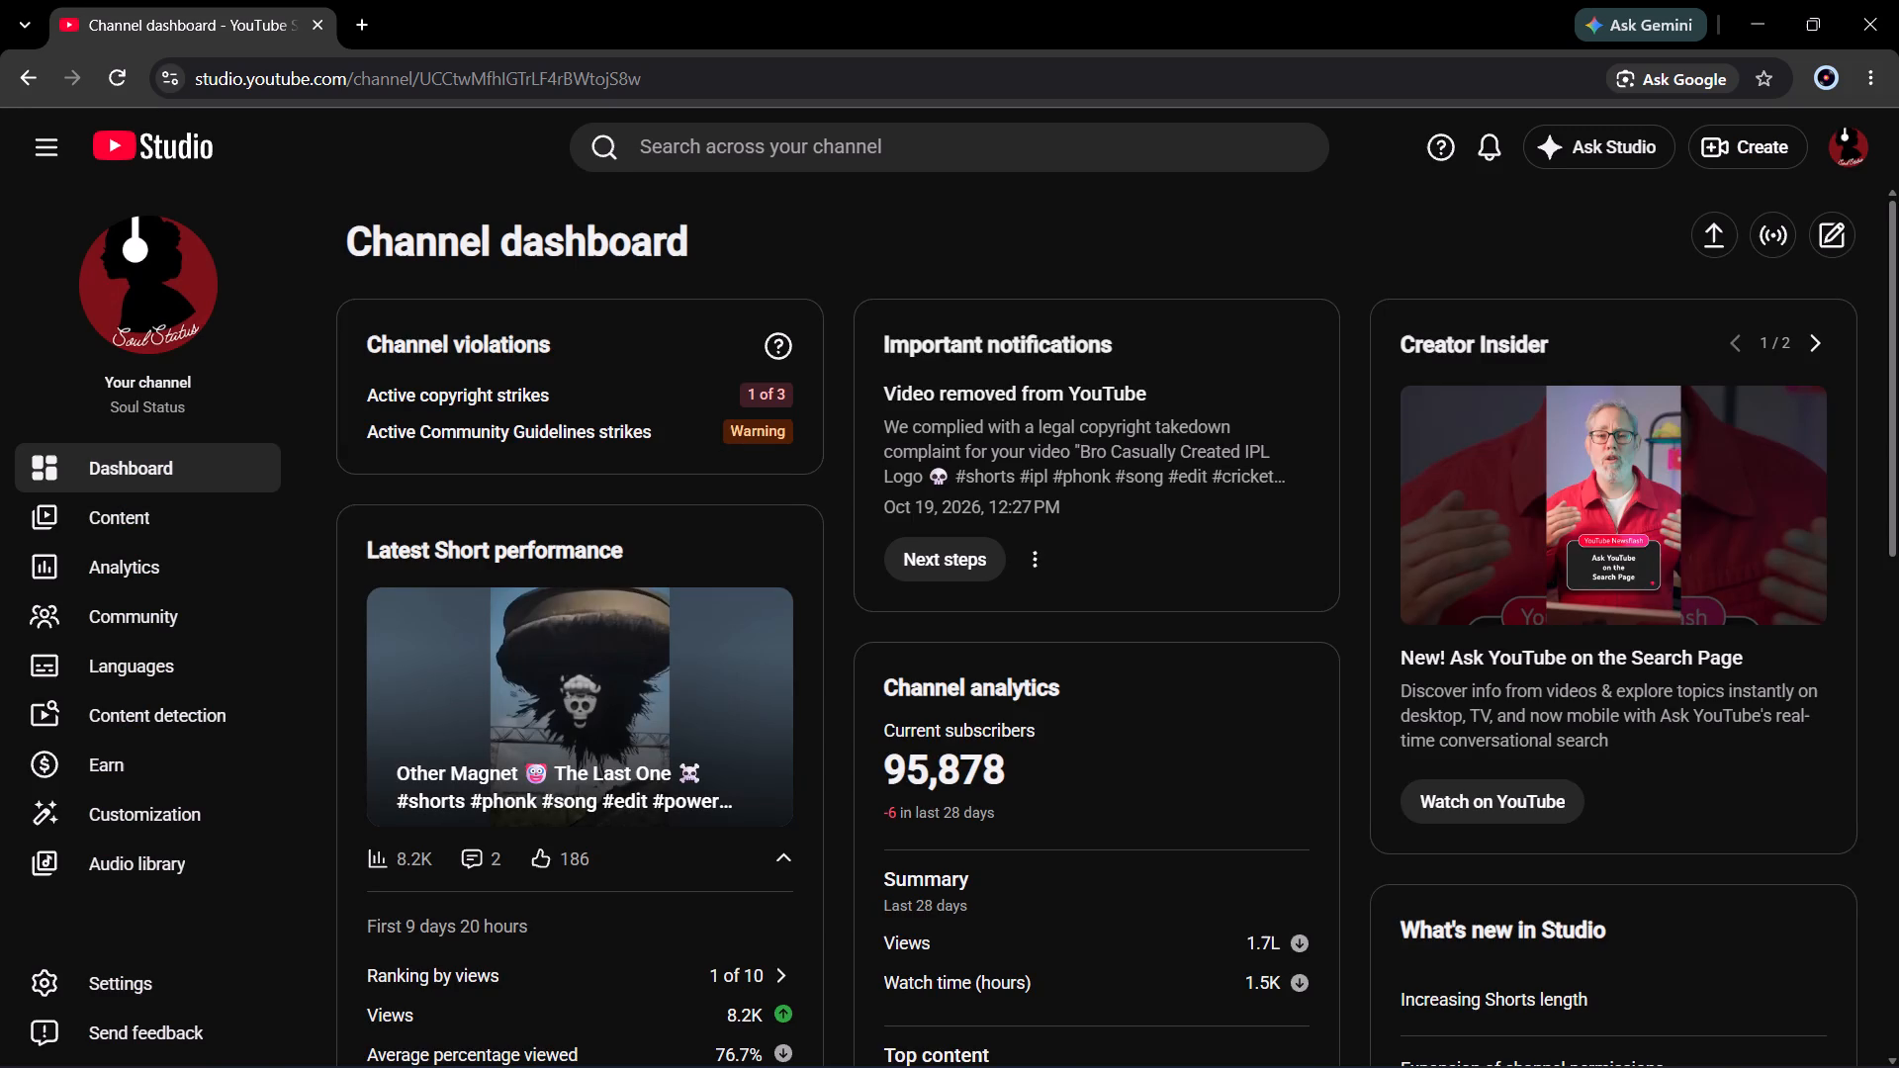
Dismiss the "Video removed from YouTube" notification on the Soul Status channel dashboard.
left_click(1038, 551)
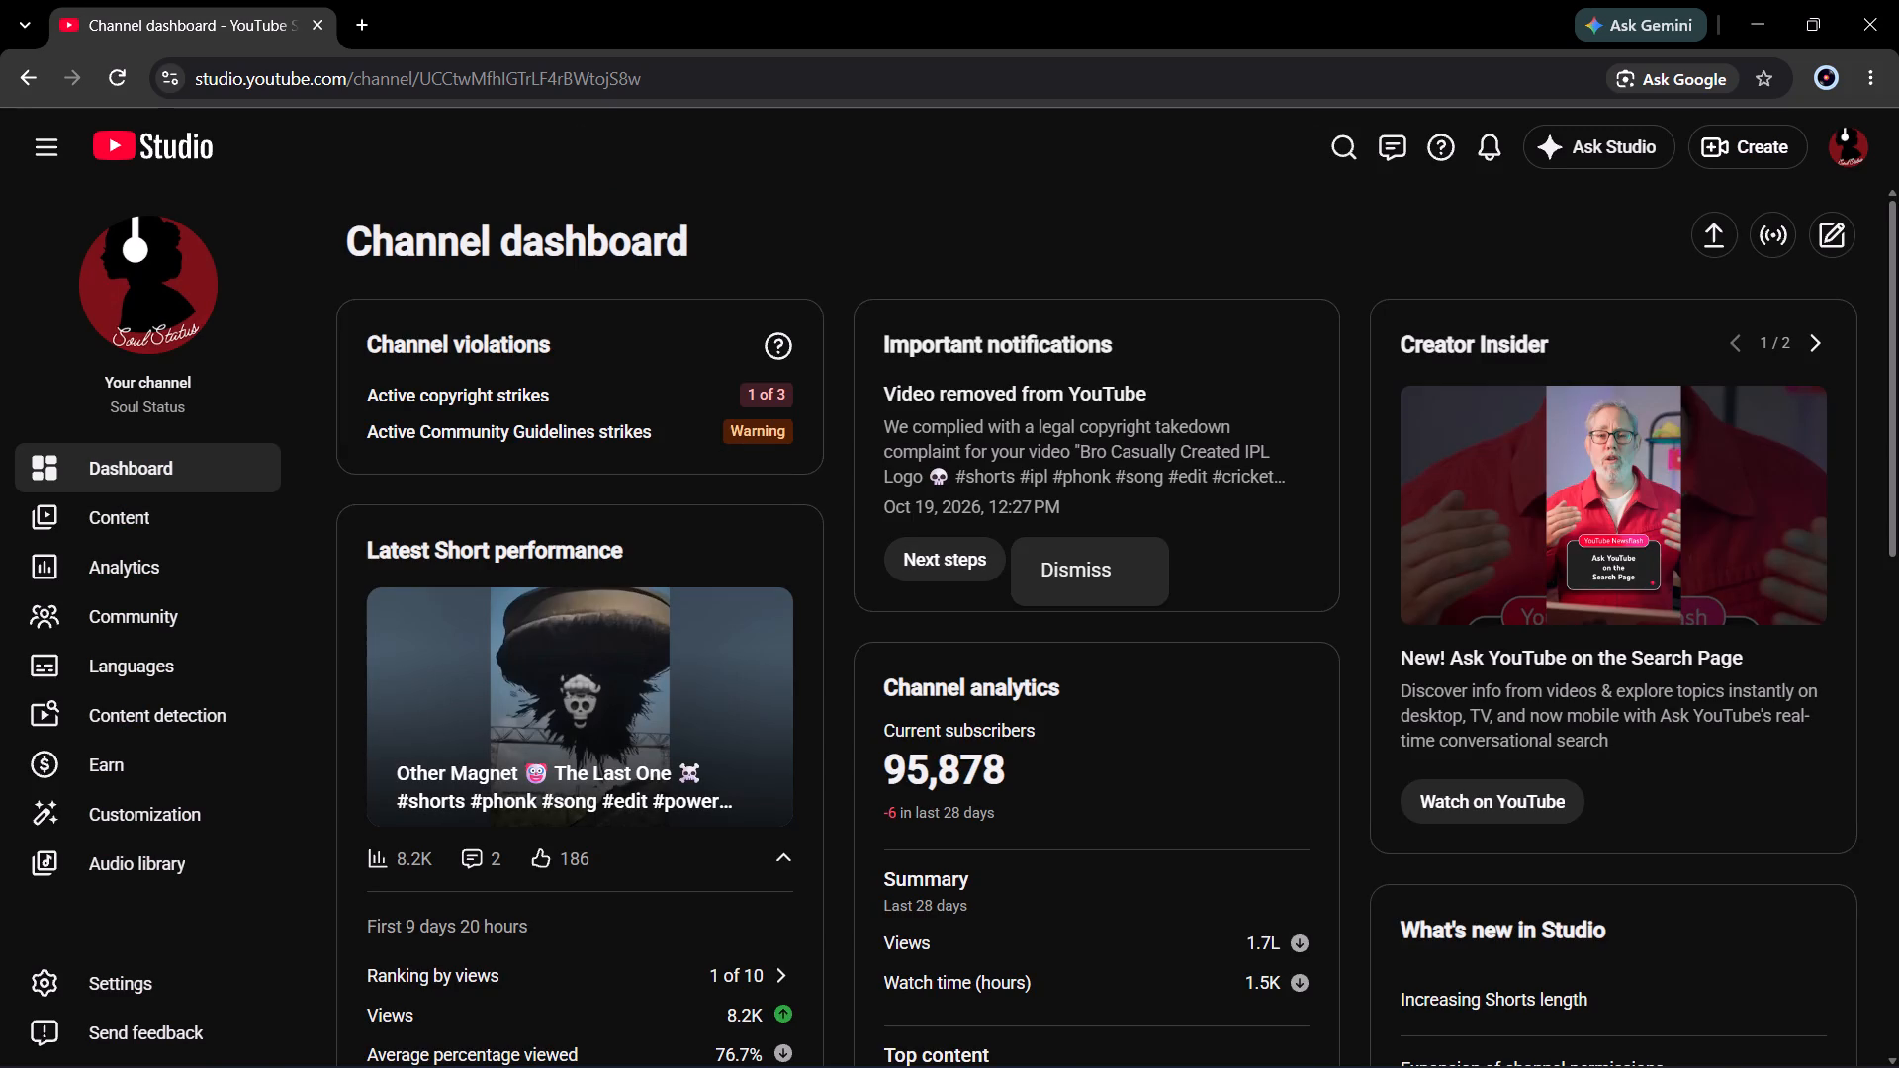
left_click(1084, 563)
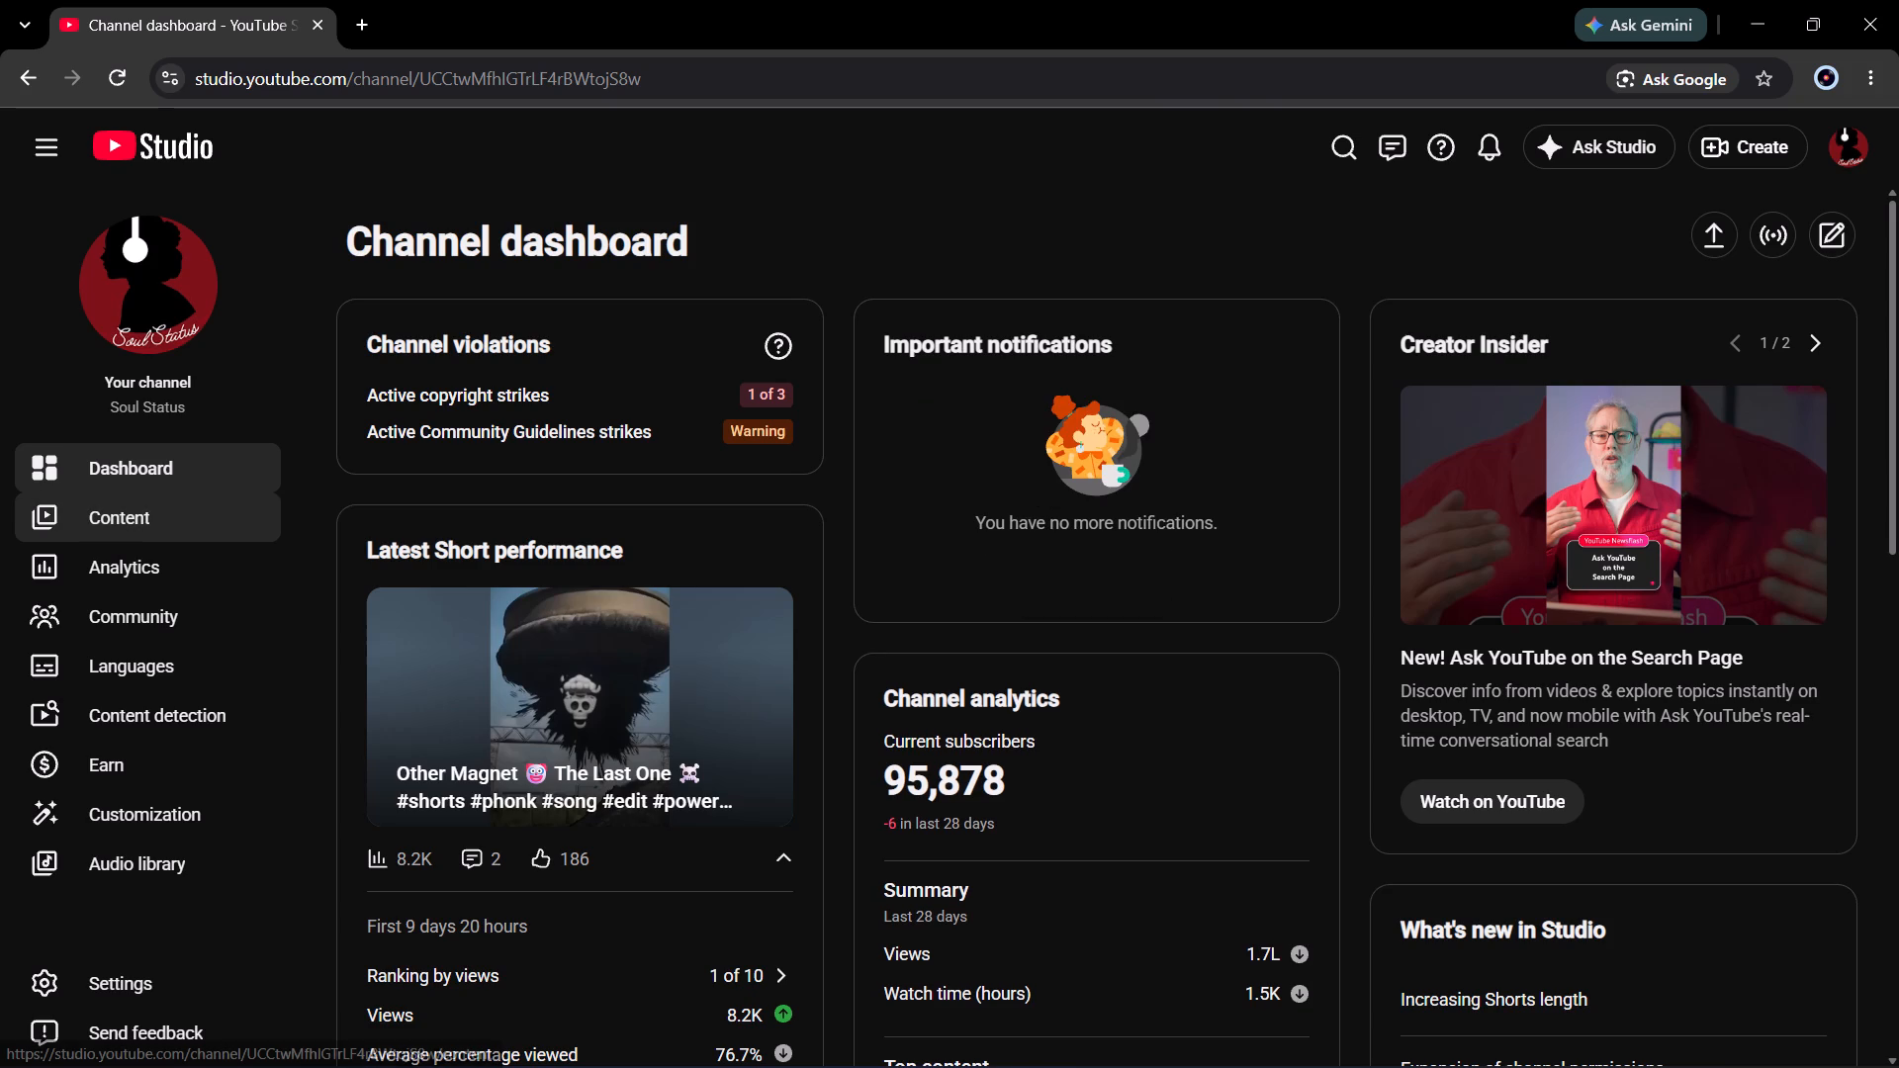
Open the list of Shorts in the Soul Status channel's content.
left_click(211, 513)
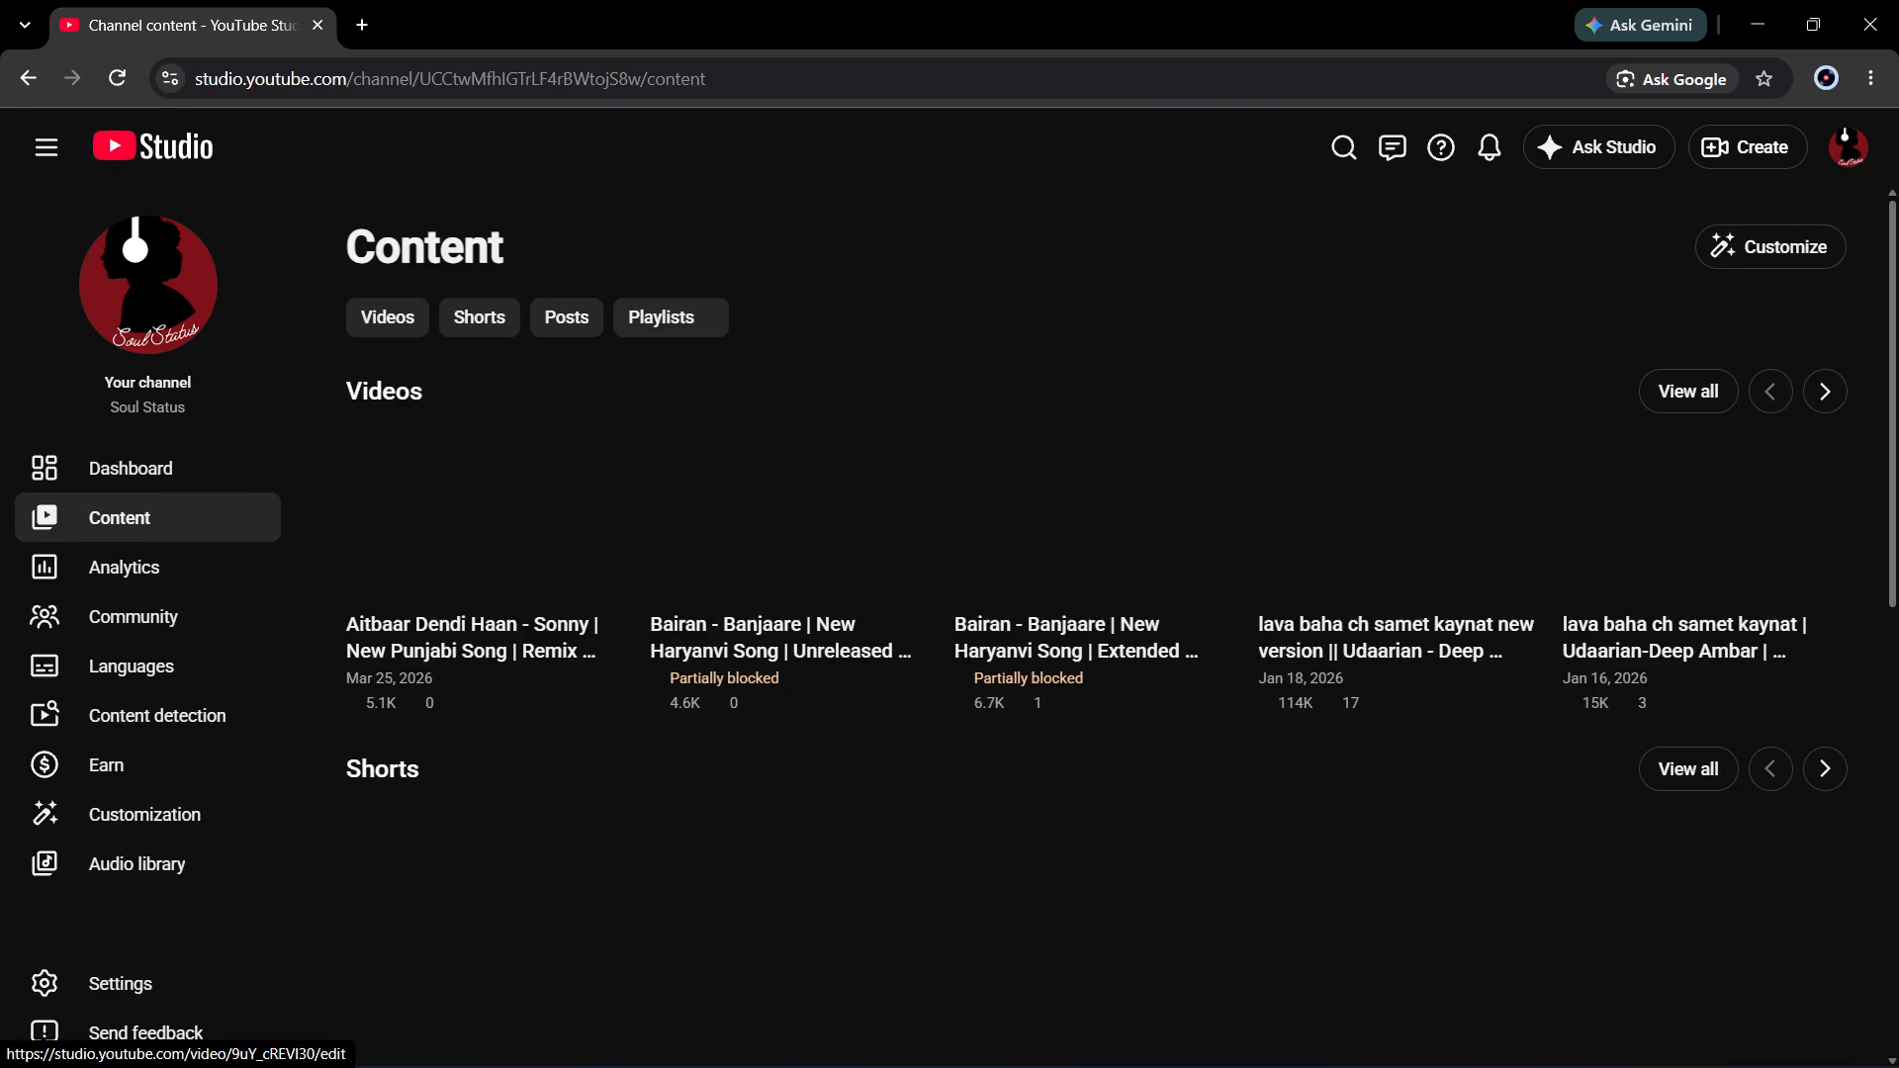
left_click(468, 322)
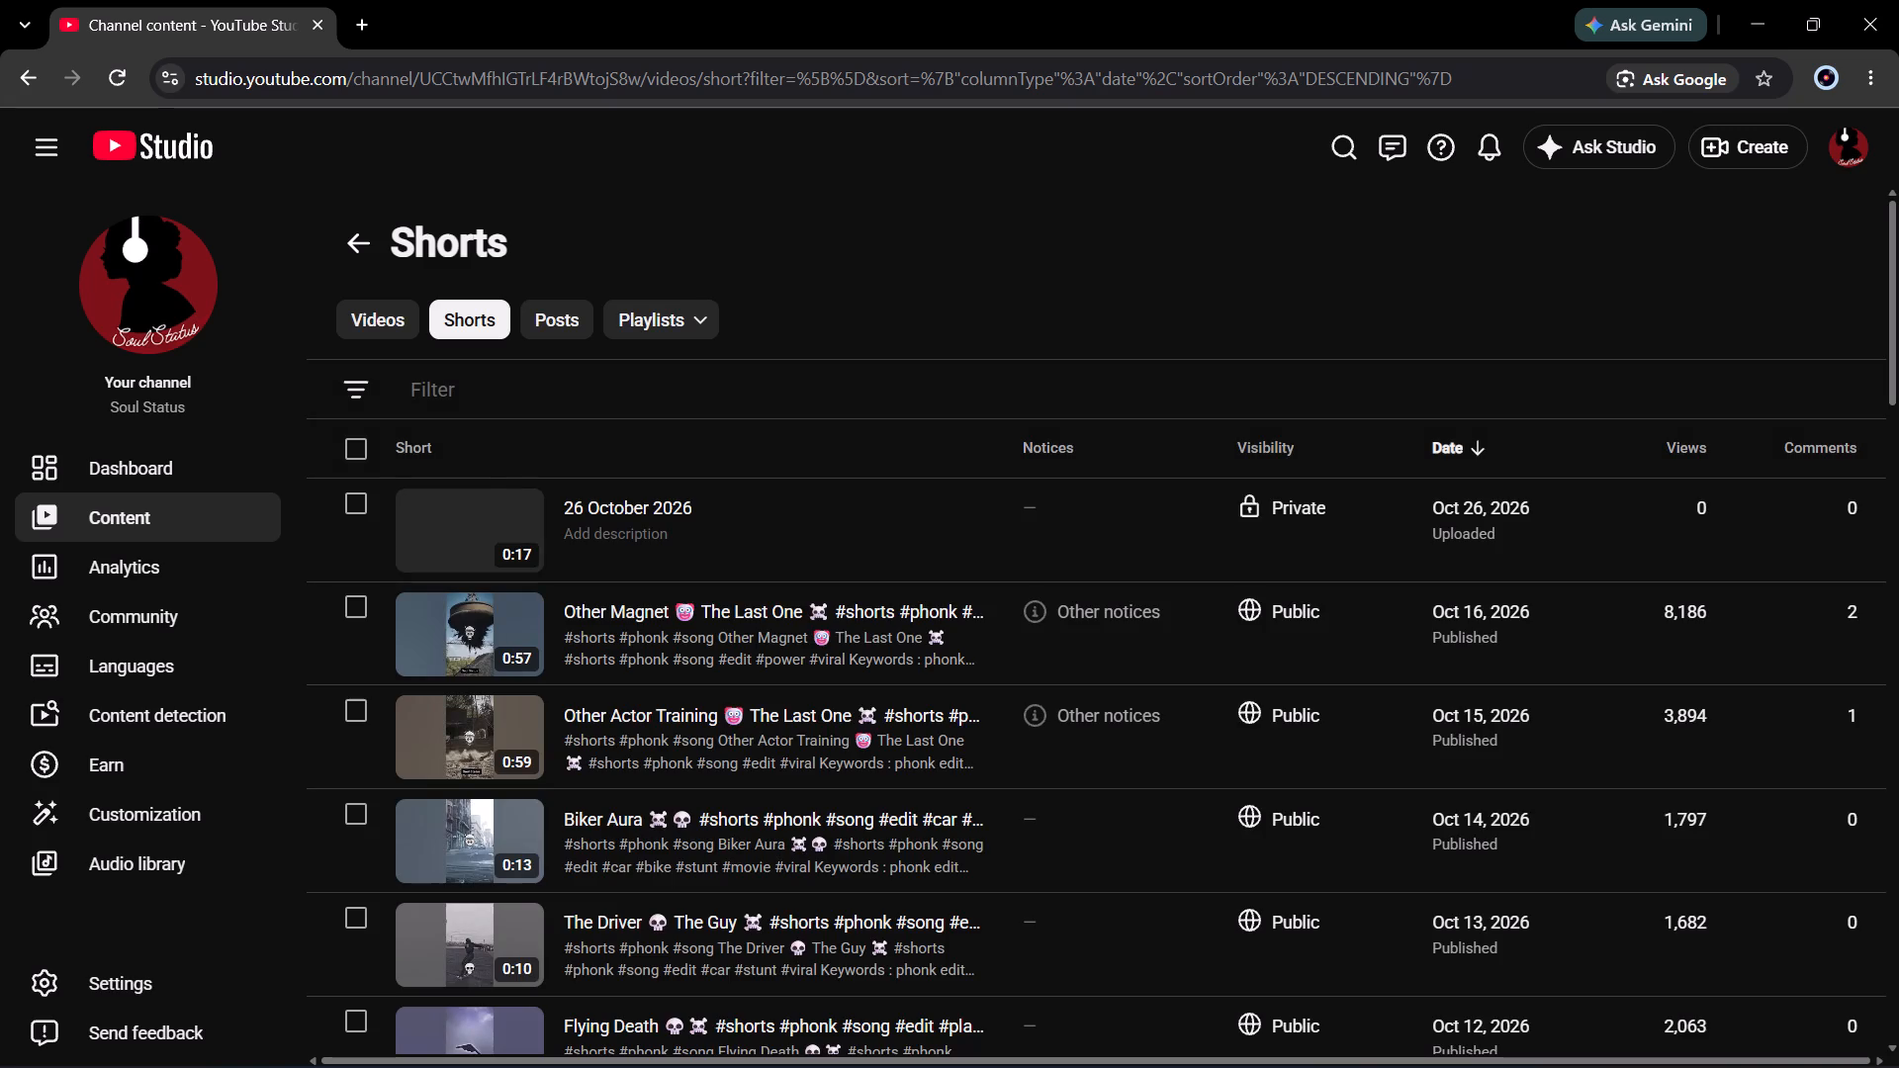
Switch to the DilVerse Music Studio window and open that channel's content list.
left_click(1226, 1040)
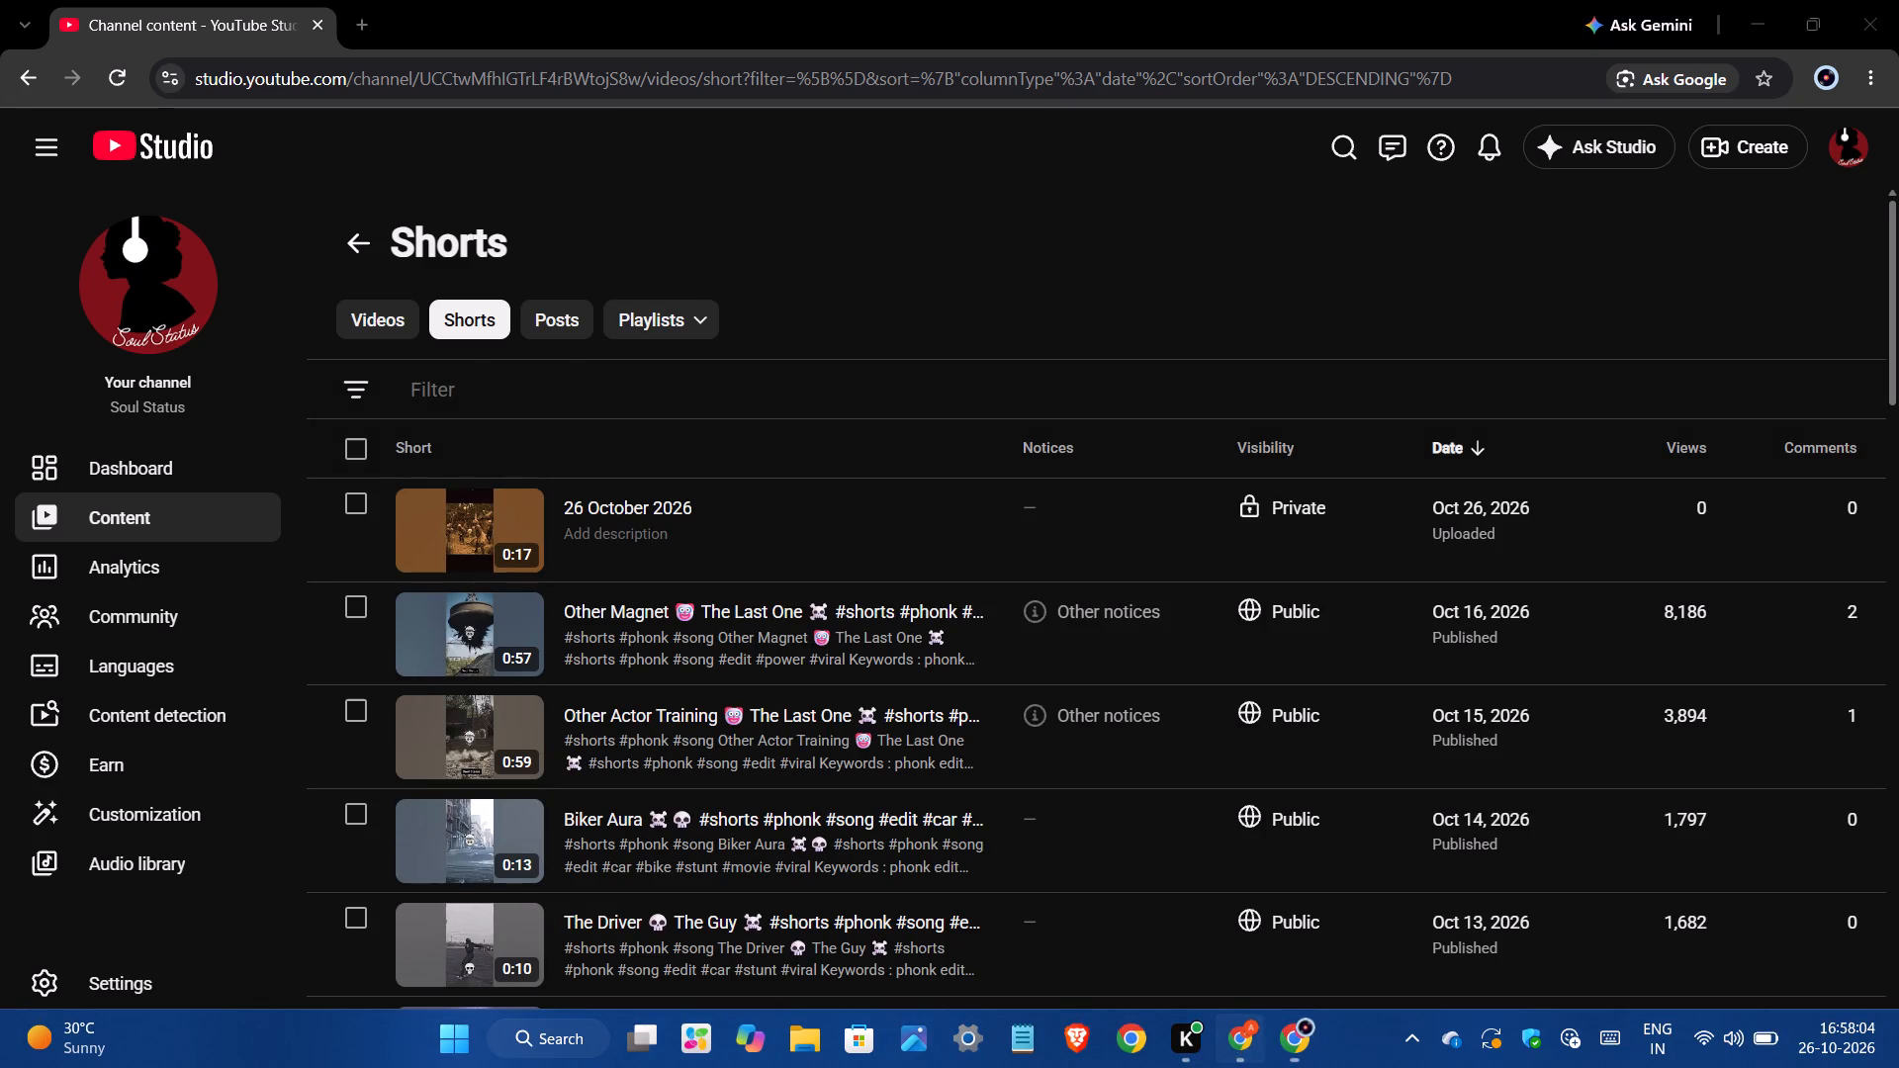
left_click(177, 485)
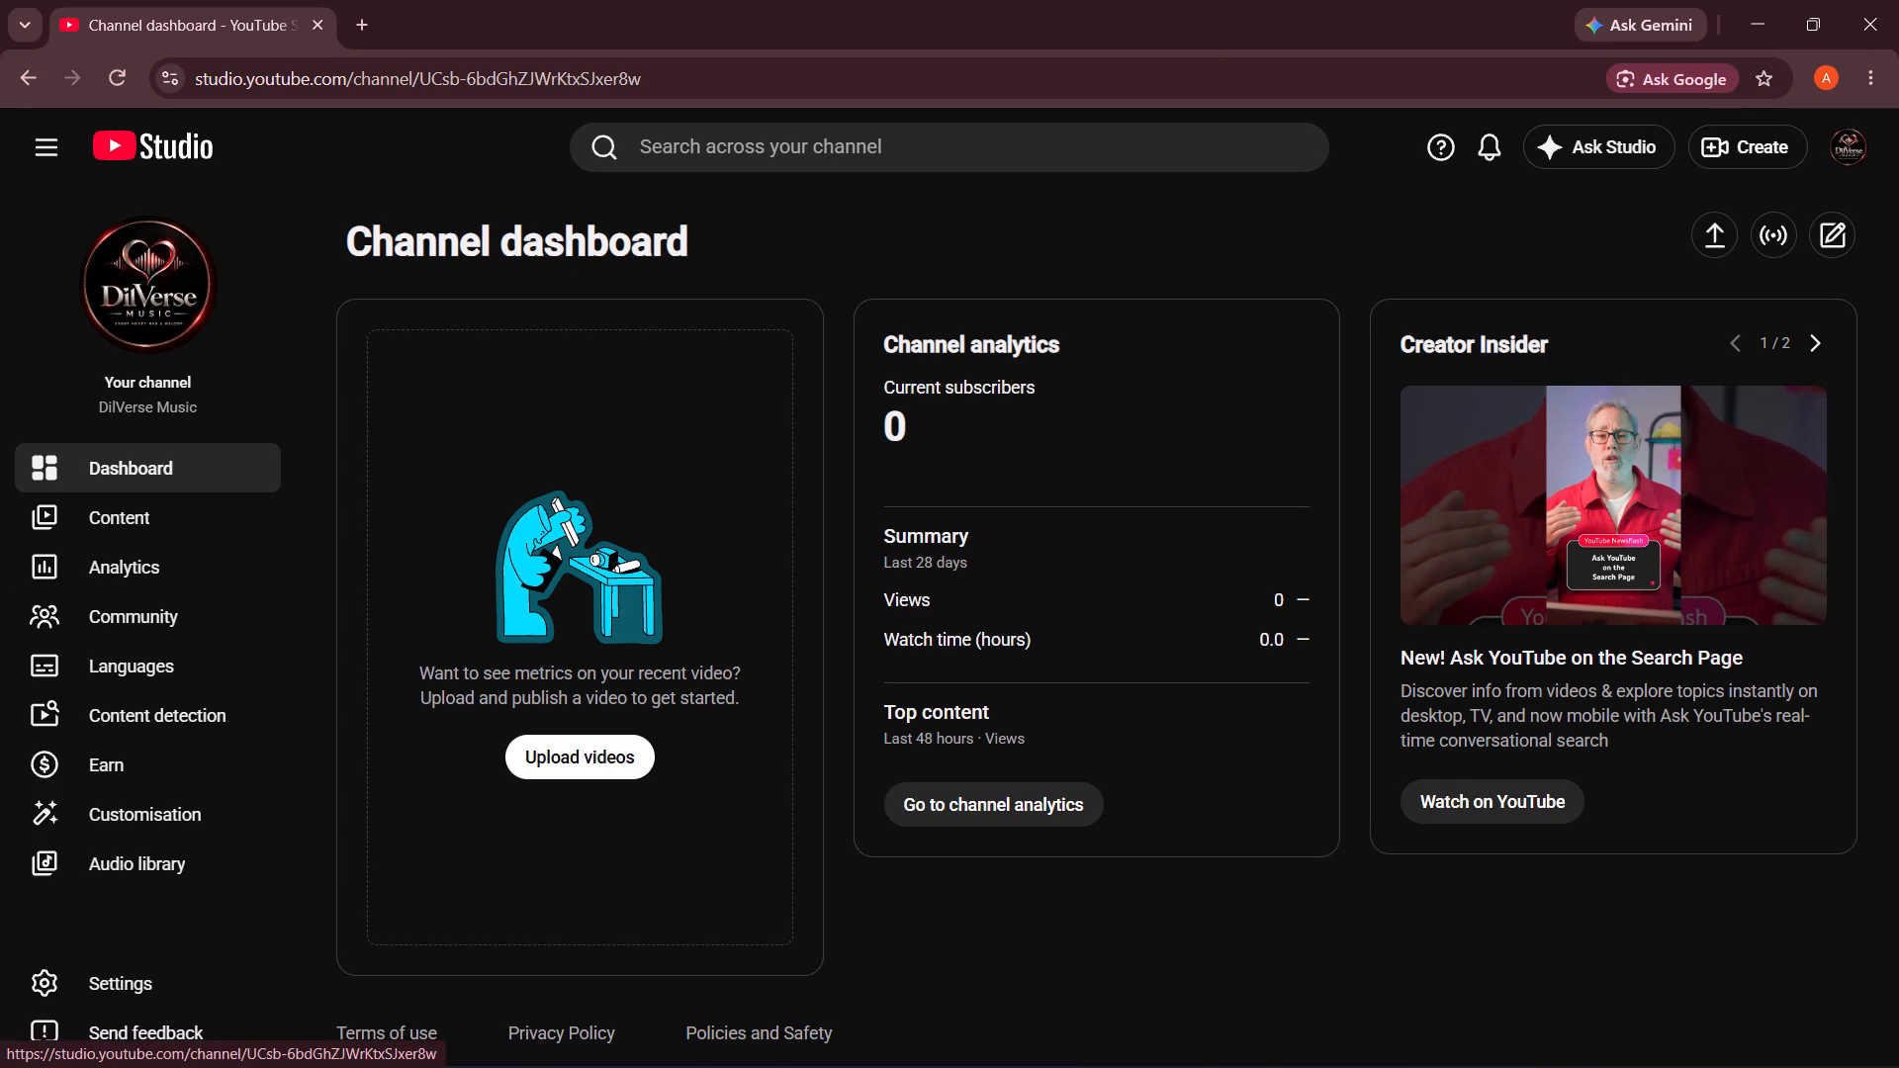
left_click(177, 501)
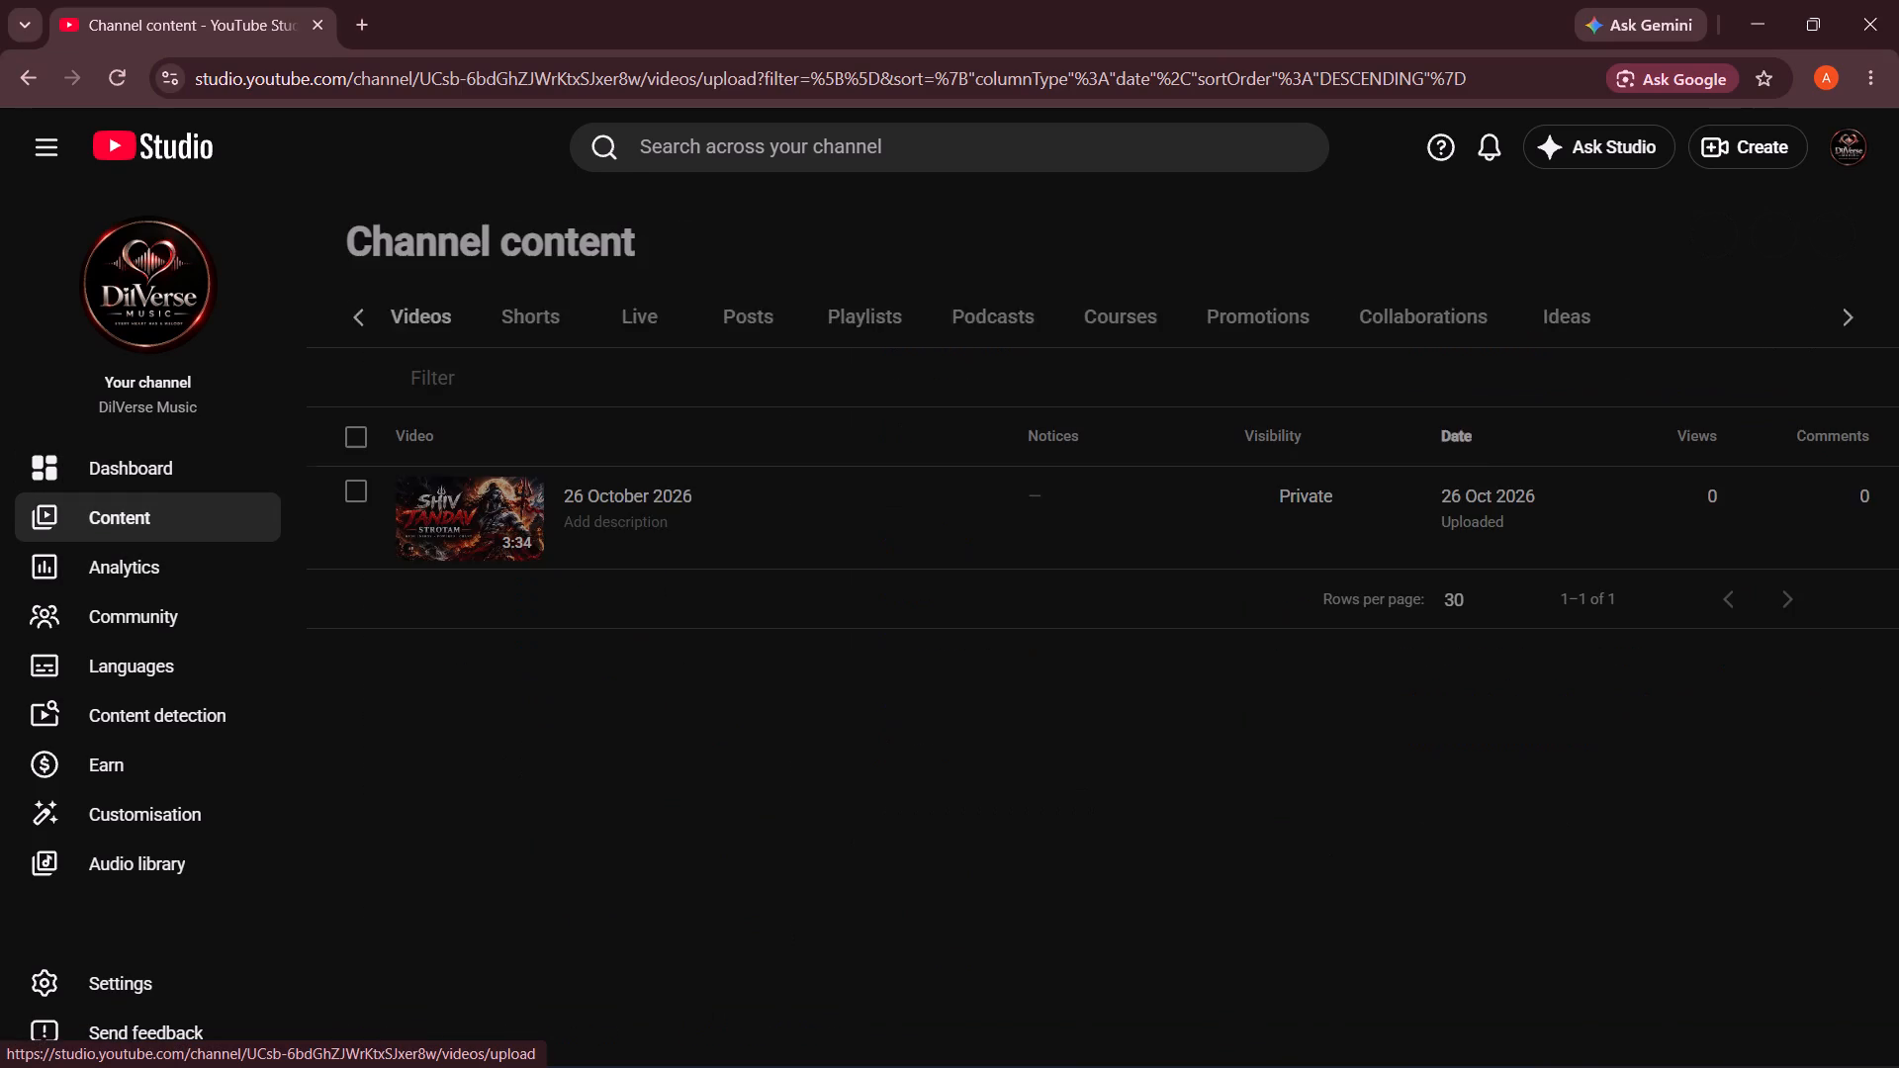
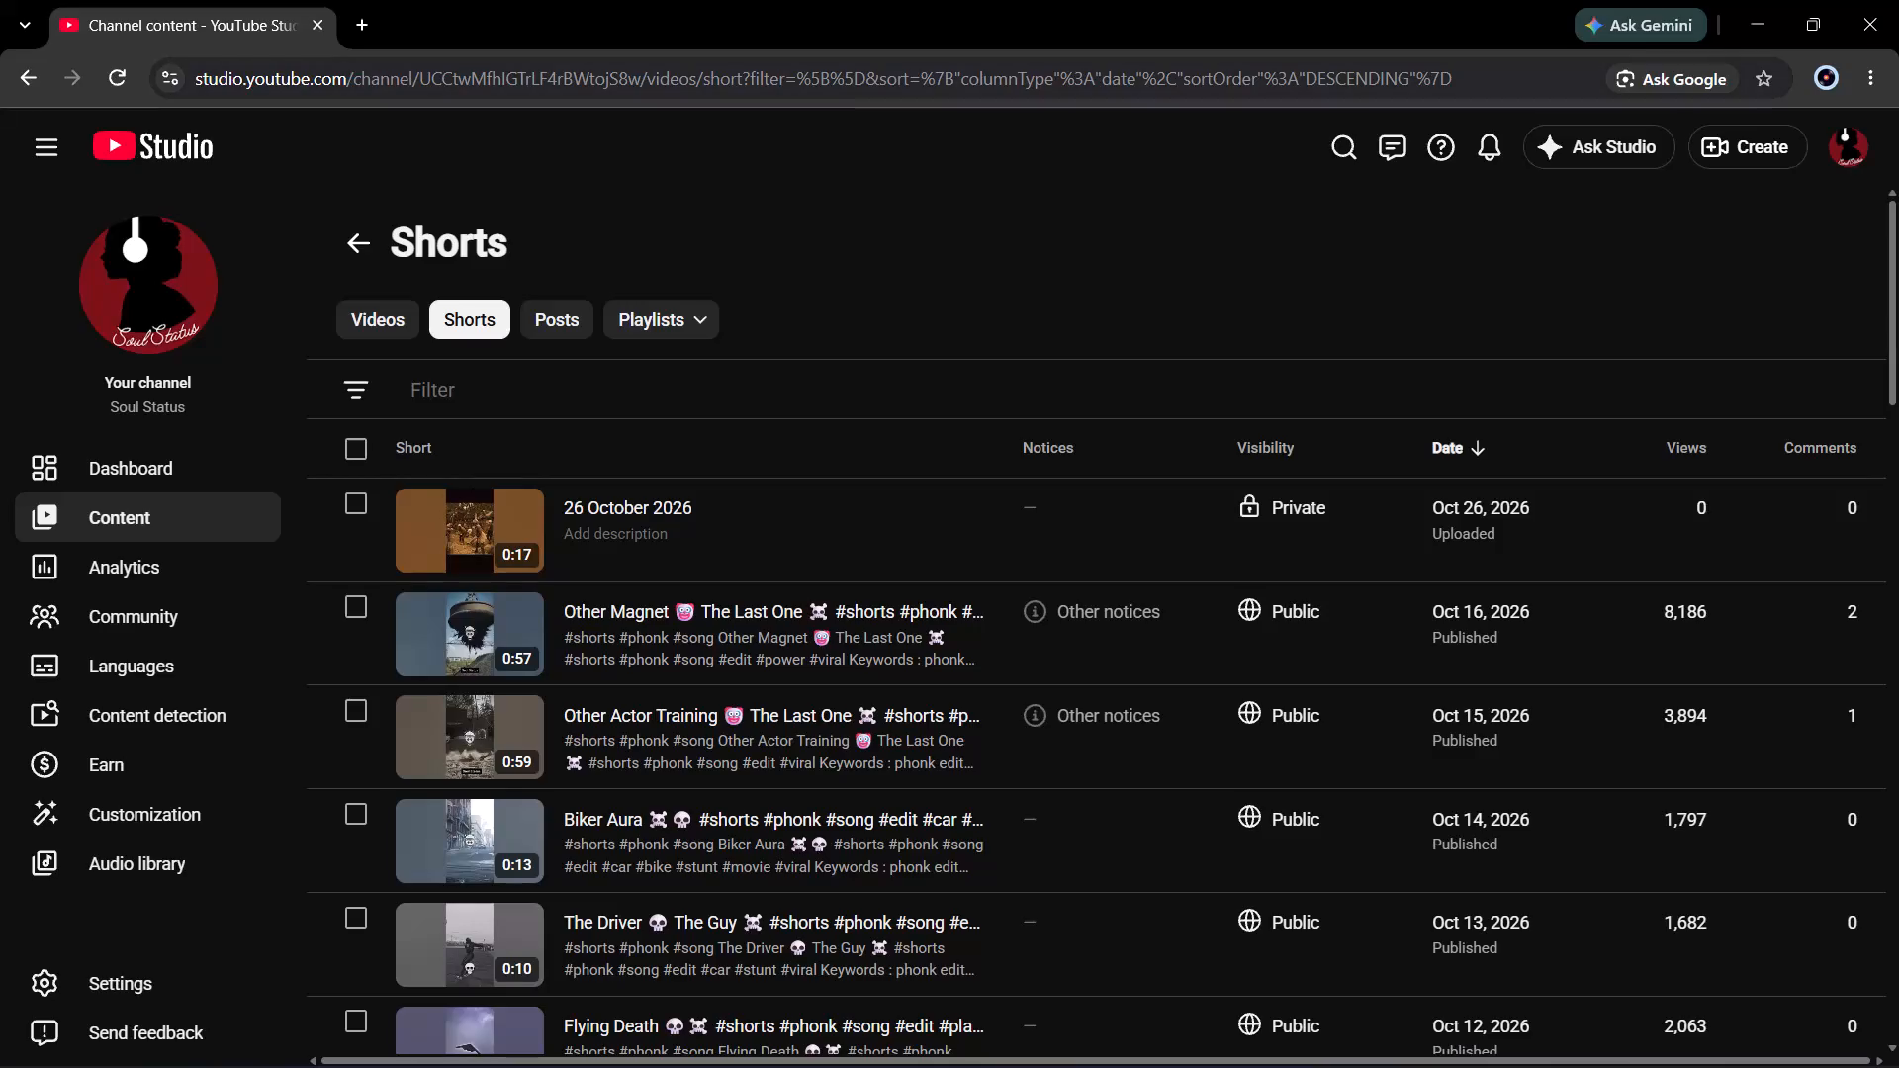
Copy the full description of the "Other Magnet The Last One" Short into the description of the private "26 October 2026" Short.
left_click(591, 665)
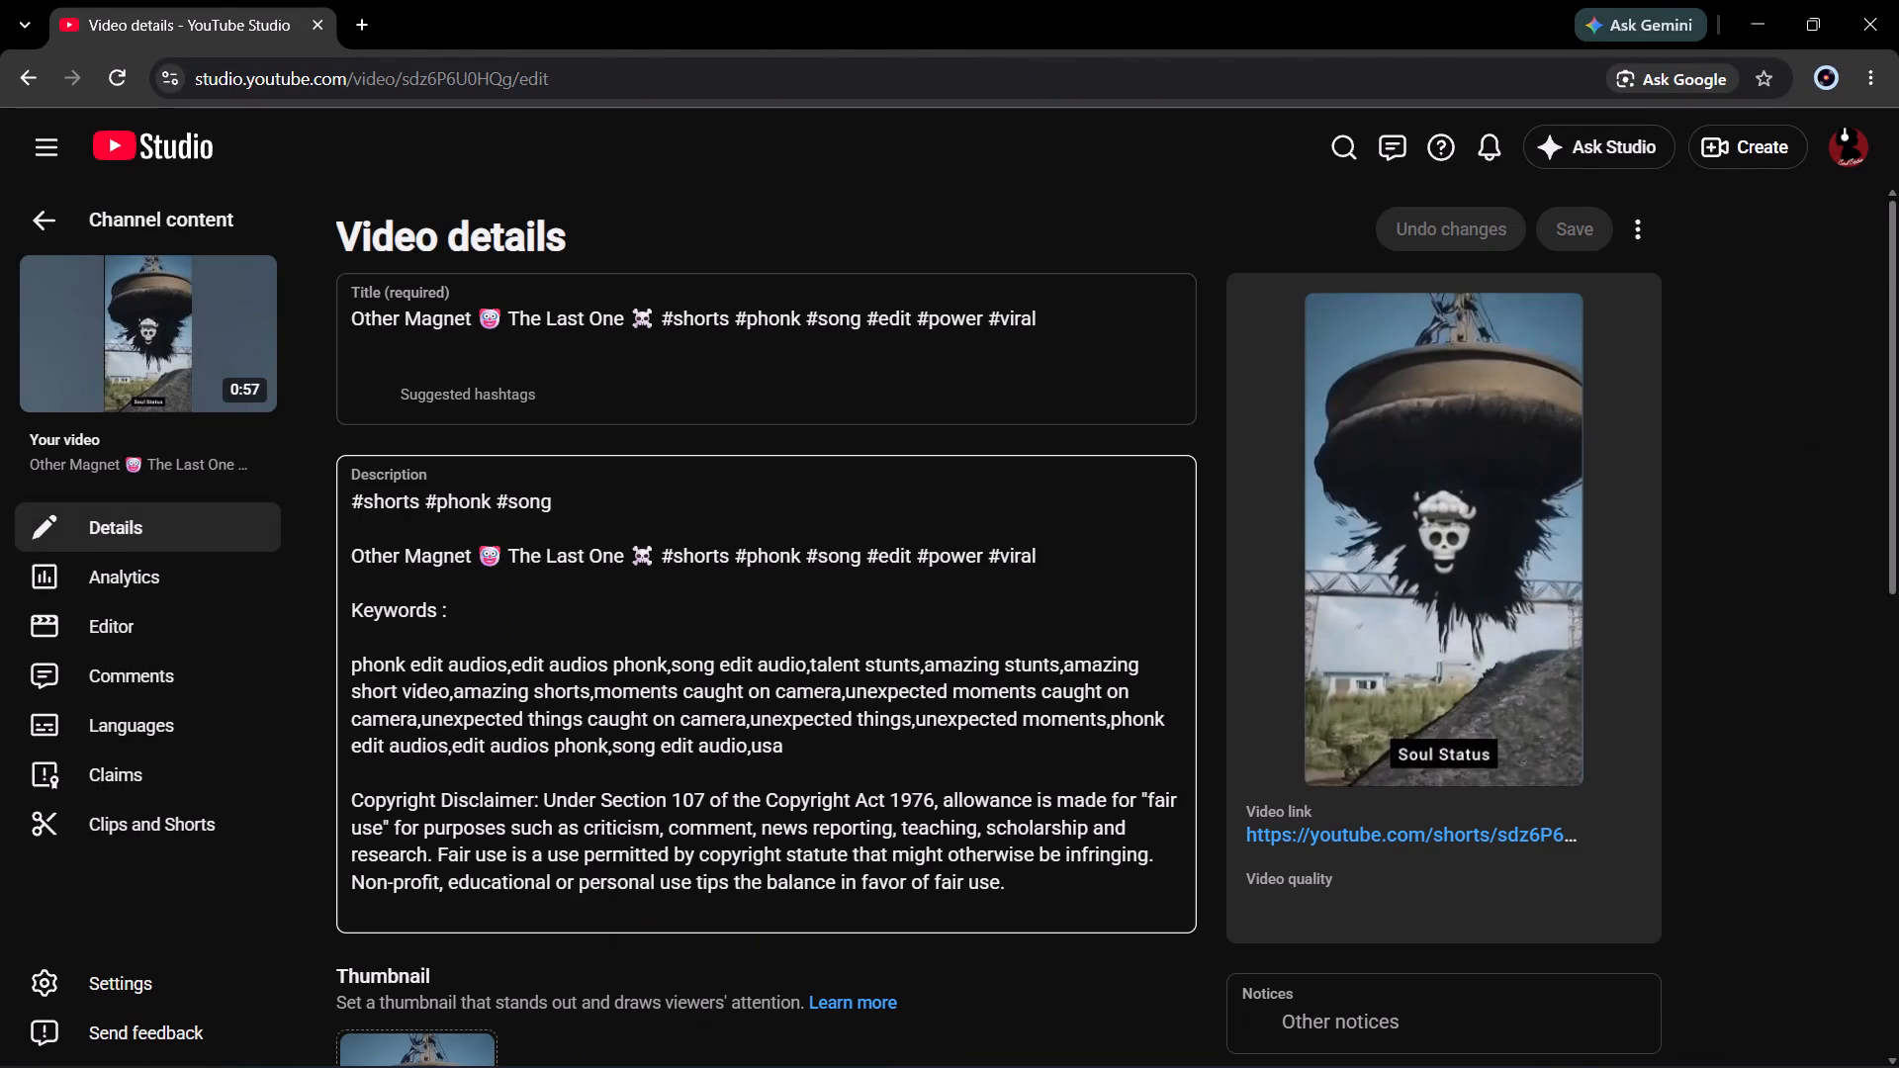
left_click(579, 639)
key("ctrl+a")
key("ctrl+c")
scroll(579, 639, "right", 16)
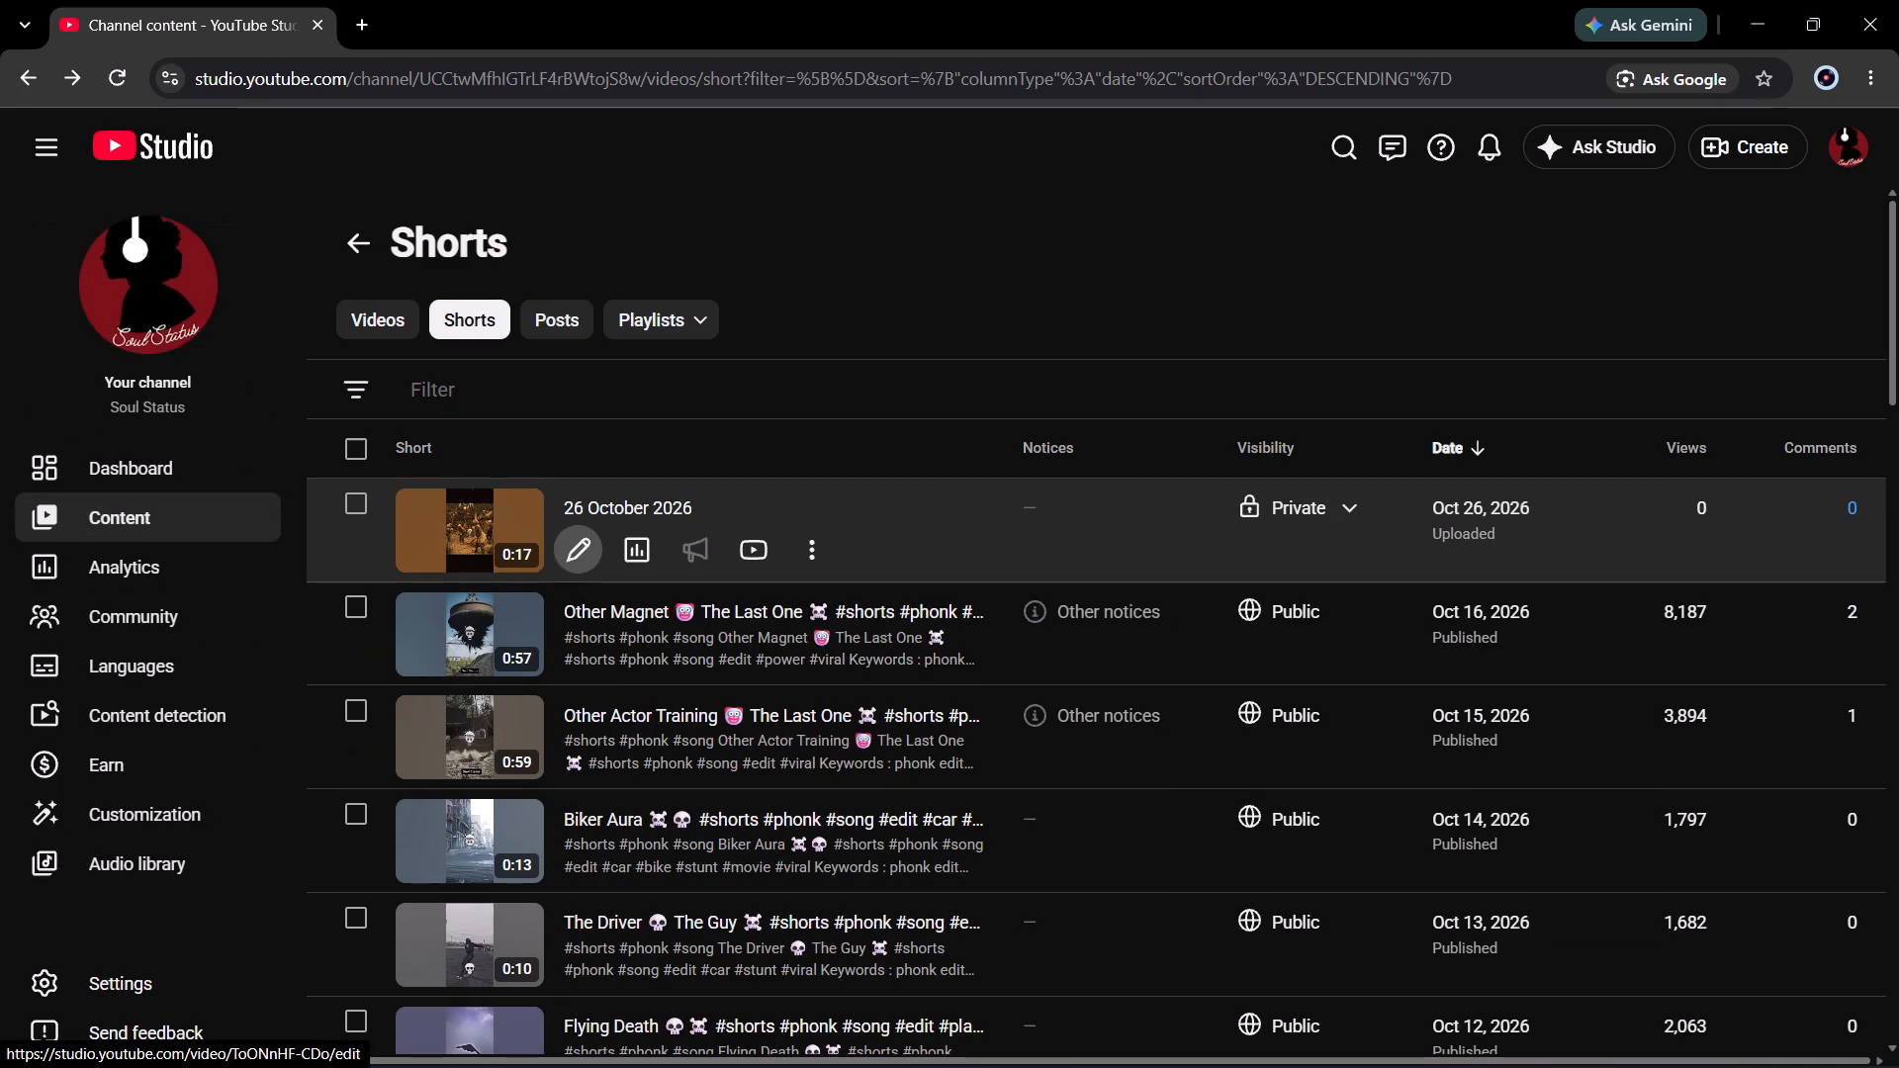
left_click(588, 532)
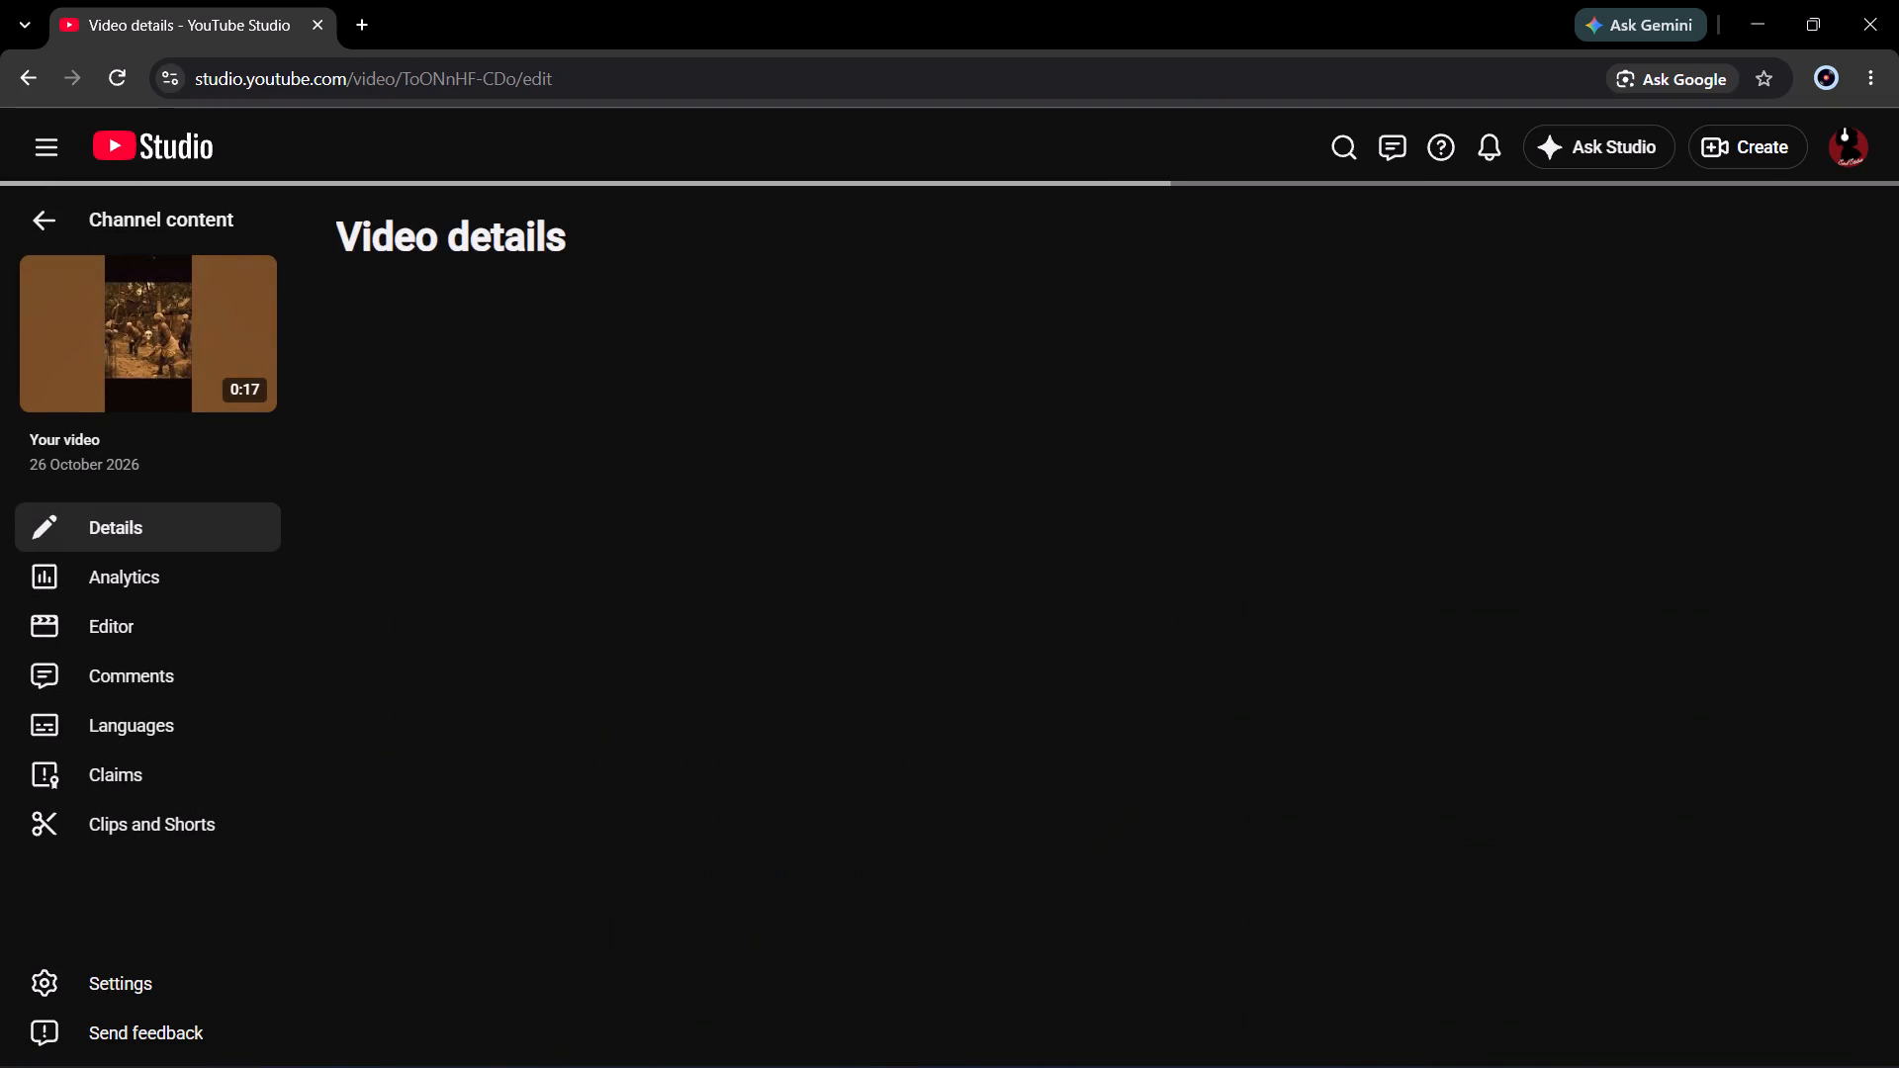
left_click(688, 580)
key("ctrl+v")
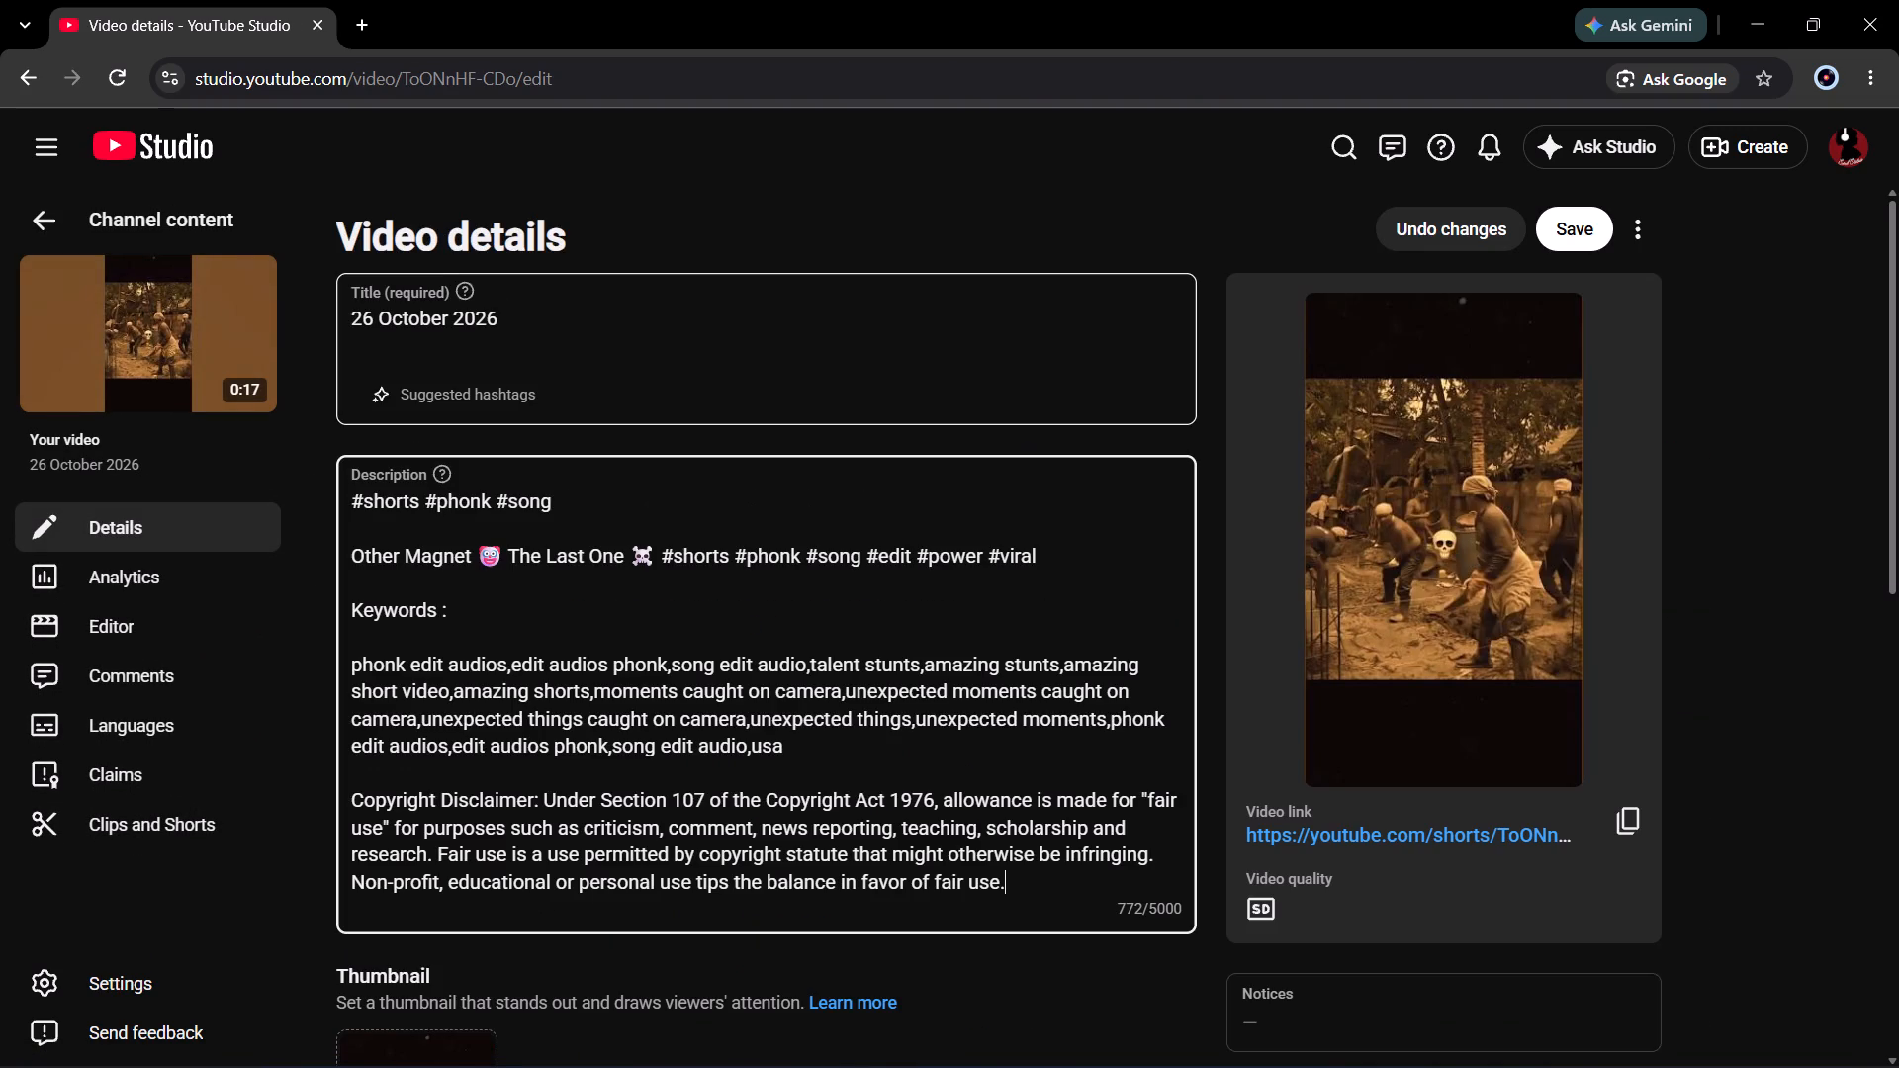
Replace the Short's title with "Hard Work Swart Work".
left_click(539, 316)
key("BackSpace")
key("BackSpace")
key("BackSpace")
key("BackSpace")
key("BackSpace")
key("BackSpace")
key("BackSpace")
key("BackSpace")
key("BackSpace")
key("BackSpace")
key("BackSpace")
key("BackSpace")
key("BackSpace")
key("BackSpace")
key("BackSpace")
key("BackSpace")
key("BackSpace")
key("BackSpace")
key("BackSpace")
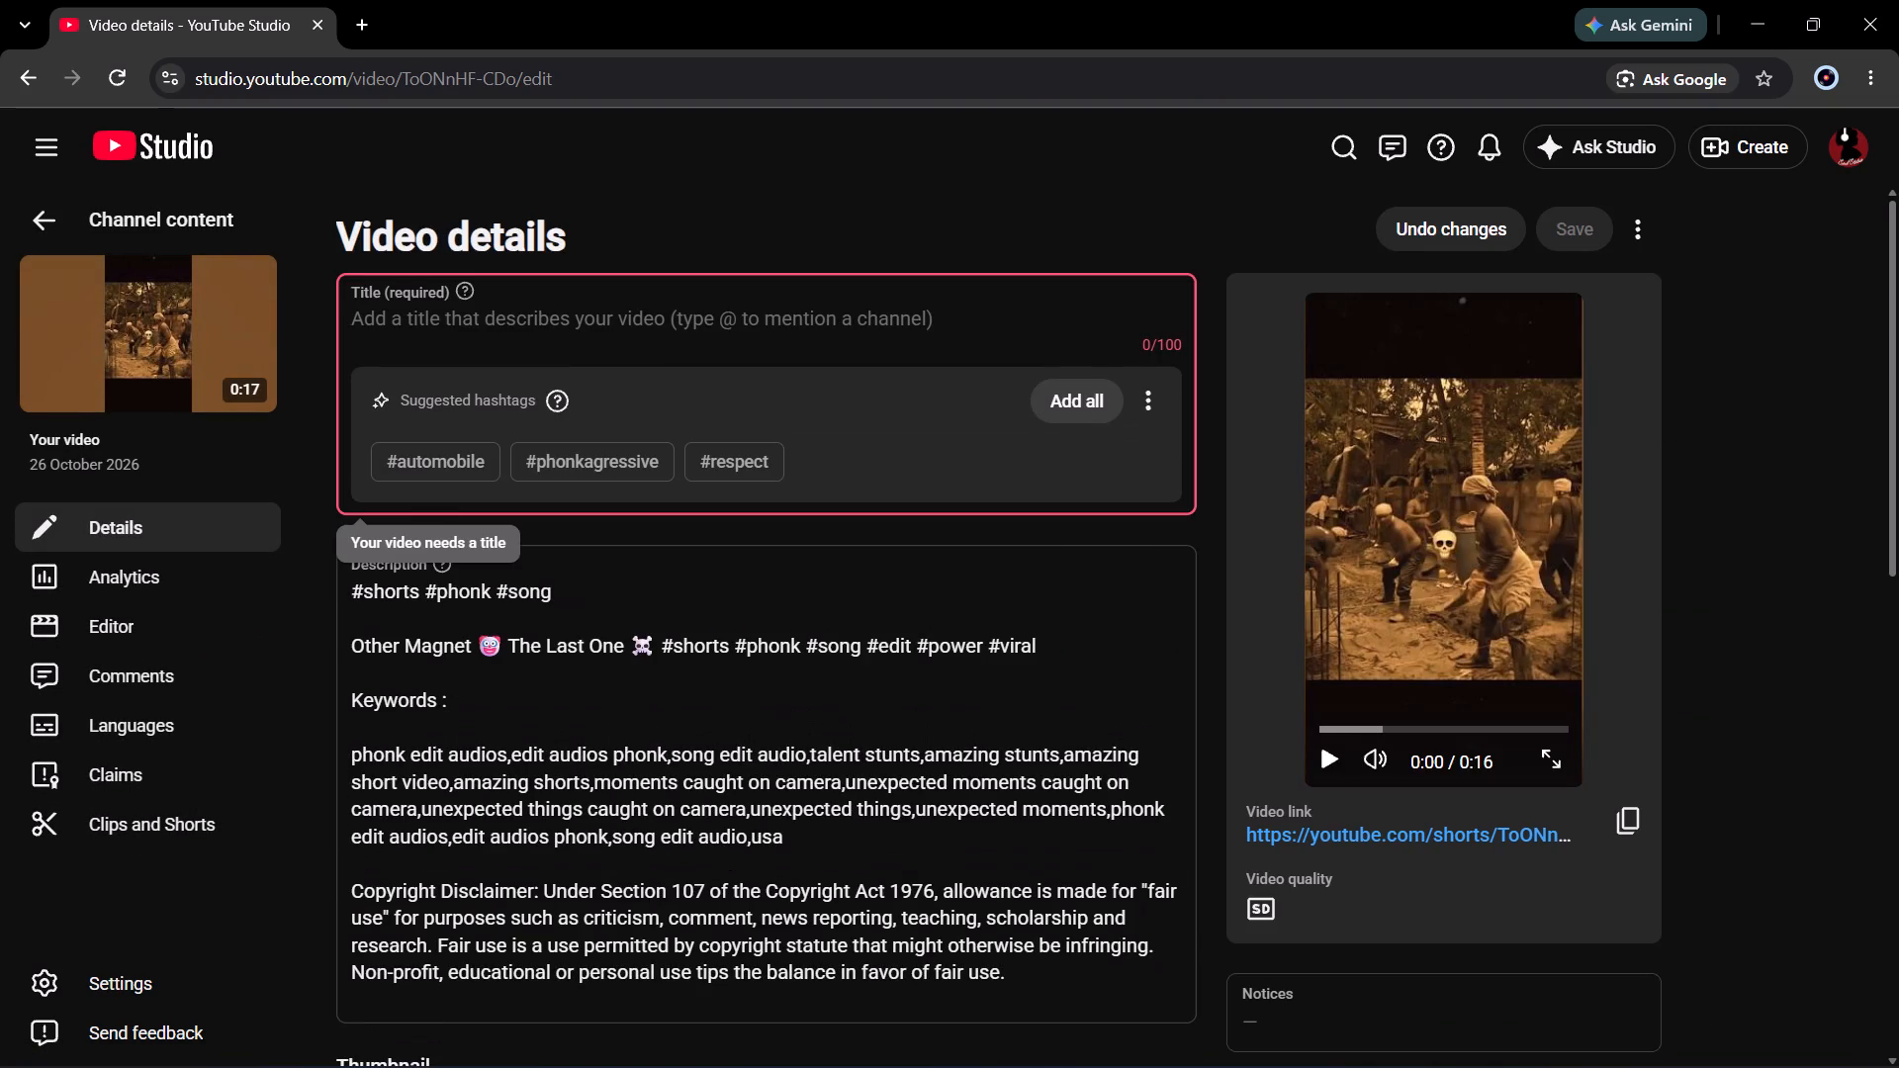
type("Hard")
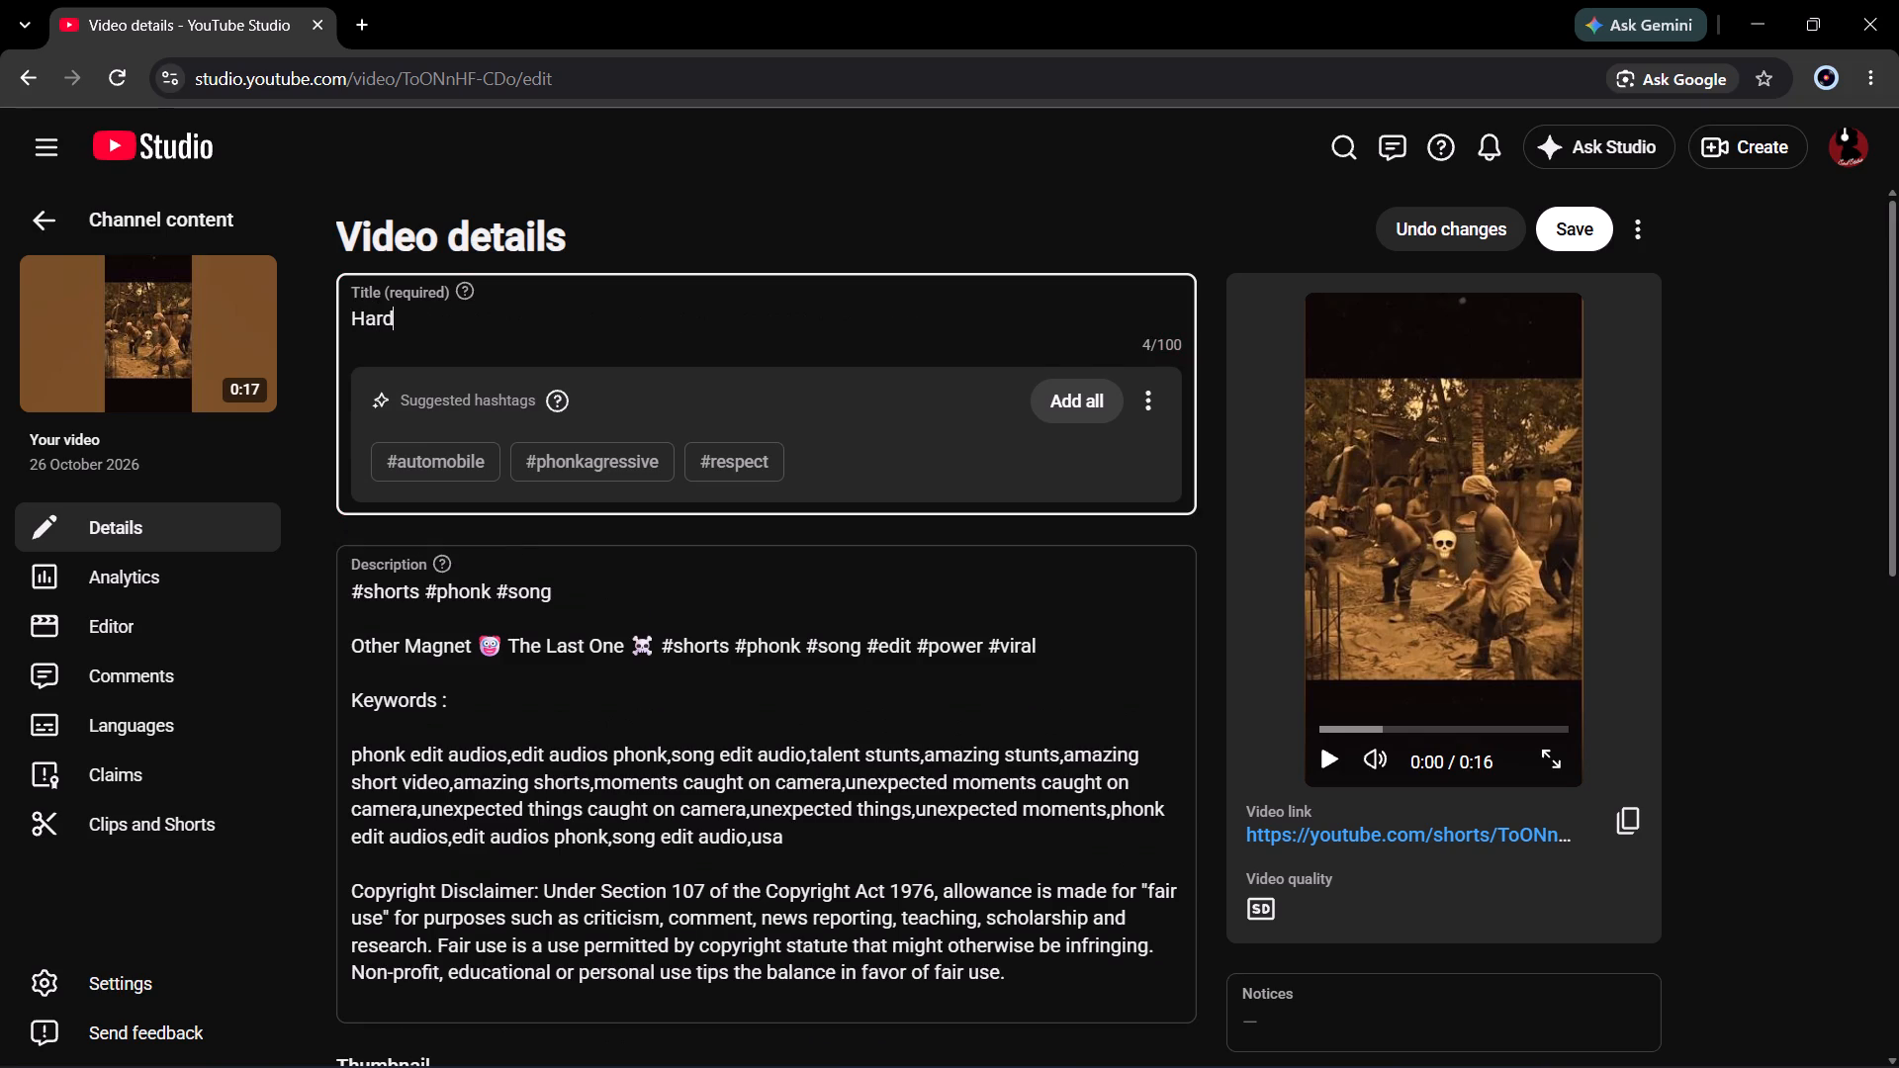
key("space")
type("Work")
key("space")
type("Swart Work")
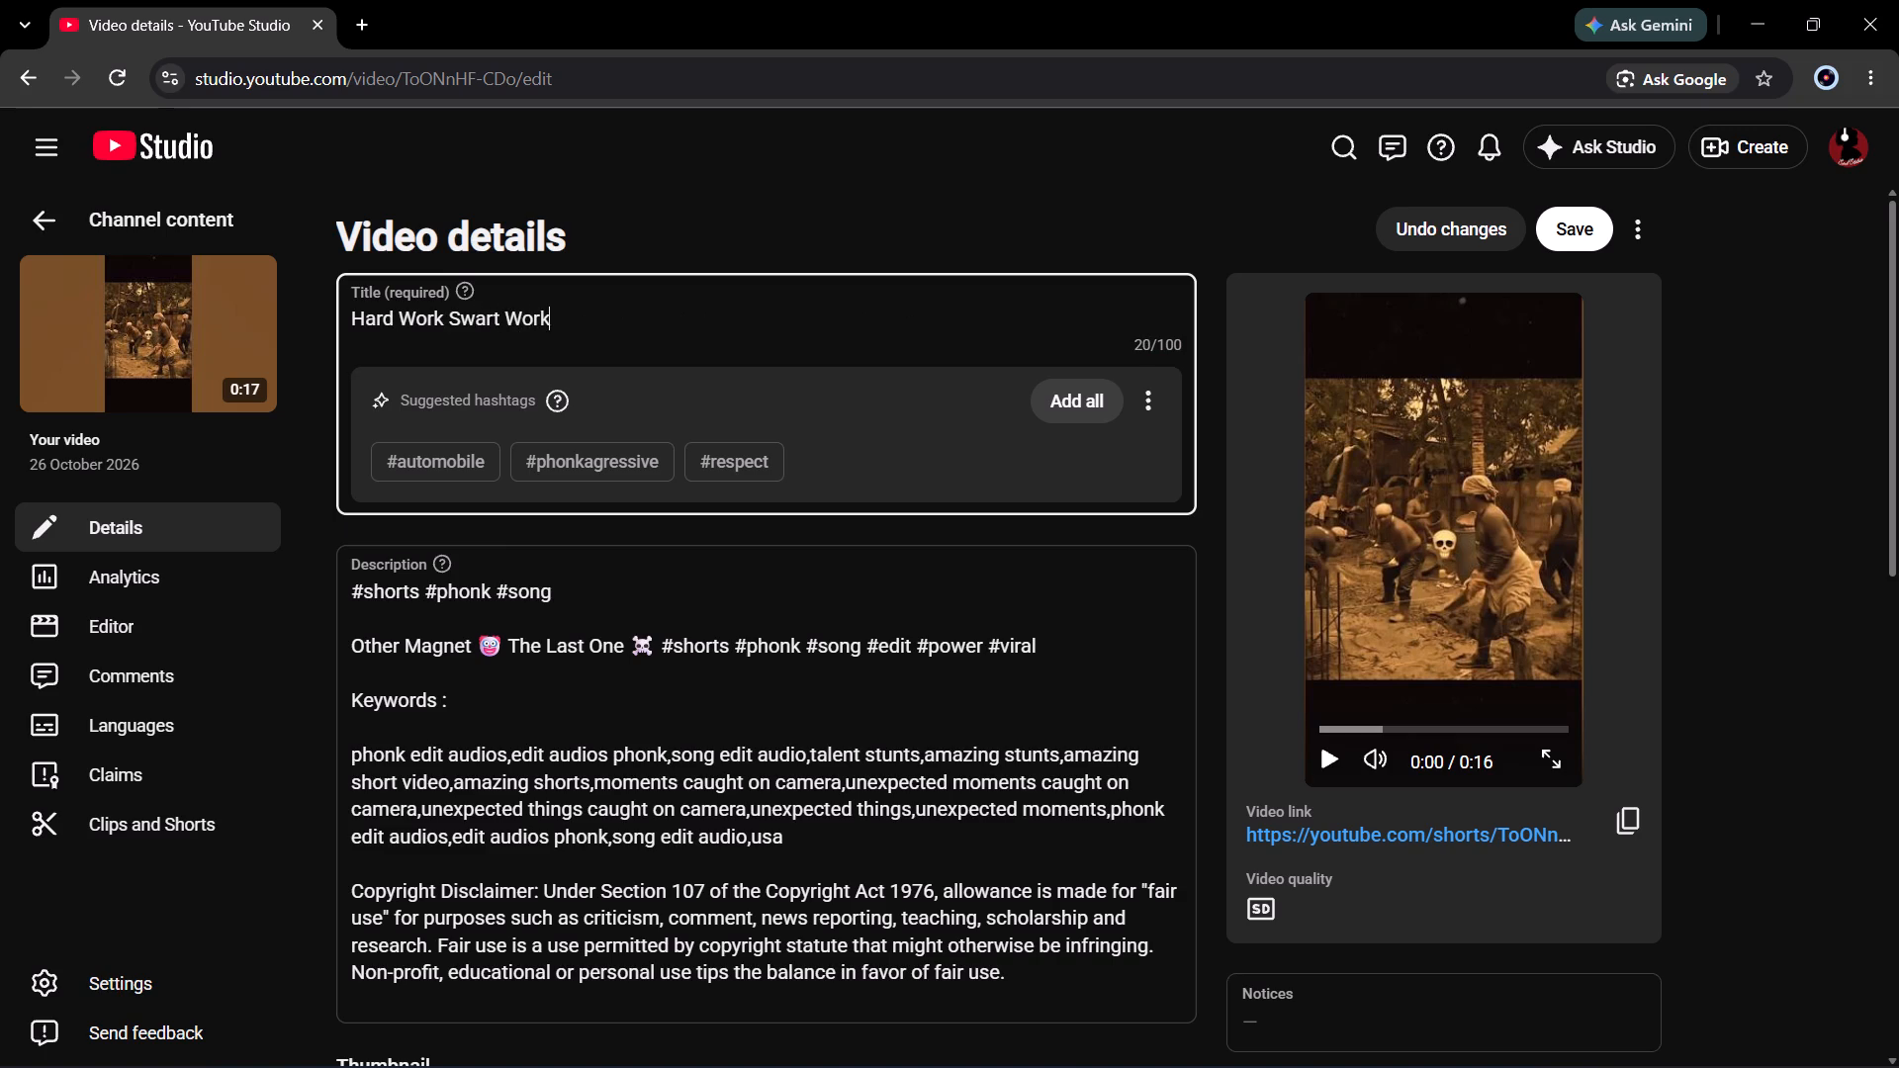
Append the hashtags #shorts #phonk #song #edit #viral to the title.
key("space")
type("#shor")
key("Return")
key("w")
key("BackSpace")
type("#phon")
key("Return")
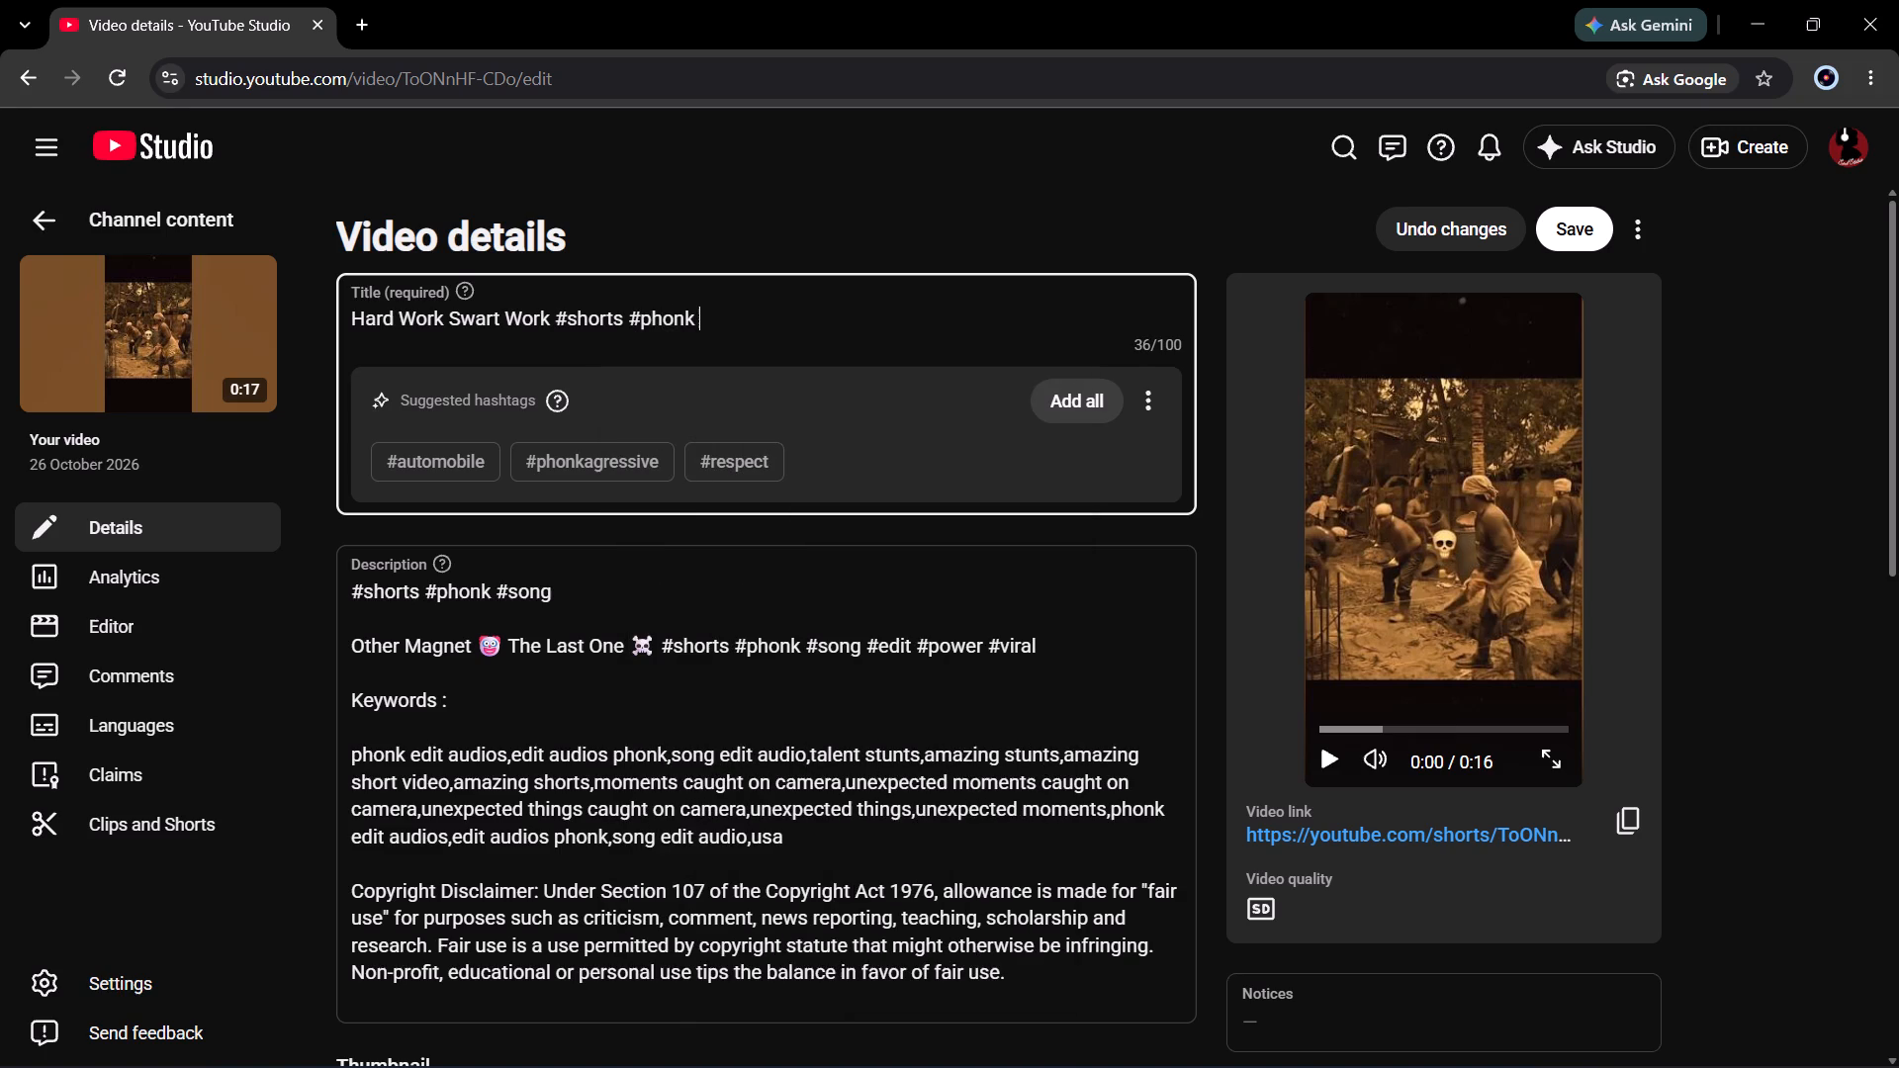
key("shift+s")
key("BackSpace")
type("#son")
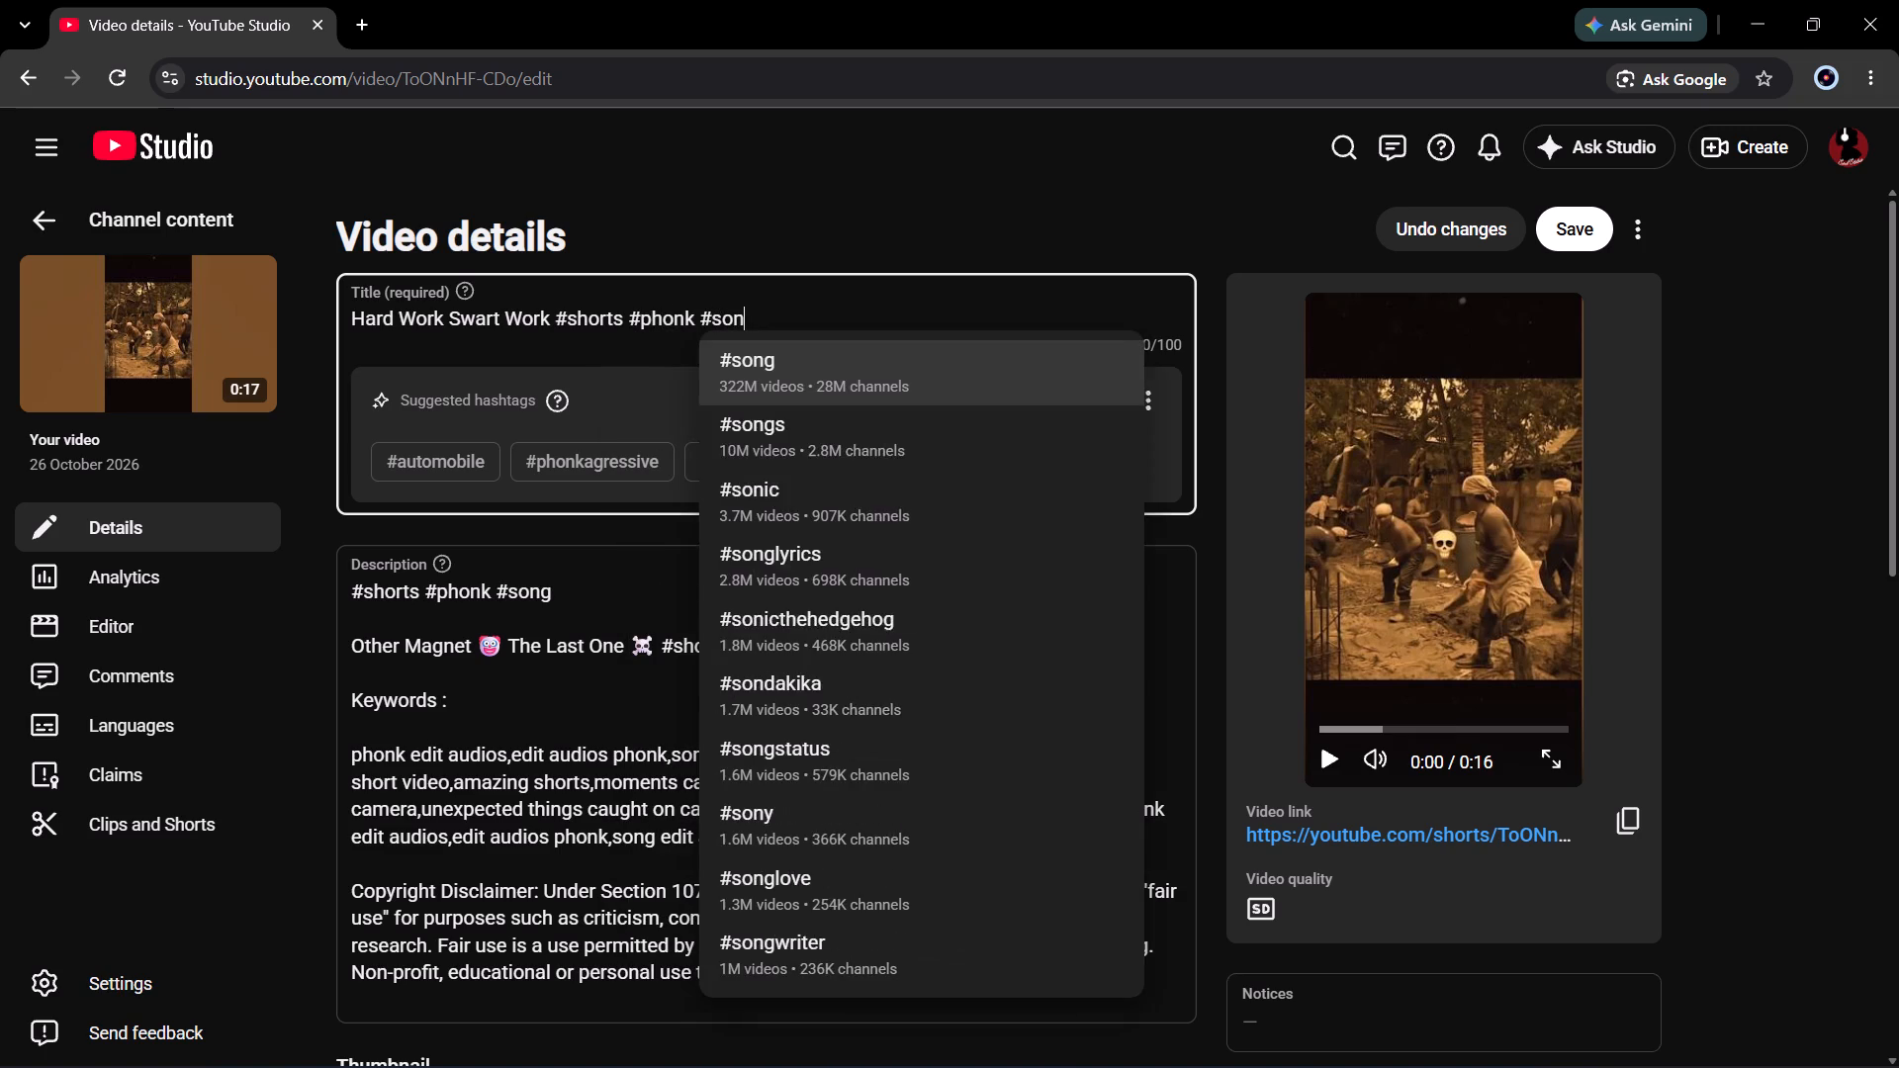
key("Return")
key("shift+e")
key("BackSpace")
type("#ed")
key("Return")
key("3")
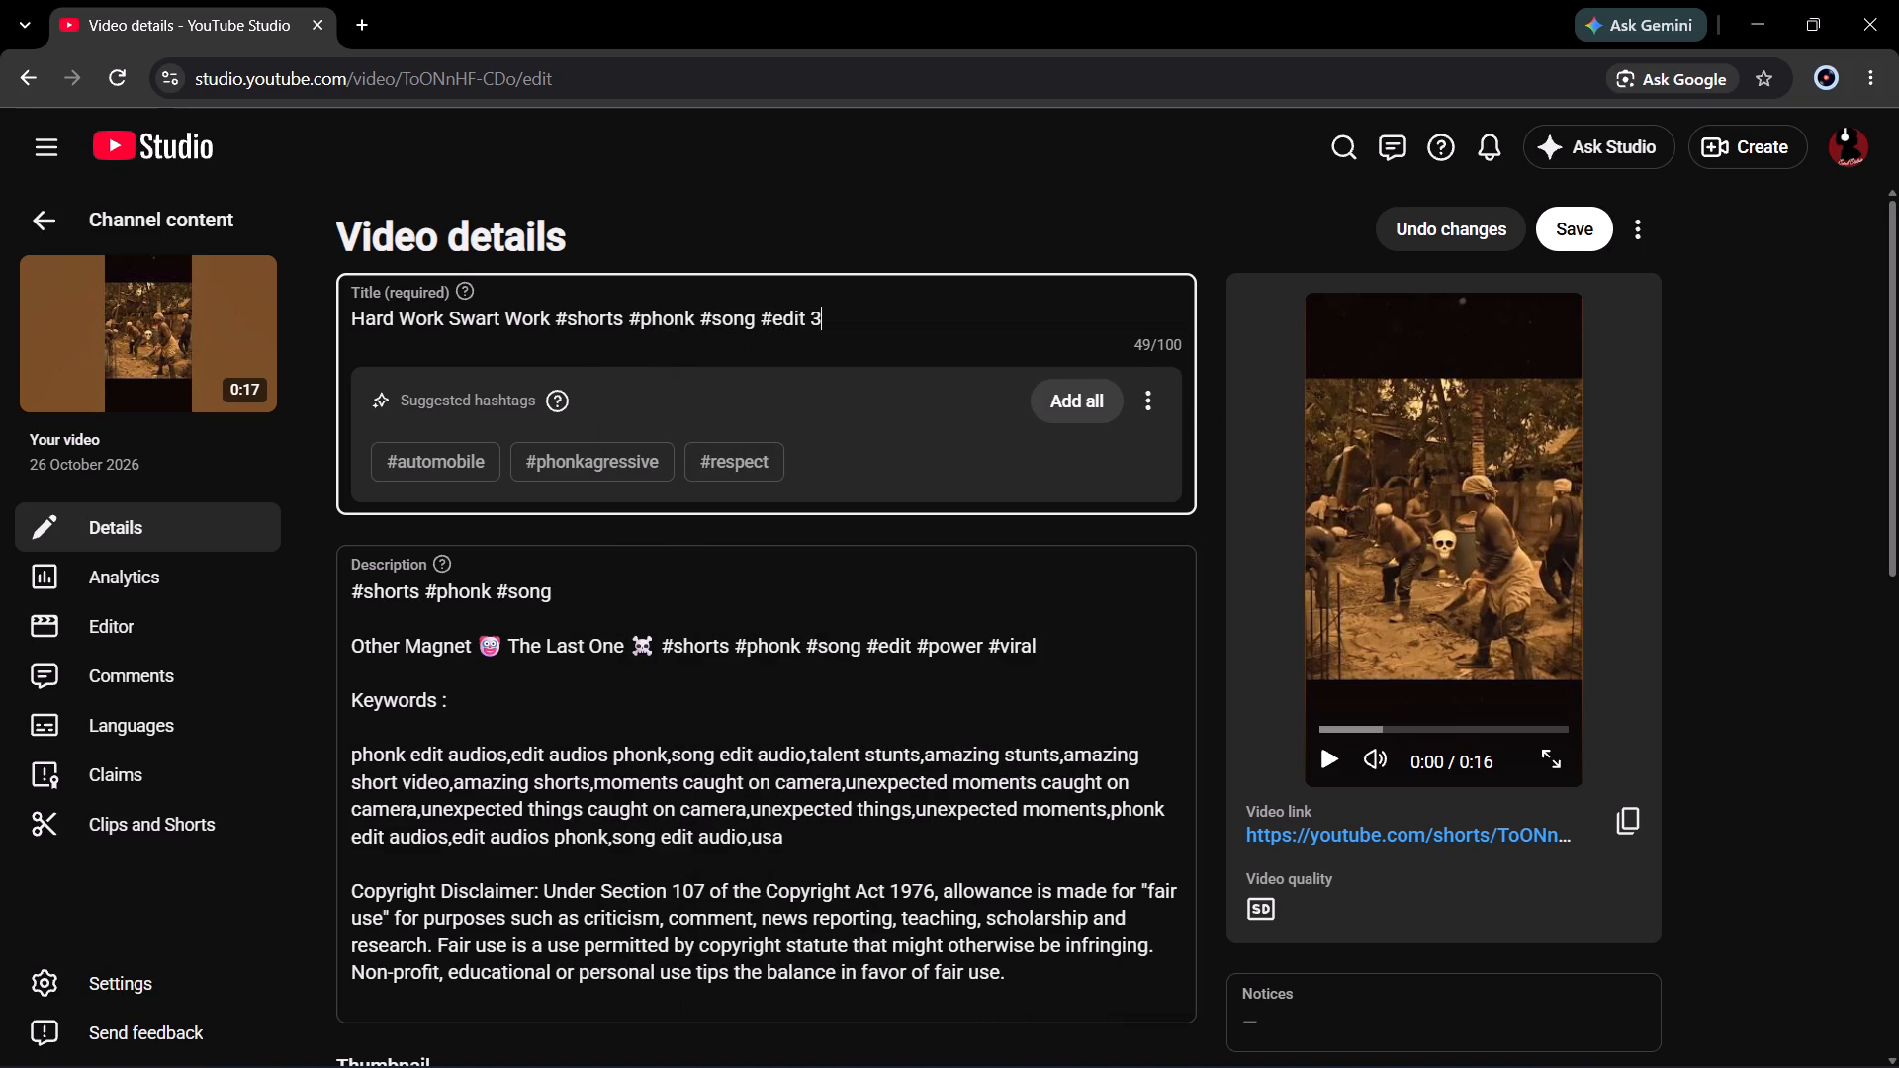
key("BackSpace")
type("#via")
key("BackSpace")
key("r")
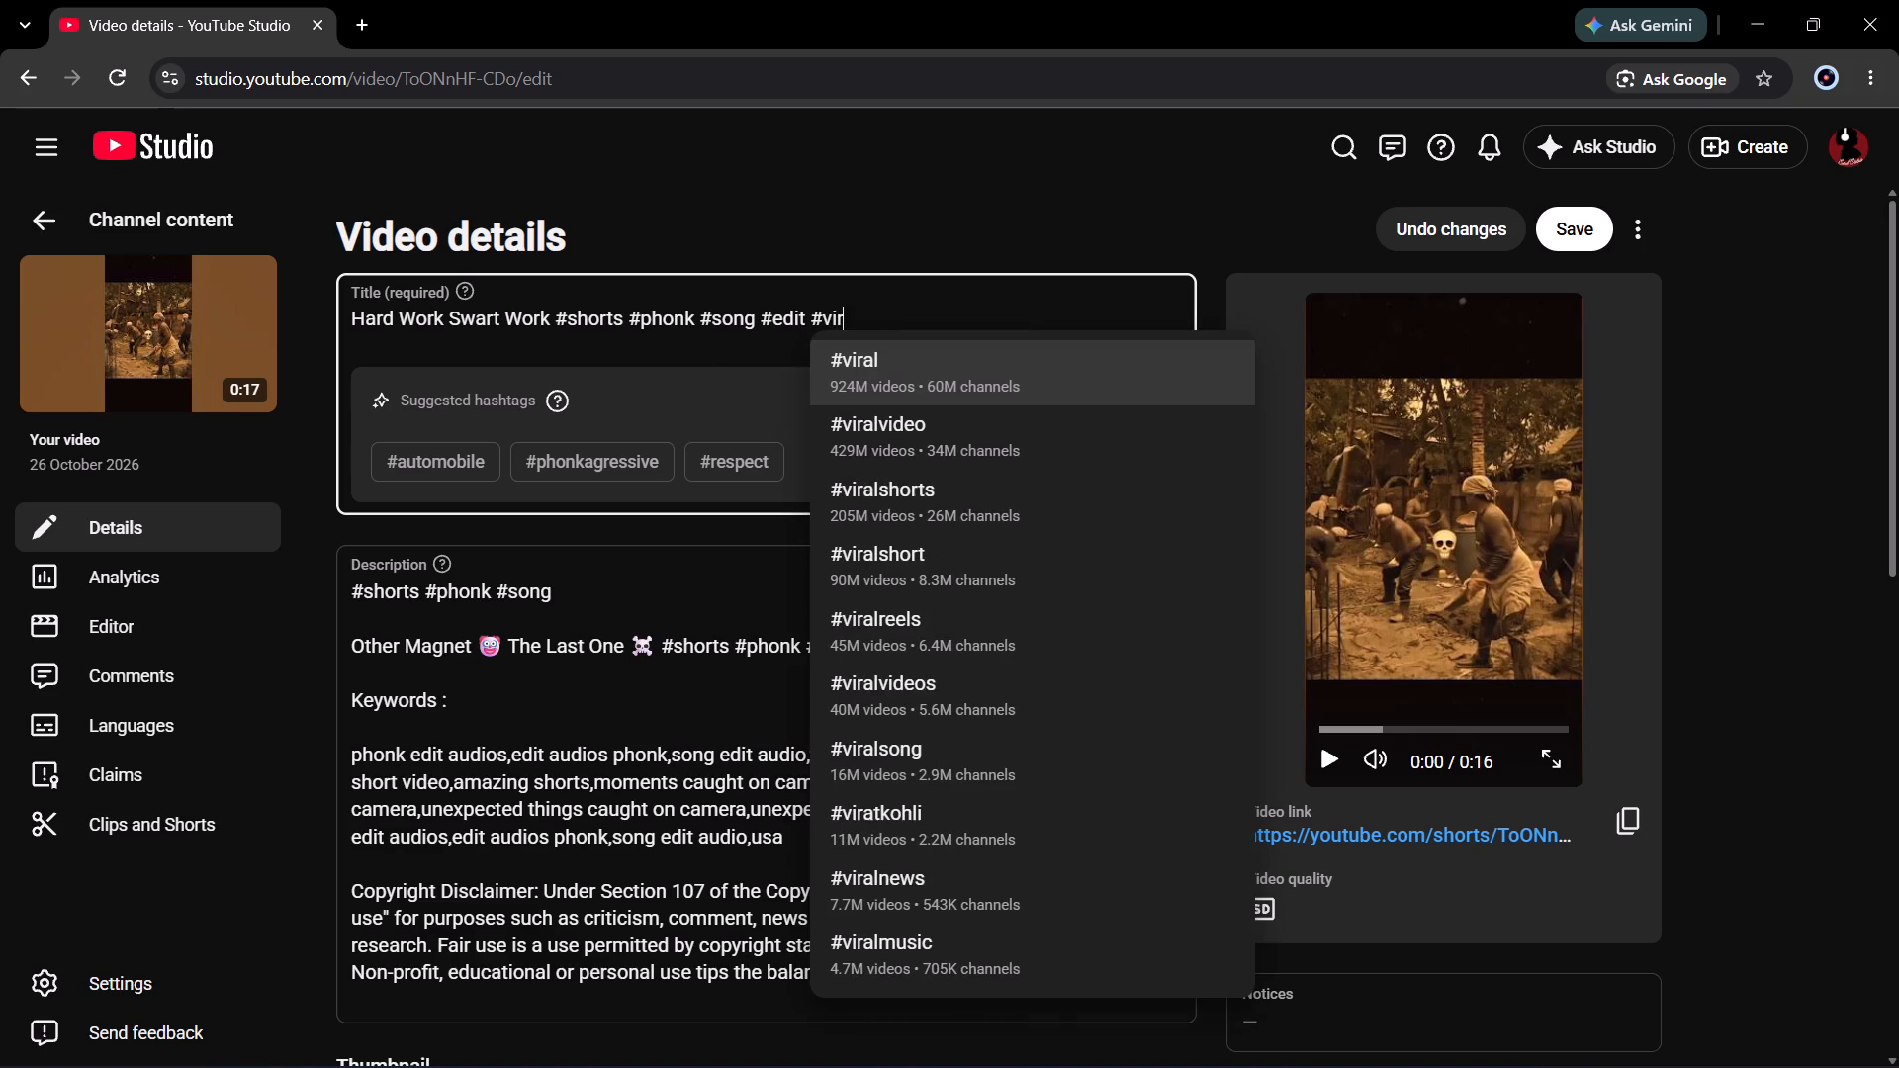
key("Return")
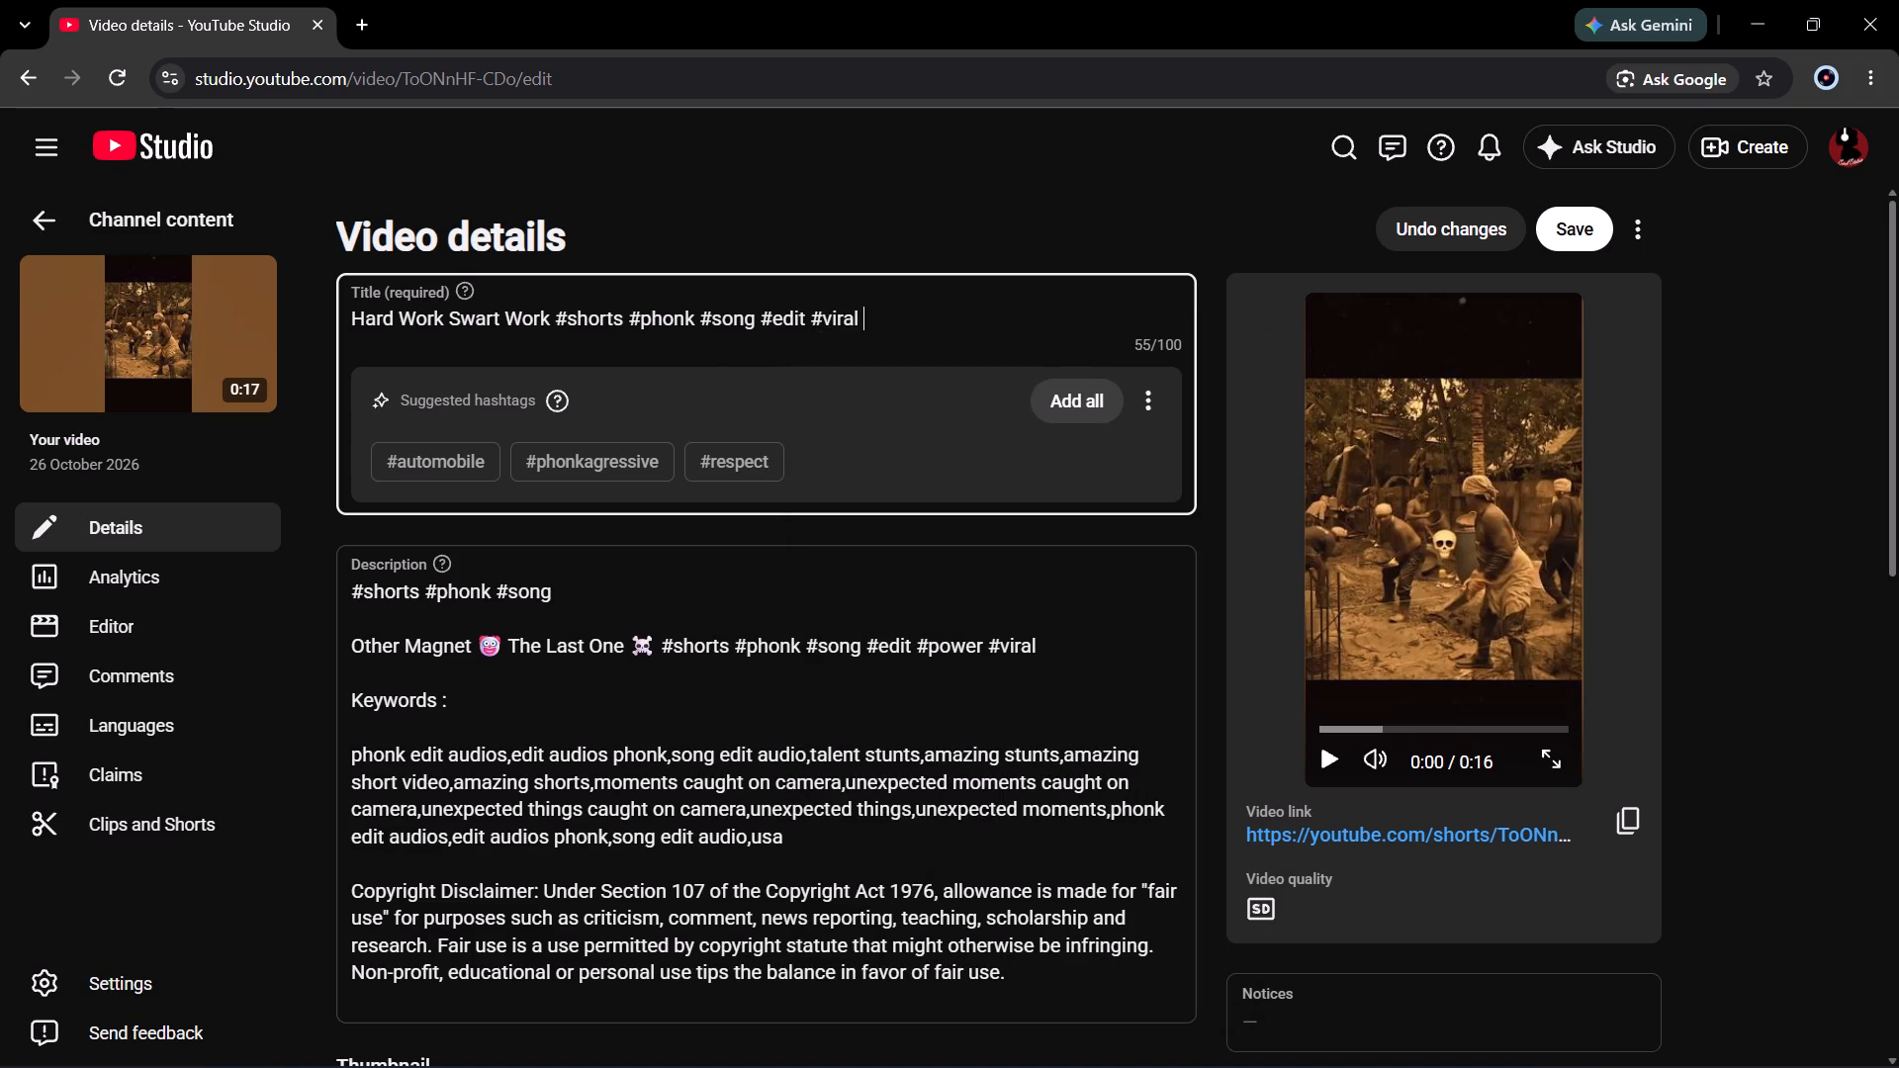
Insert the hashtags #speed and #work before #viral in the title.
left_click(808, 311)
key("shift+numbersign")
type("speed")
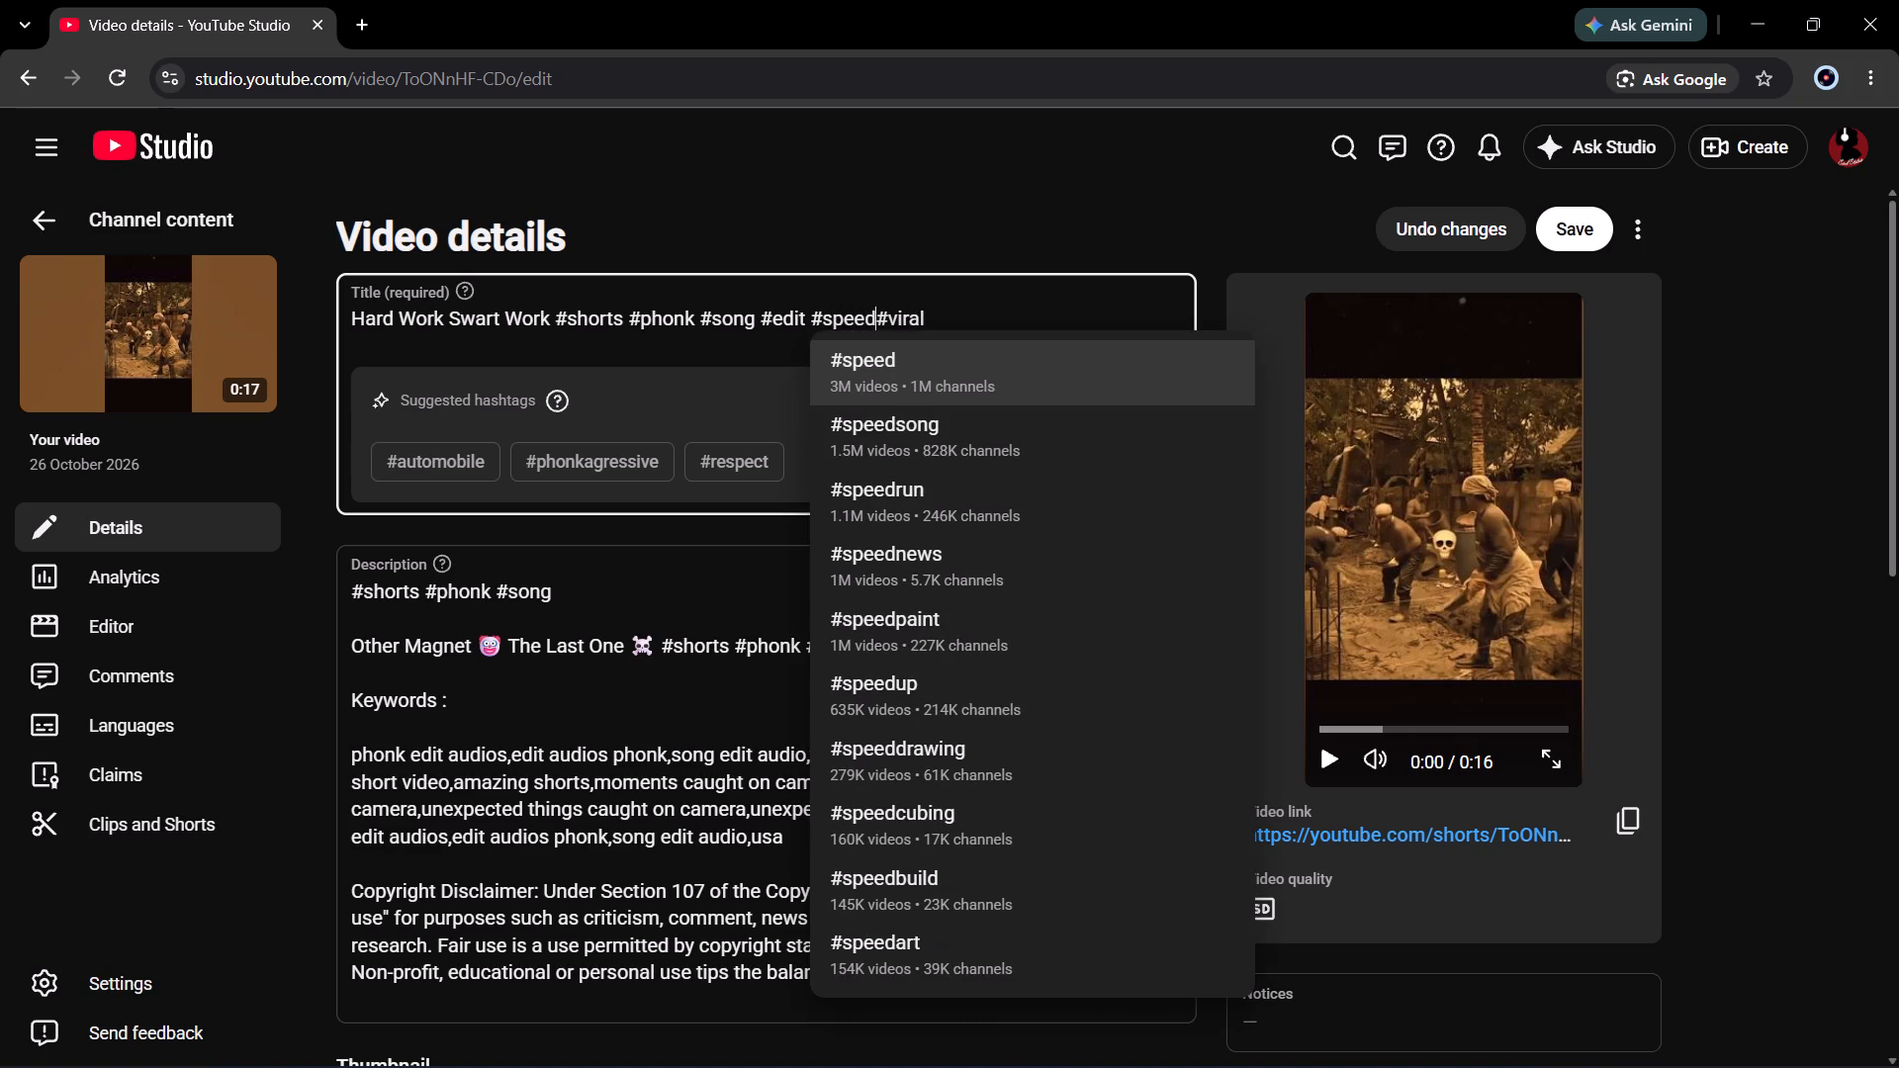
key("Return")
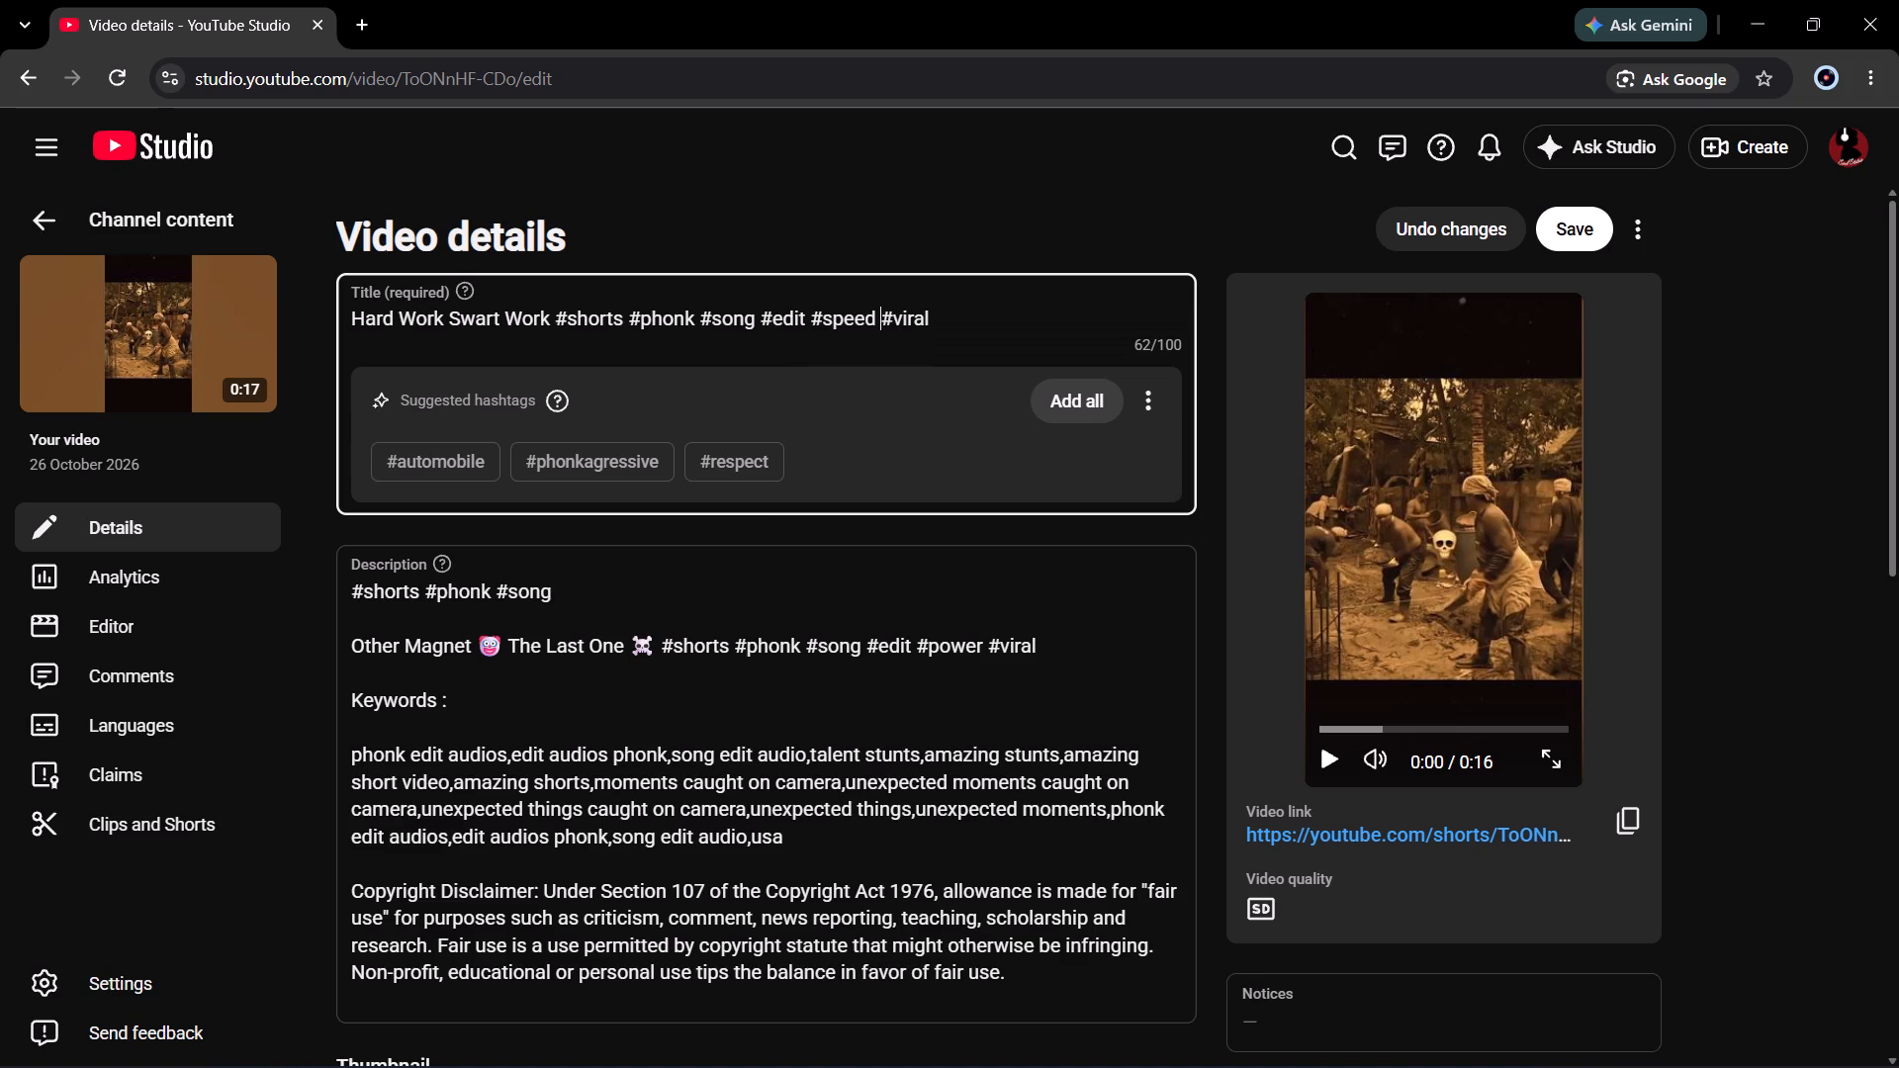
type("#work")
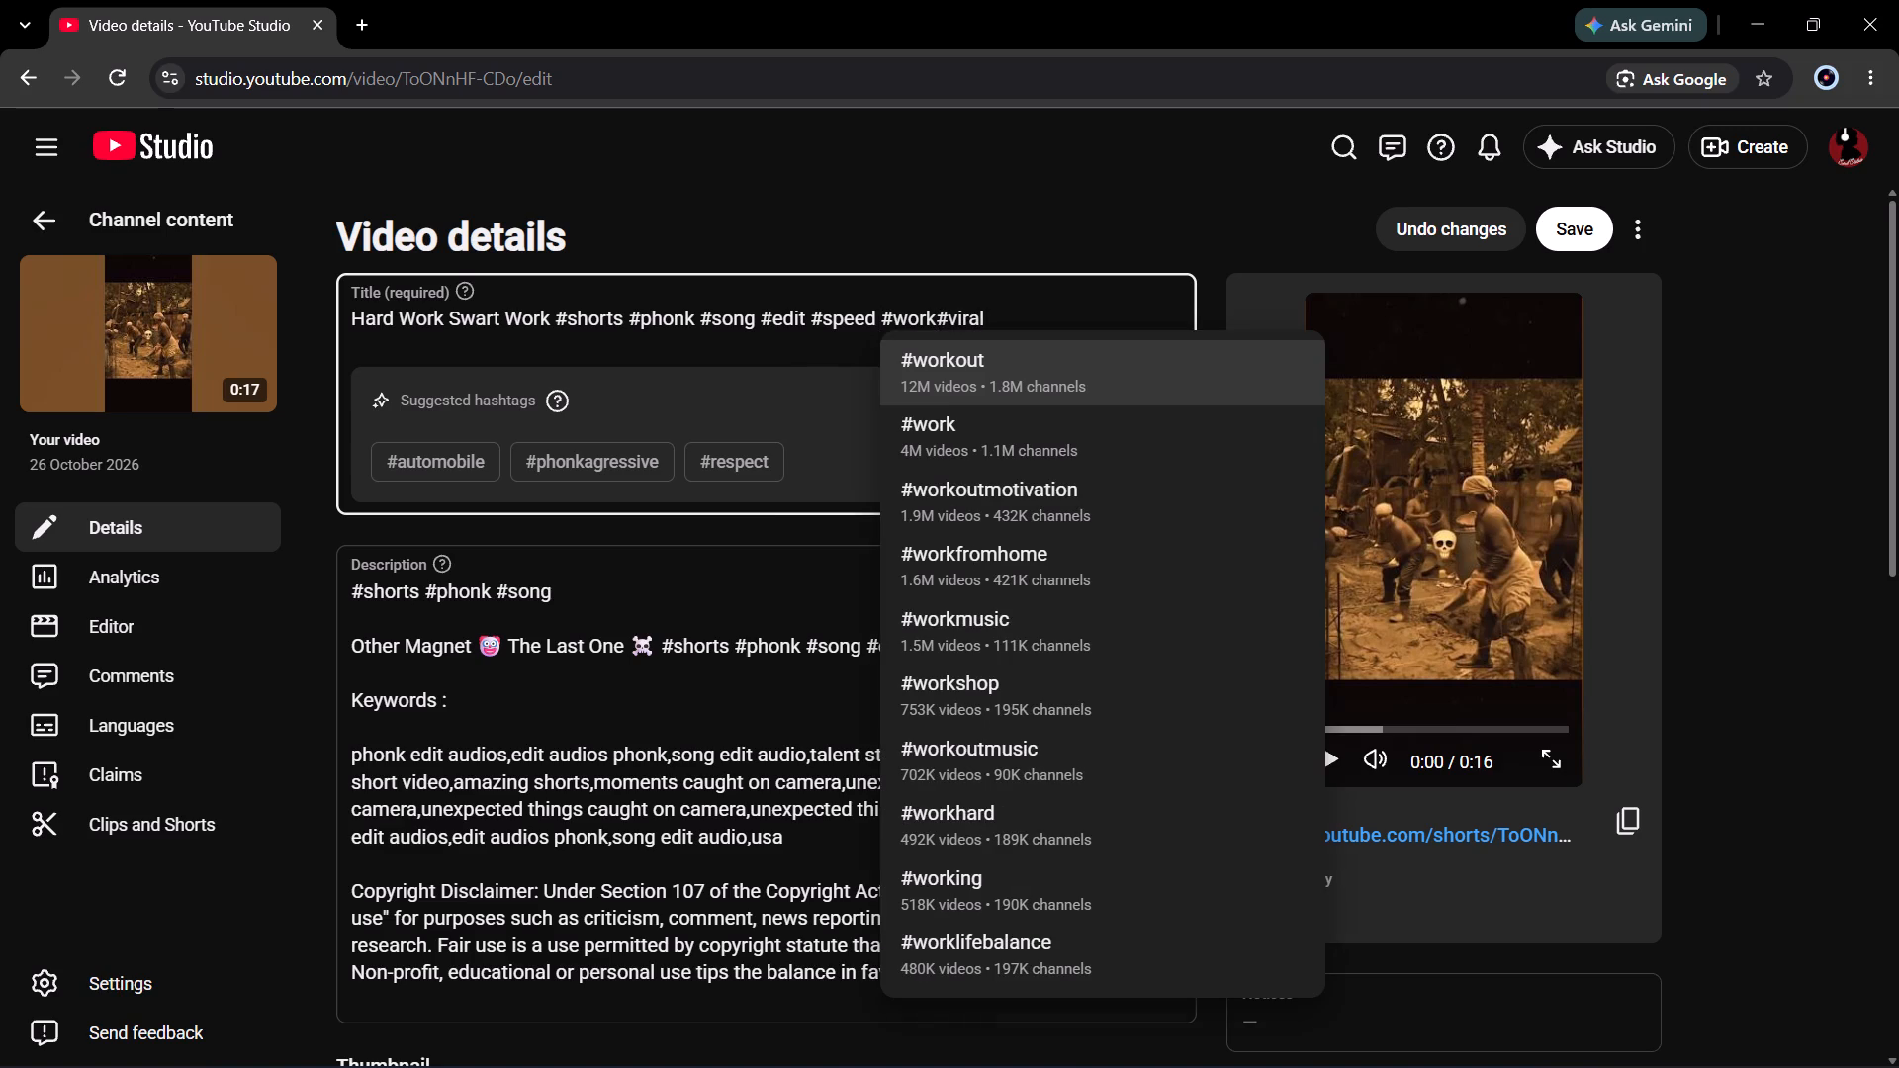
key("Down")
key("Return")
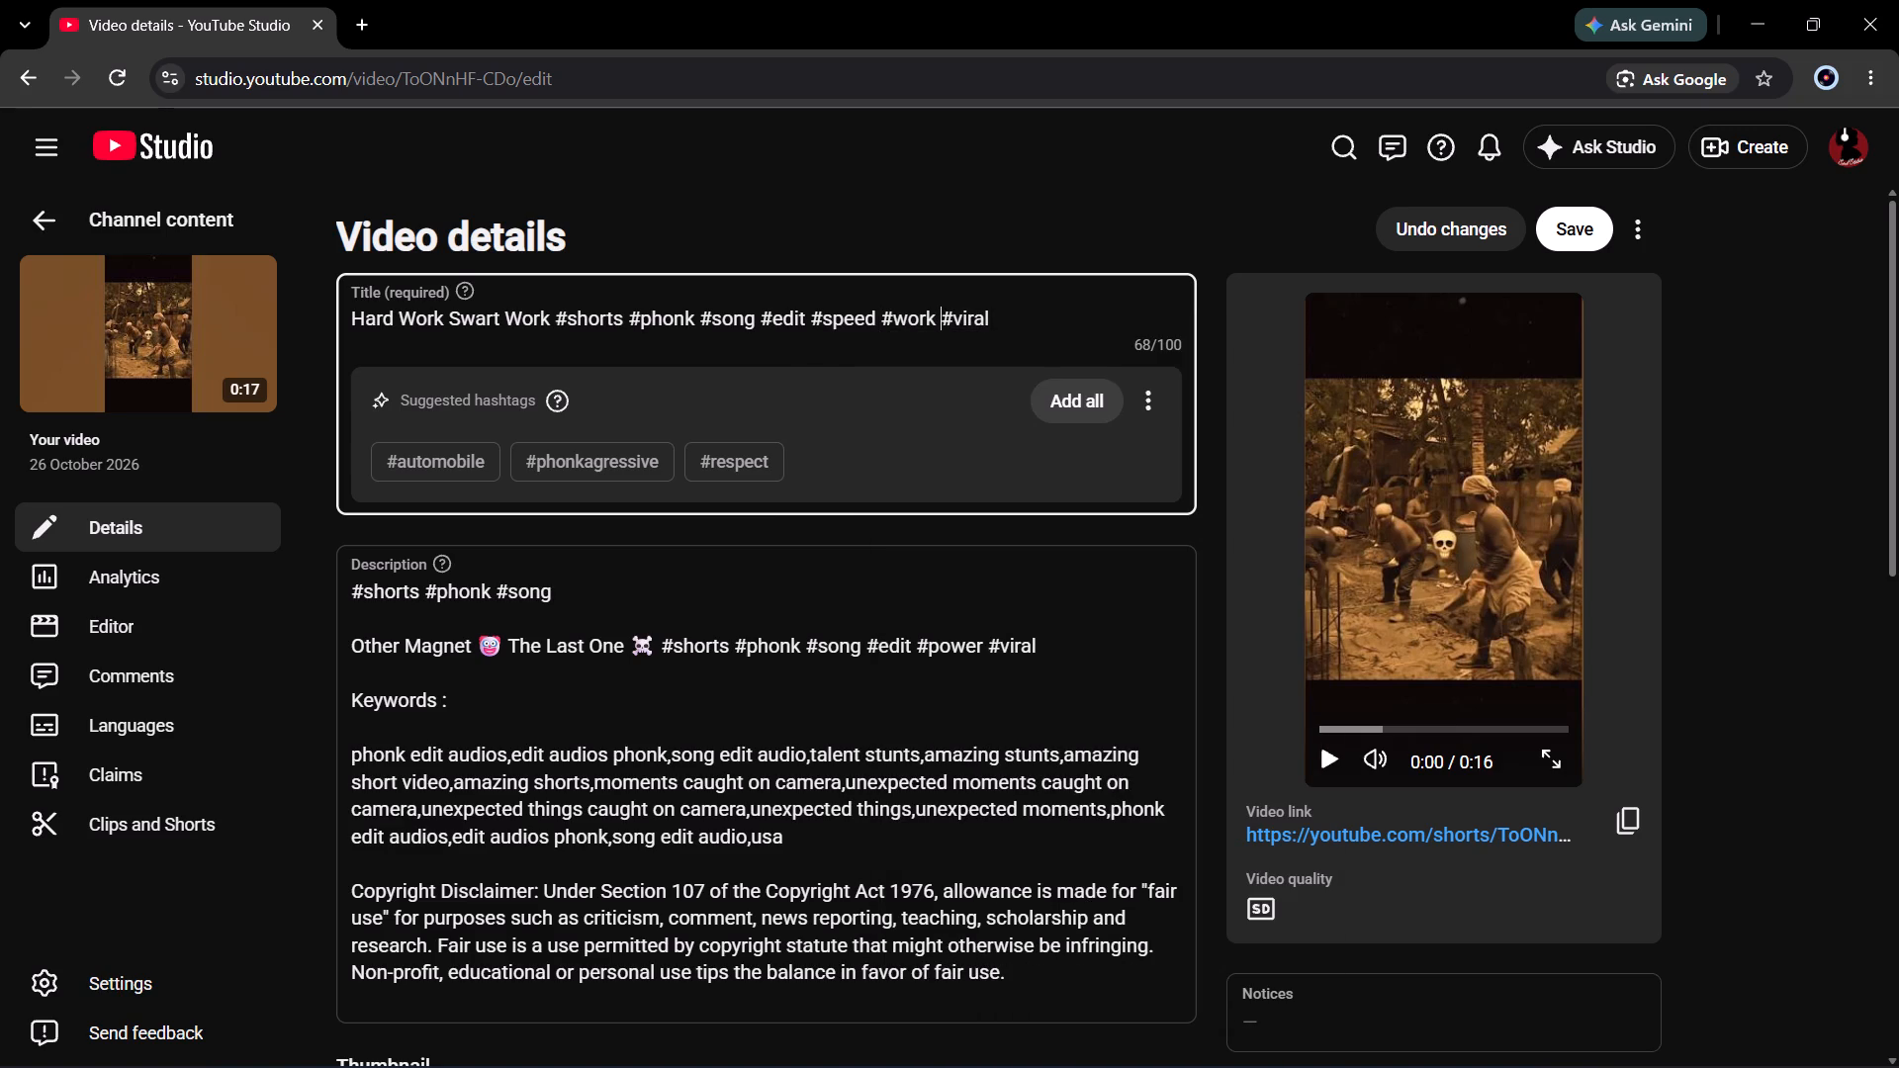
Replace the old "Other Magnet" title line in the description with the full new title, keeping a blank line before Keywords.
triple_click(448, 319)
left_click(448, 319)
key("ctrl+c")
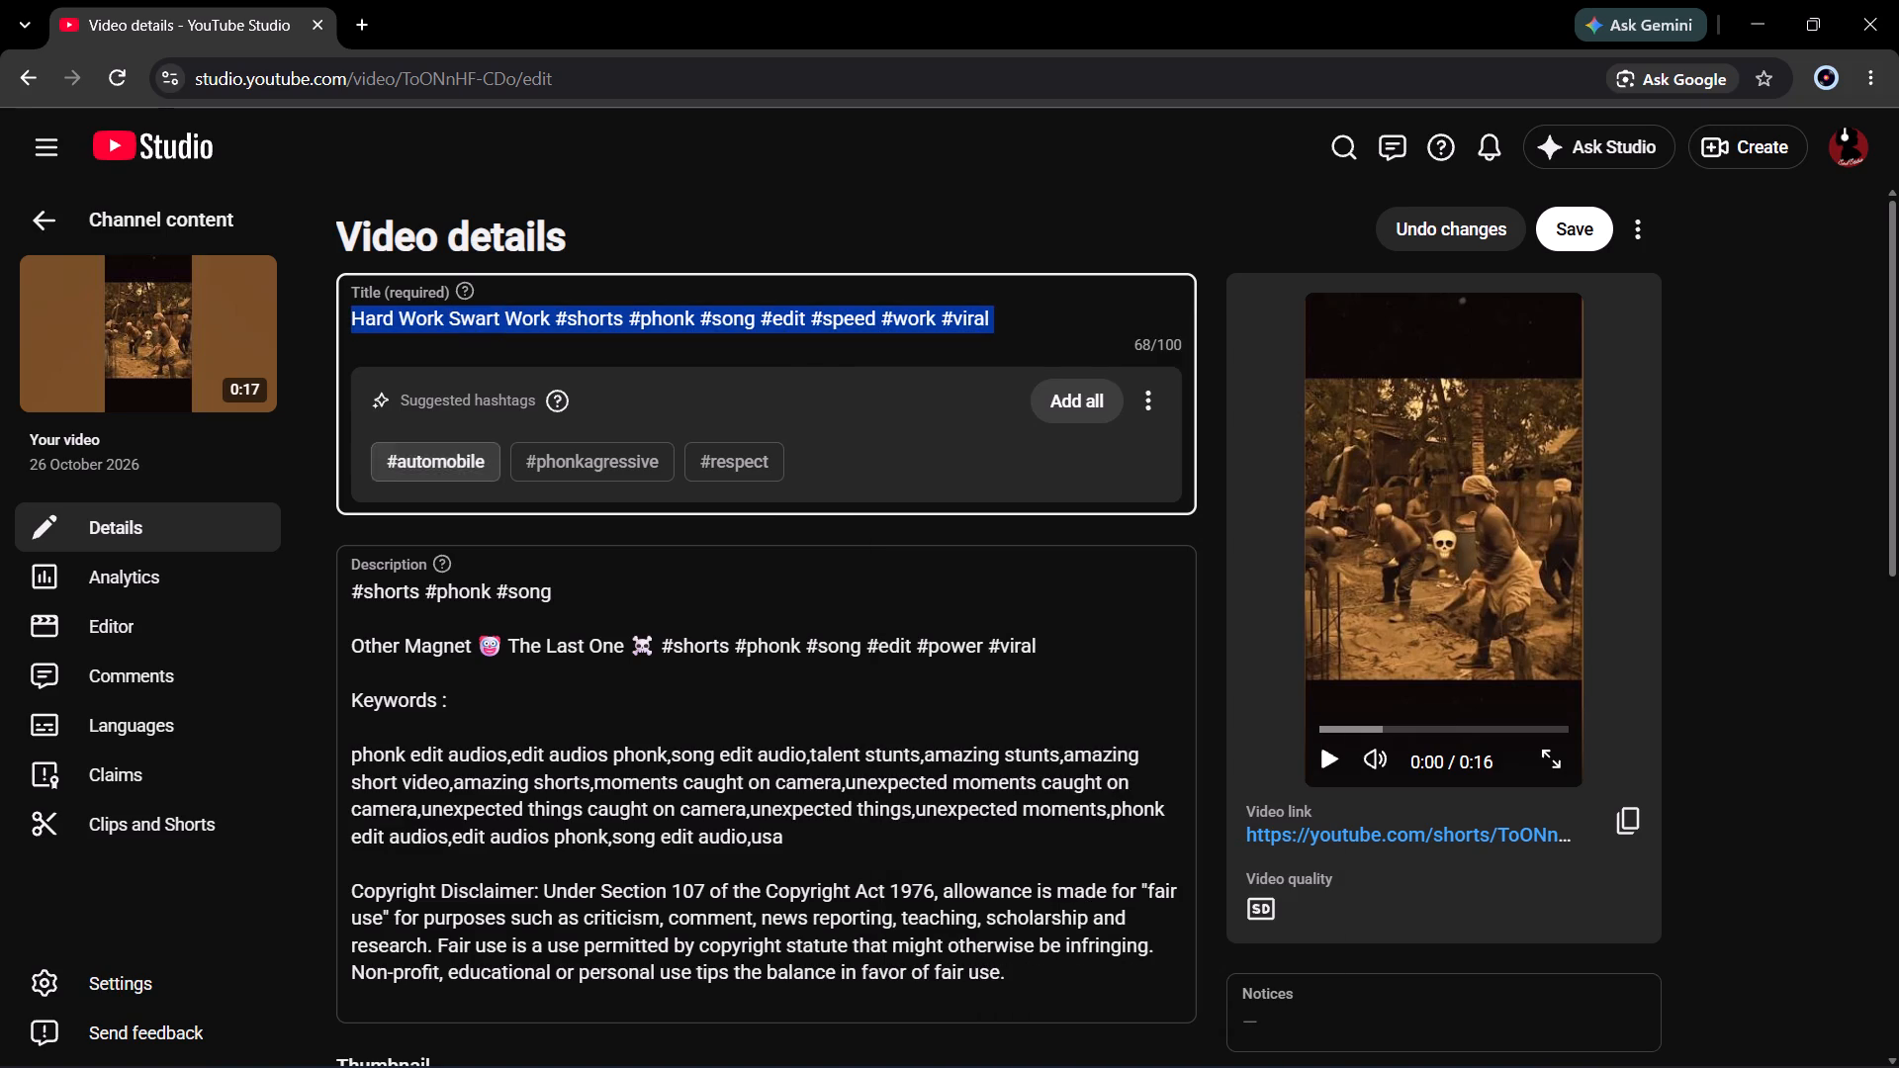
triple_click(402, 642)
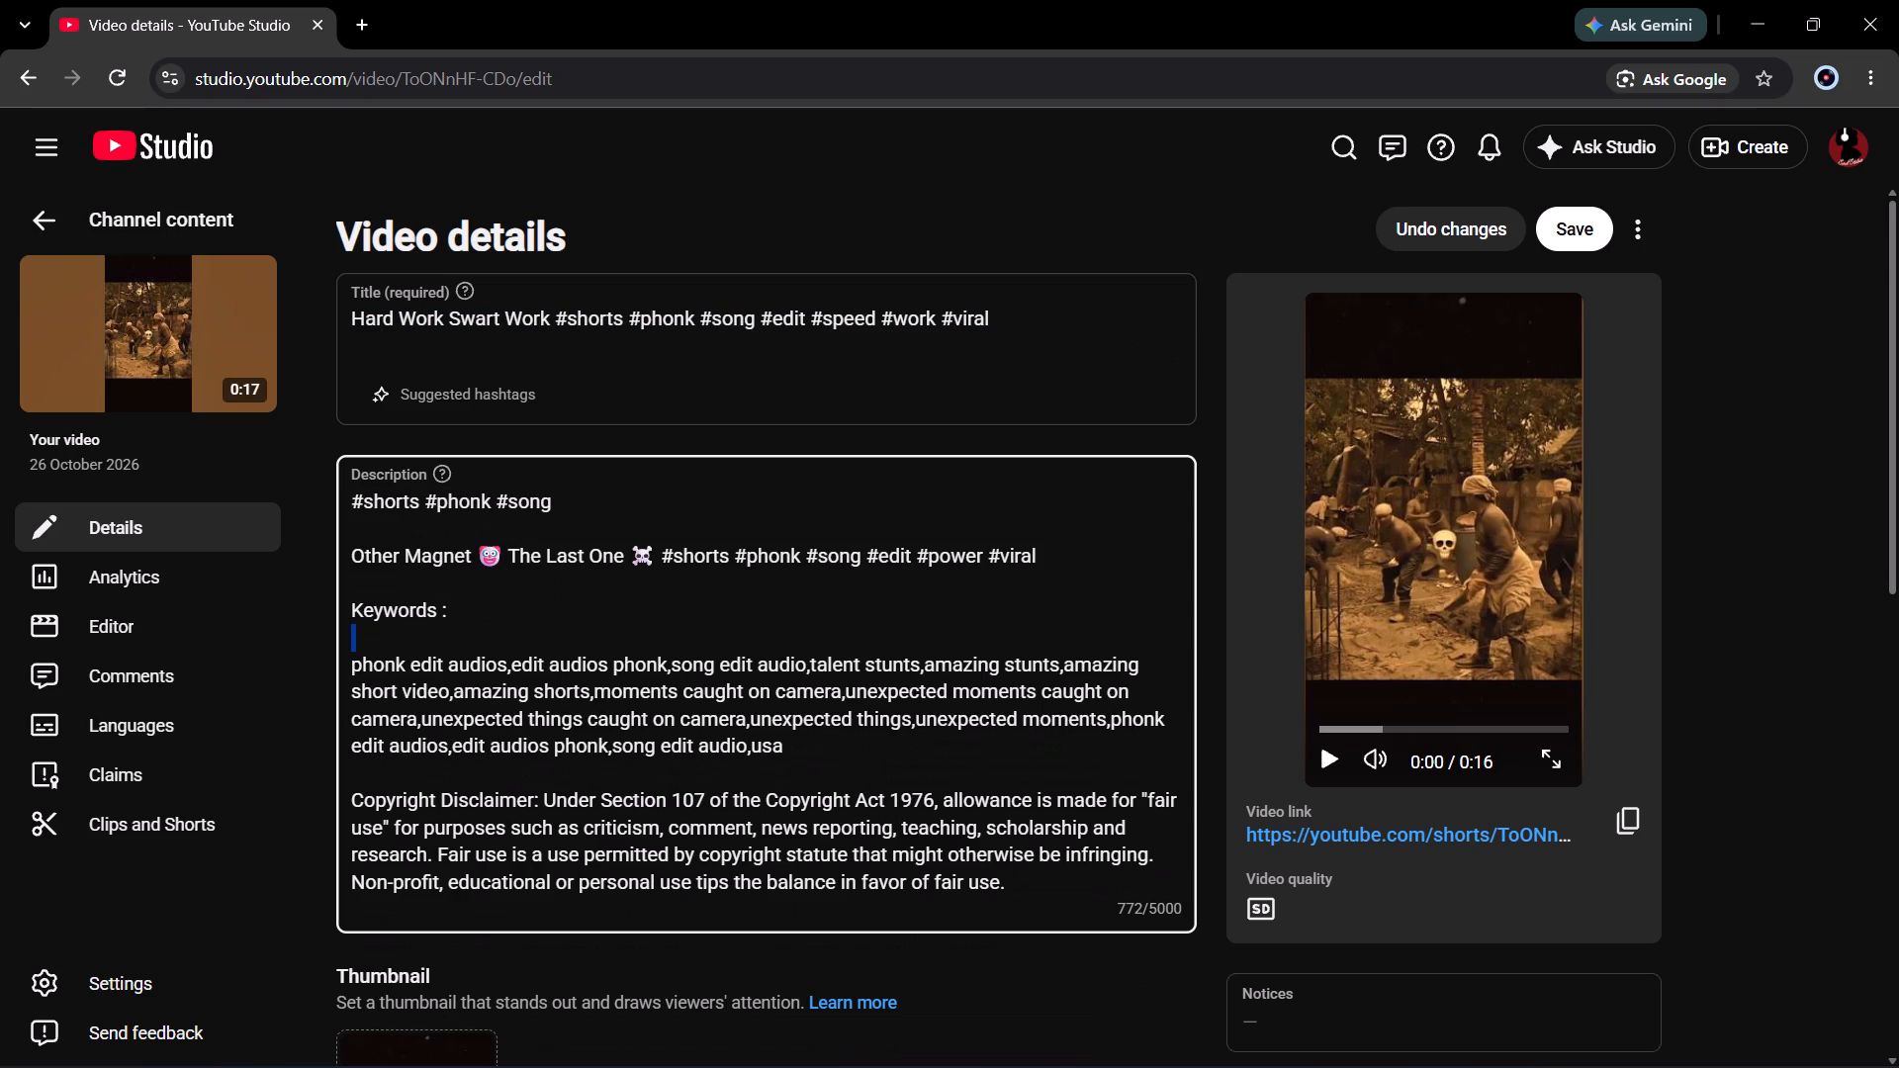
triple_click(389, 553)
triple_click(389, 553)
key("ctrl+v")
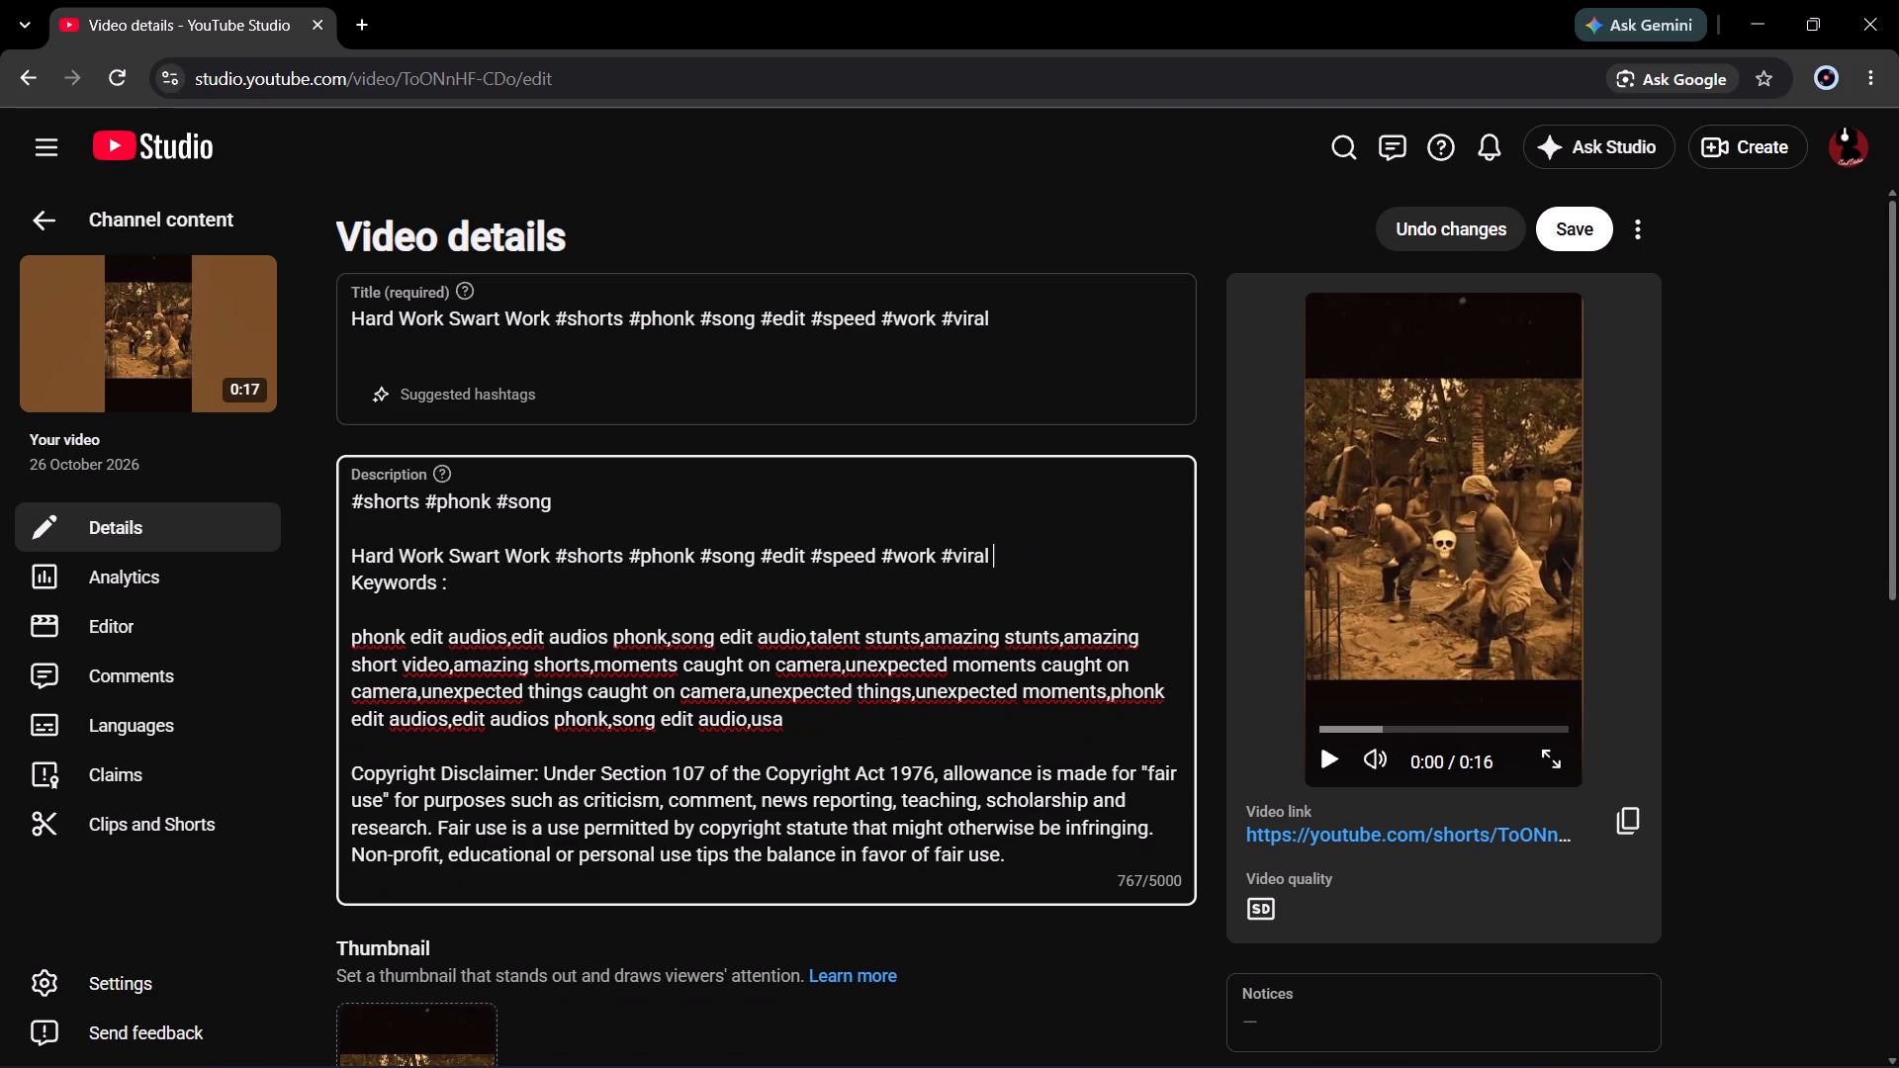
key("Return")
Copy the keyword paragraph from the description.
triple_click(489, 709)
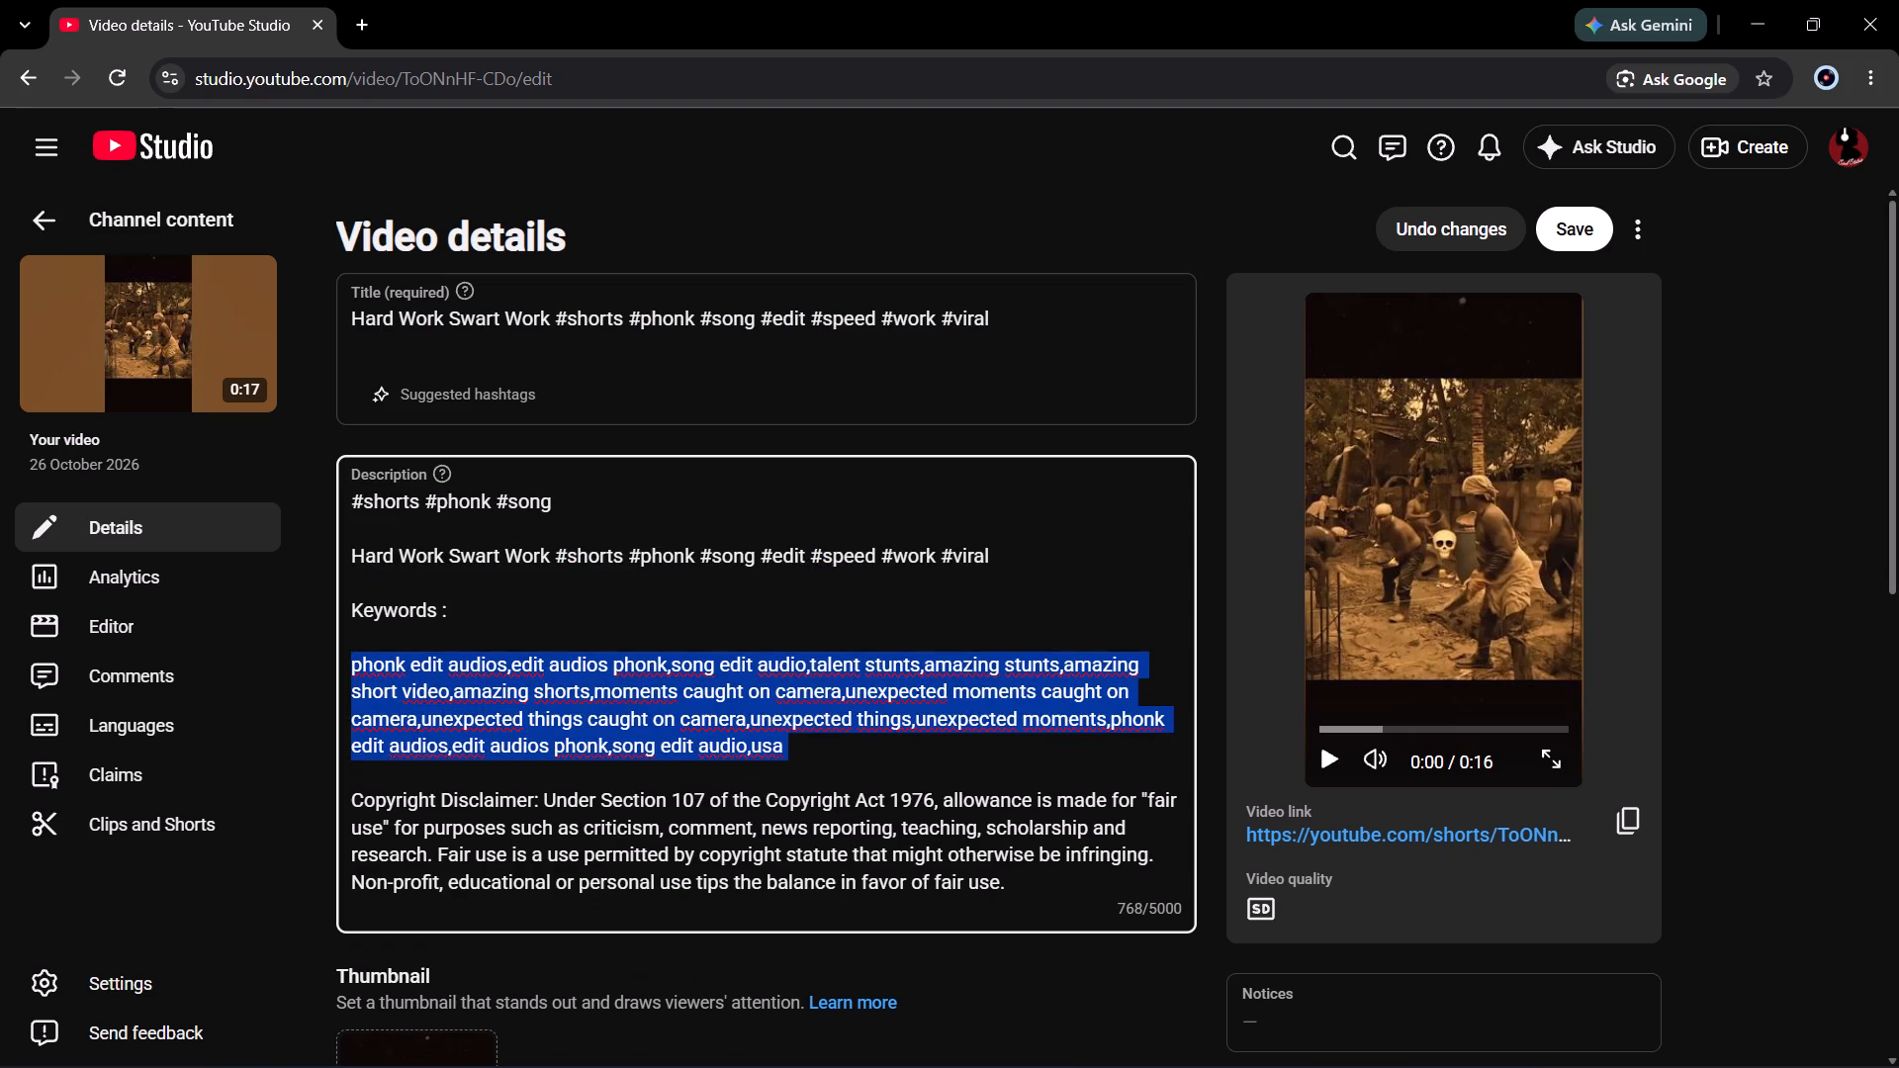
key("ctrl+c")
Expand the additional video settings and answer No to the AI use question.
scroll(489, 709, "down", 8)
left_click_drag(413, 1001, 412, 983)
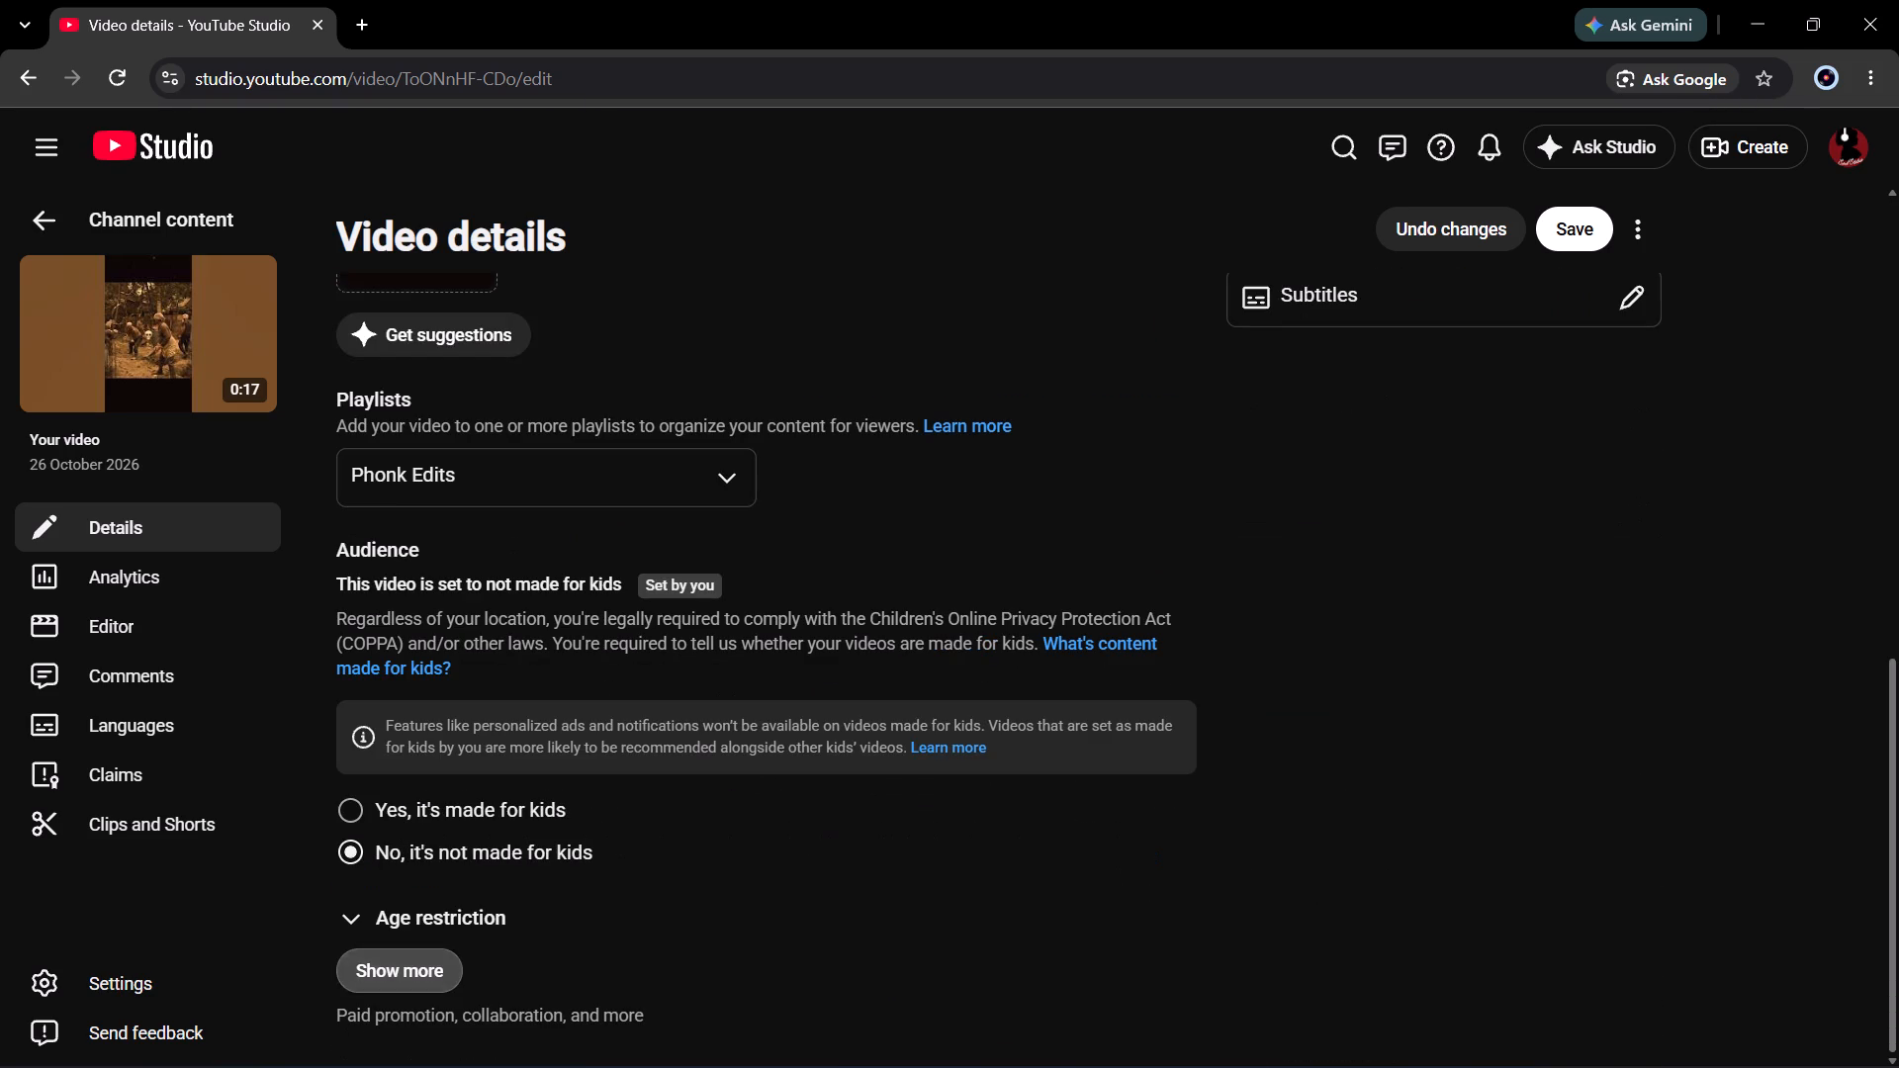
left_click(412, 983)
scroll(574, 846, "down", 5)
left_click_drag(367, 681, 586, 633)
scroll(586, 633, "down", 4)
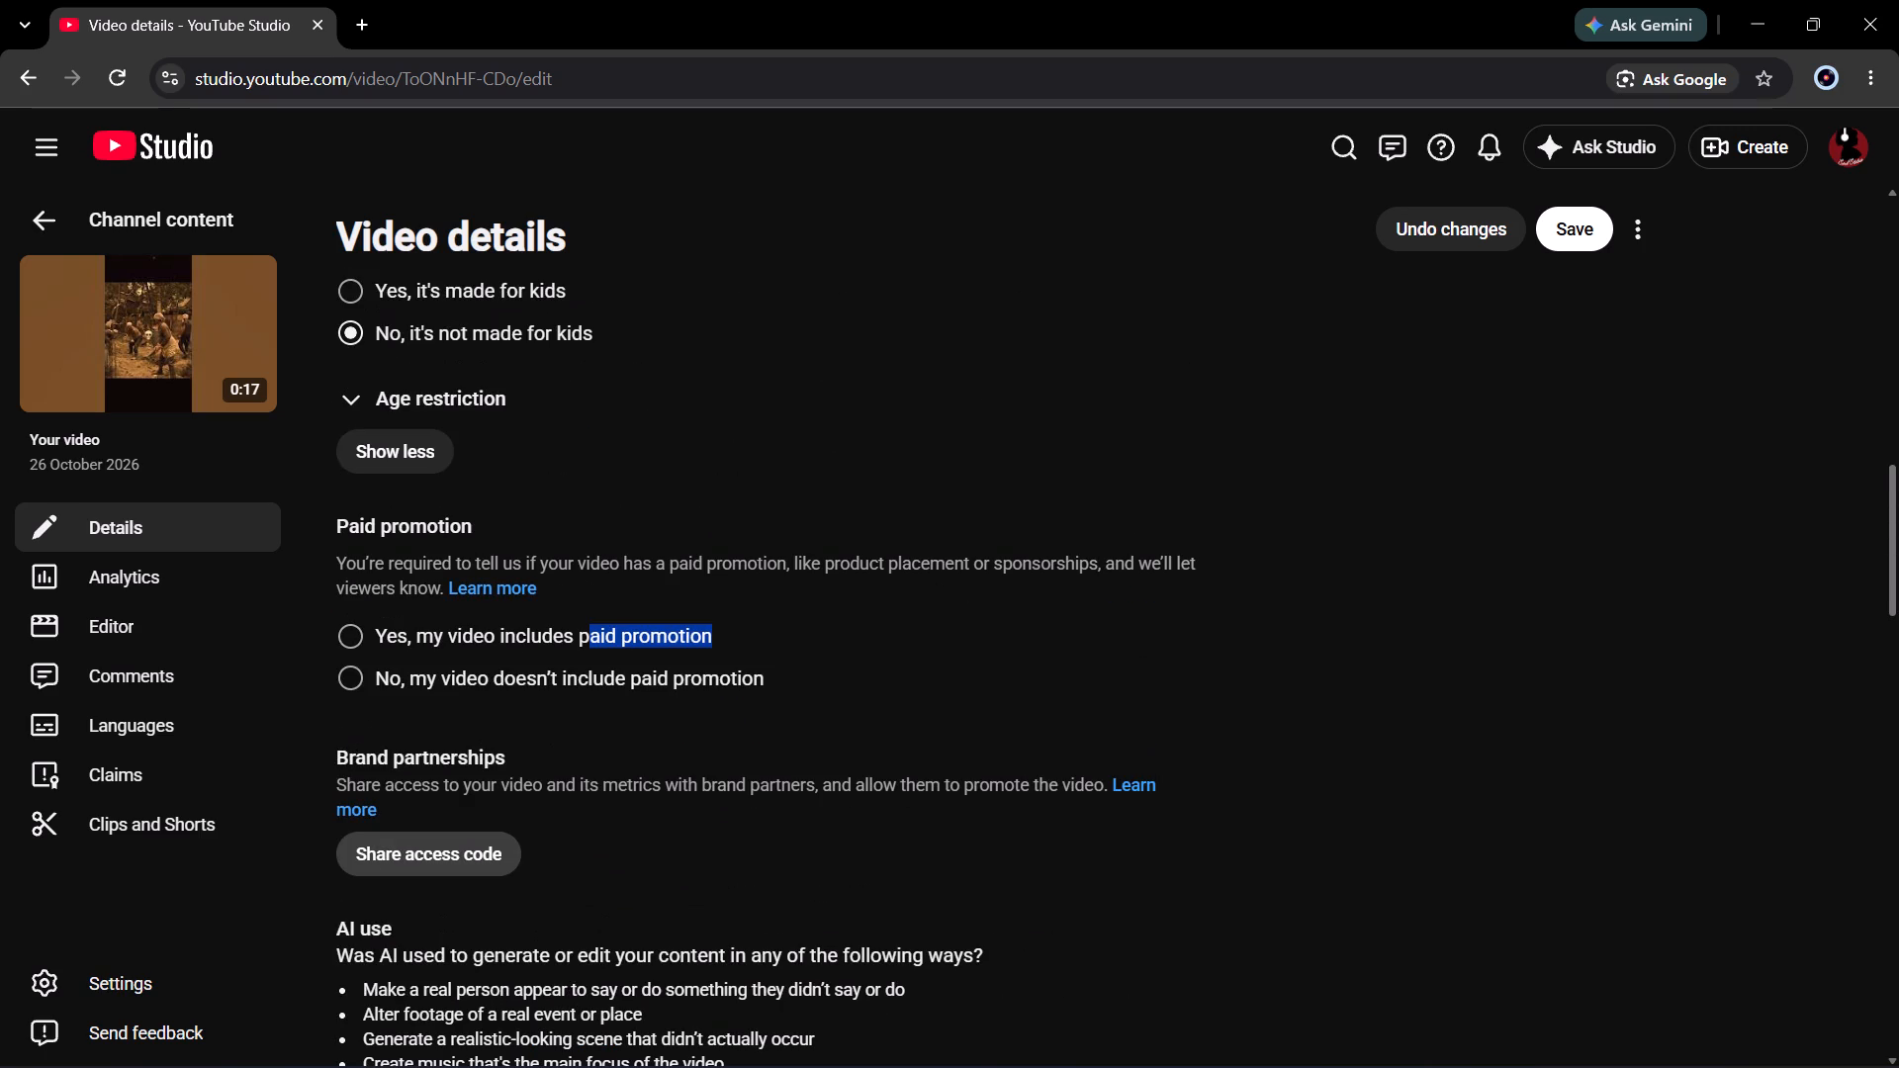
scroll(359, 738, "down", 3)
left_click(342, 698)
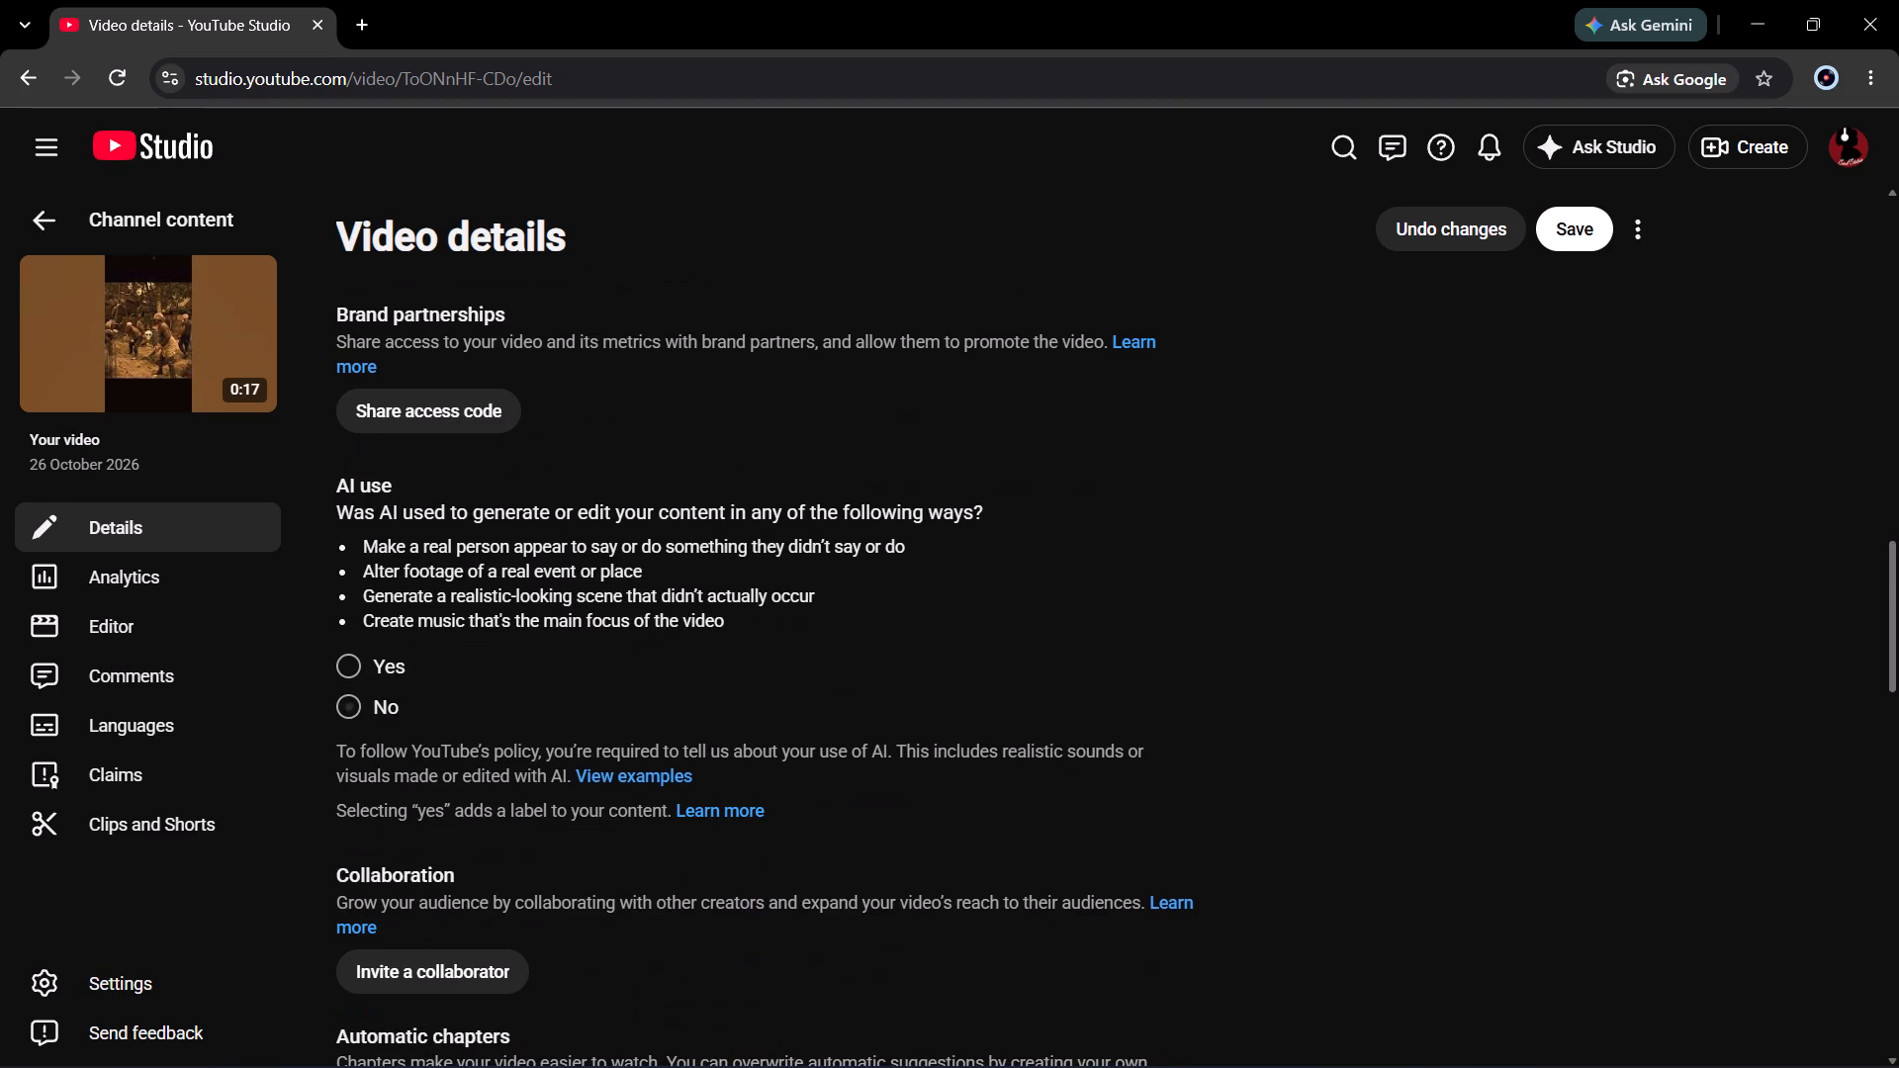
Paste the copied keywords into the video's Tags.
scroll(488, 717, "down", 4)
scroll(595, 497, "down", 3)
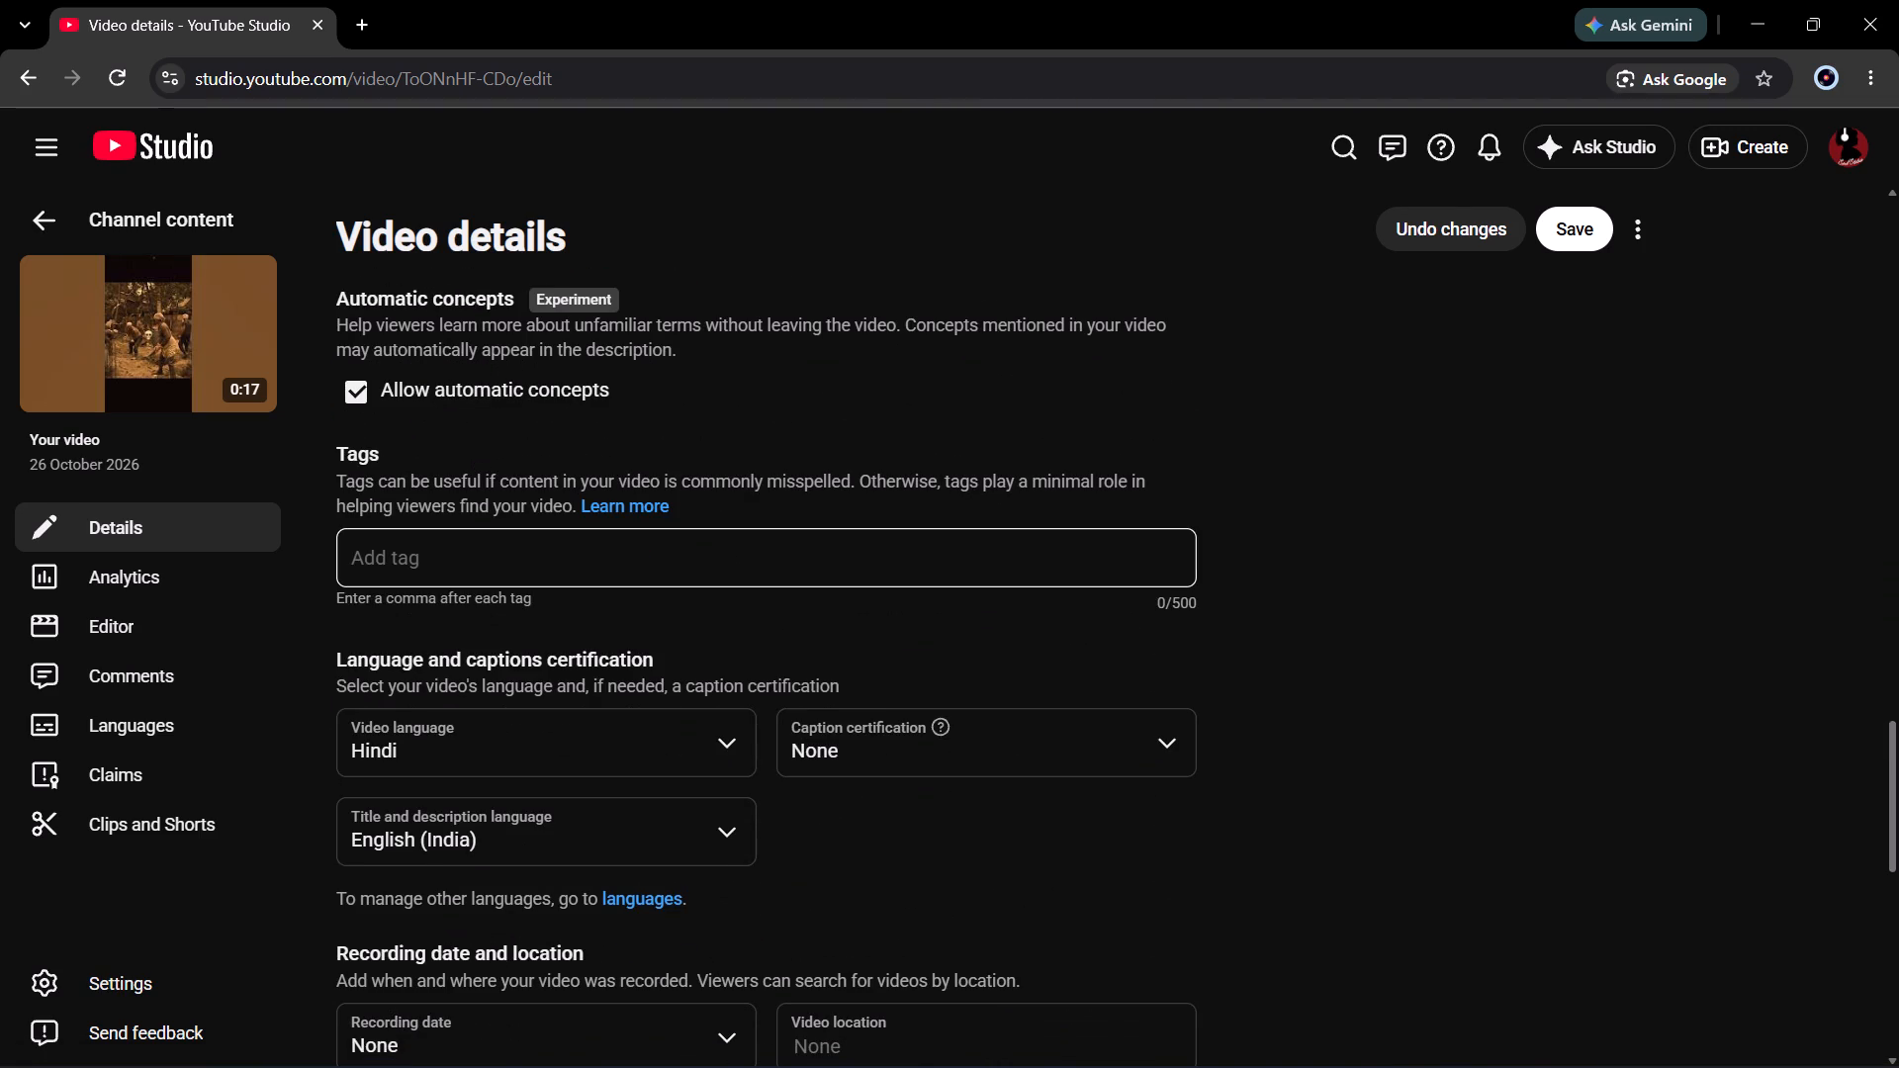
left_click(588, 570)
key("ctrl+v")
Save the edited video details.
scroll(588, 570, "up", 19)
left_click(661, 709)
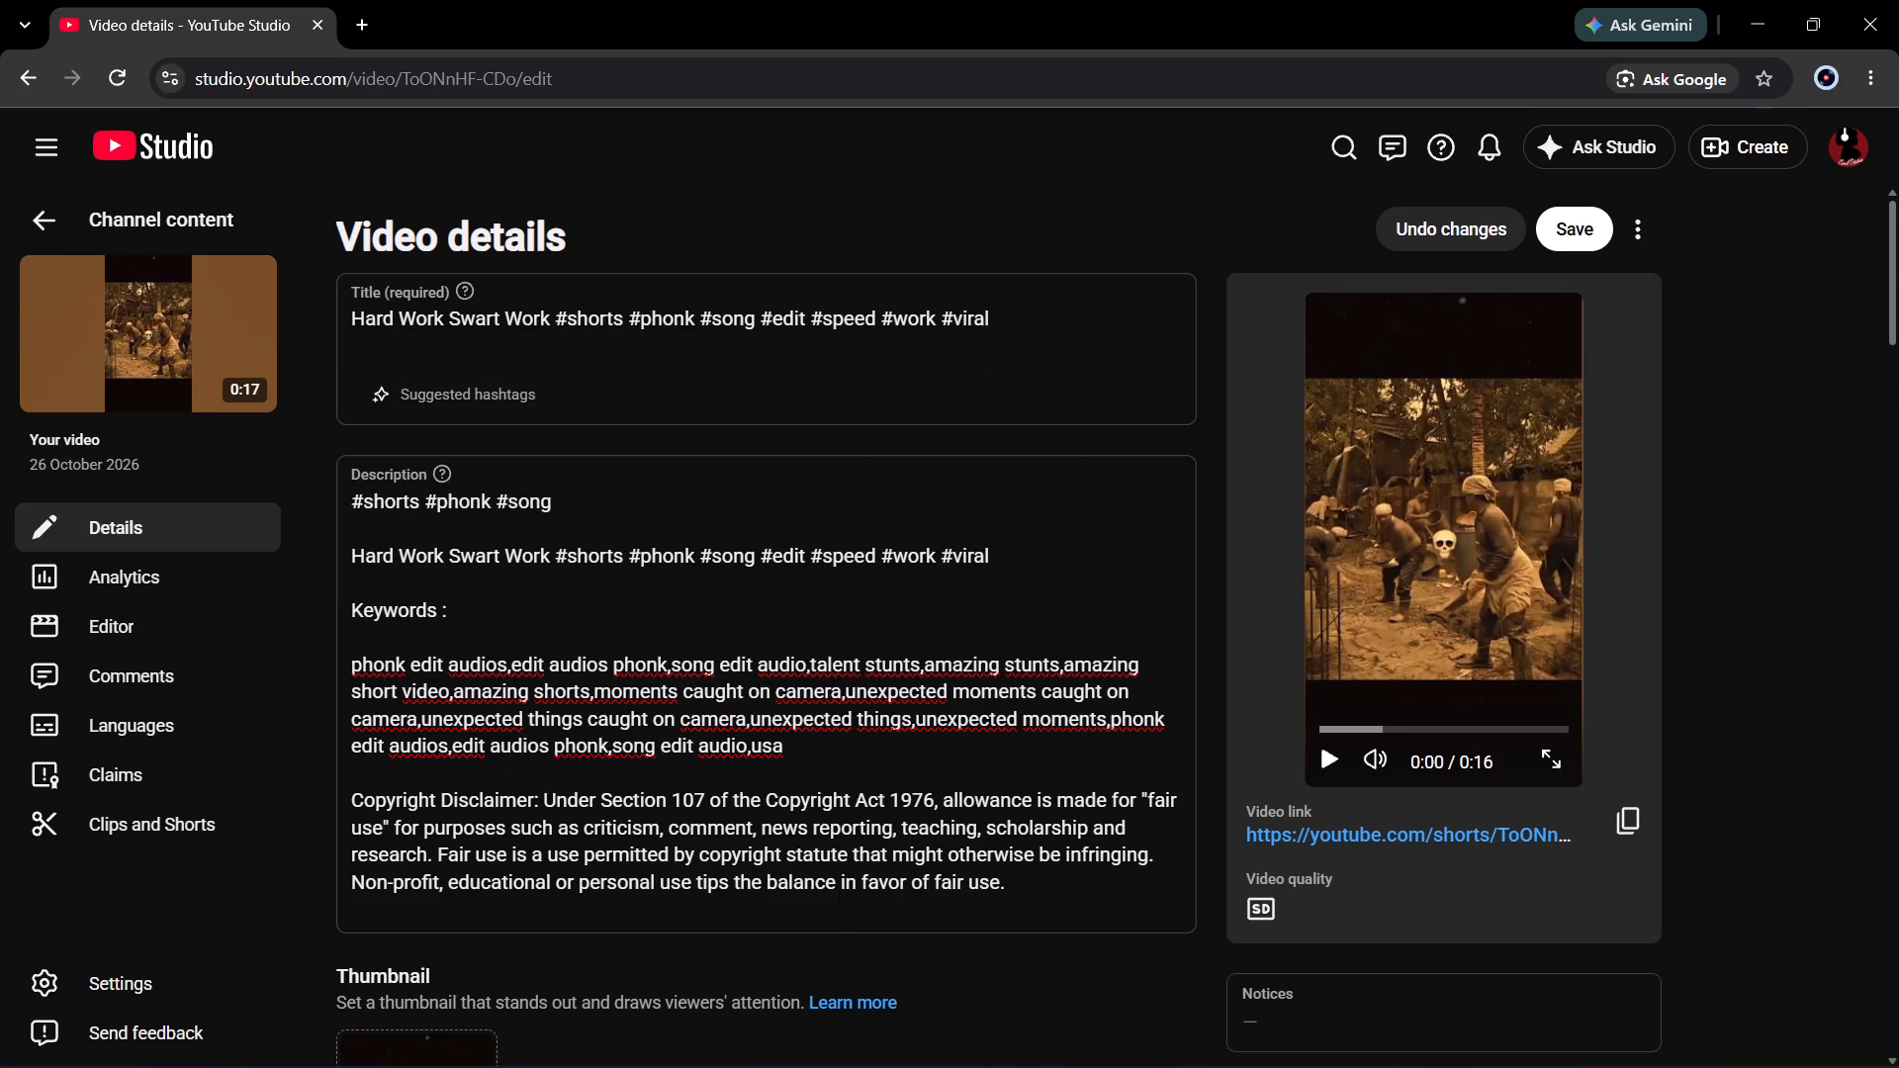
left_click(1574, 237)
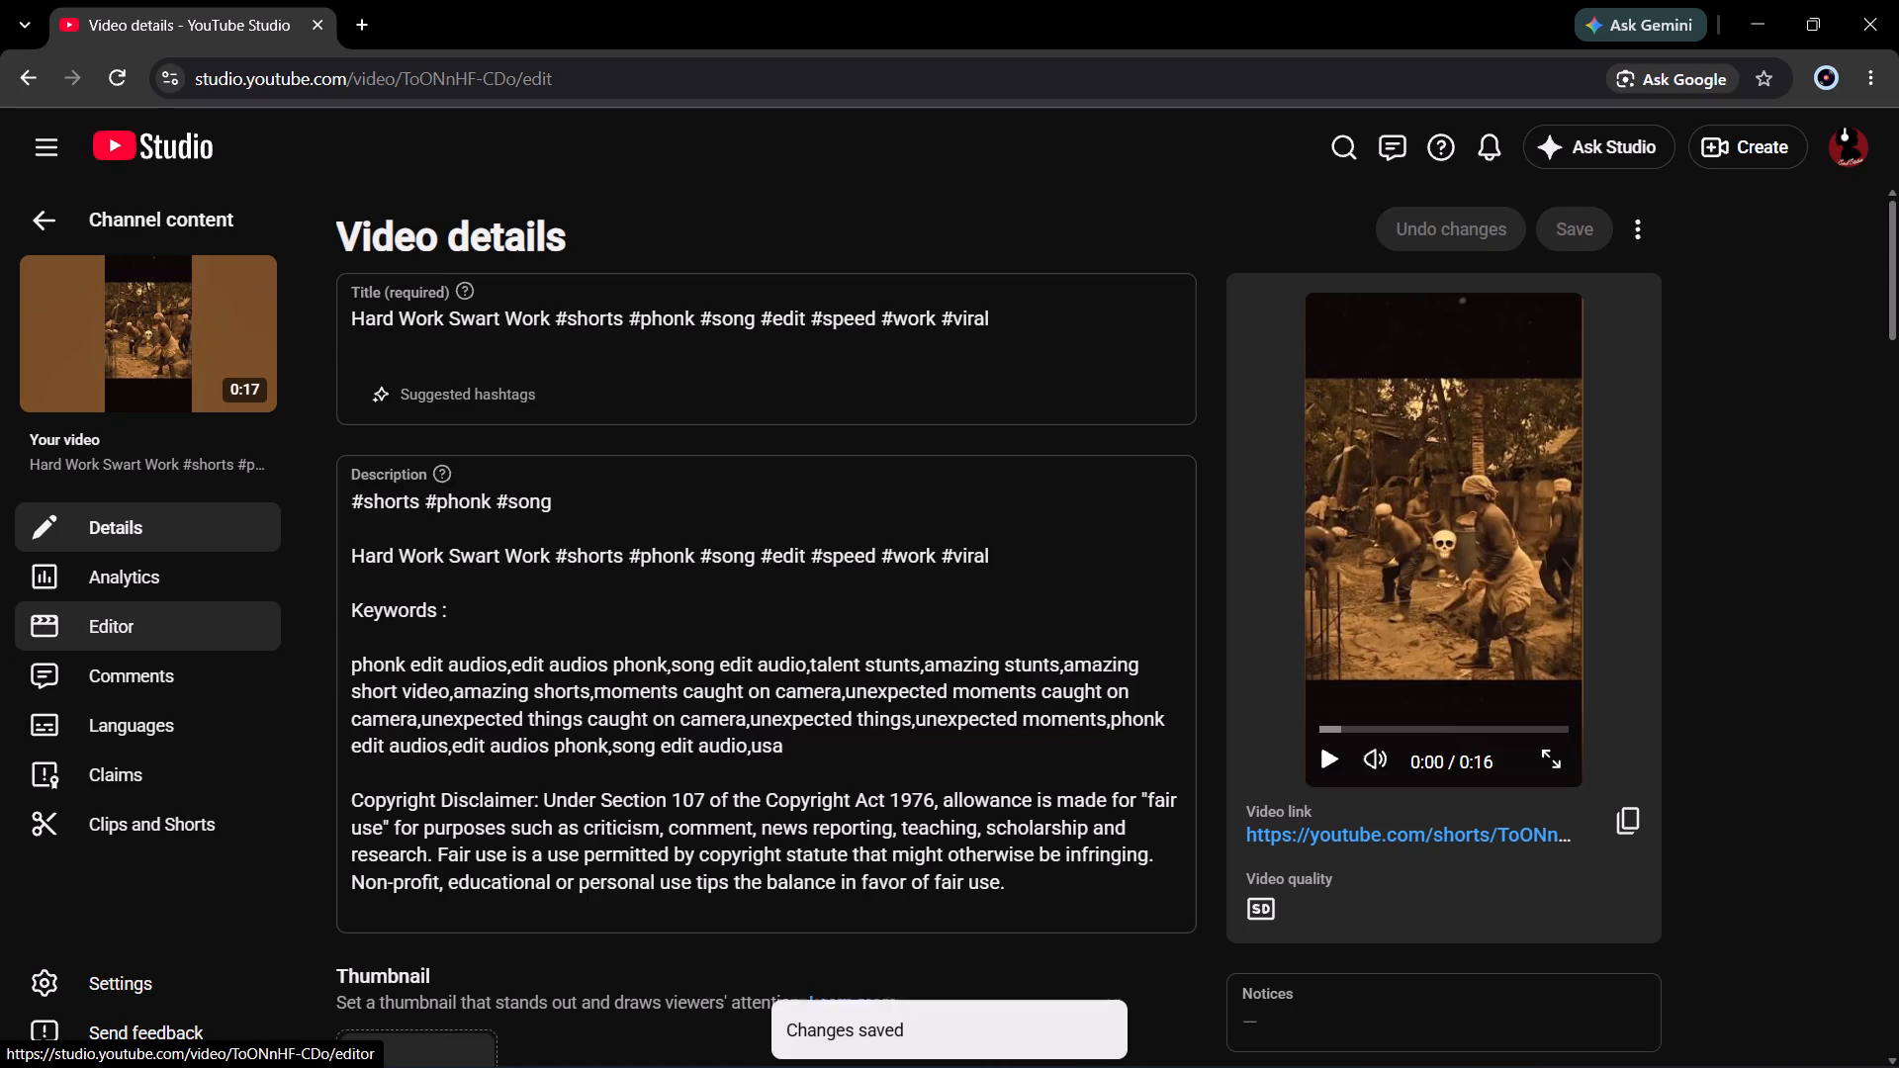
Open the Short in the video editor.
left_click(134, 633)
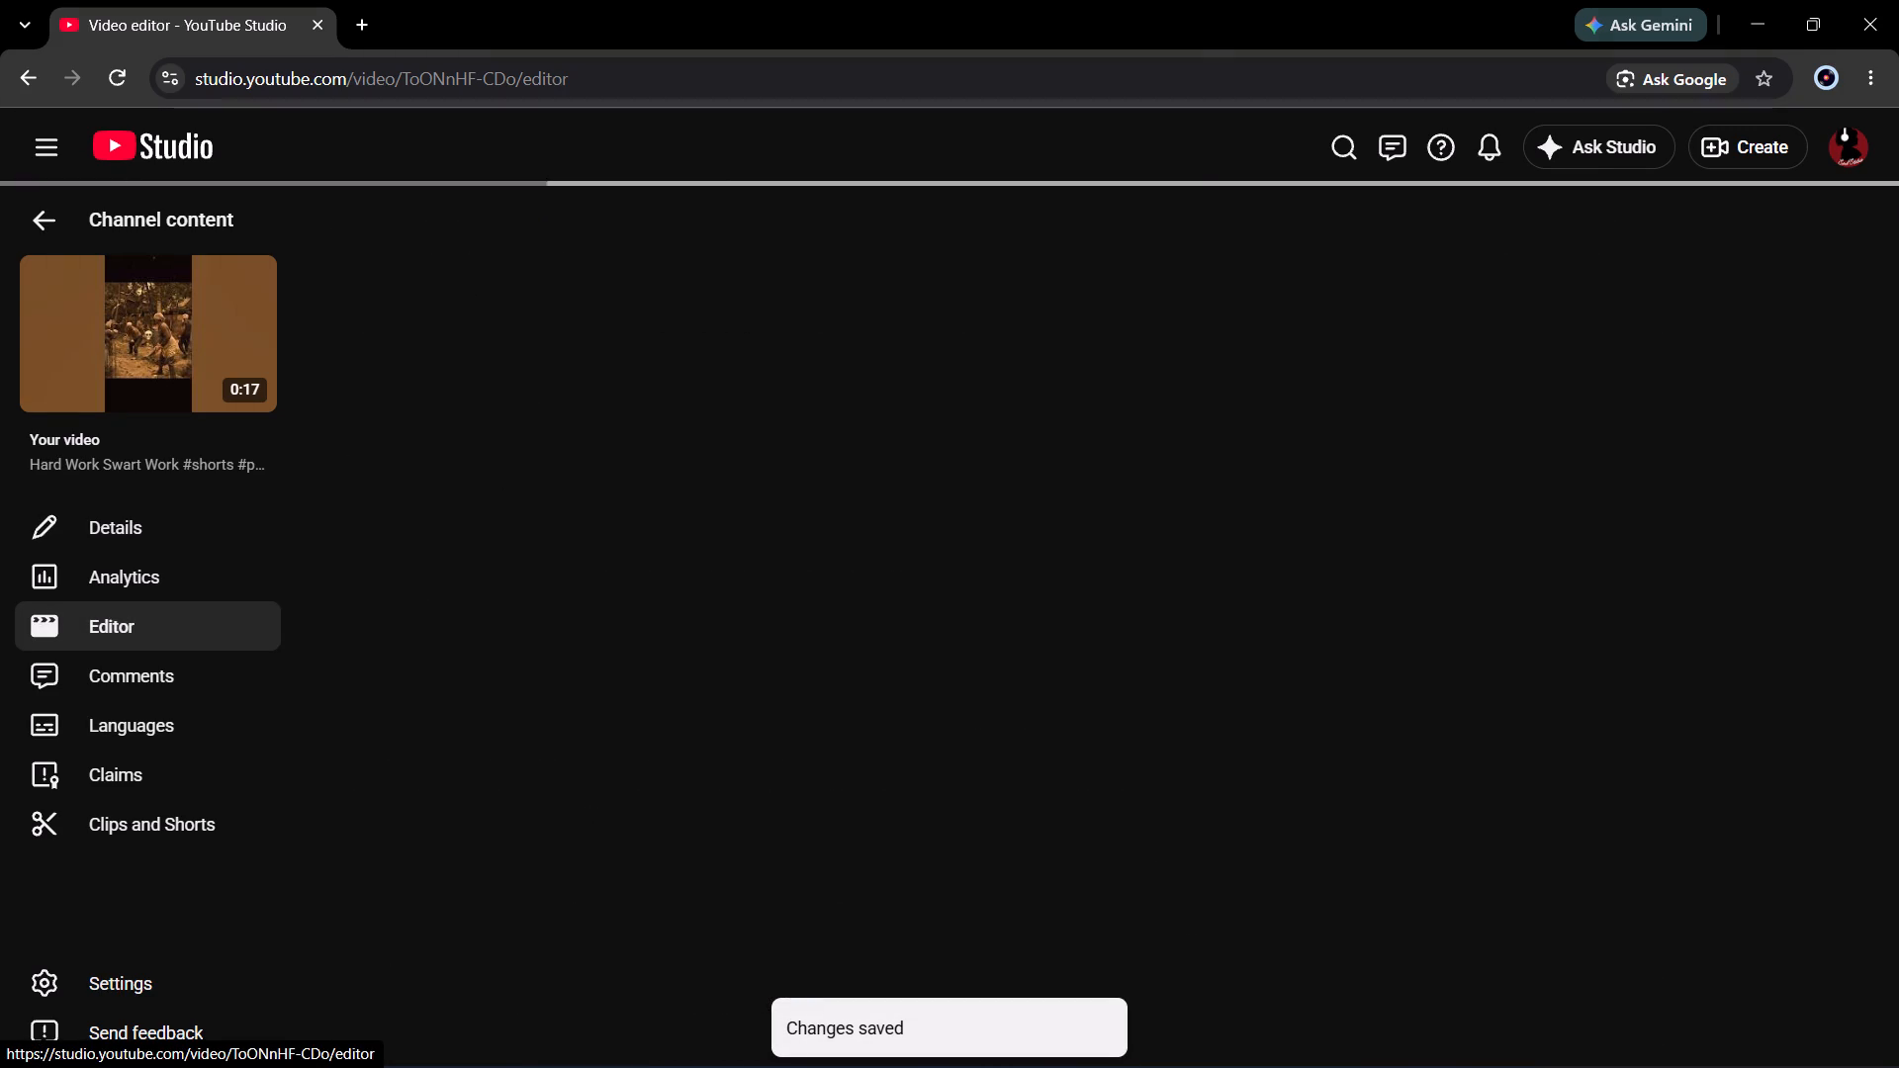
Open YouTube in a new browser tab from the Google apps.
left_click(359, 12)
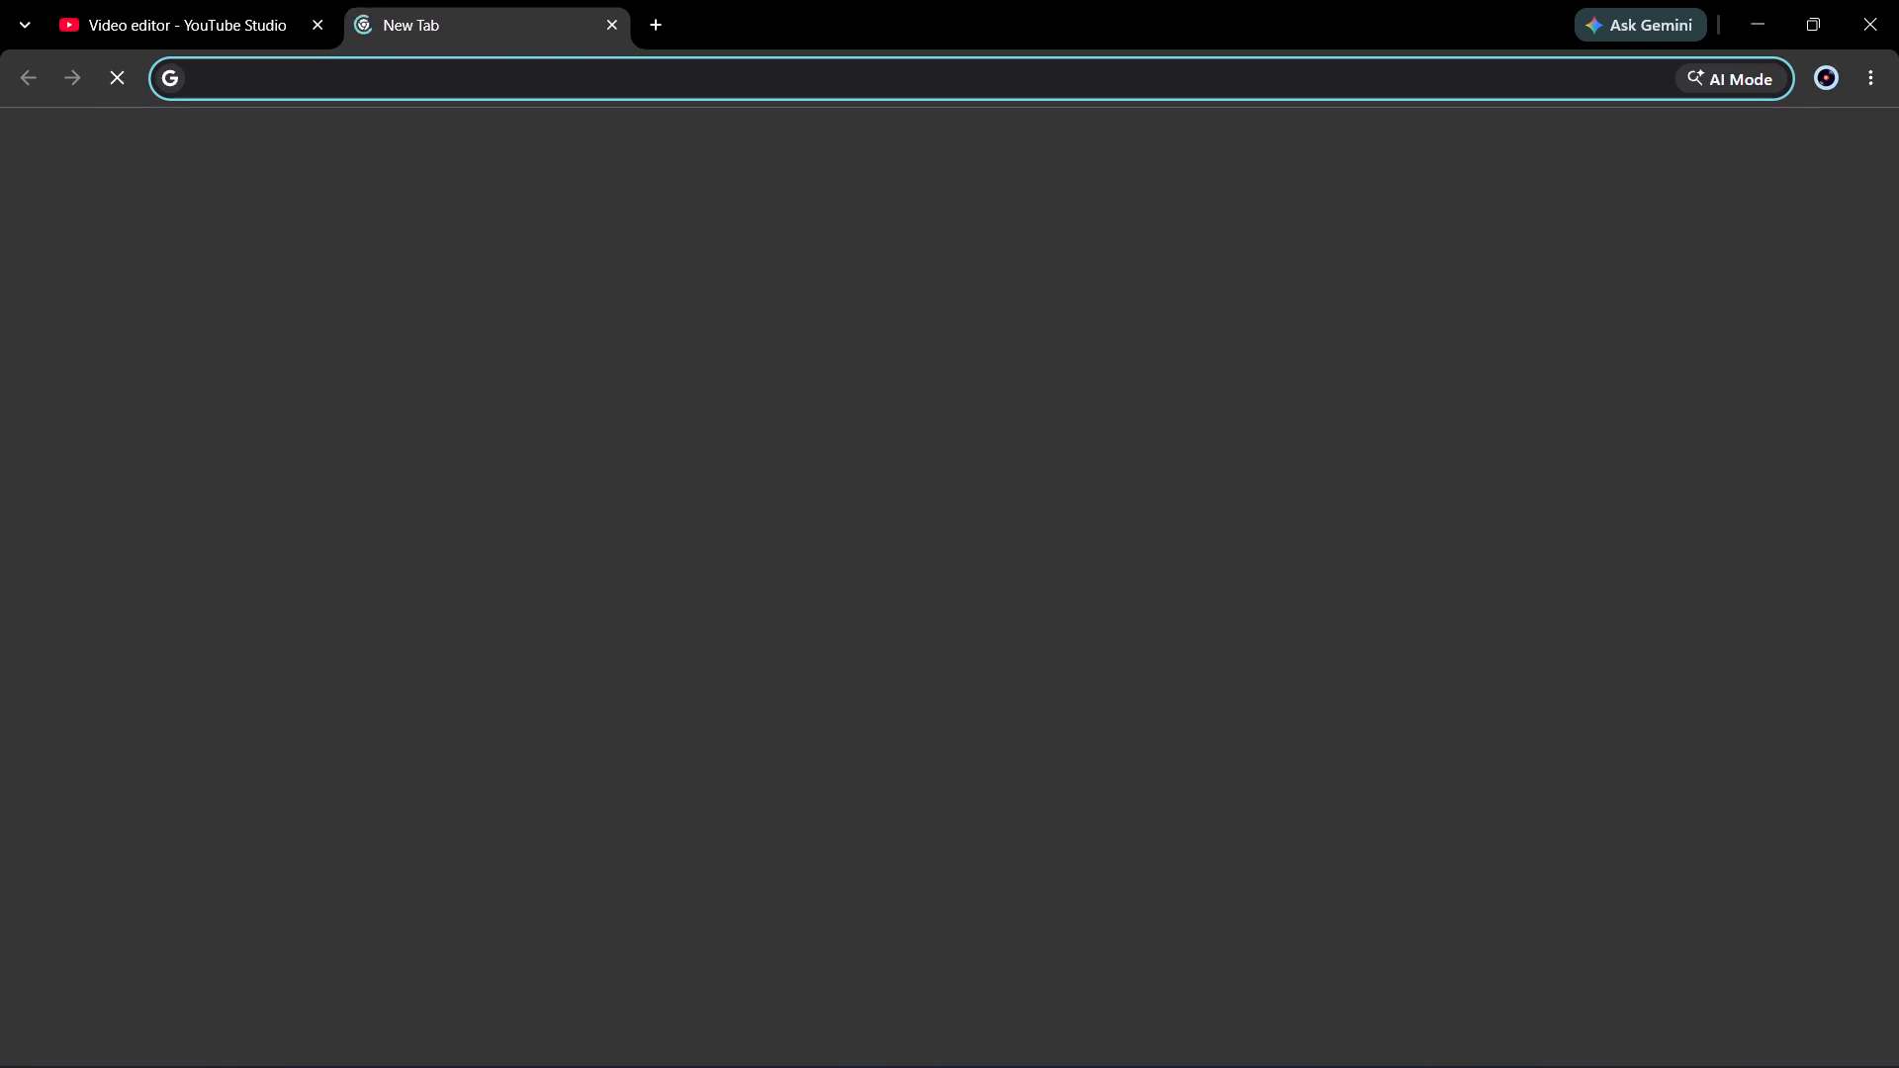
left_click(1817, 146)
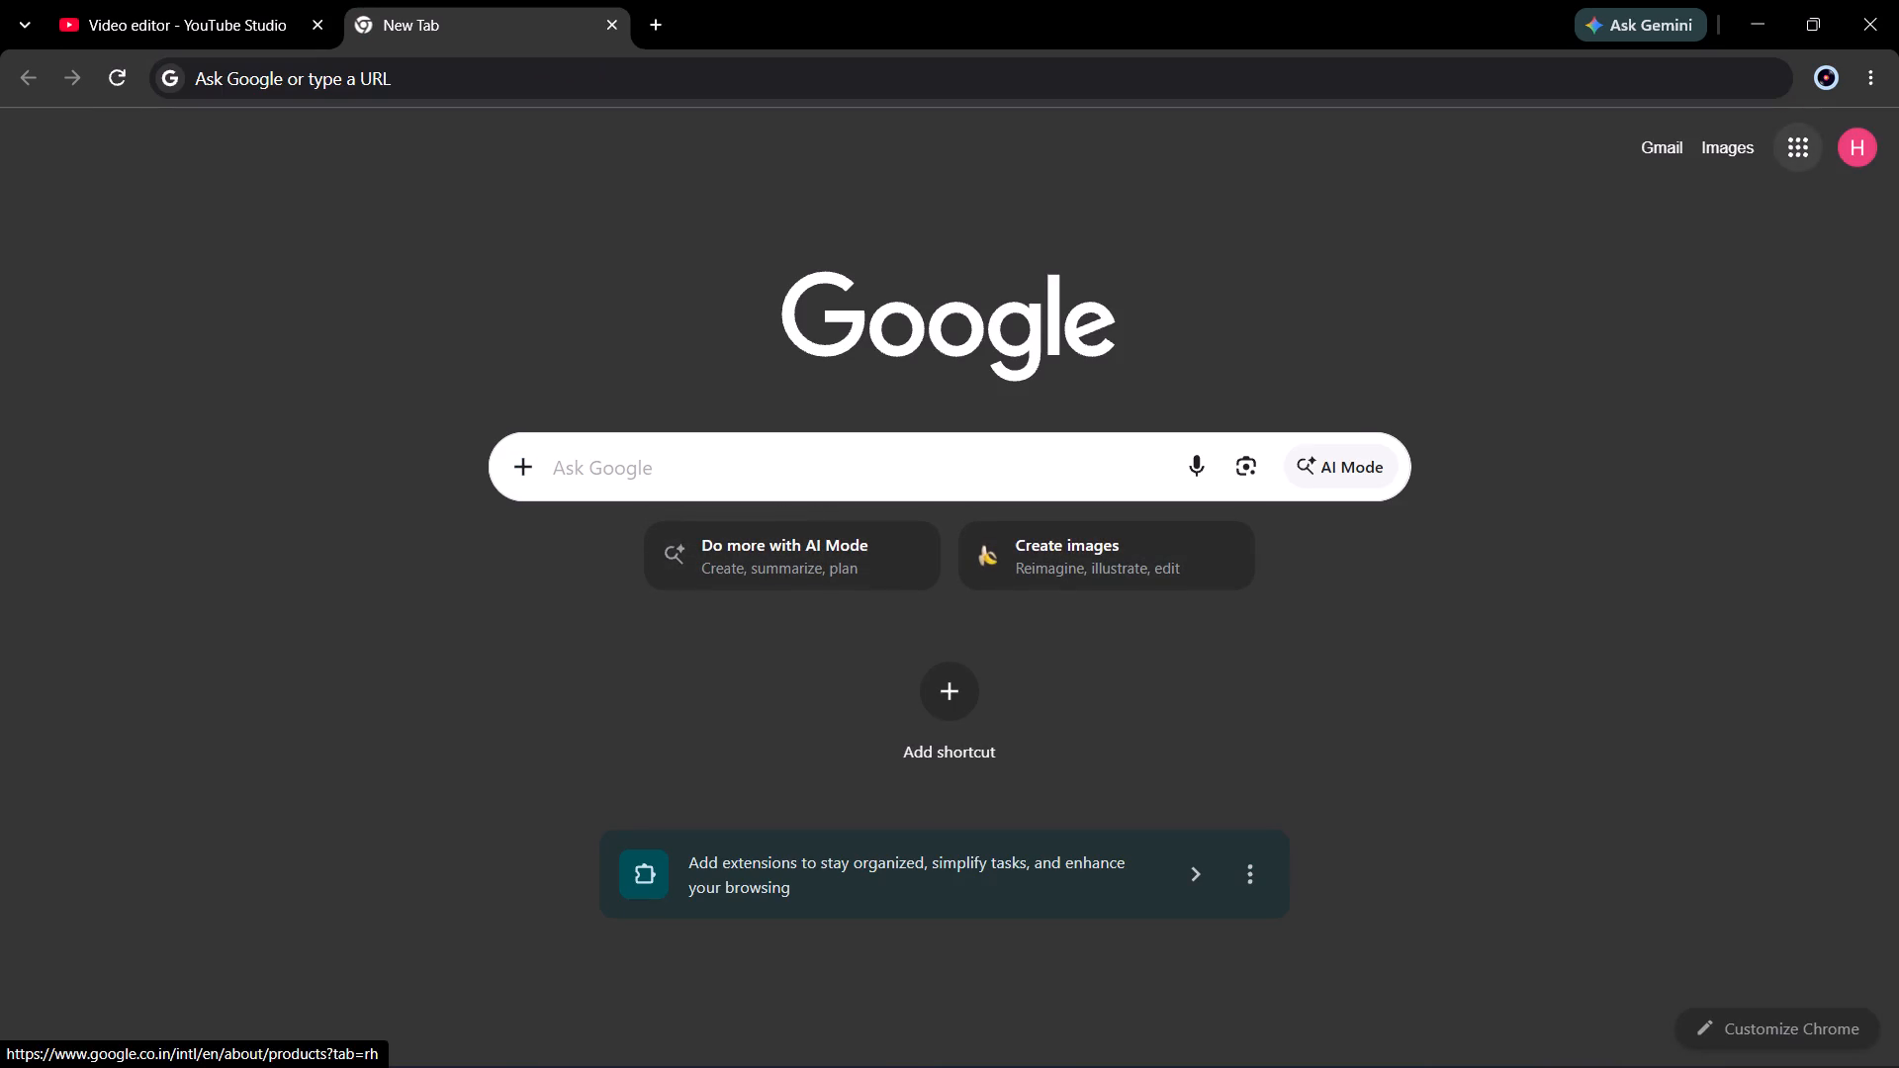
left_click(1509, 406)
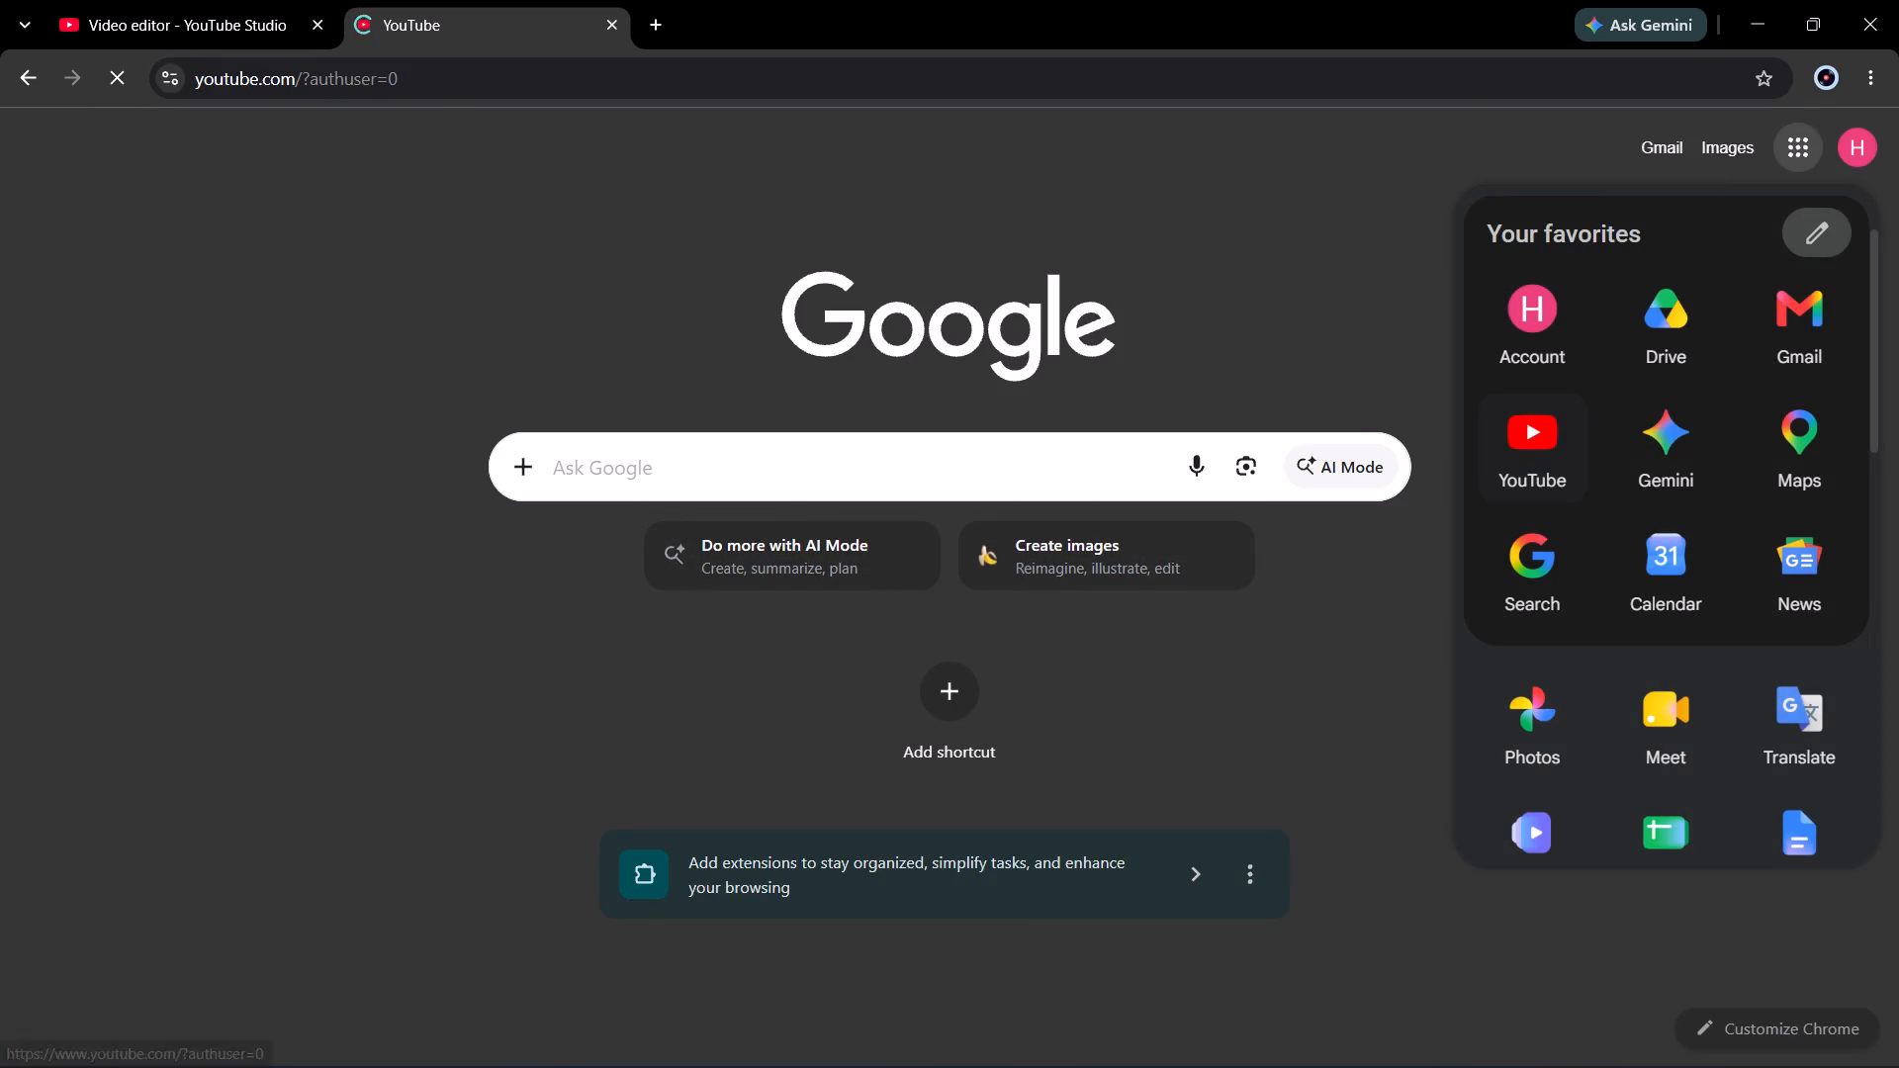
Add a video info card at 00:00 linking to the "Other Magnet The Last One" Short.
left_click(234, 0)
scroll(770, 541, "down", 2)
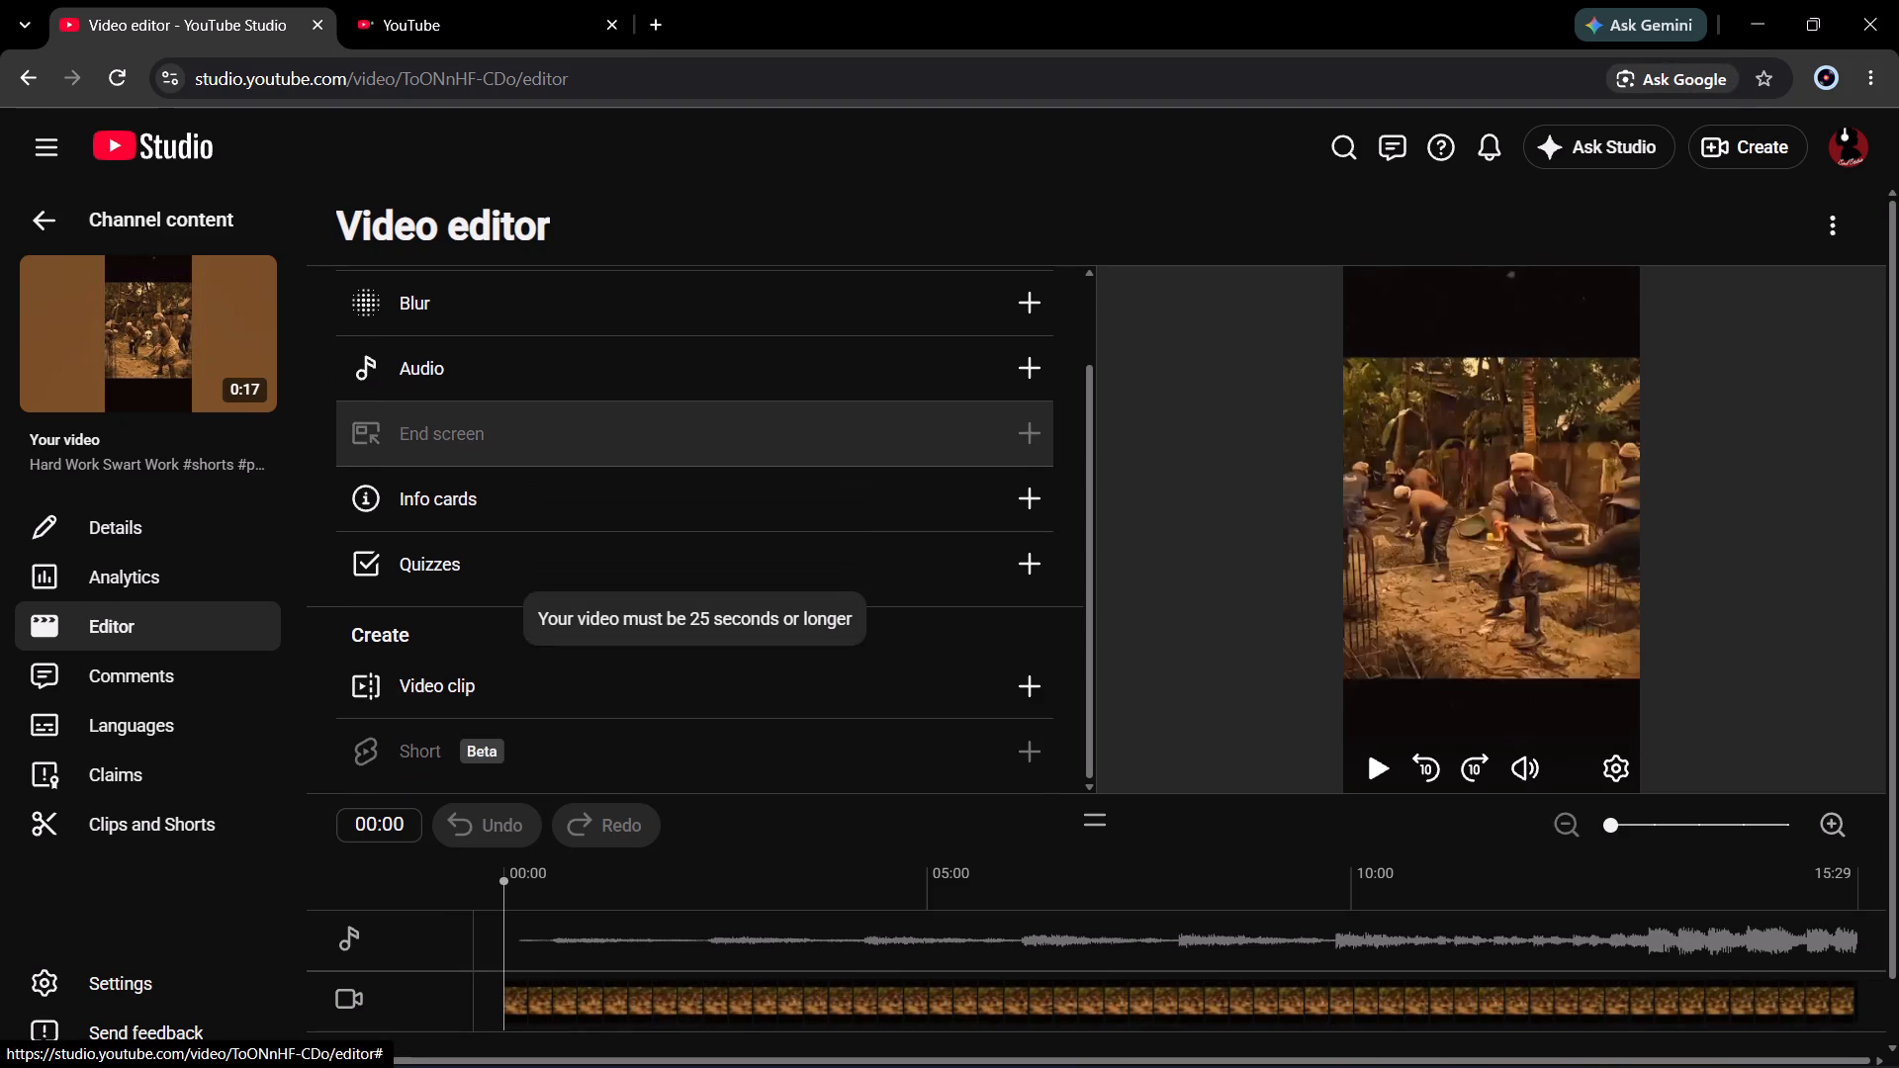
scroll(770, 541, "down", 1)
scroll(770, 541, "up", 2)
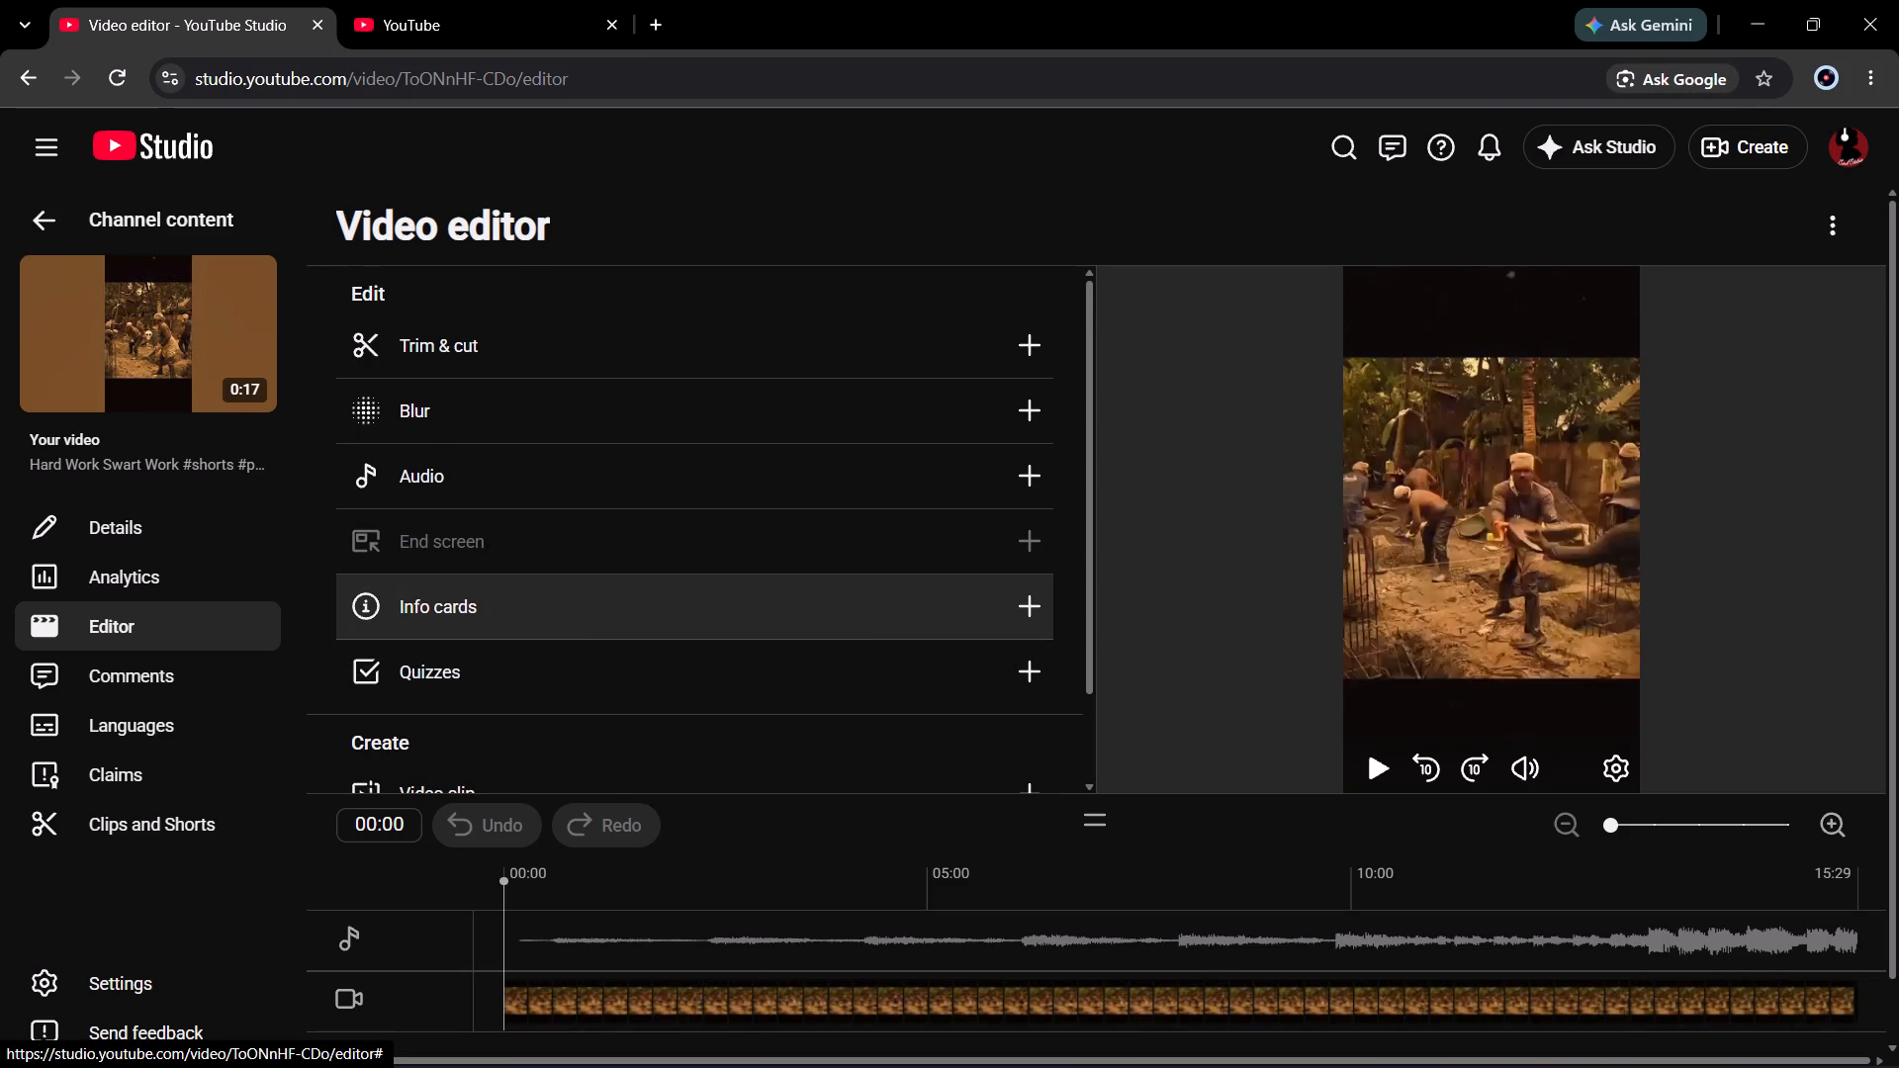
left_click(1033, 615)
left_click(1060, 616)
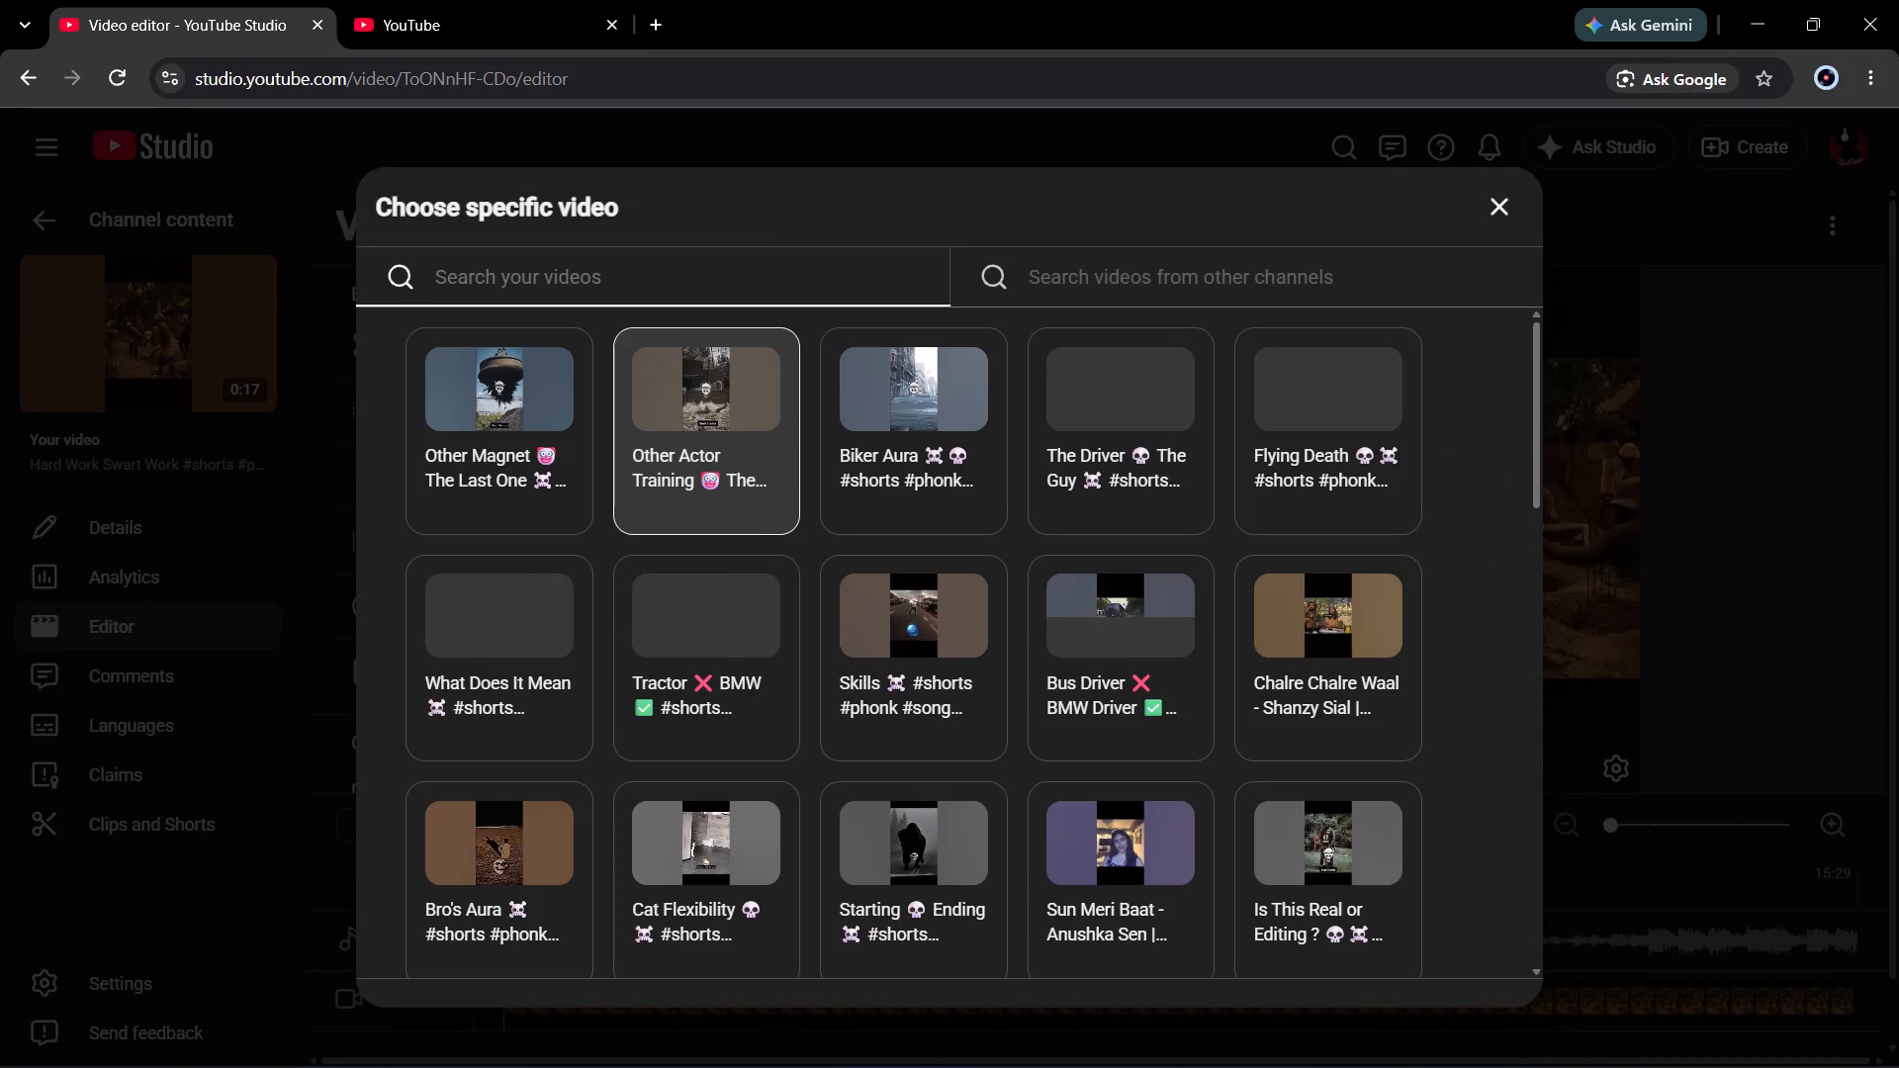
left_click(565, 401)
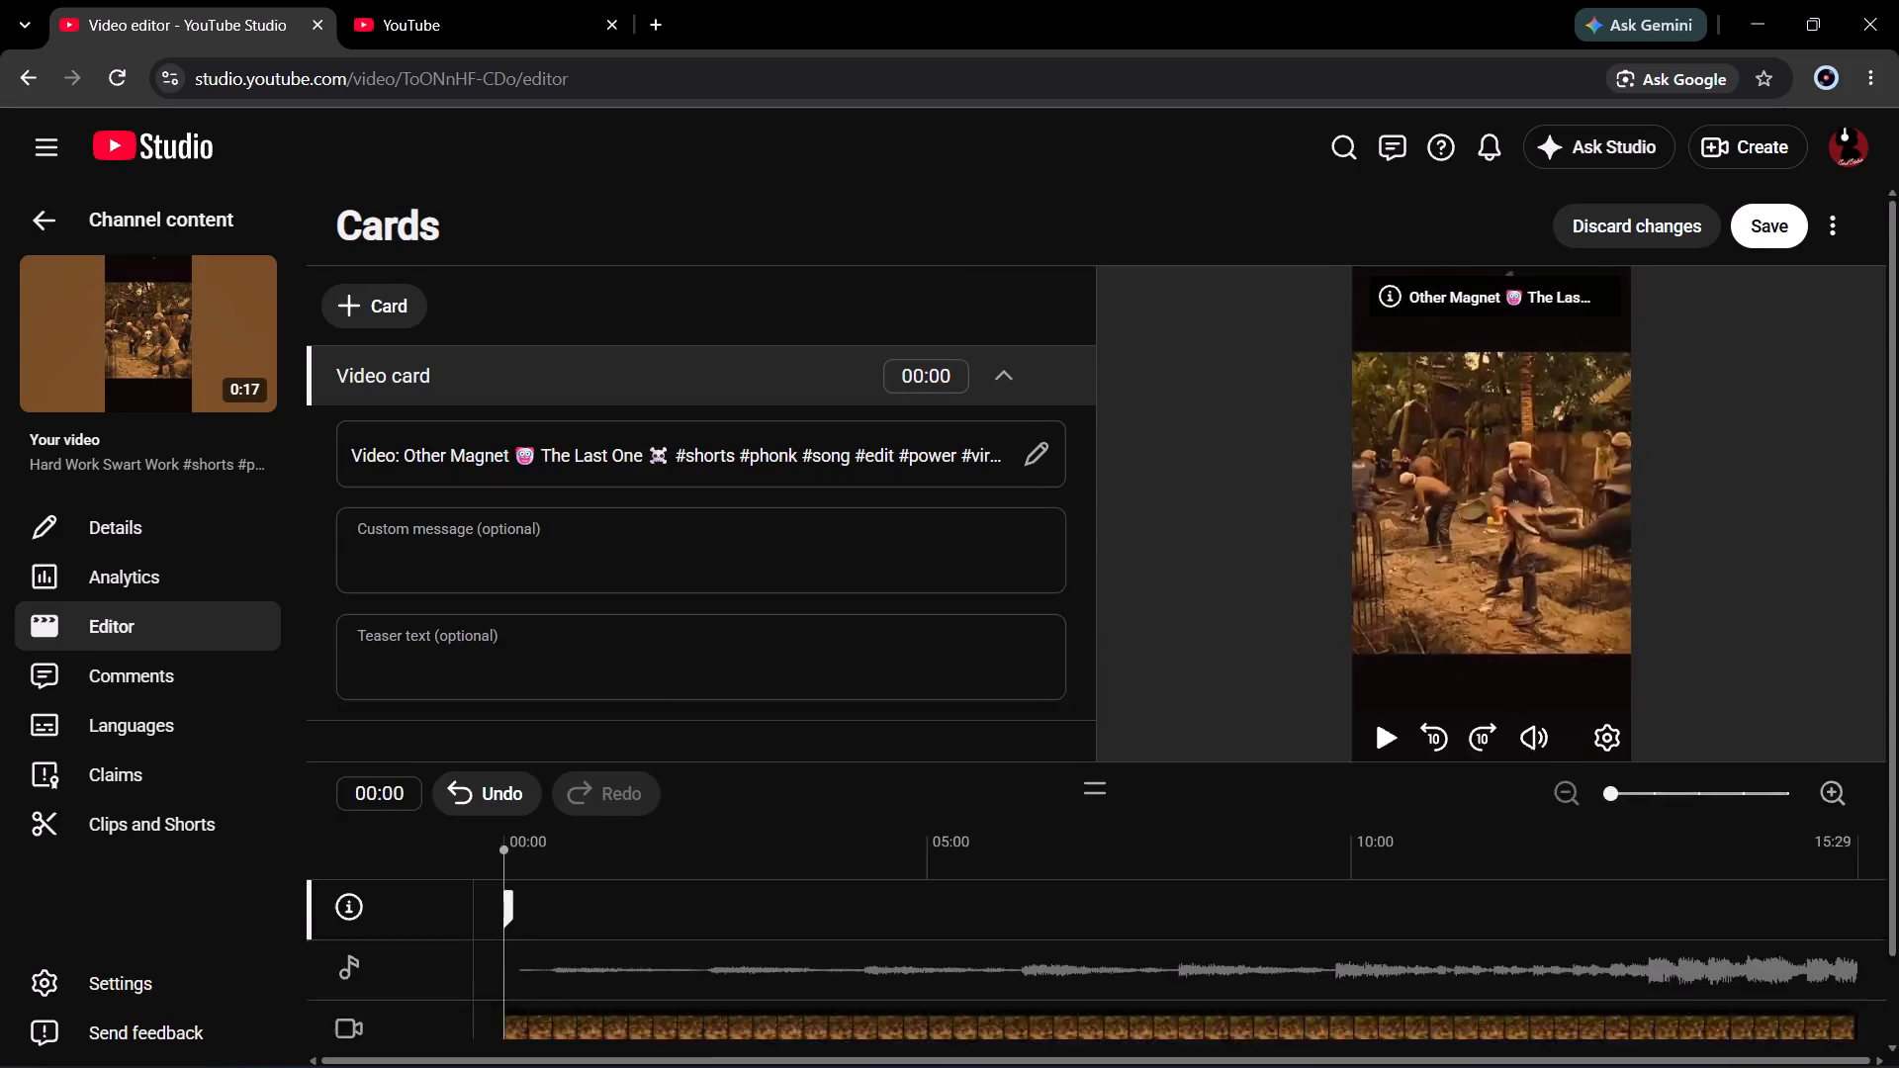
Add a second video card at about 04:28 linking to the "Other Actor Training" Short.
left_click(932, 825)
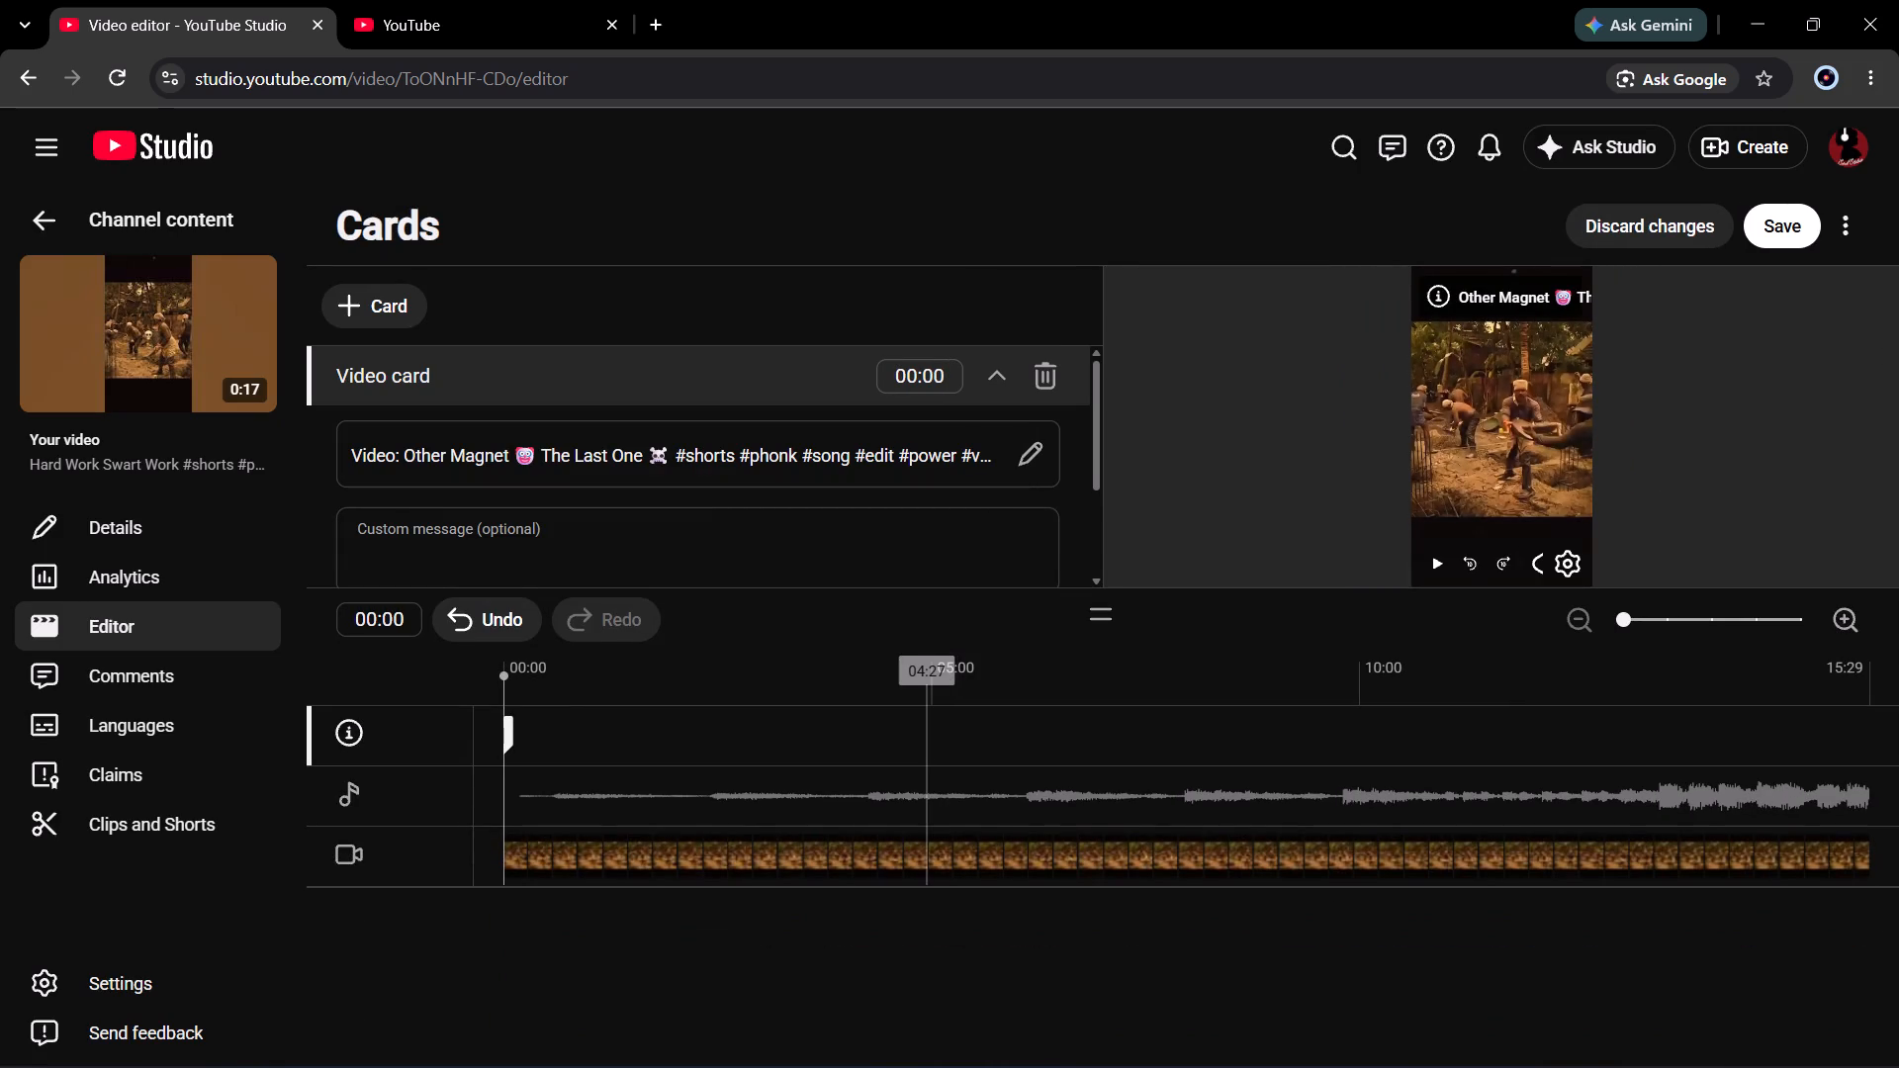
left_click(929, 779)
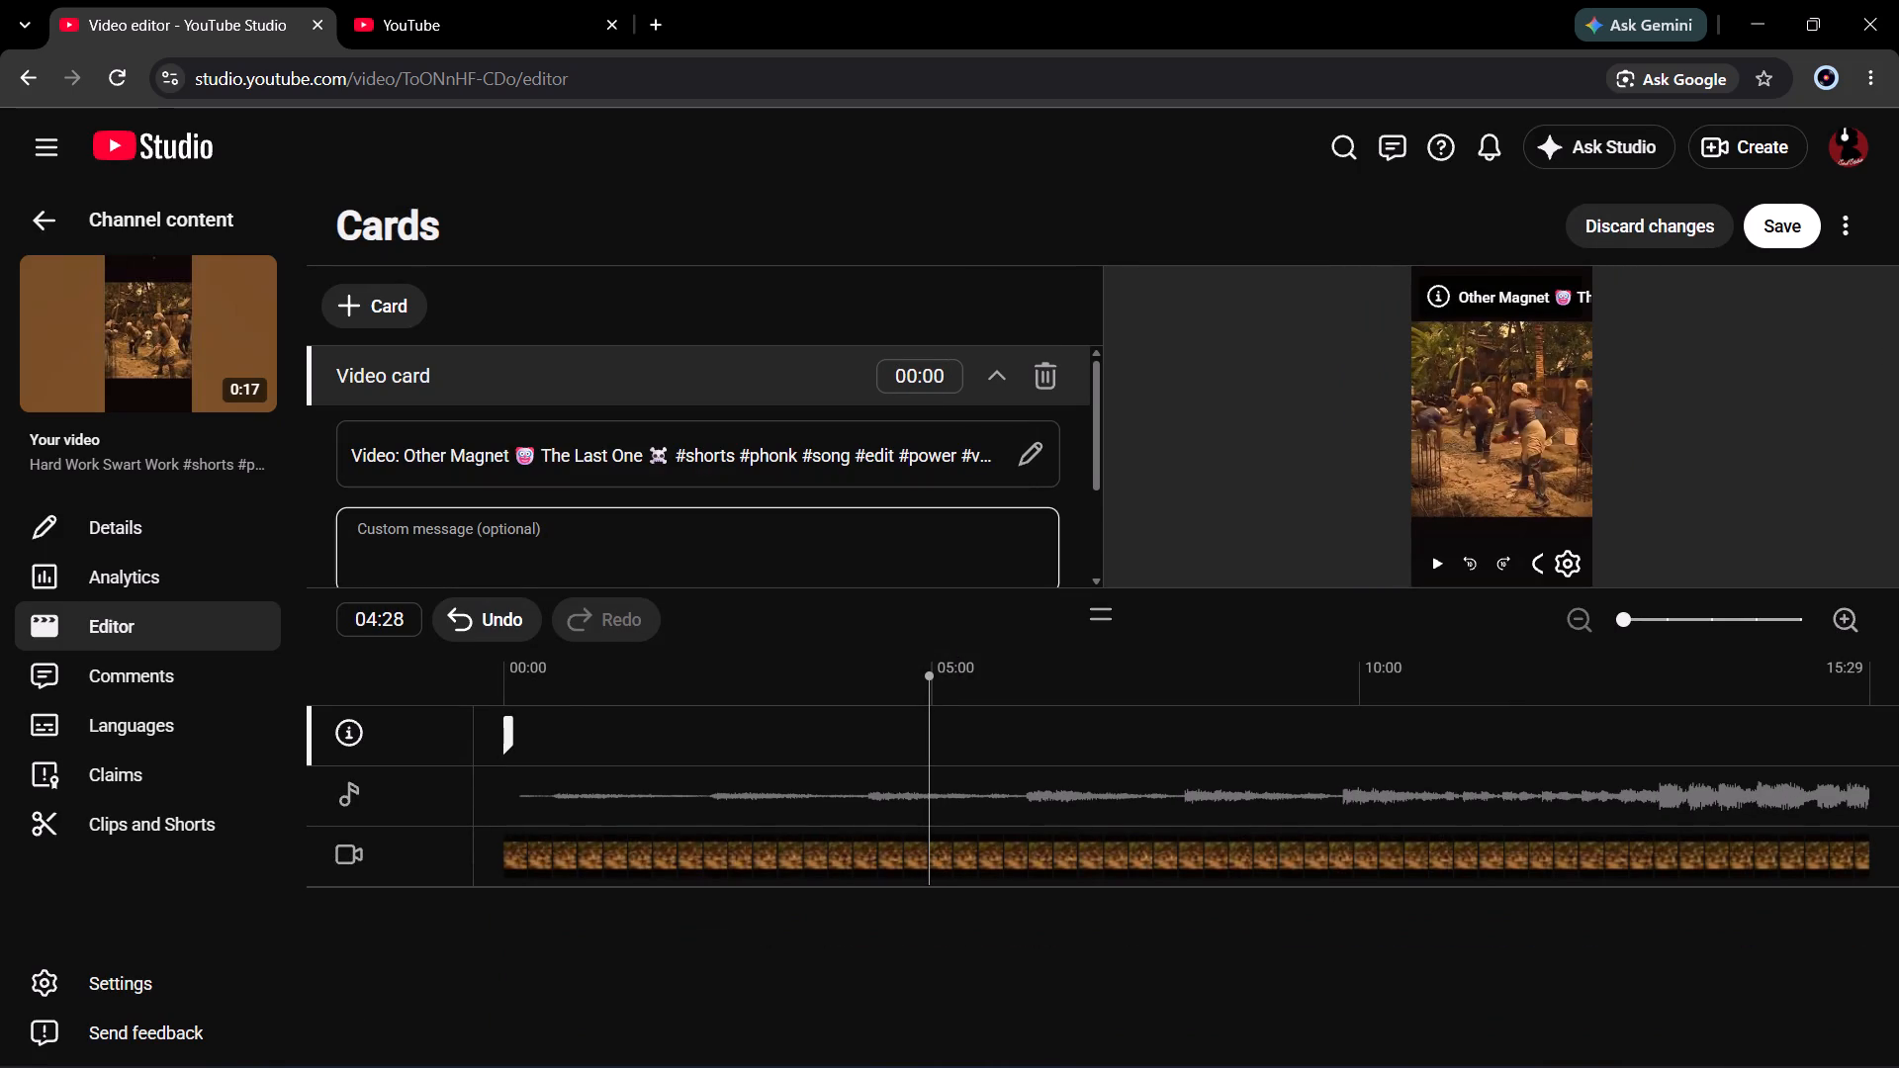
left_click(366, 299)
left_click(412, 309)
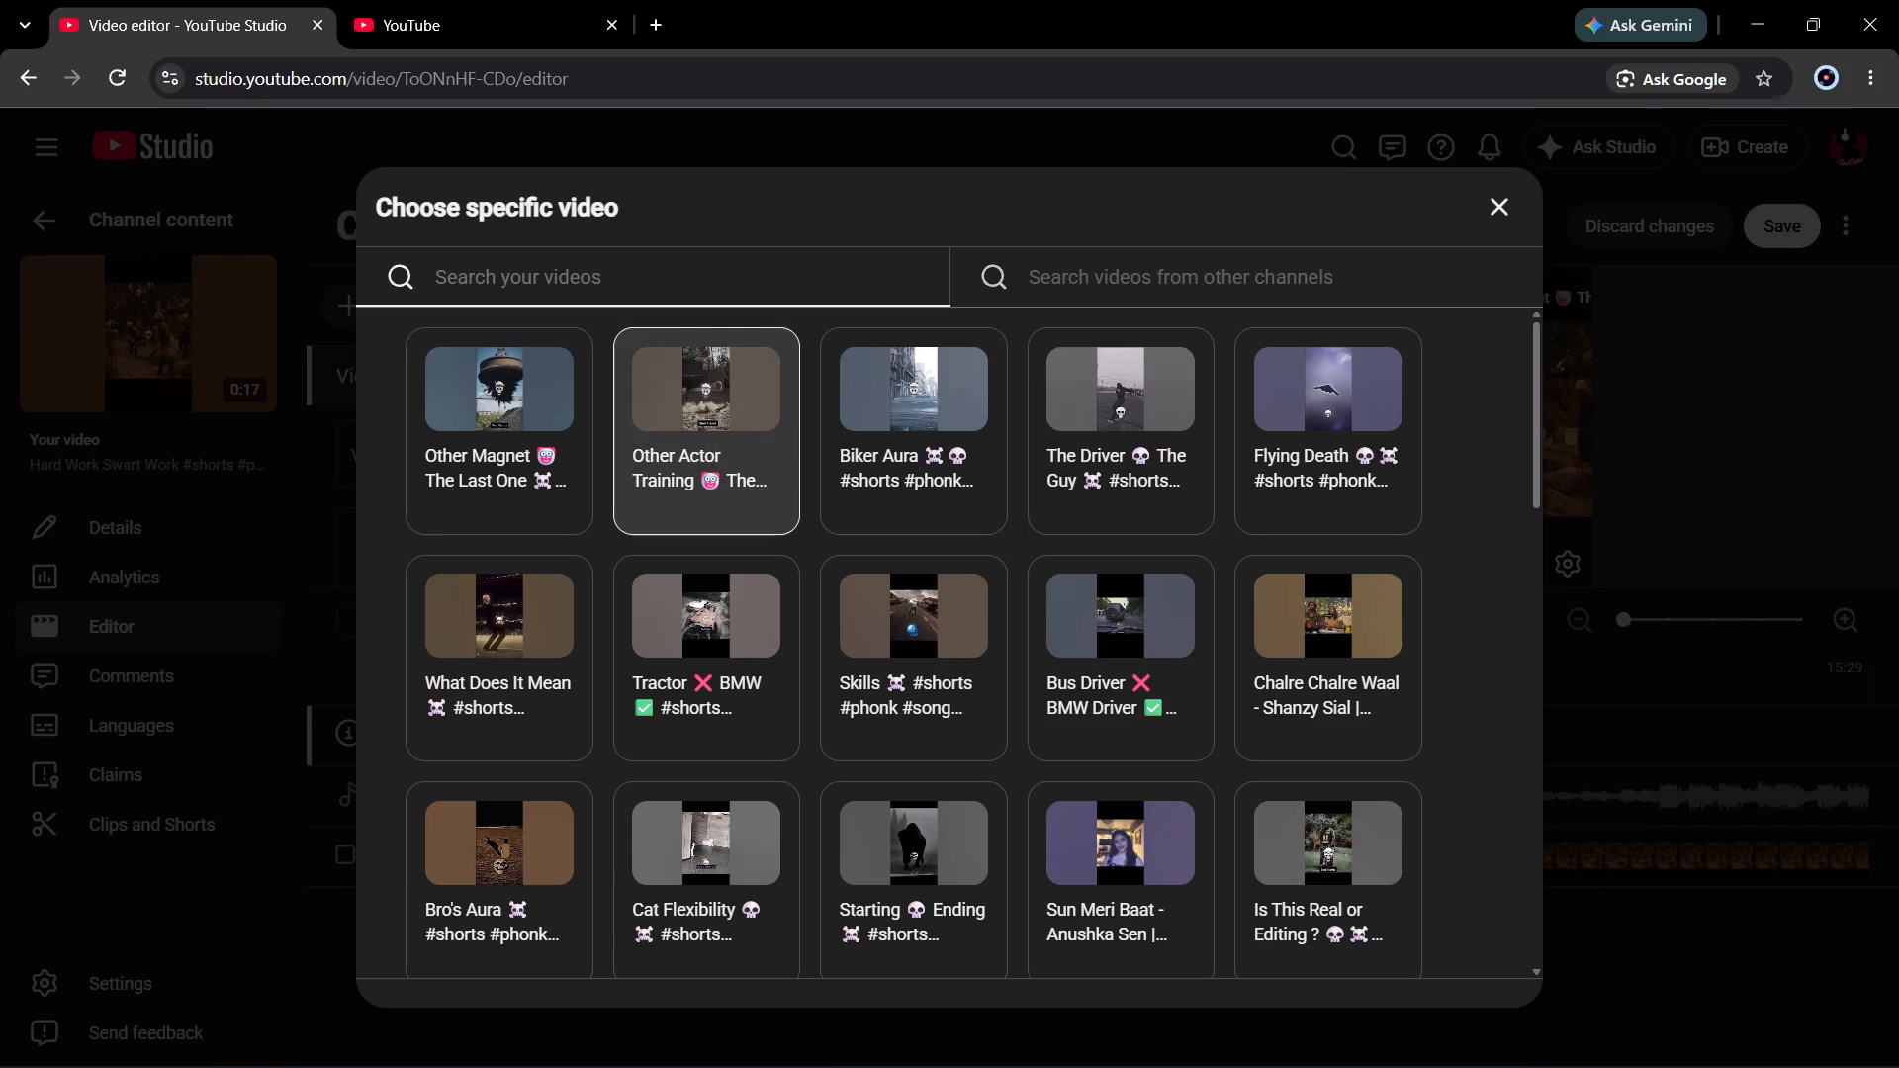
left_click(769, 396)
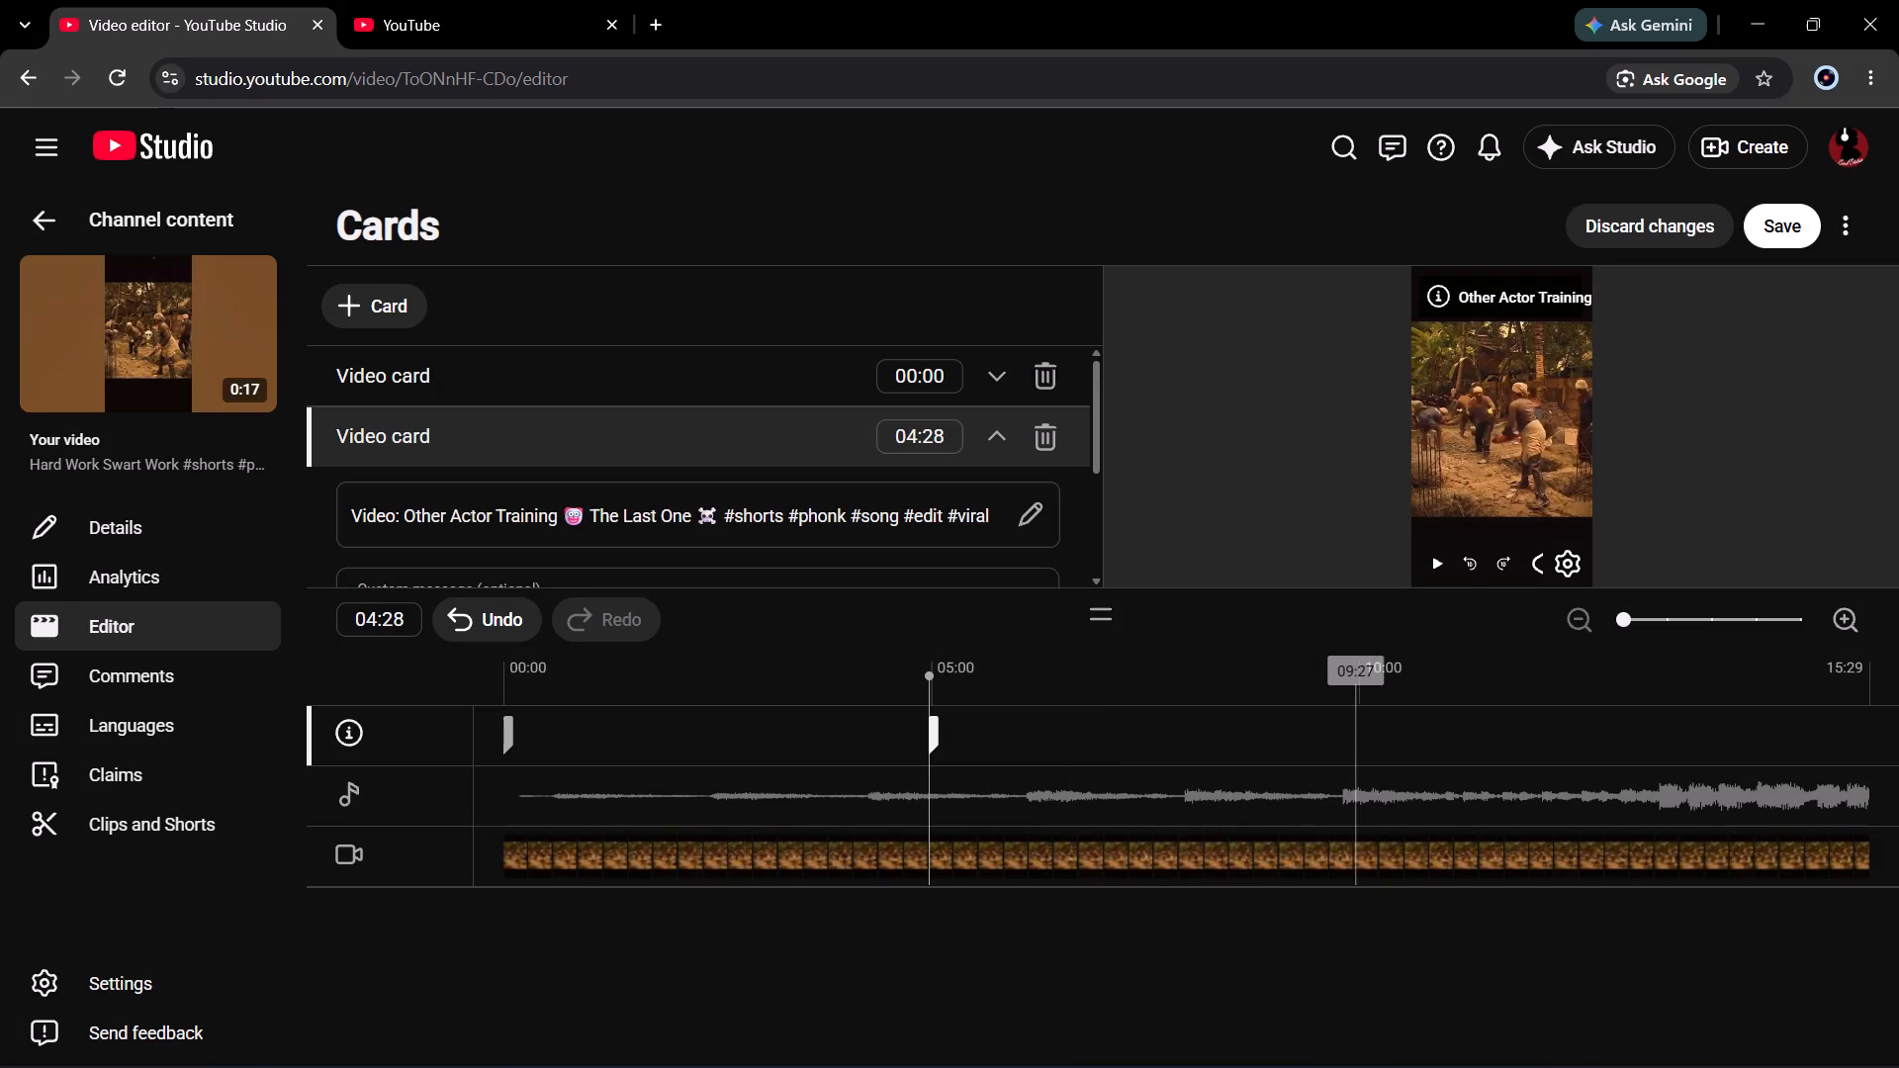
Add a third video card at about 09:29 linking to the "Biker Aura" Short and save the cards.
left_click(1360, 717)
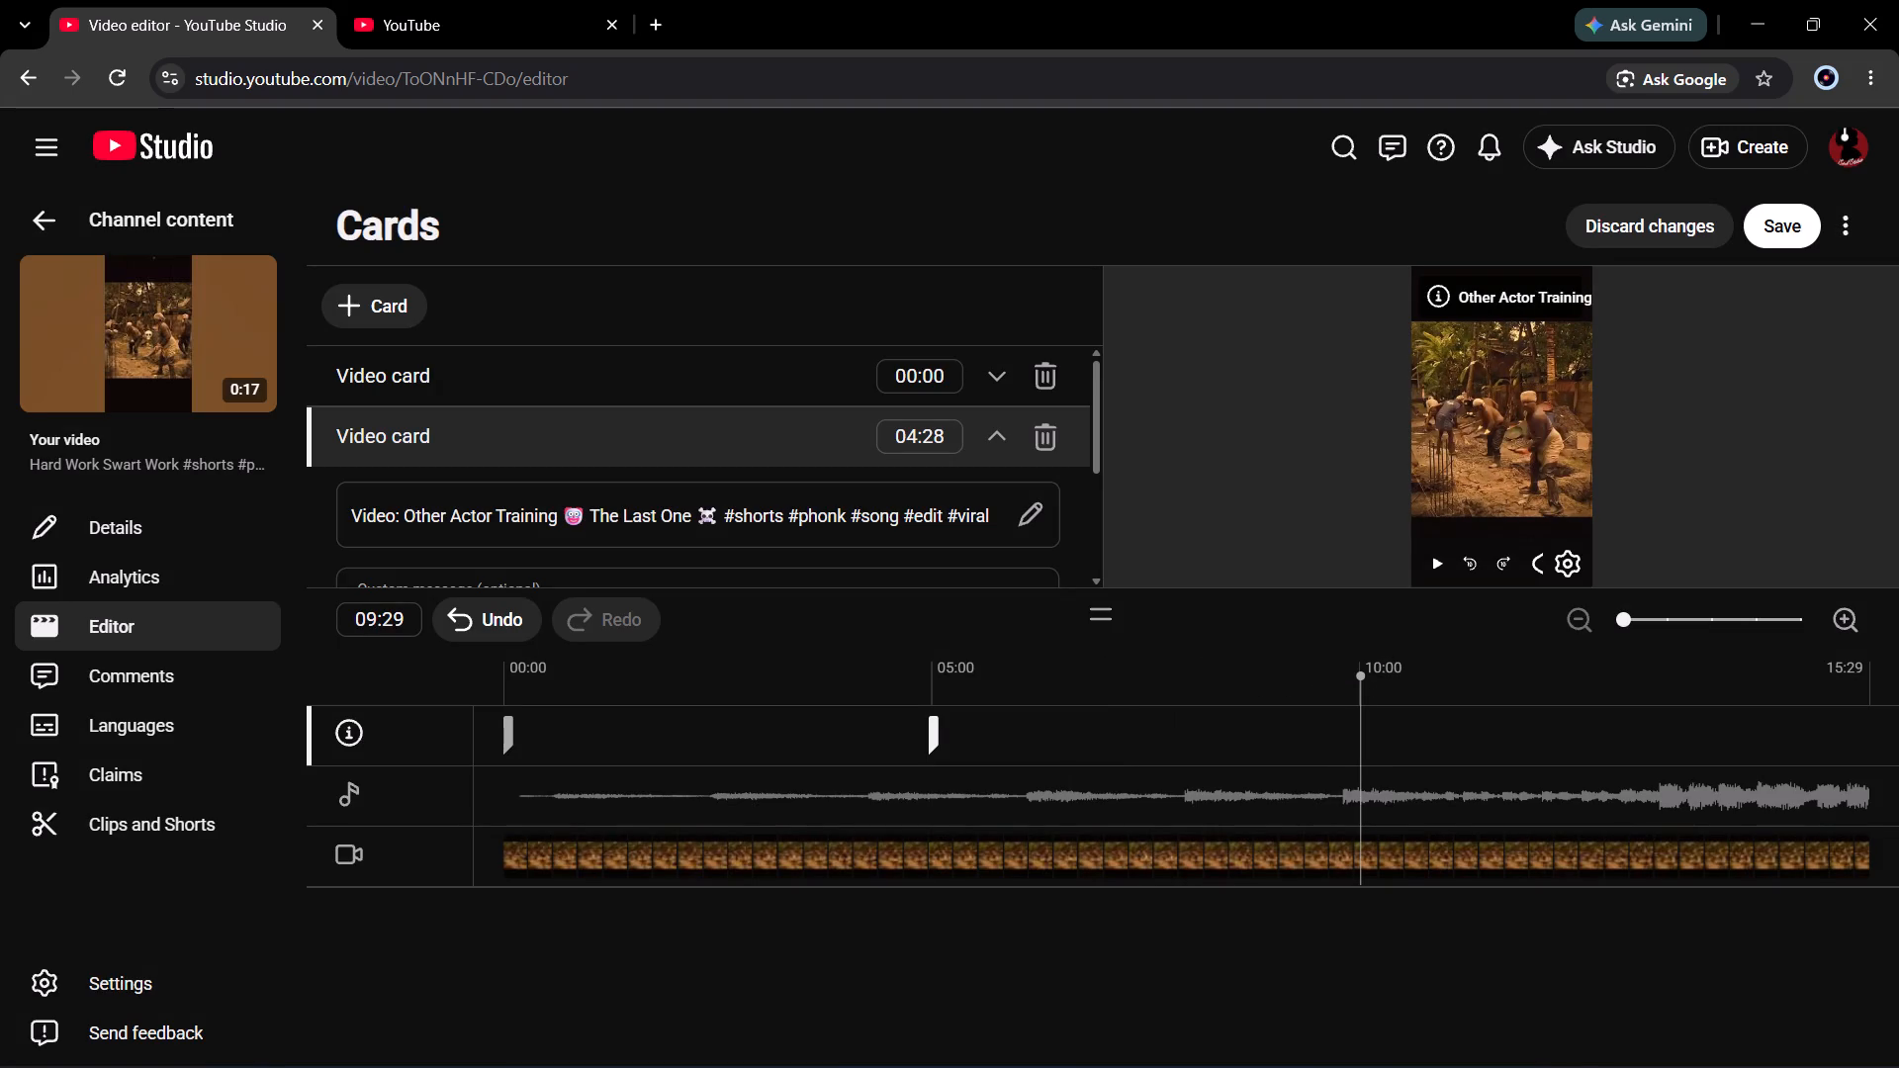
left_click(418, 314)
left_click(418, 314)
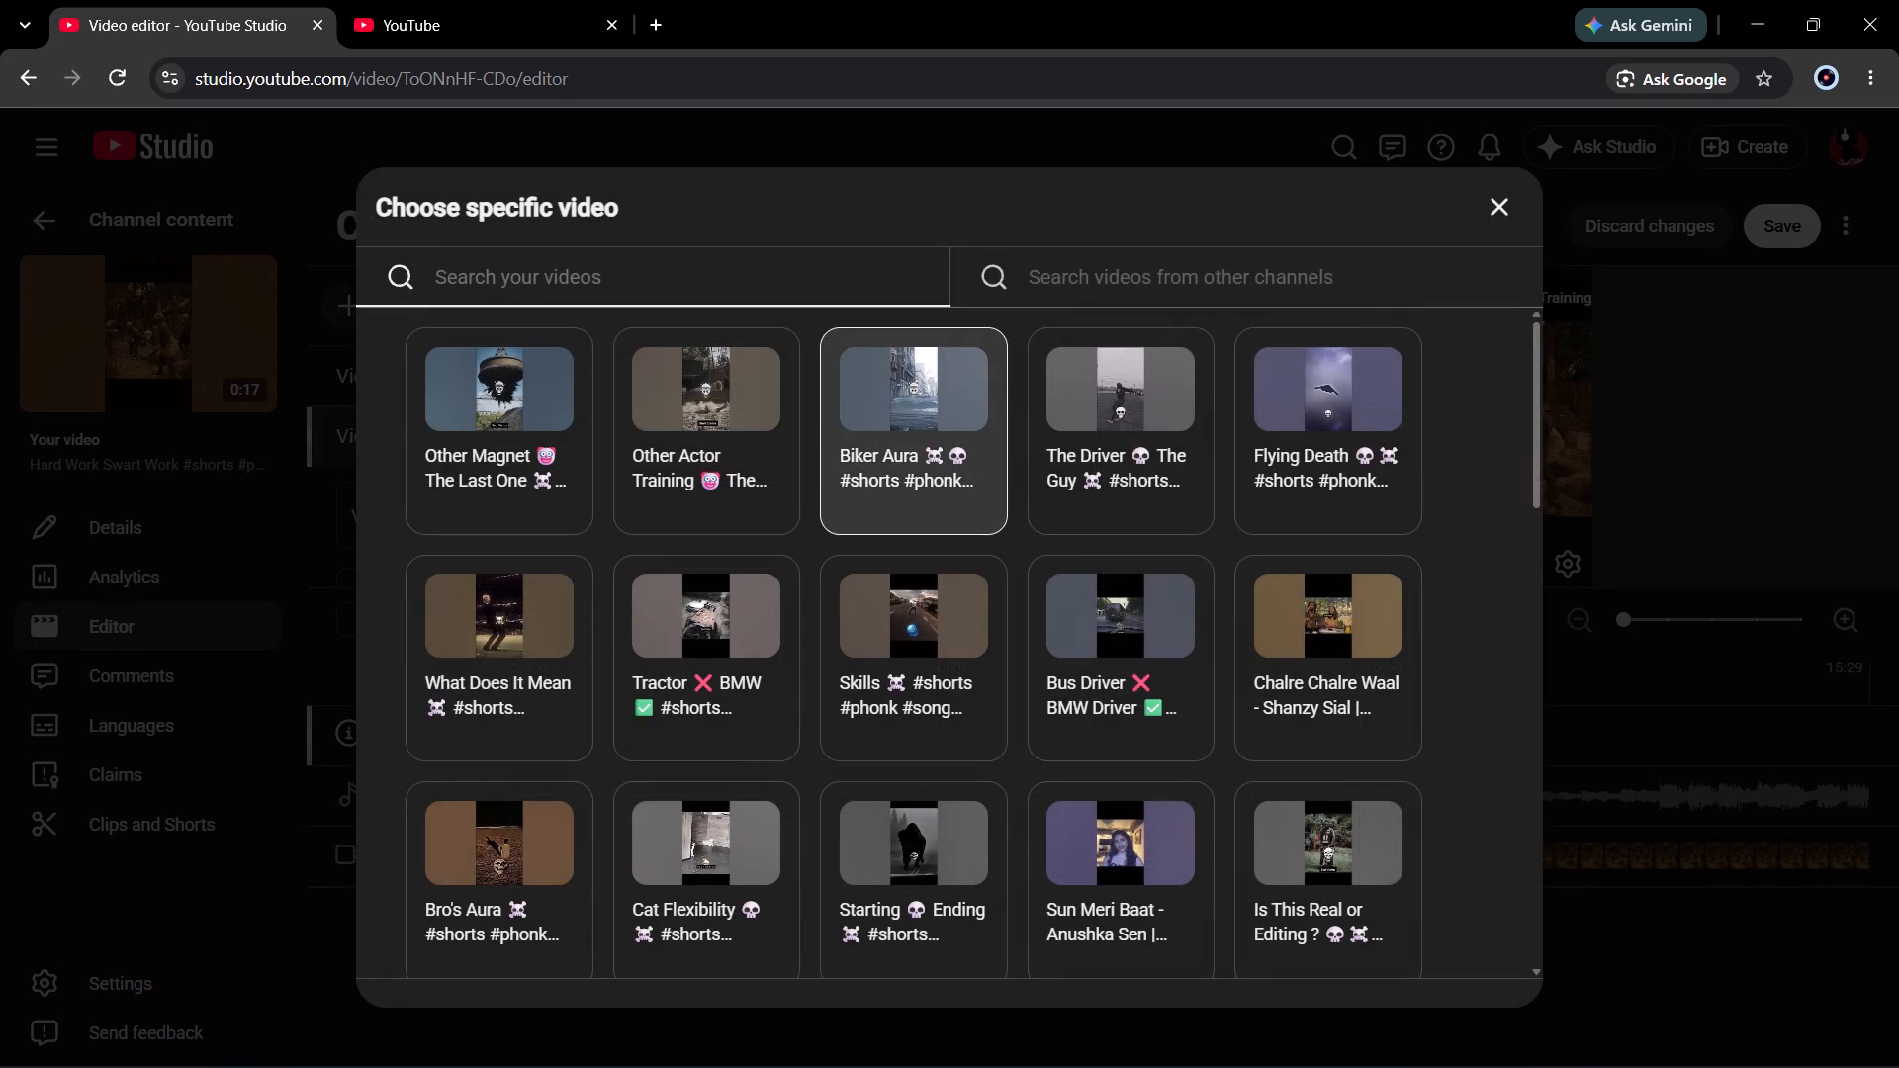
left_click(841, 408)
left_click(1786, 220)
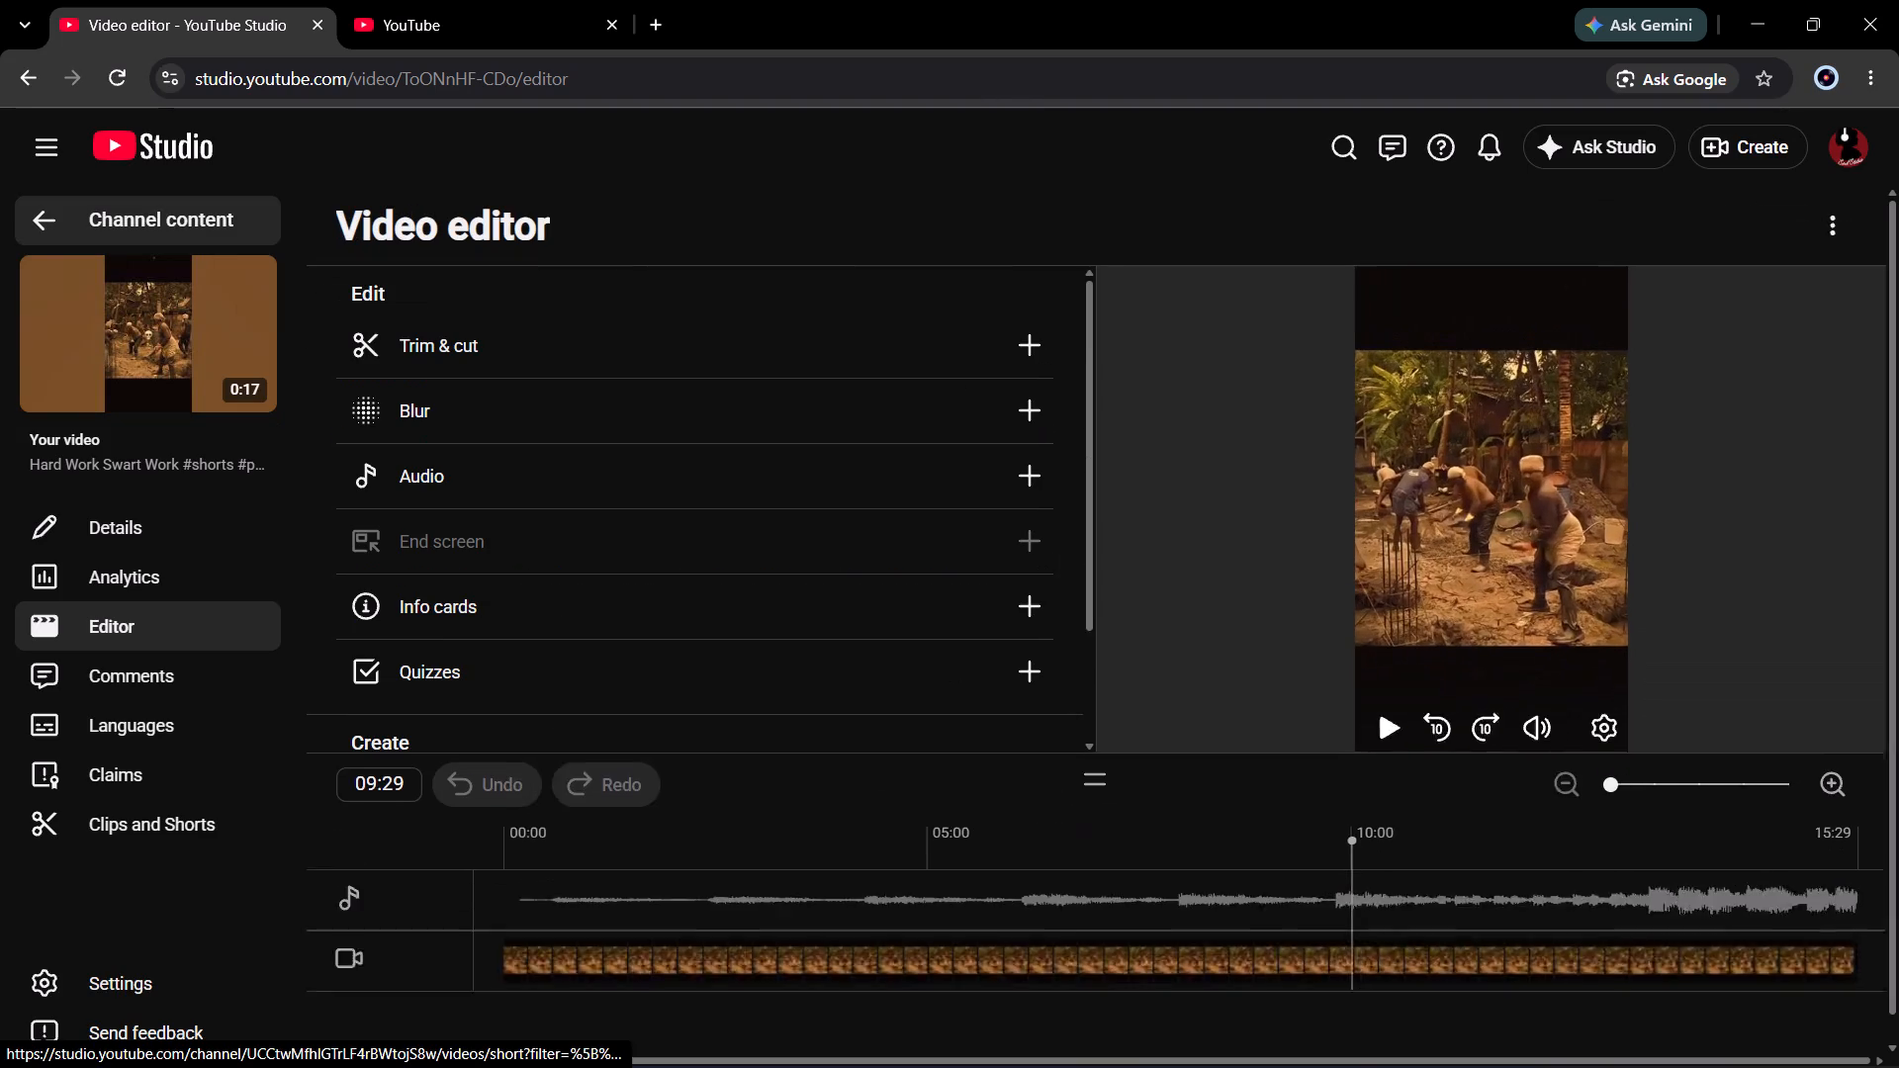
From the channel's Shorts list, schedule the private "Hard Work Swart Work" Short as public for Oct 26, 2026 at 8:00 PM.
left_click(45, 217)
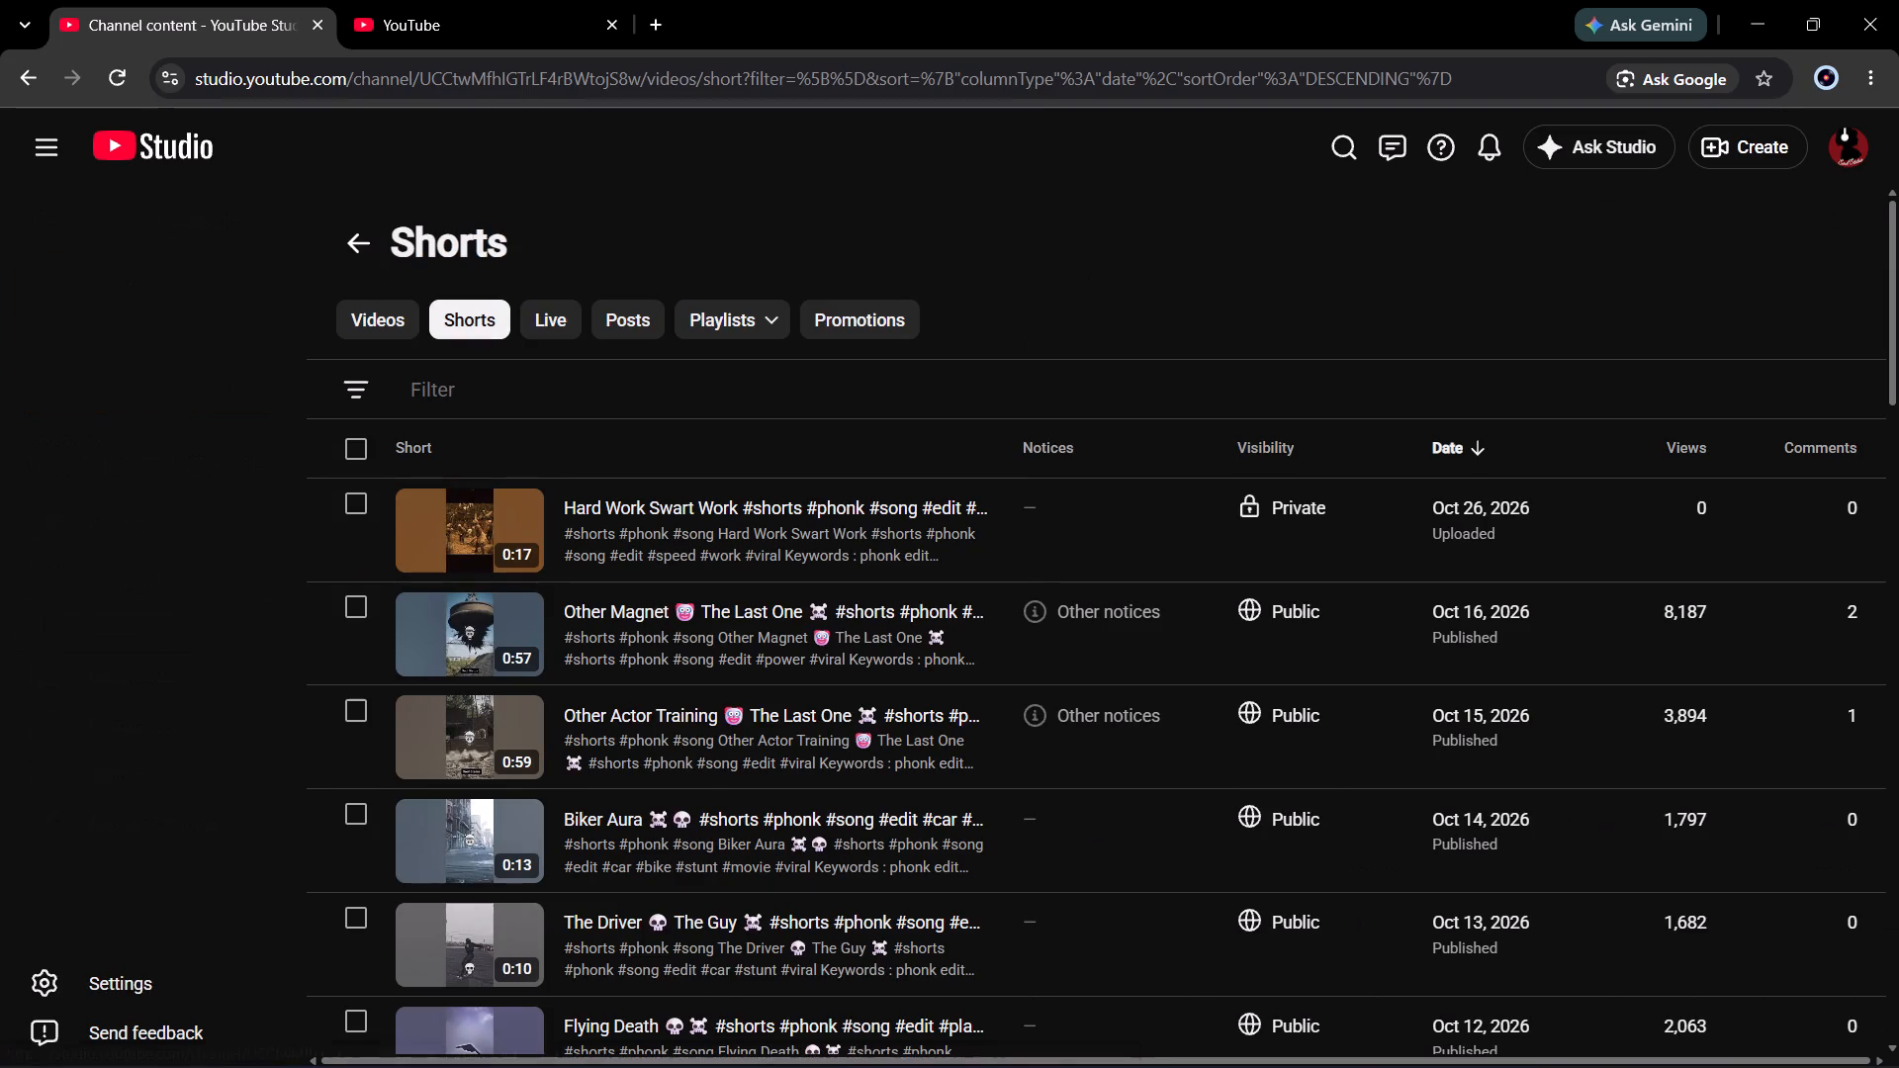
left_click(1363, 509)
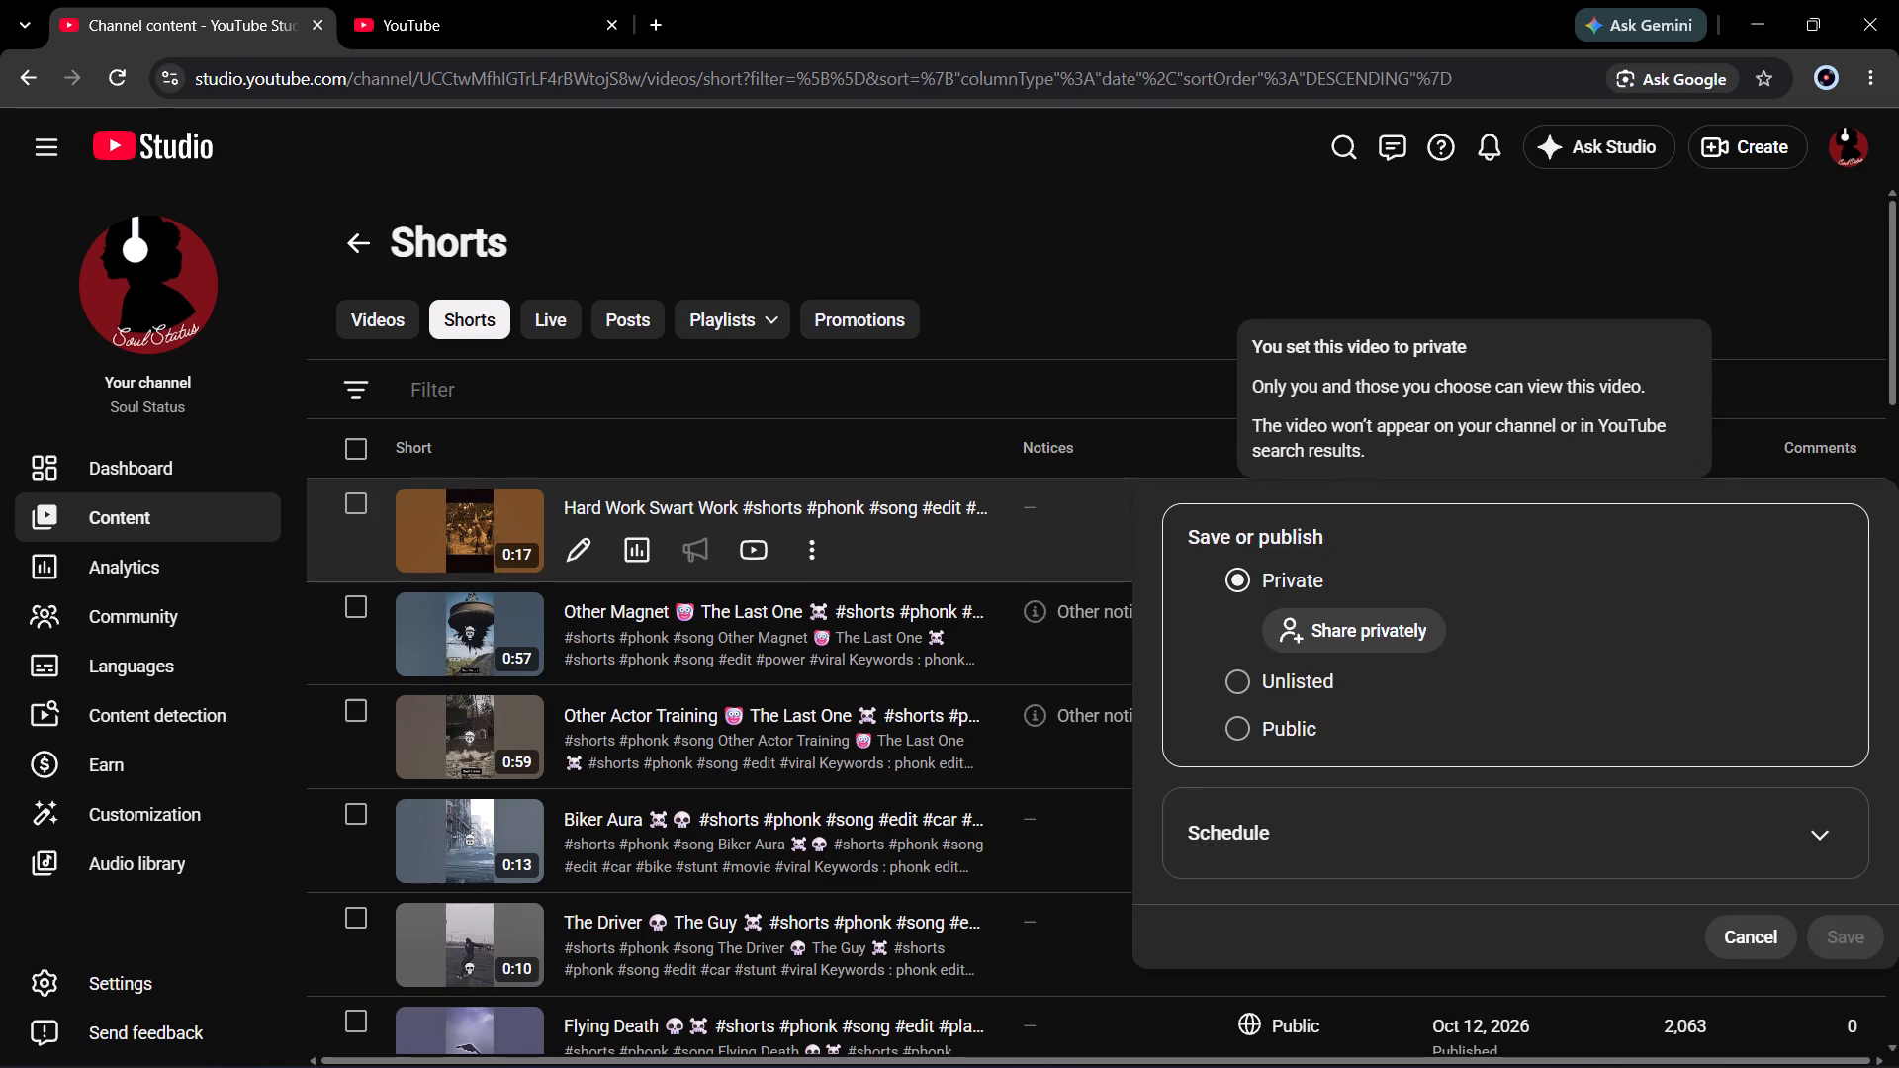
left_click(1826, 825)
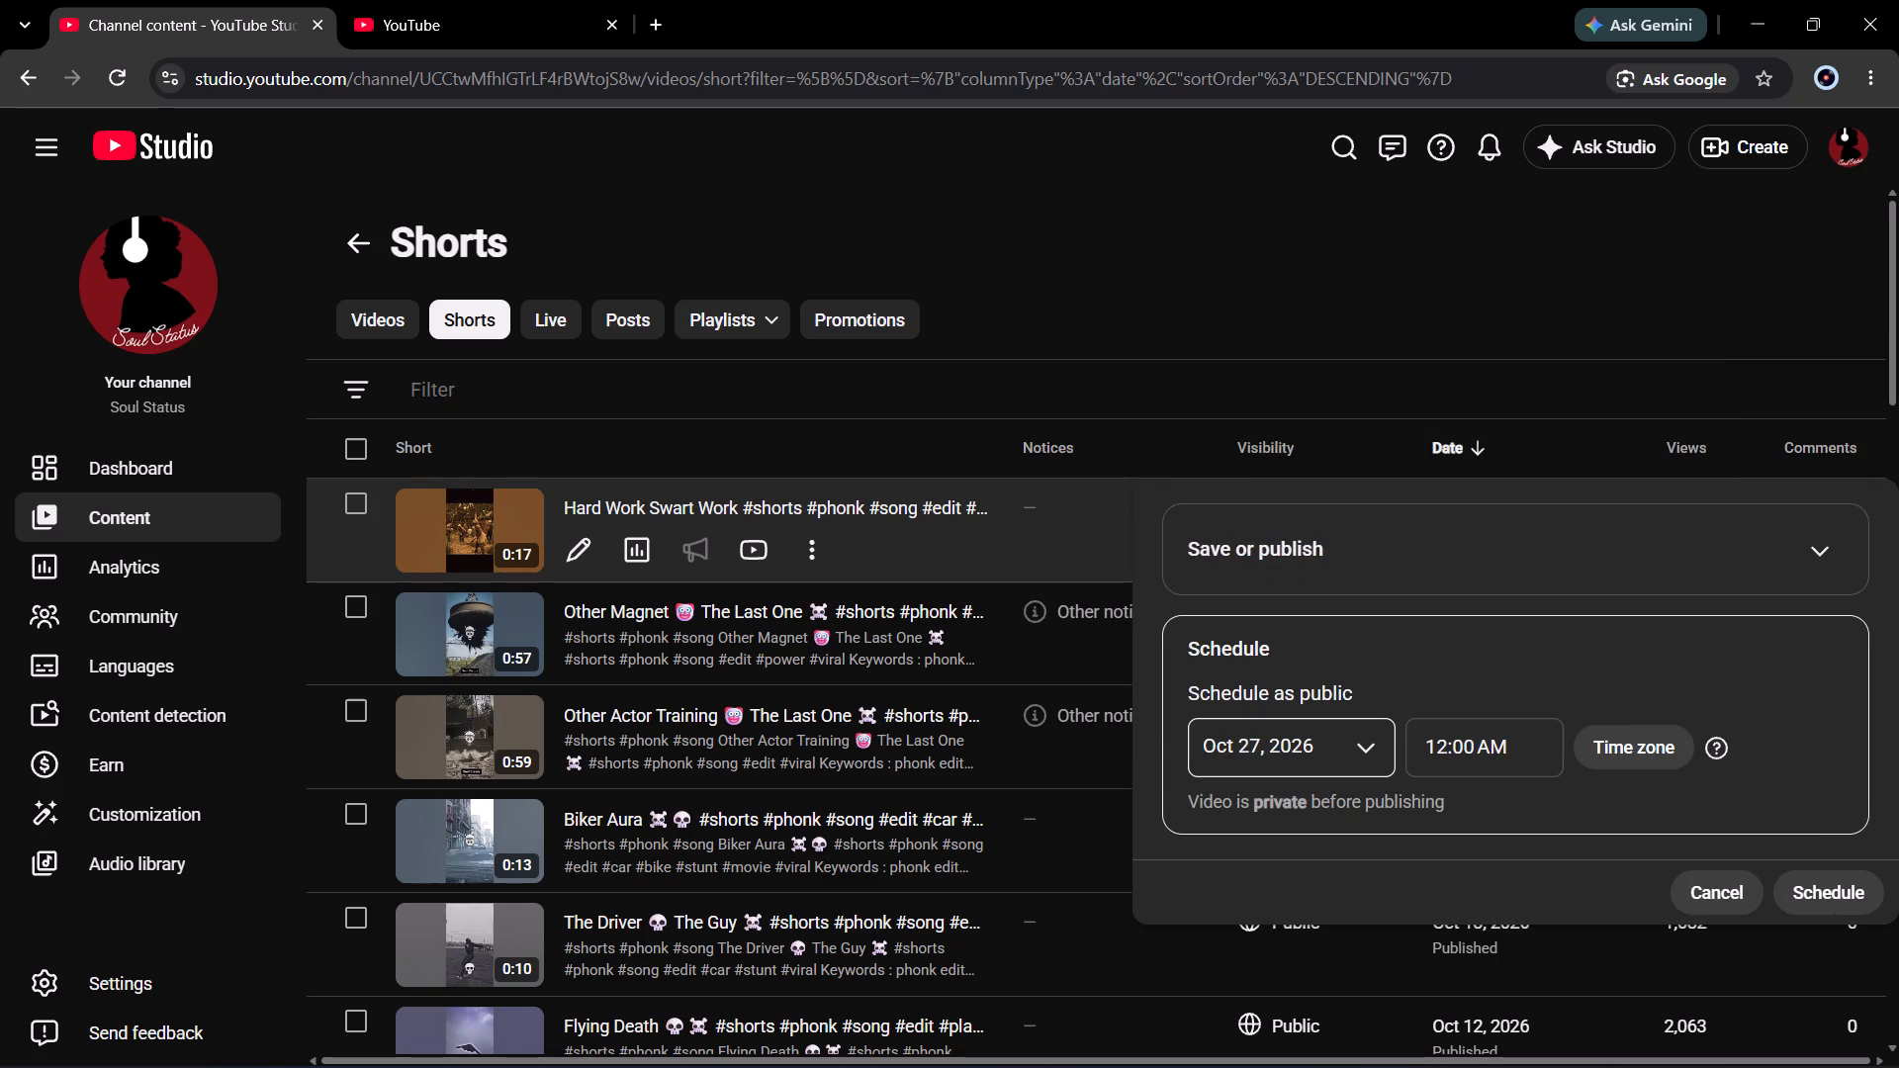
left_click(1308, 736)
left_click(1267, 563)
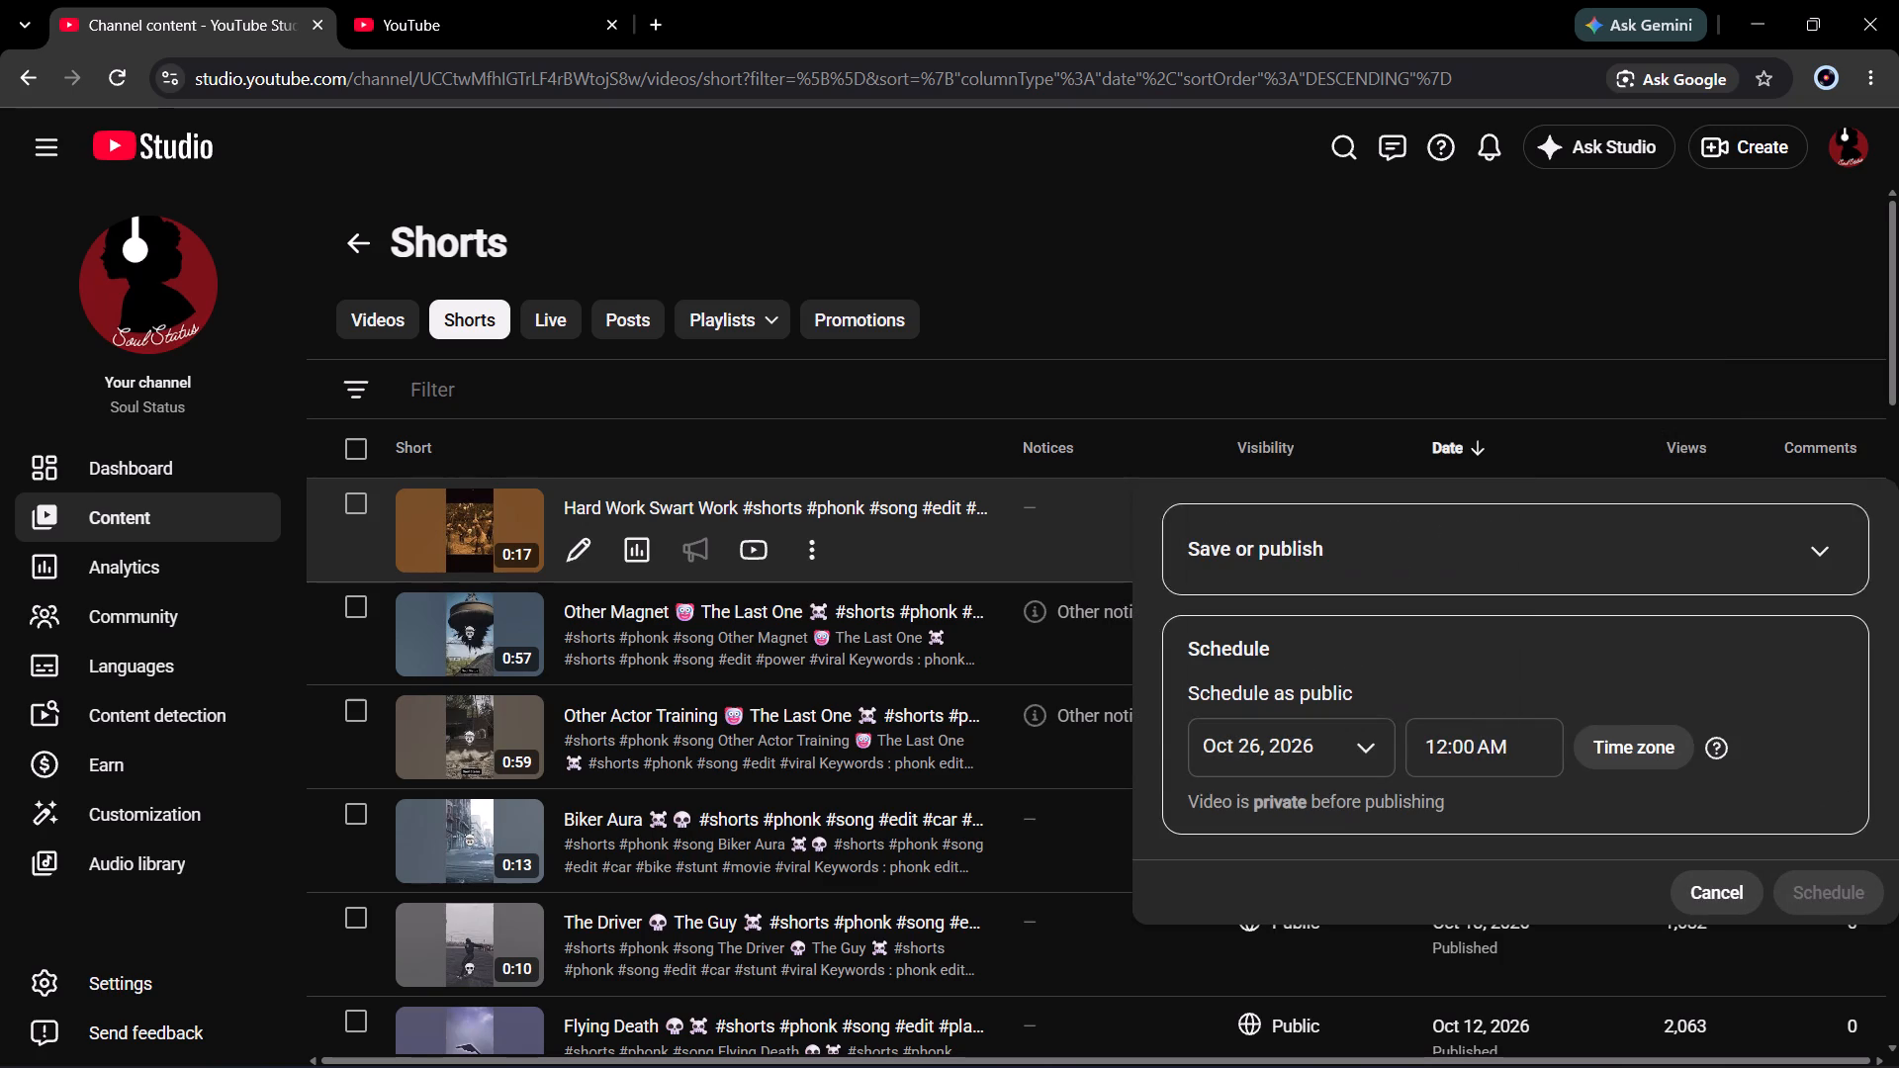
left_click(1446, 748)
scroll(1453, 647, "down", 10)
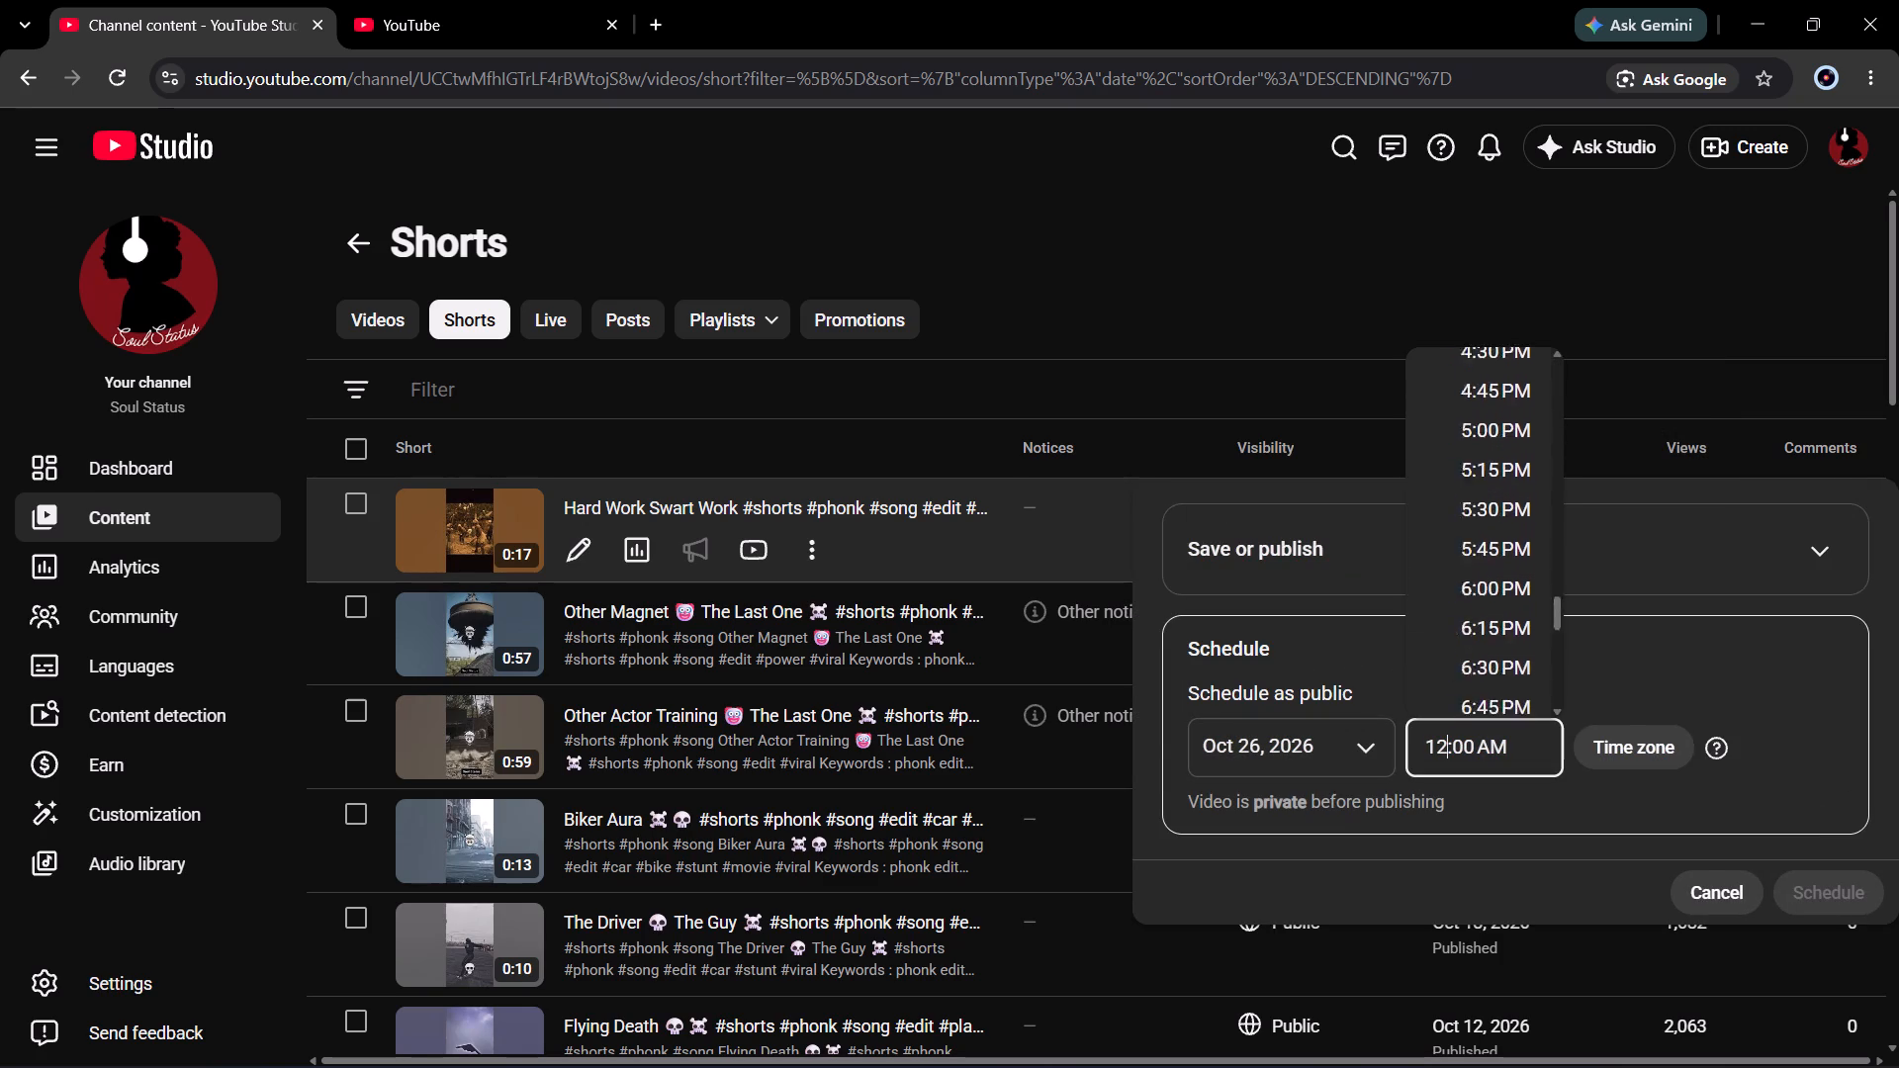
scroll(1490, 680, "down", 1)
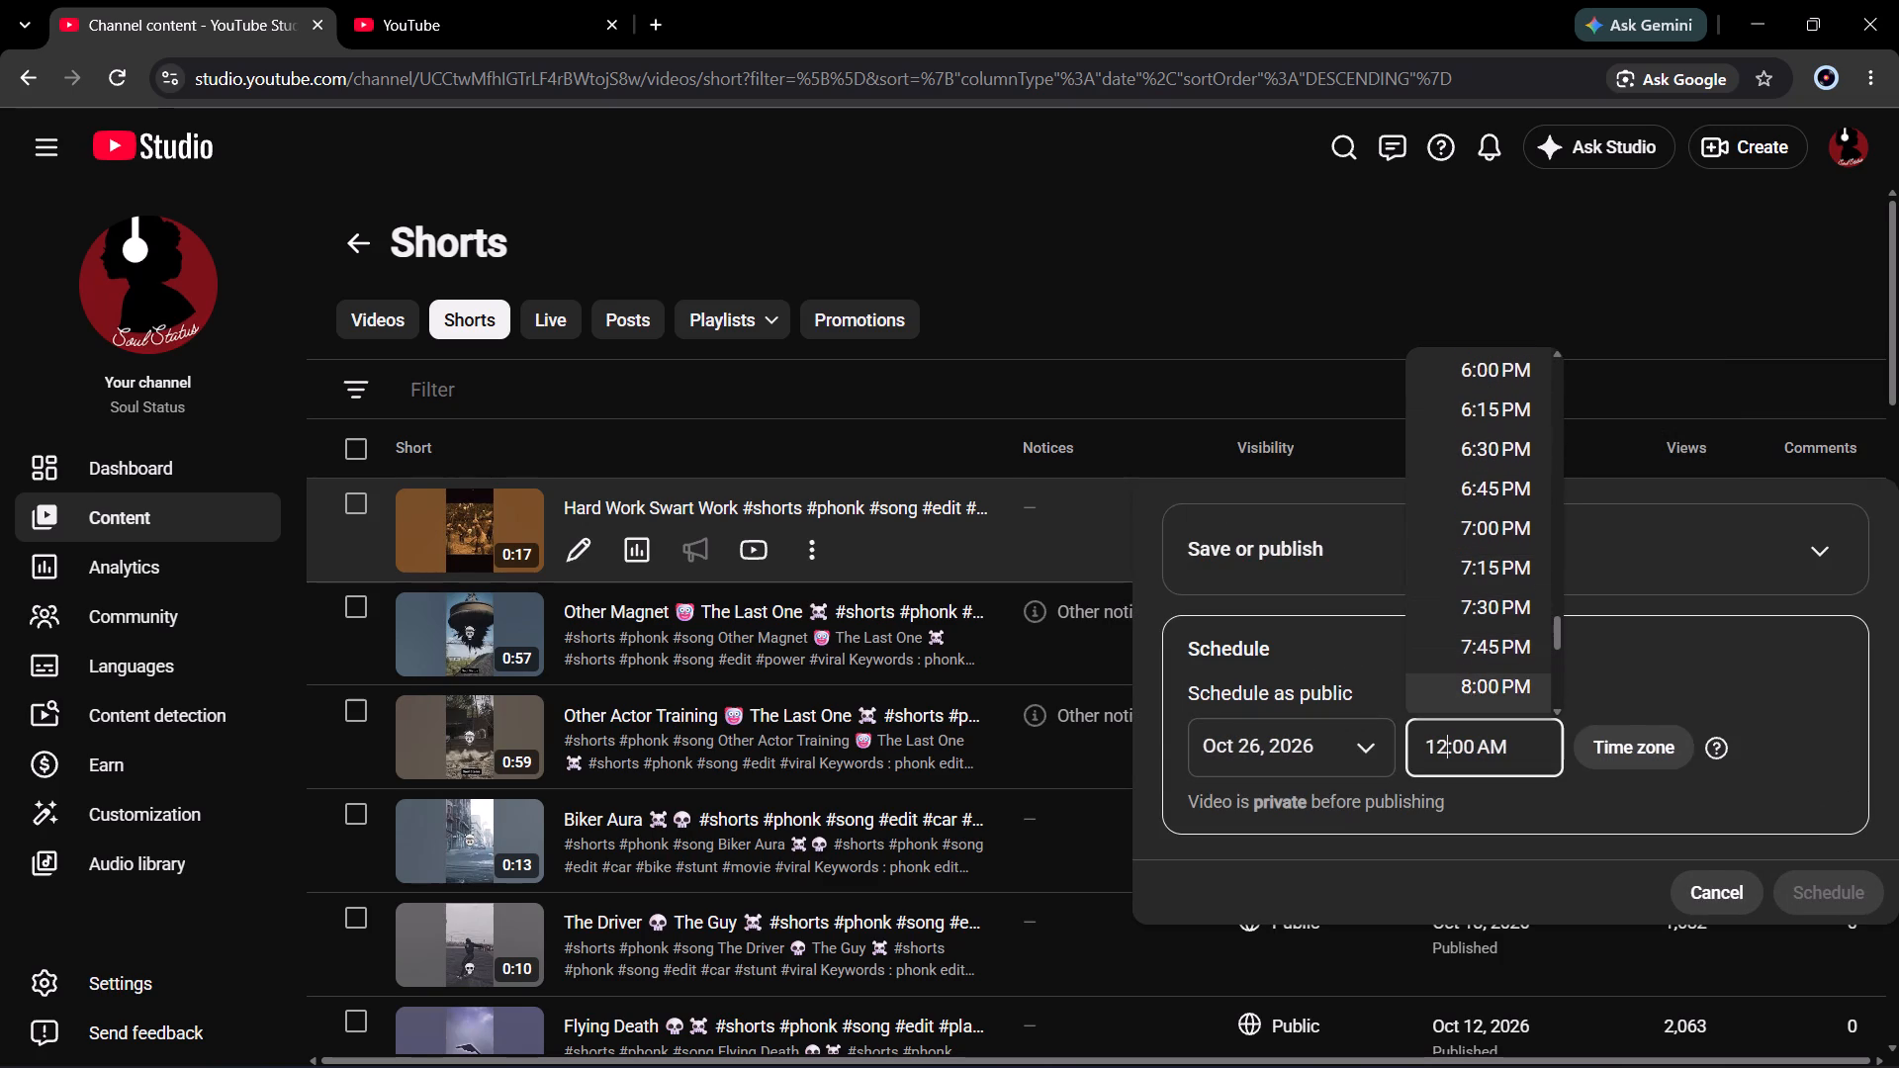
left_click(1490, 679)
left_click(1815, 893)
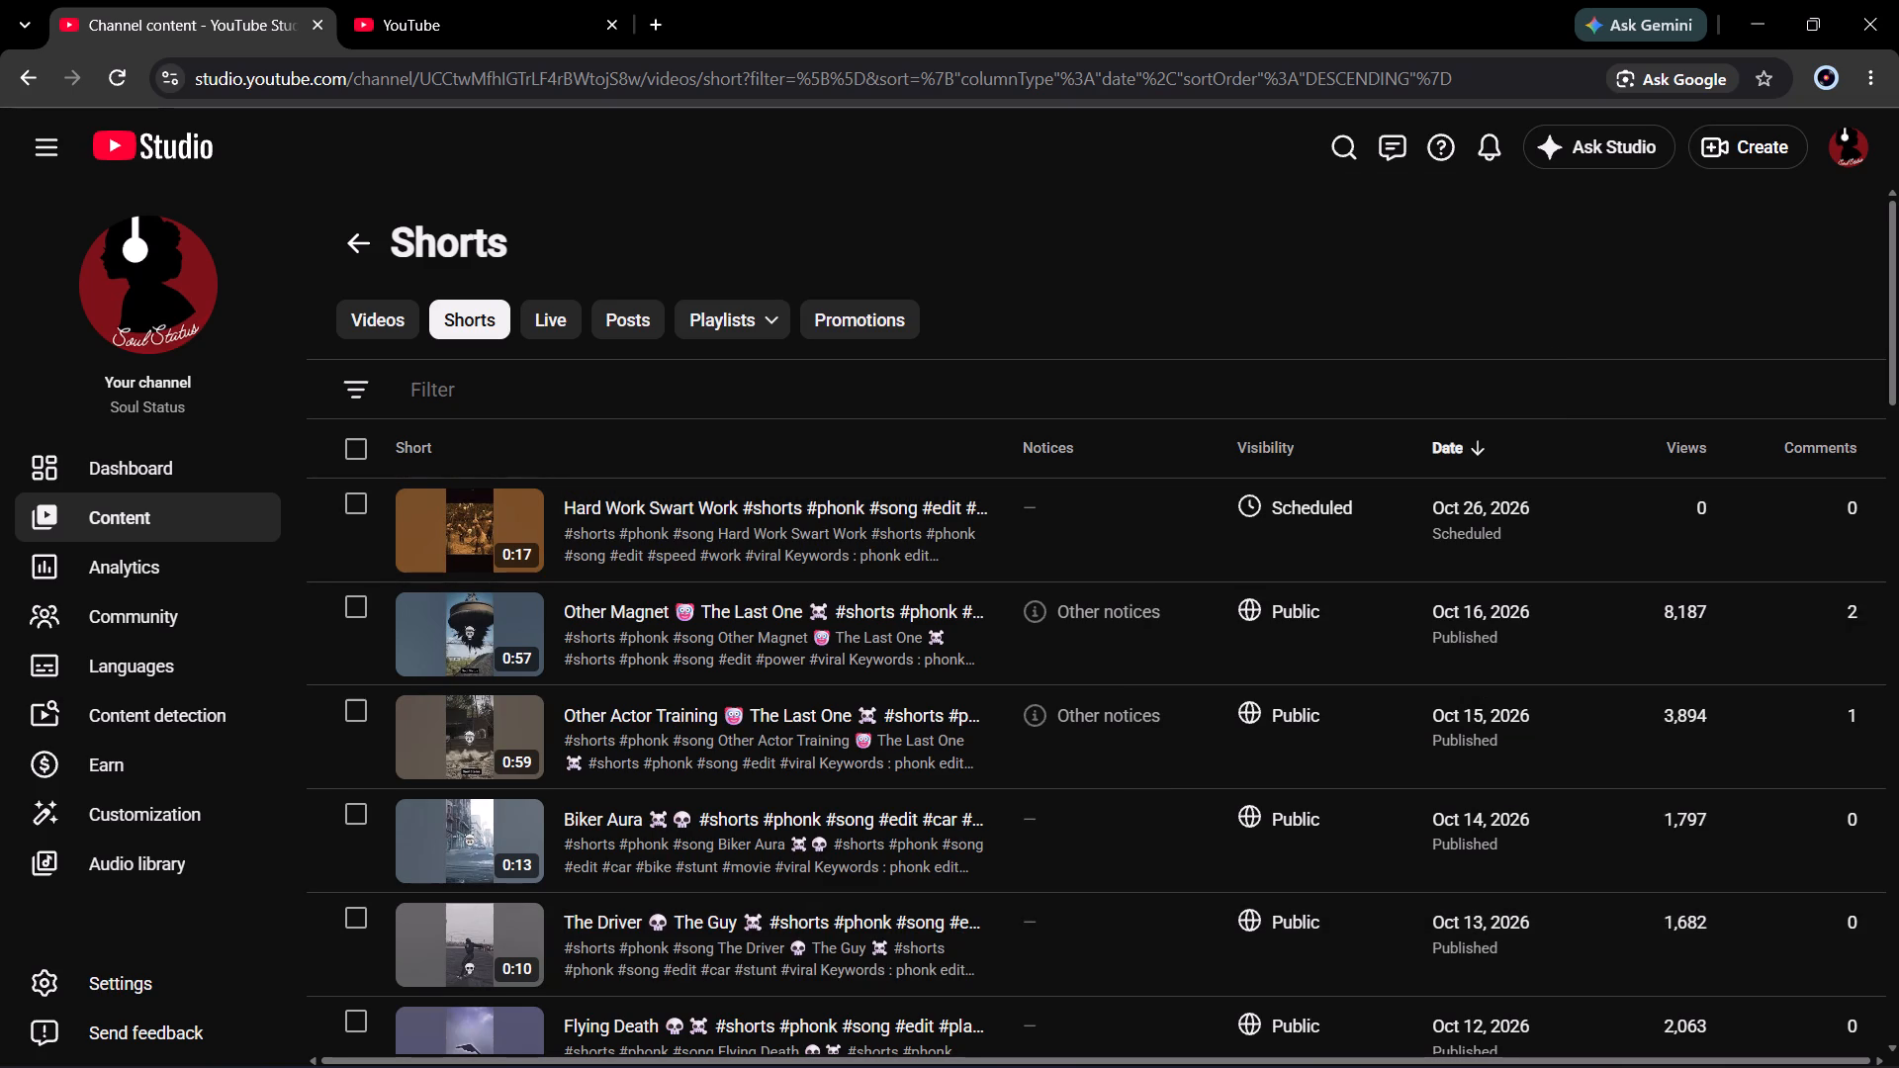
Move the YouTube home tab into its own window and close it.
left_click(485, 0)
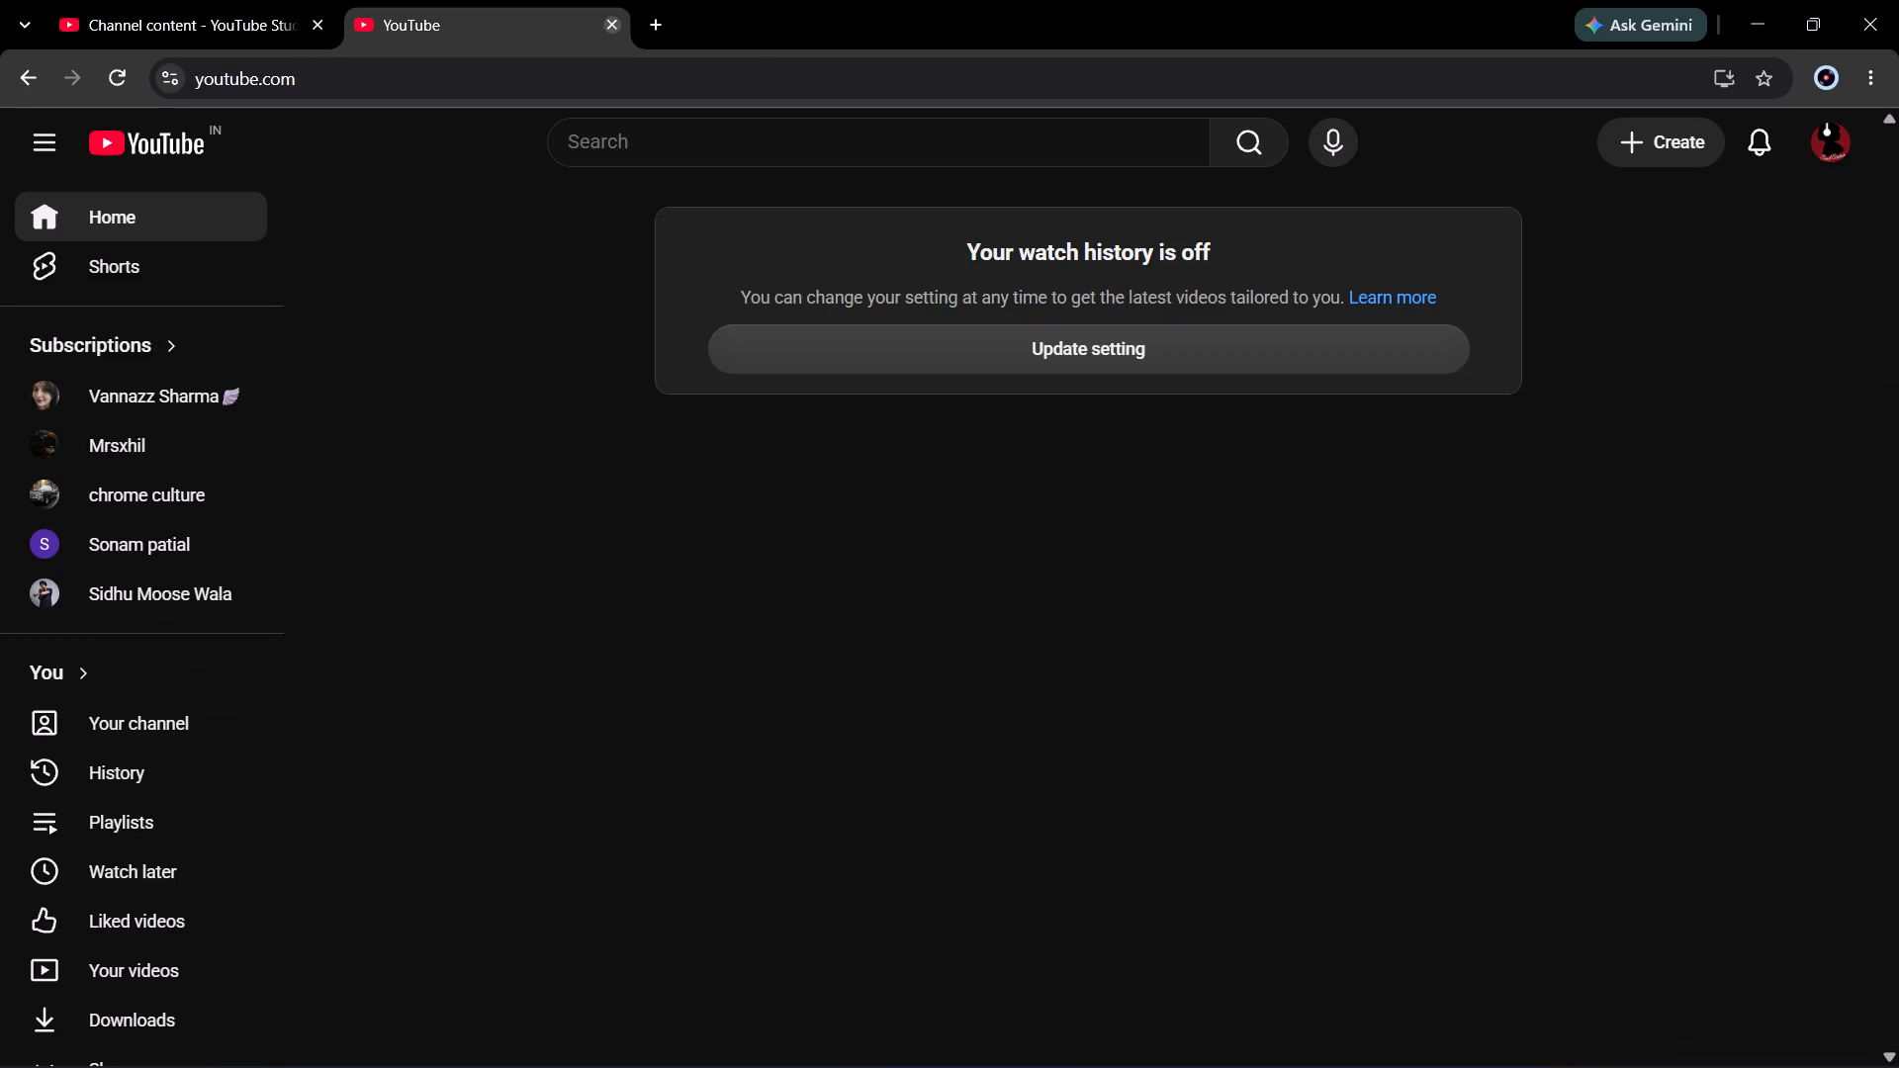
left_click_drag(541, 22, 1070, 514)
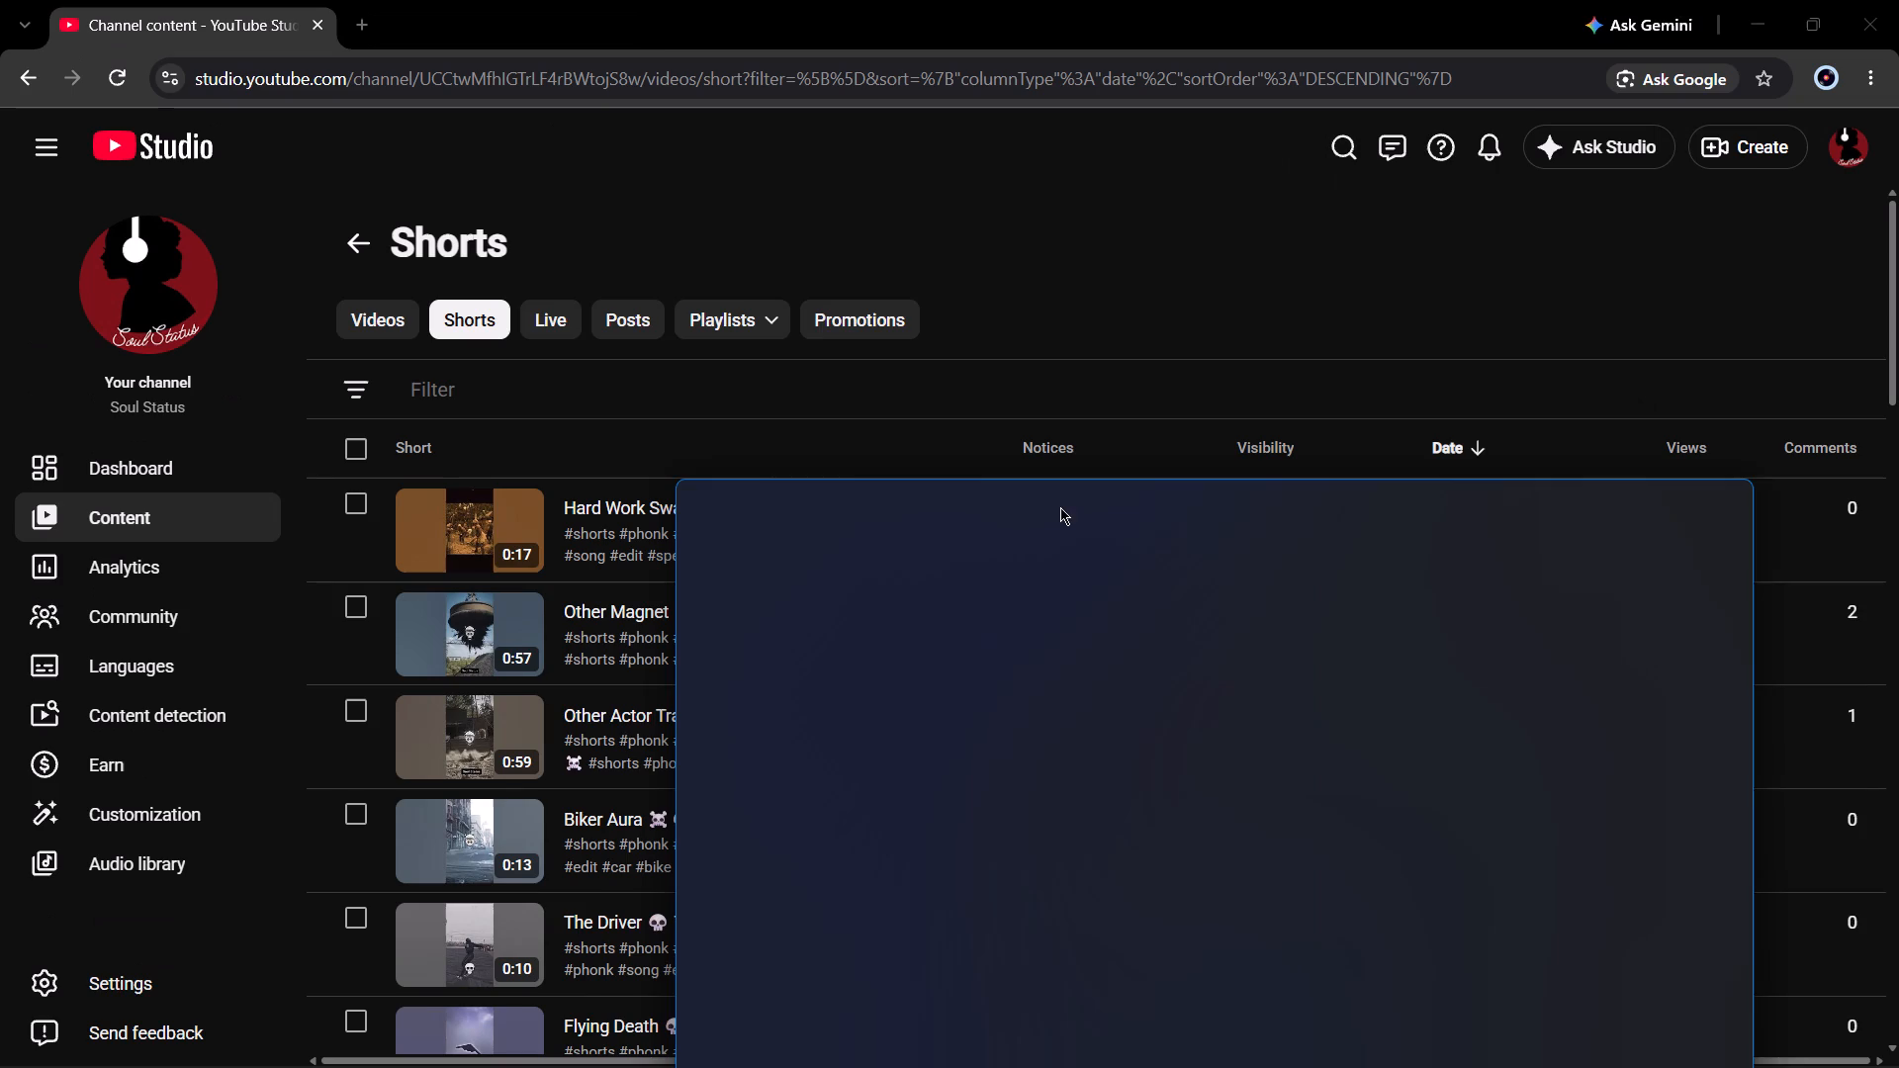
left_click_drag(1070, 514, 1195, 751)
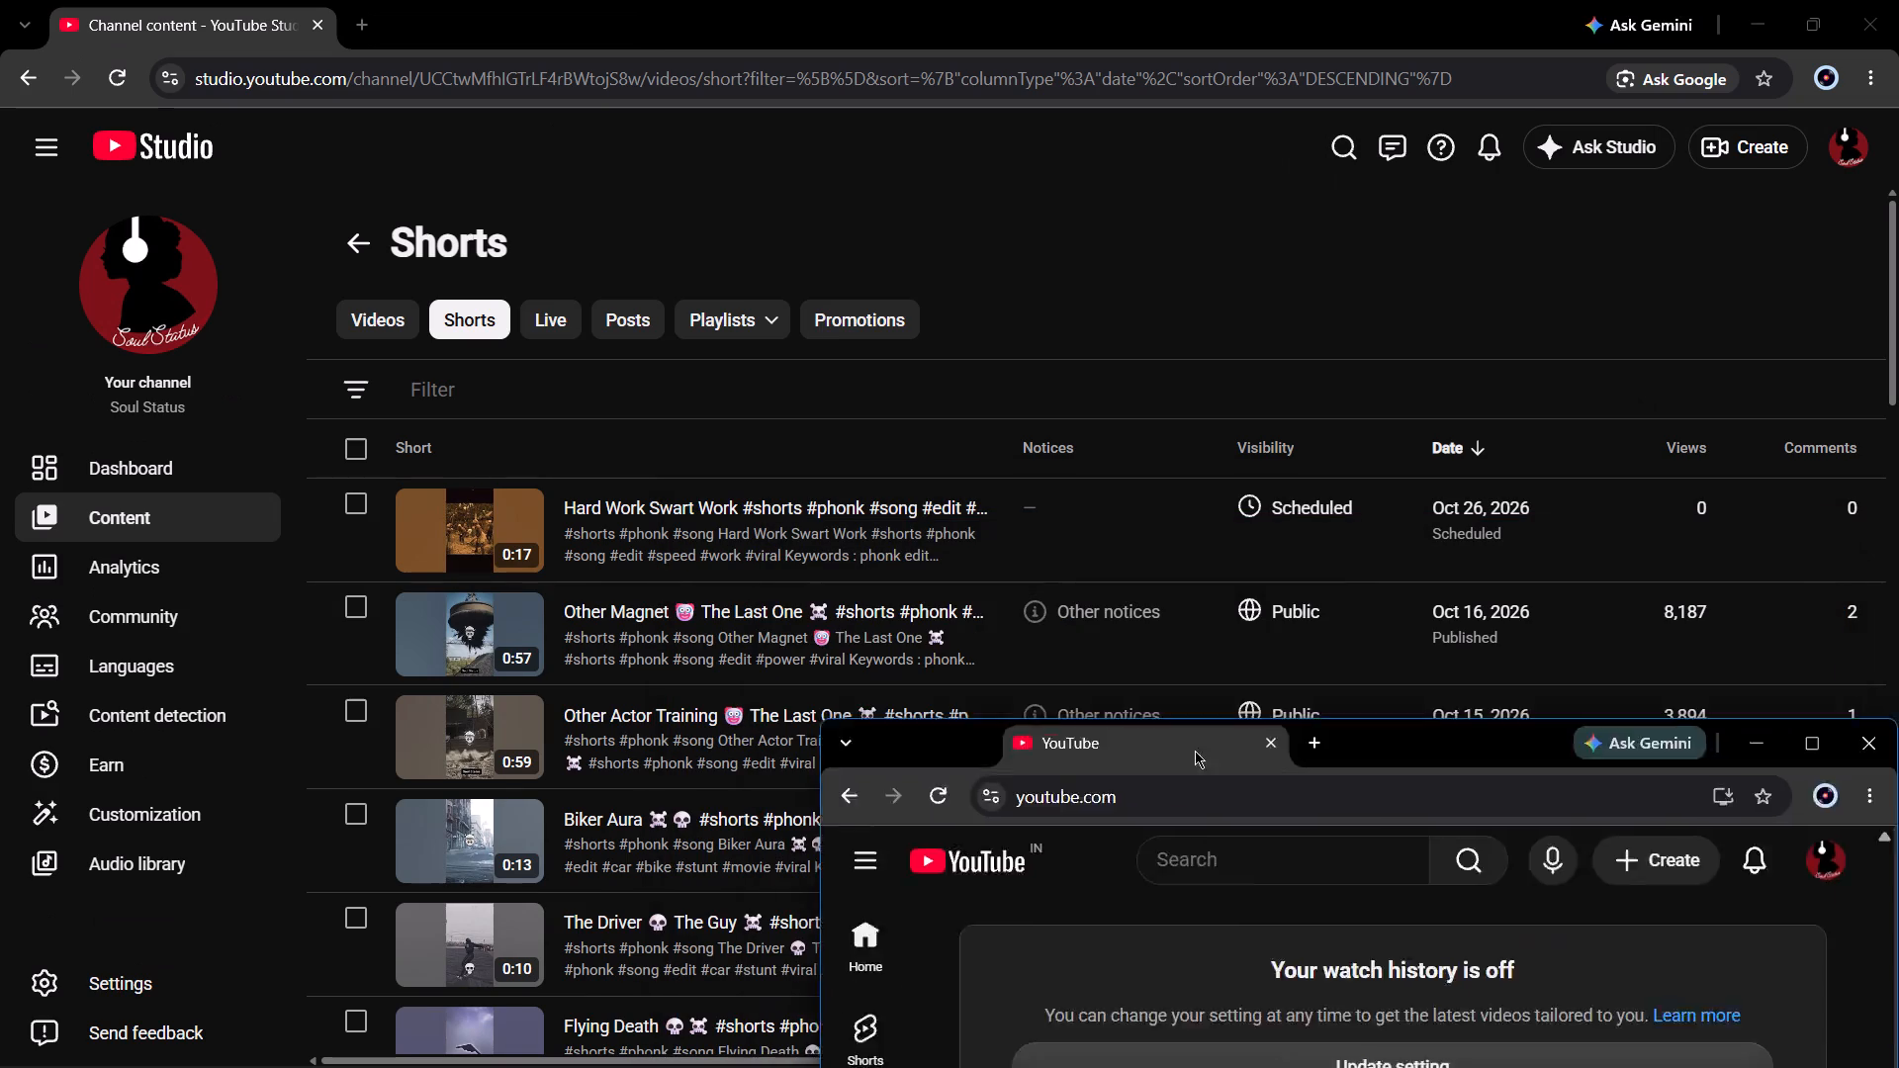
left_click_drag(1195, 751, 868, 171)
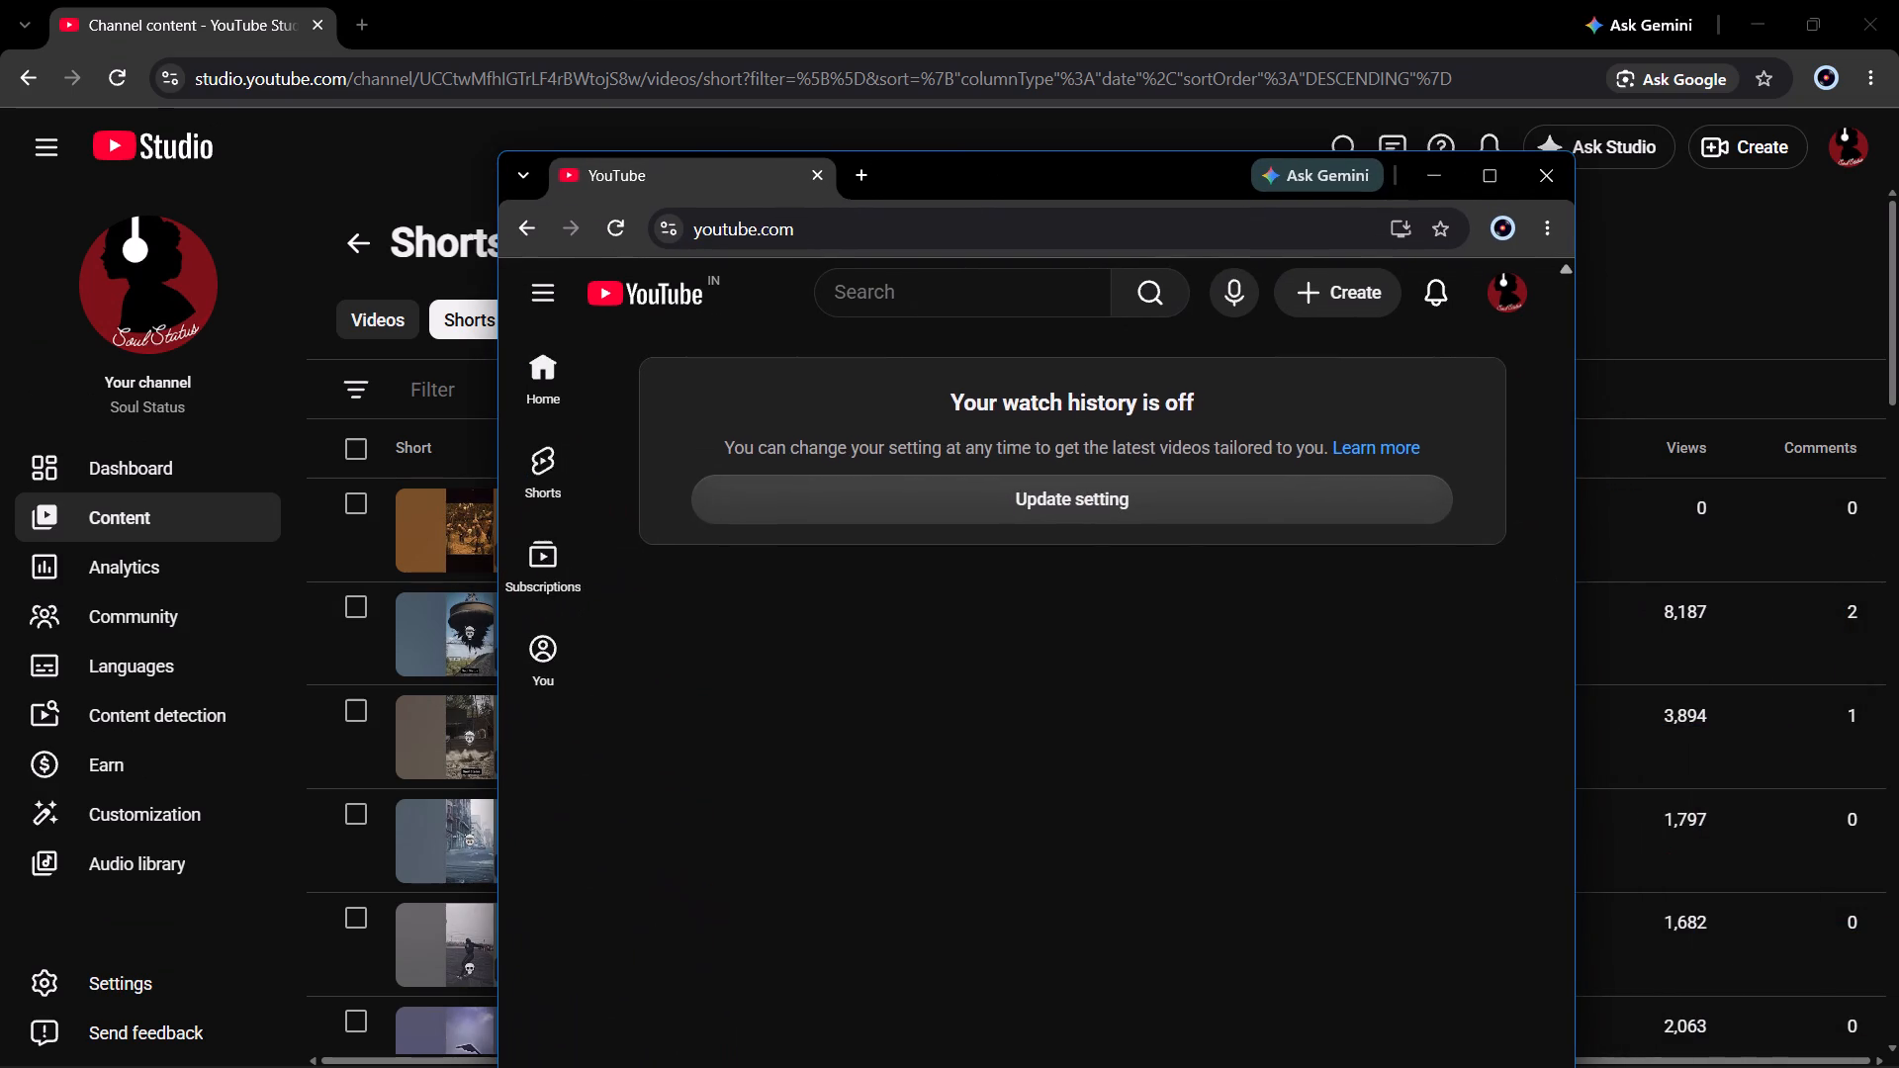
left_click(1537, 189)
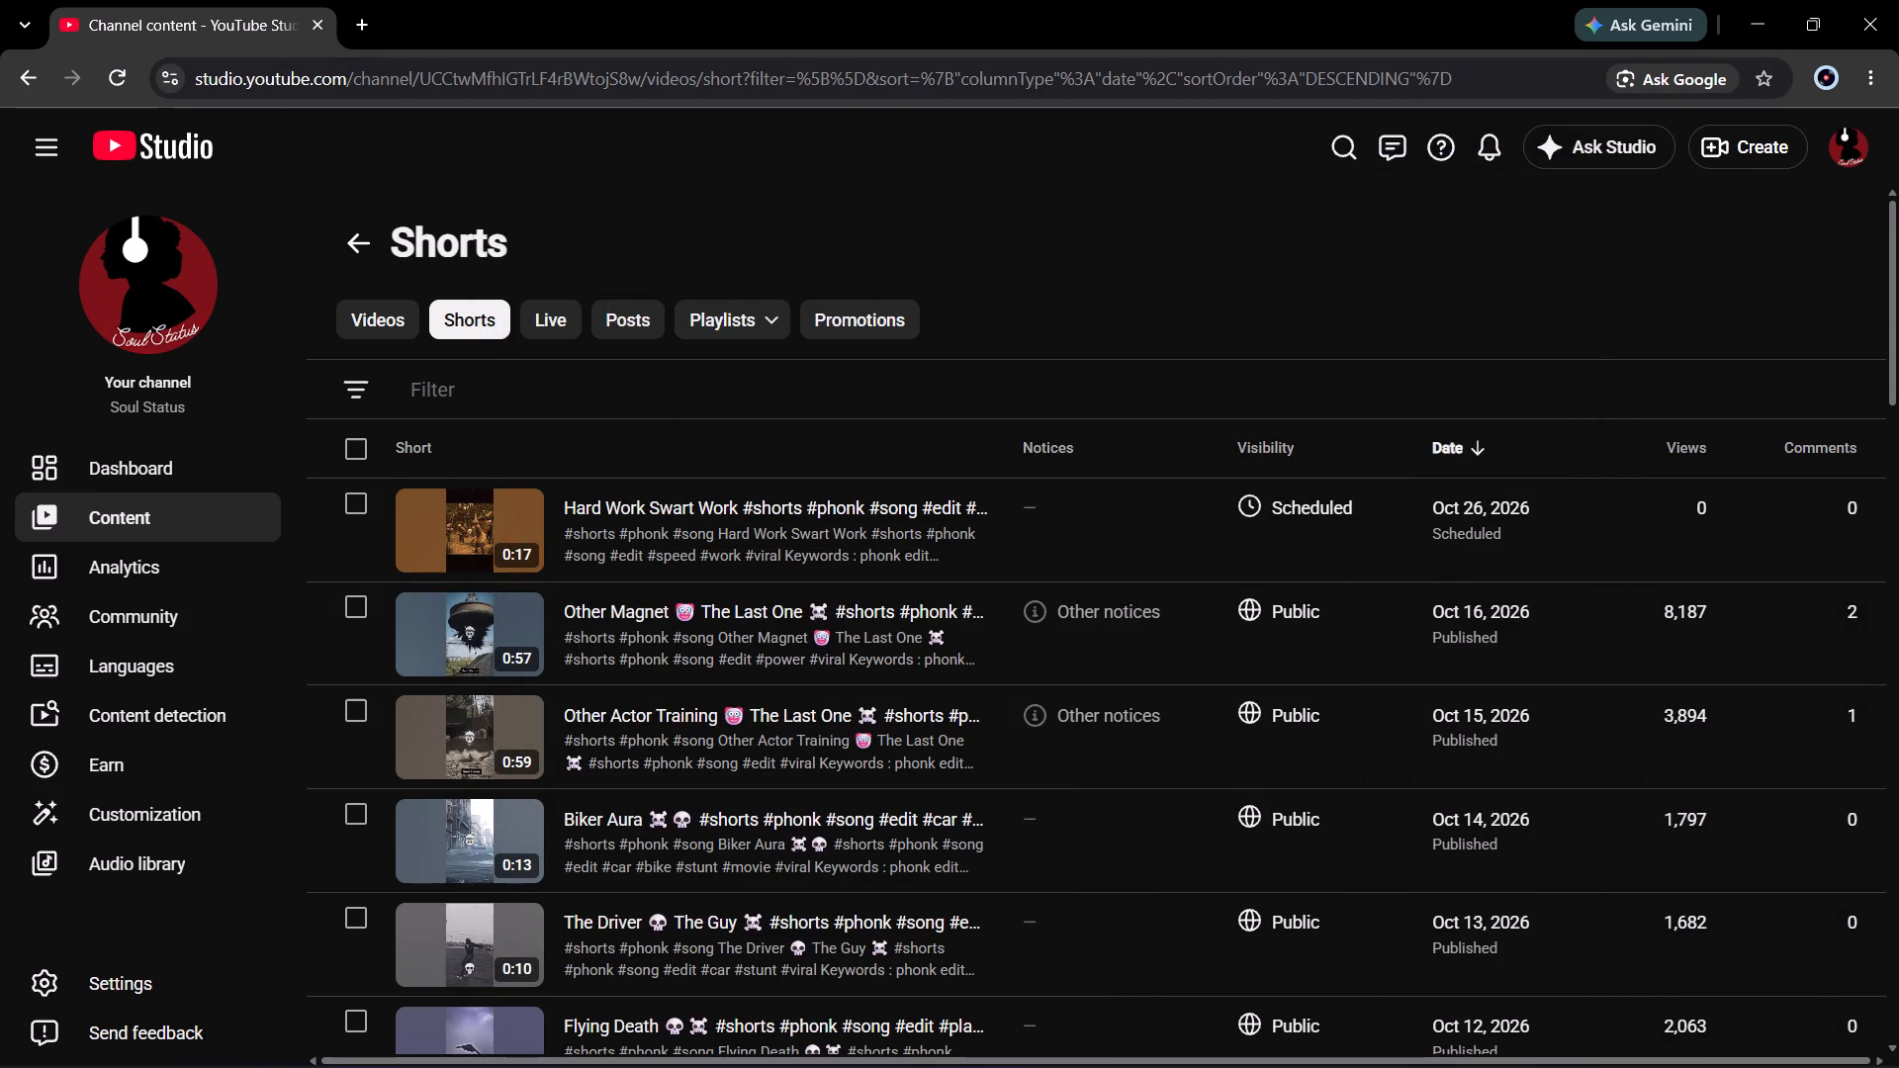
Switch to the DilVerse Music channel's browser window and open the details of the private "26 October 2026" video.
left_click(1240, 1035)
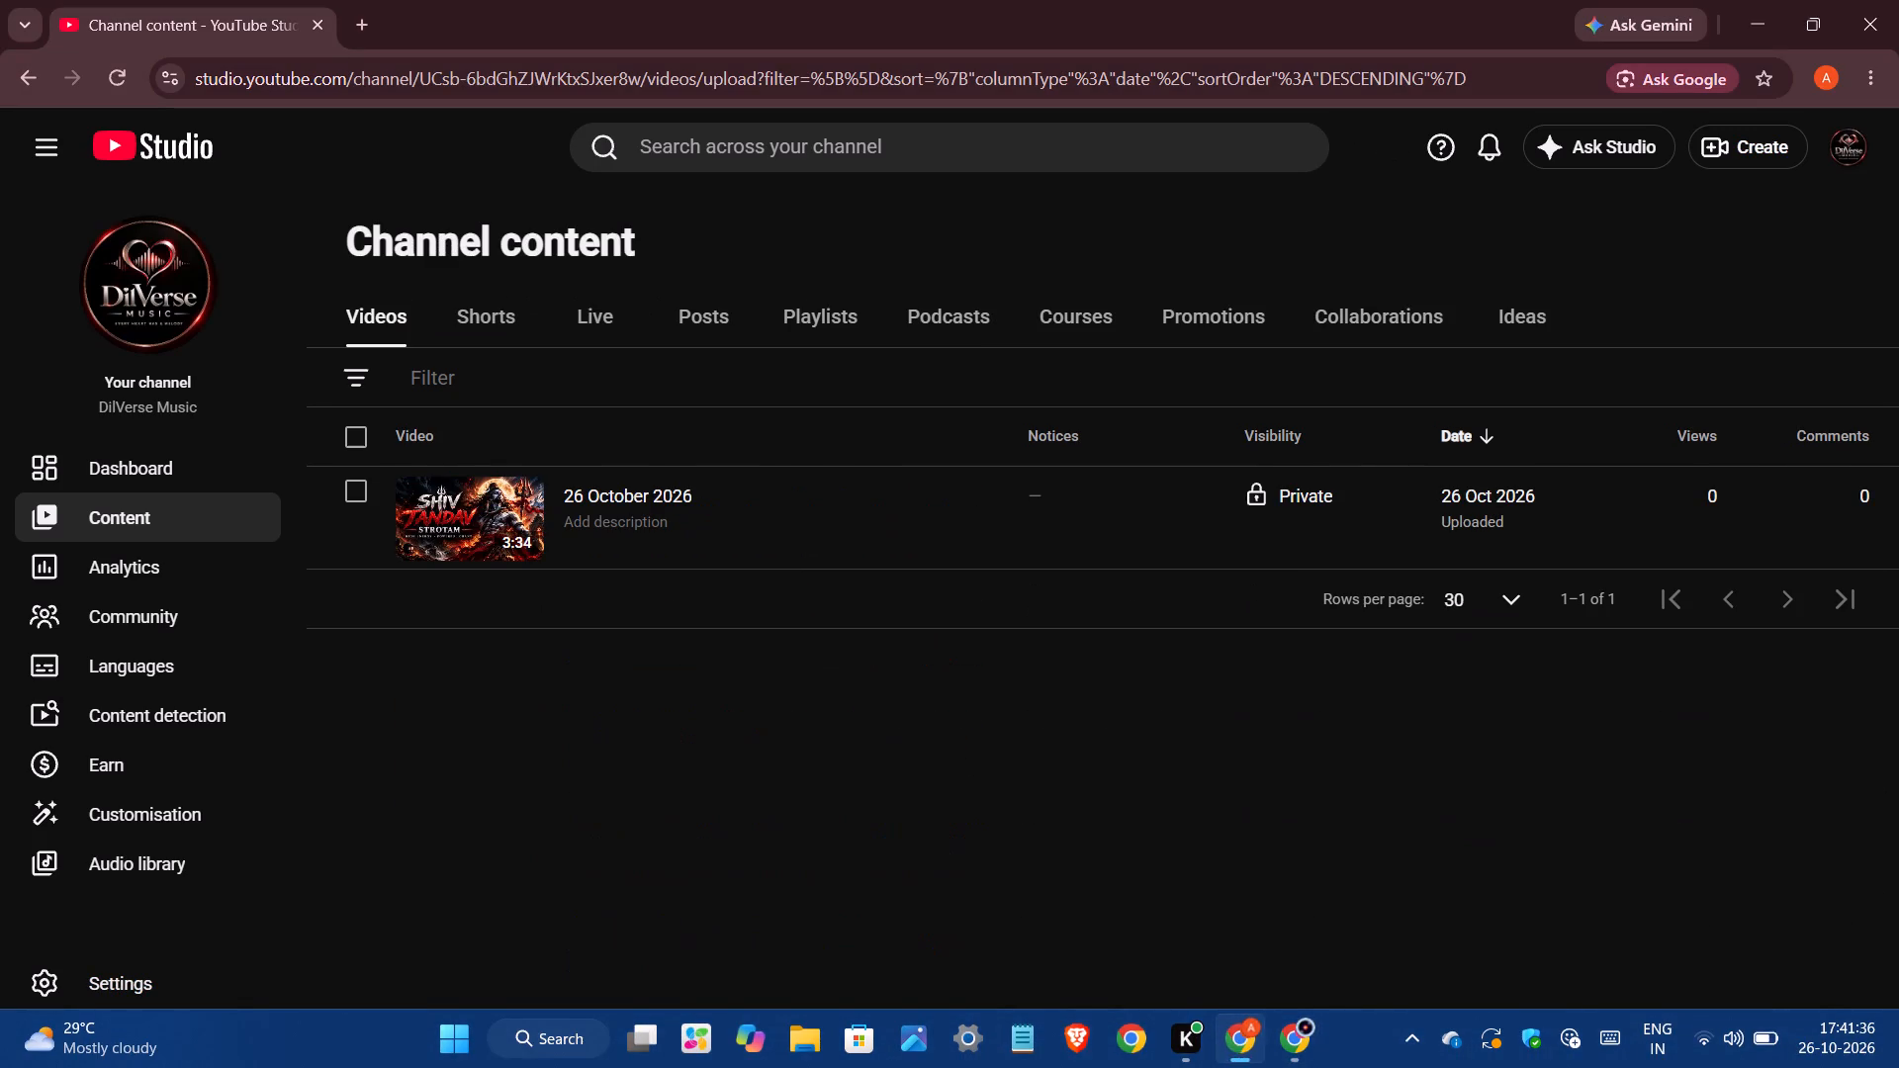
left_click(580, 537)
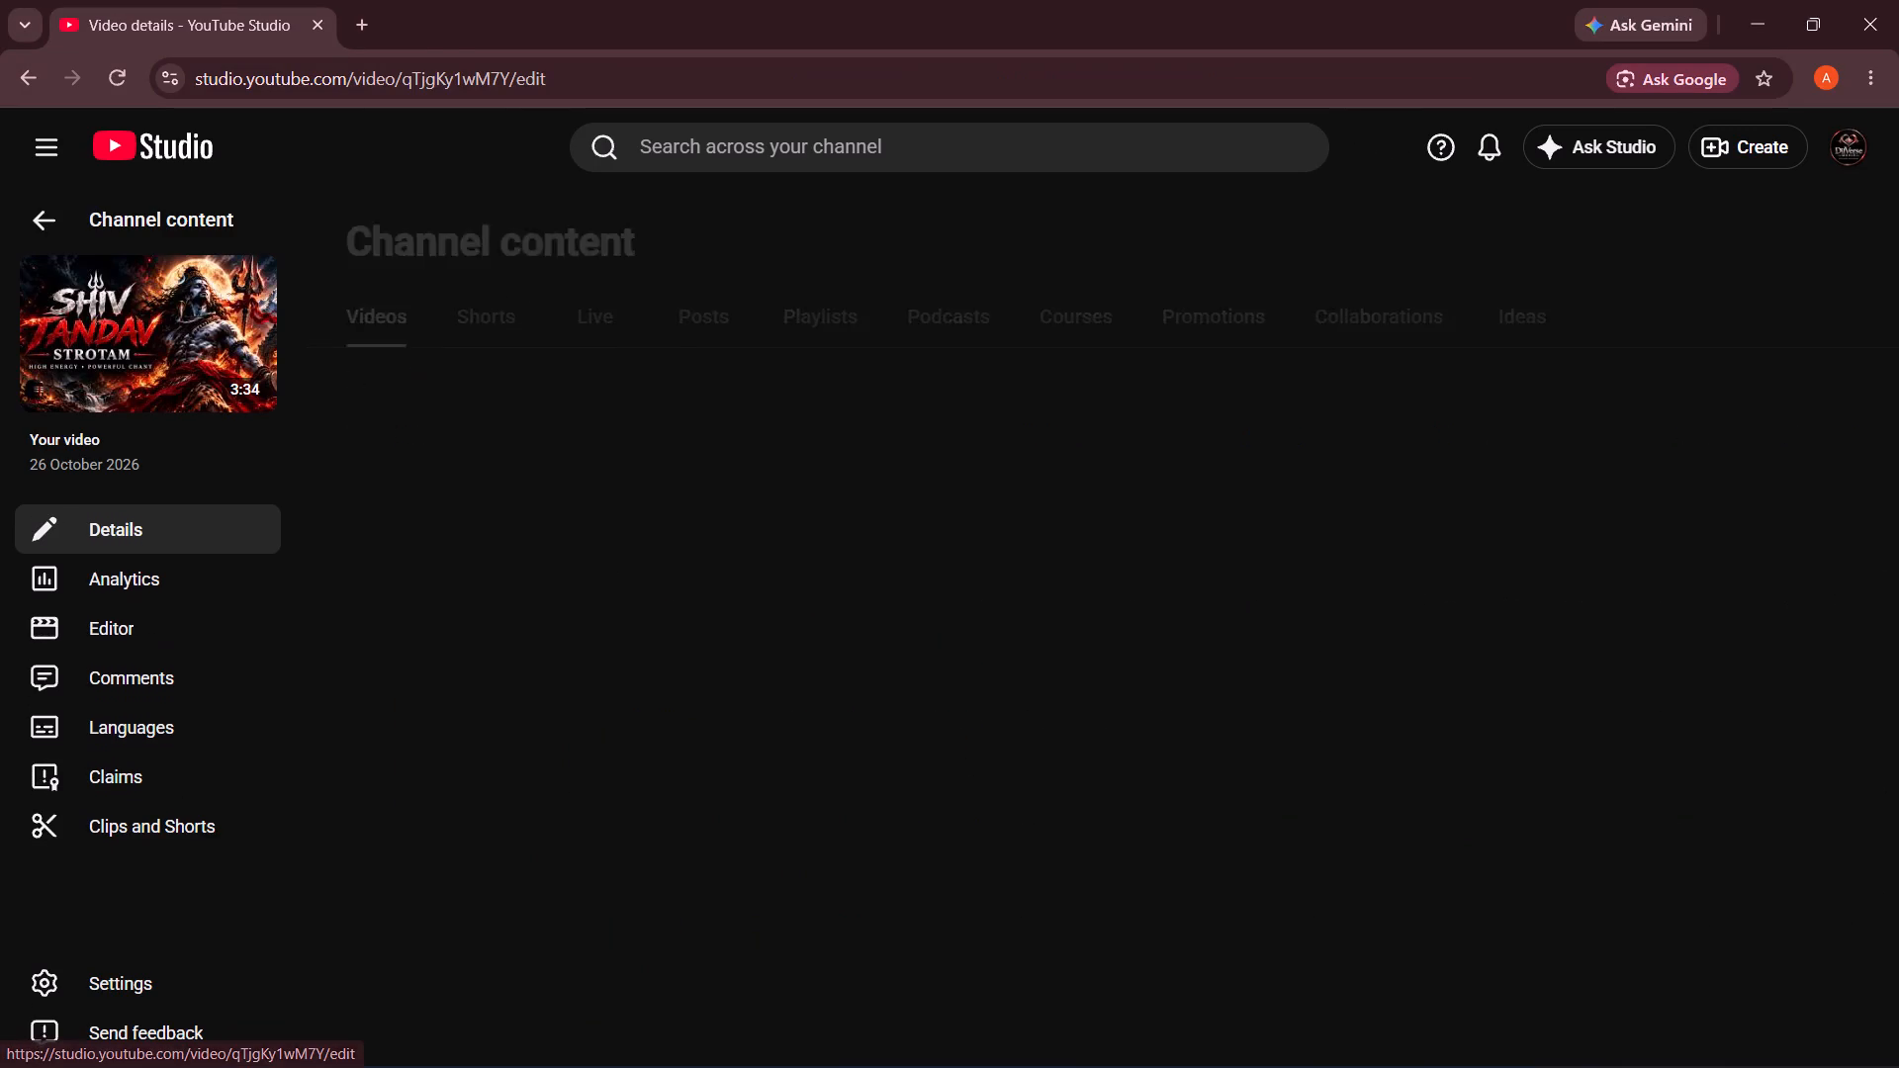
Open YouTube in a new browser tab from the Google apps.
left_click(357, 8)
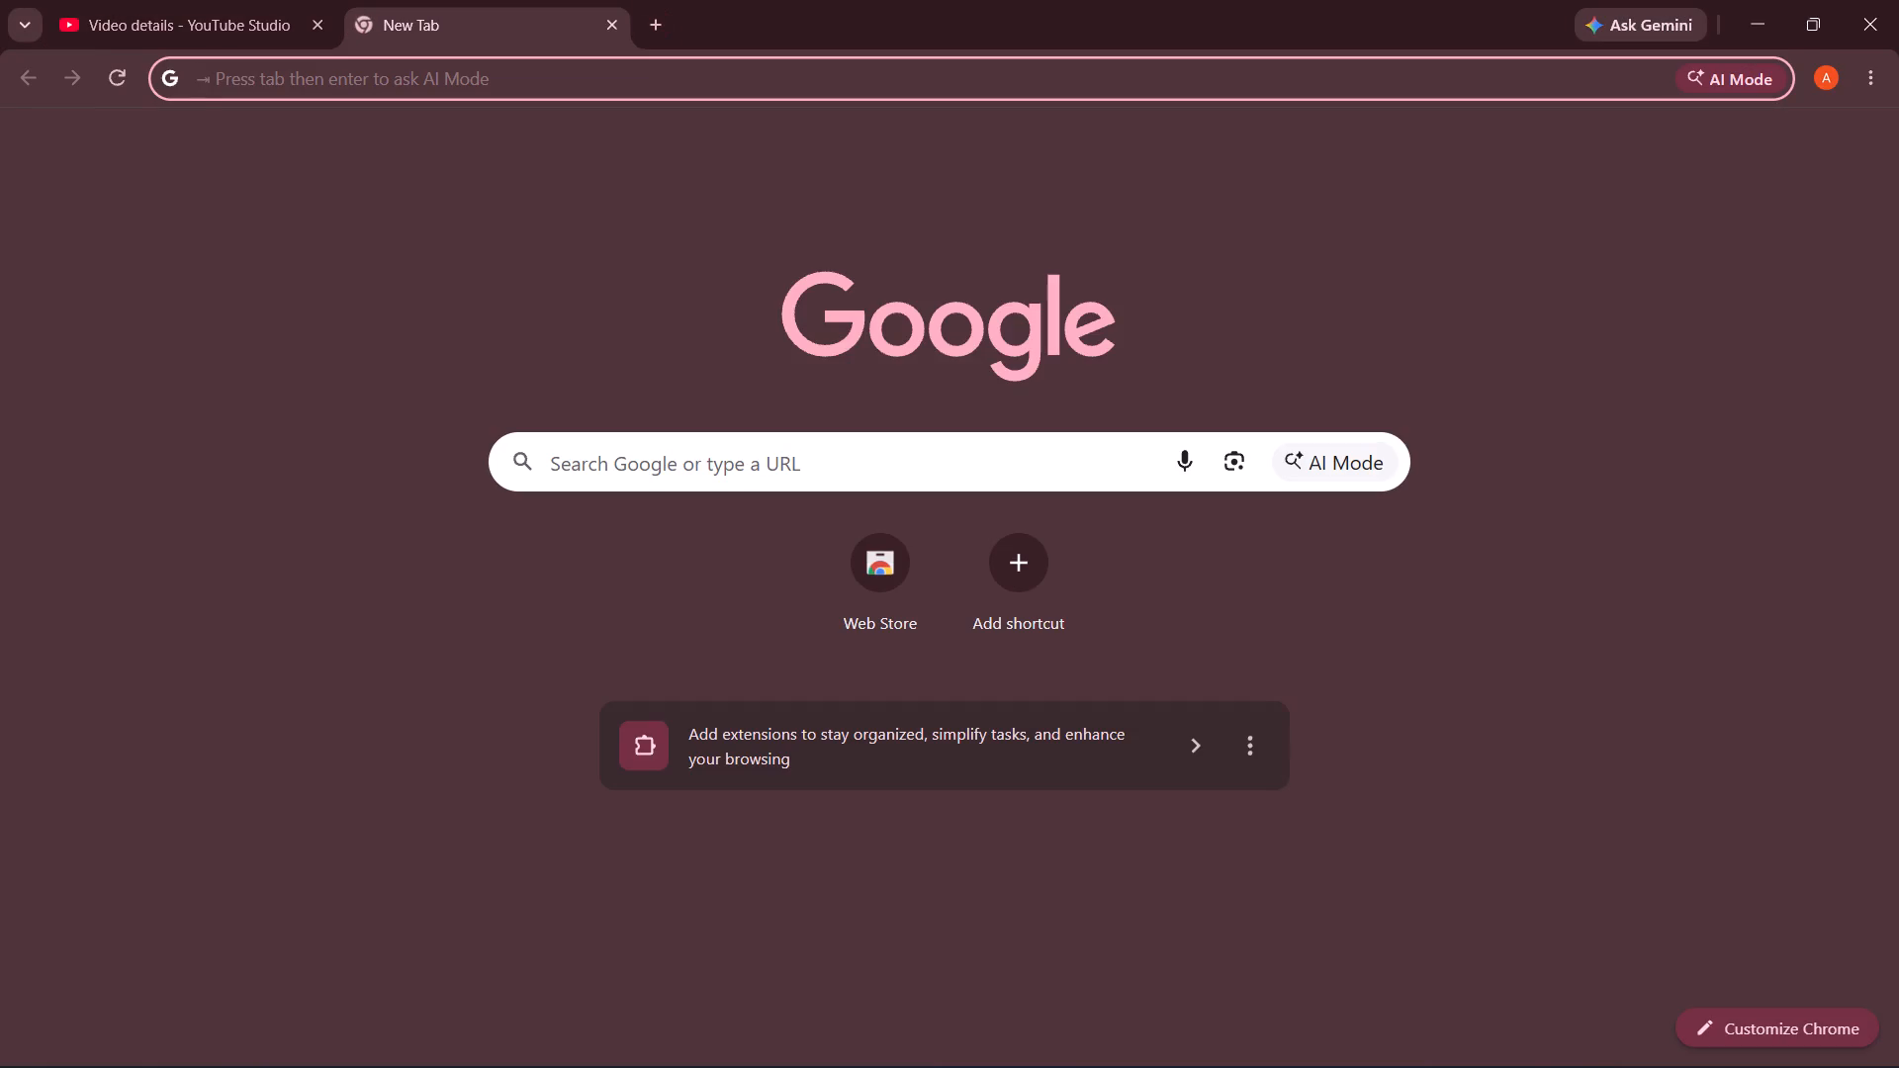
left_click(1812, 170)
left_click(1571, 430)
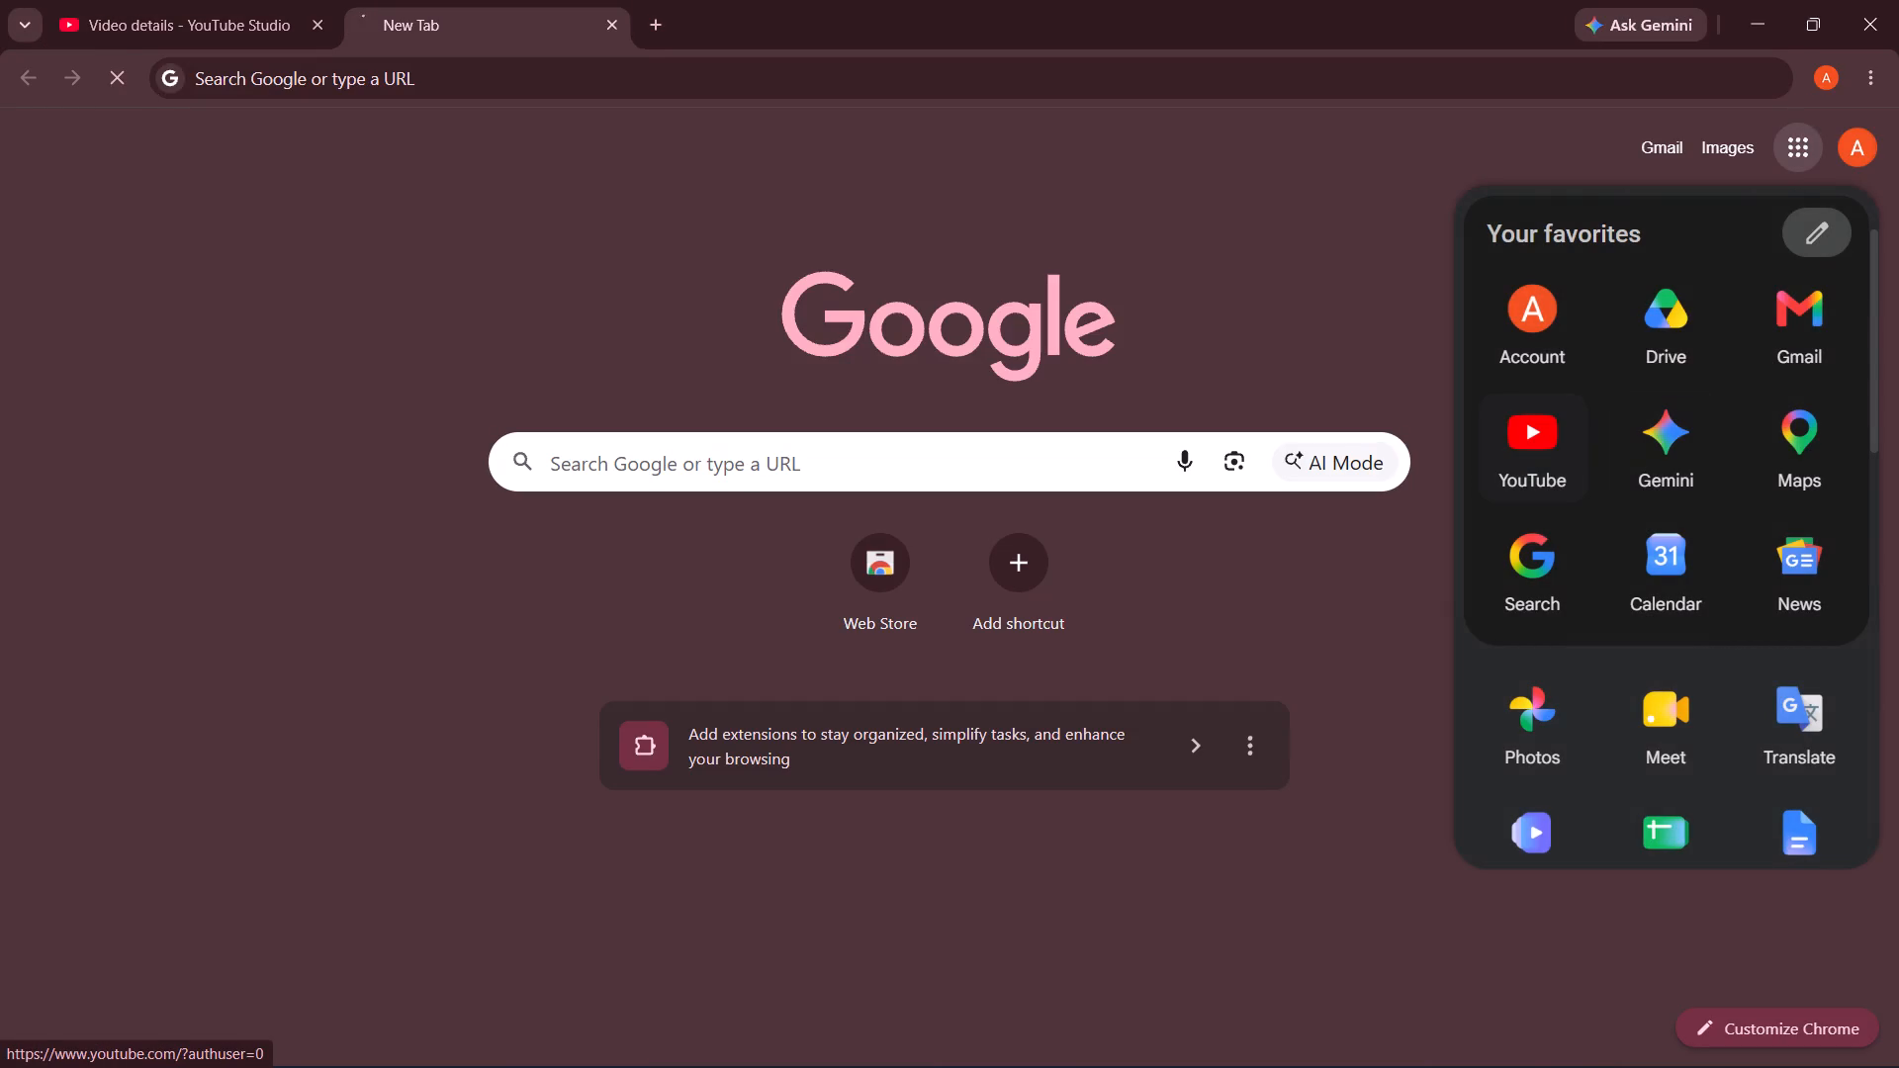
Return to the video's details in YouTube Studio and clear the whole title "26 October 2026".
left_click(182, 0)
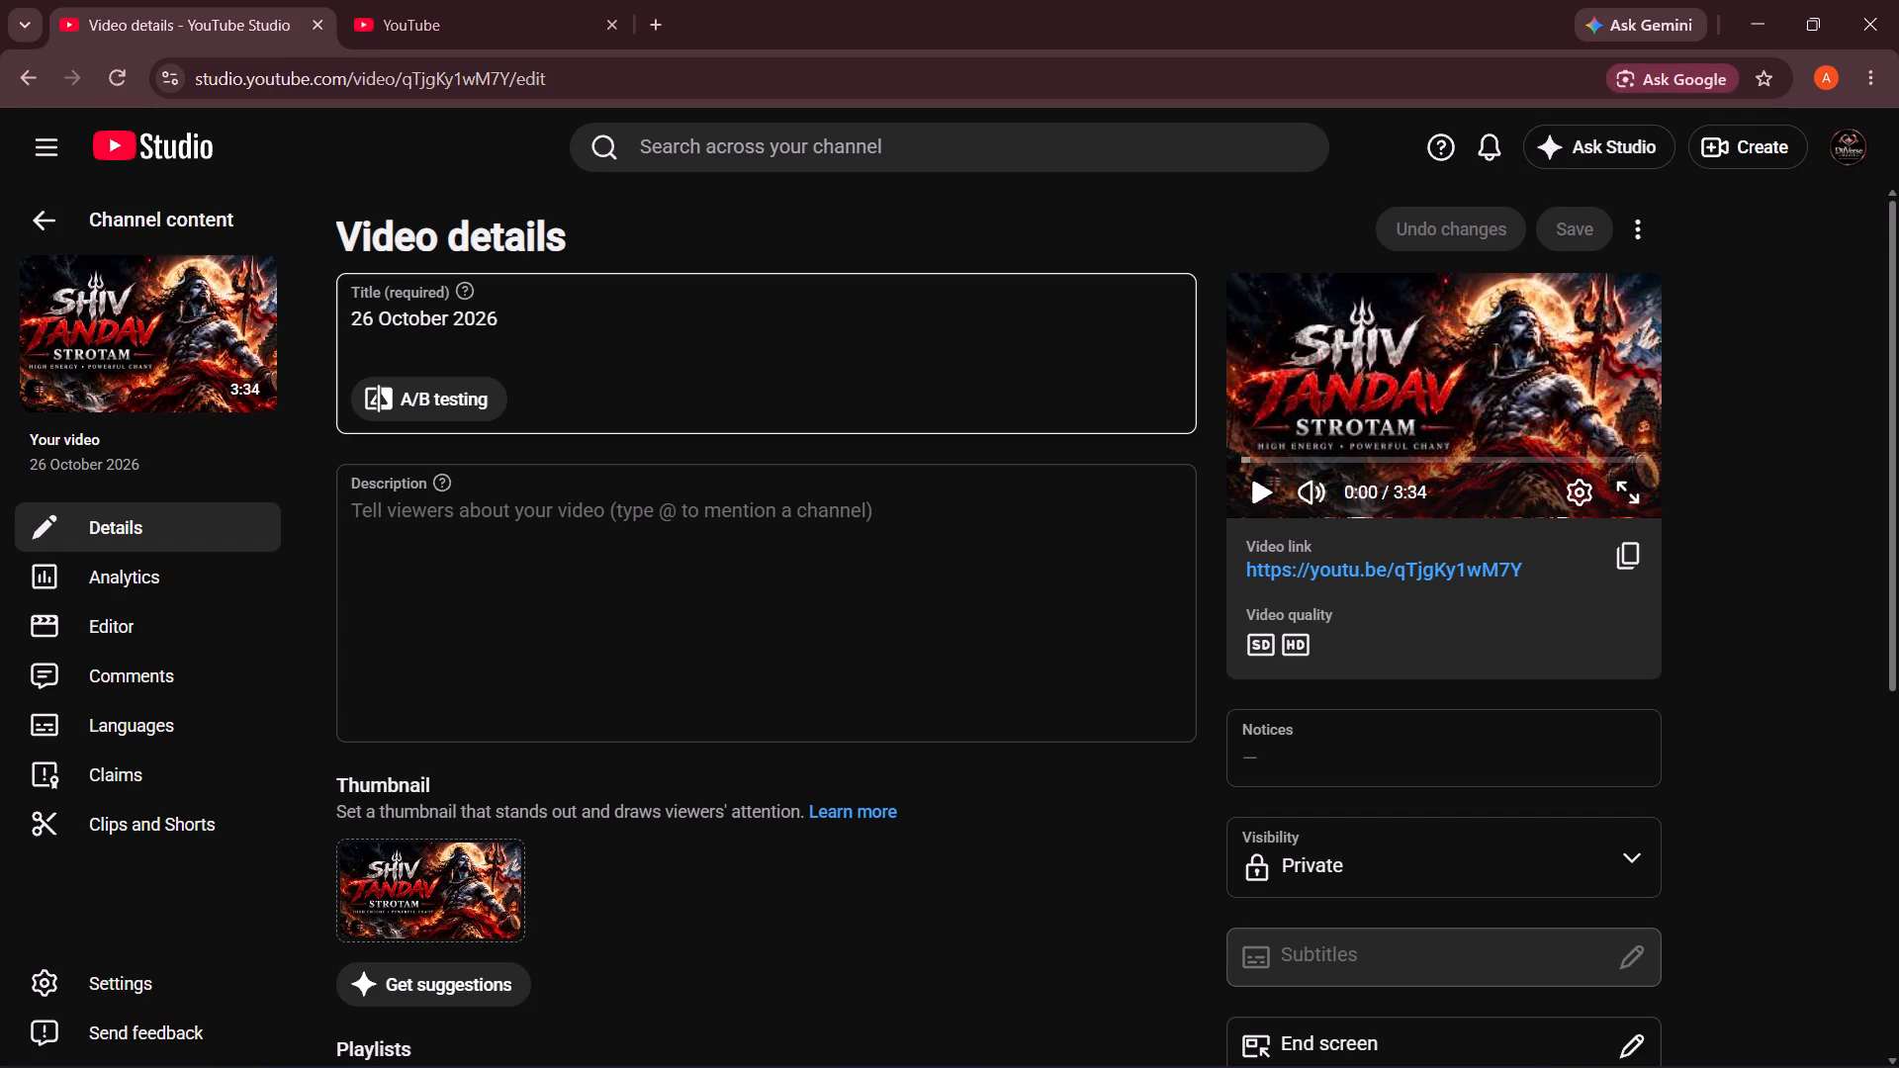
left_click(551, 329)
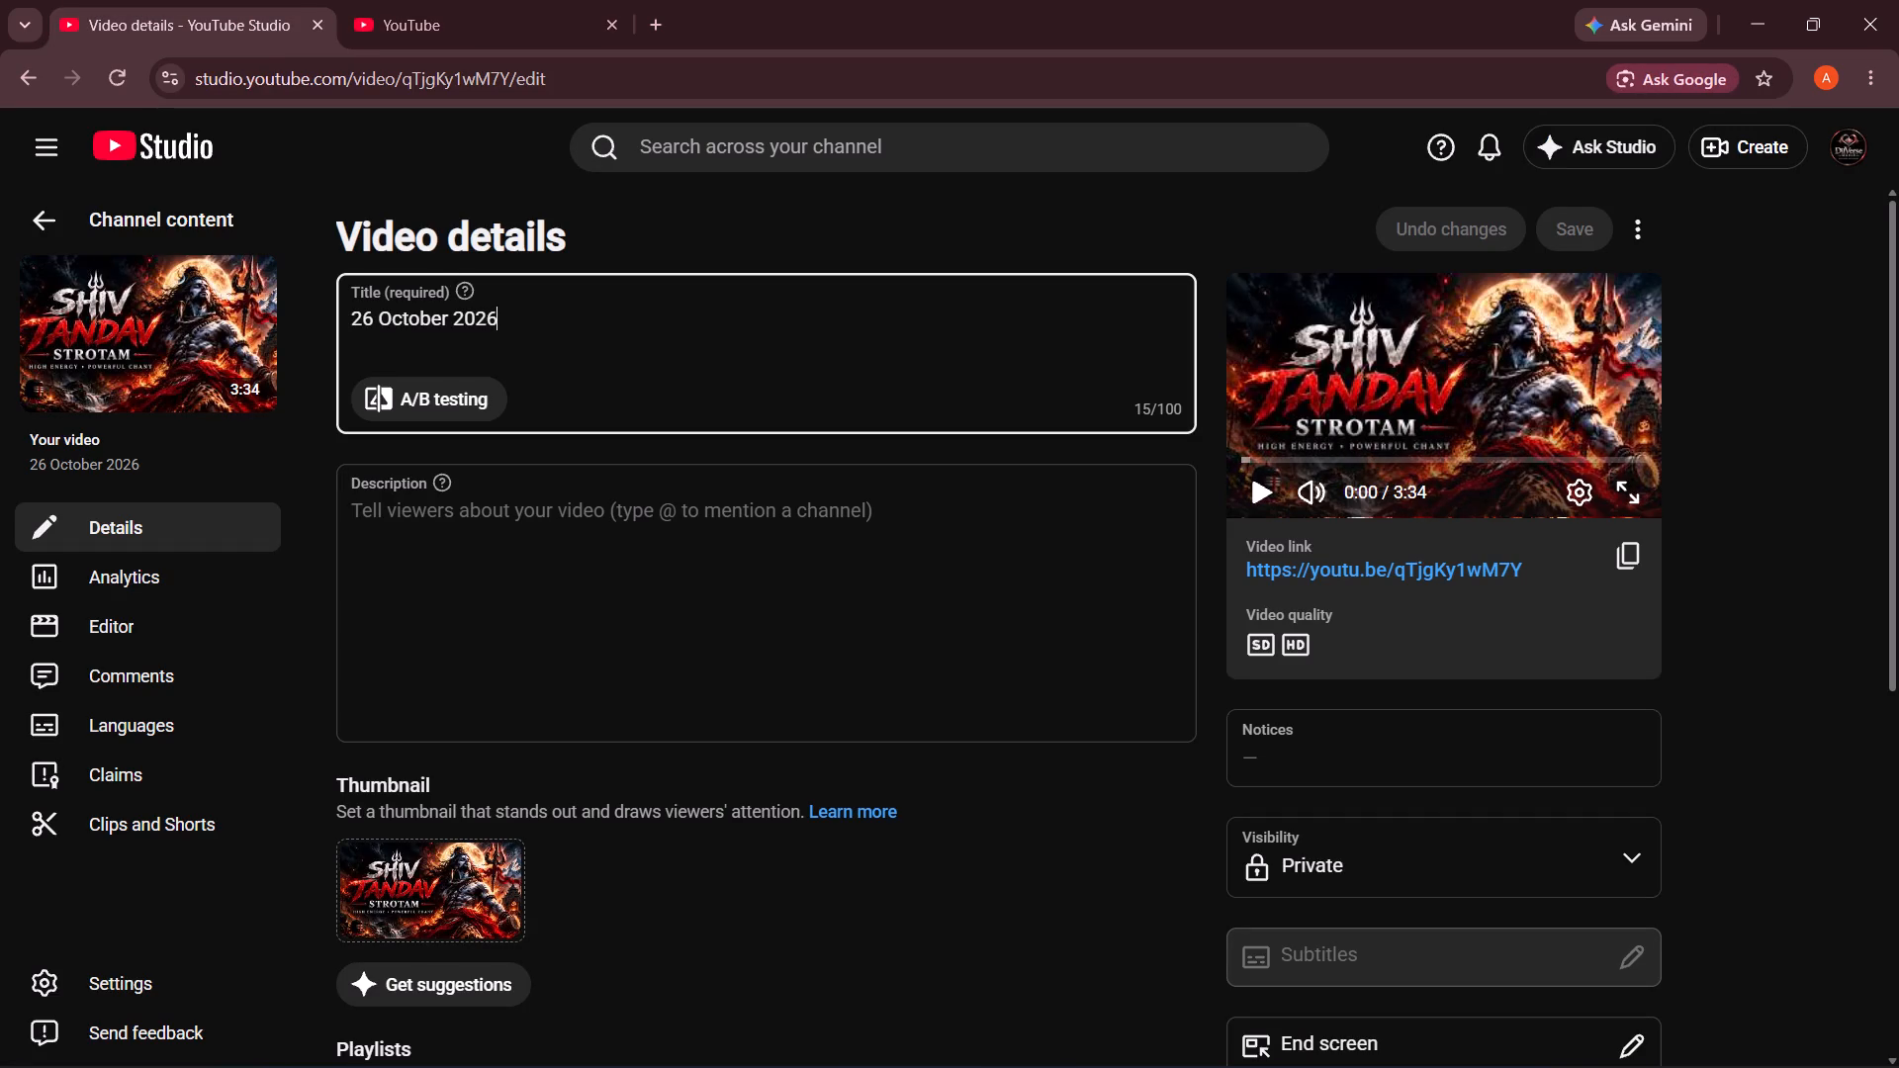
key("BackSpace")
key("BackSpace")
key("BackSpace")
key("BackSpace")
key("BackSpace")
key("BackSpace")
key("BackSpace")
key("BackSpace")
key("BackSpace")
key("BackSpace")
key("BackSpace")
key("BackSpace")
key("BackSpace")
key("BackSpace")
key("BackSpace")
key("BackSpace")
key("BackSpace")
key("BackSpace")
key("BackSpace")
key("BackSpace")
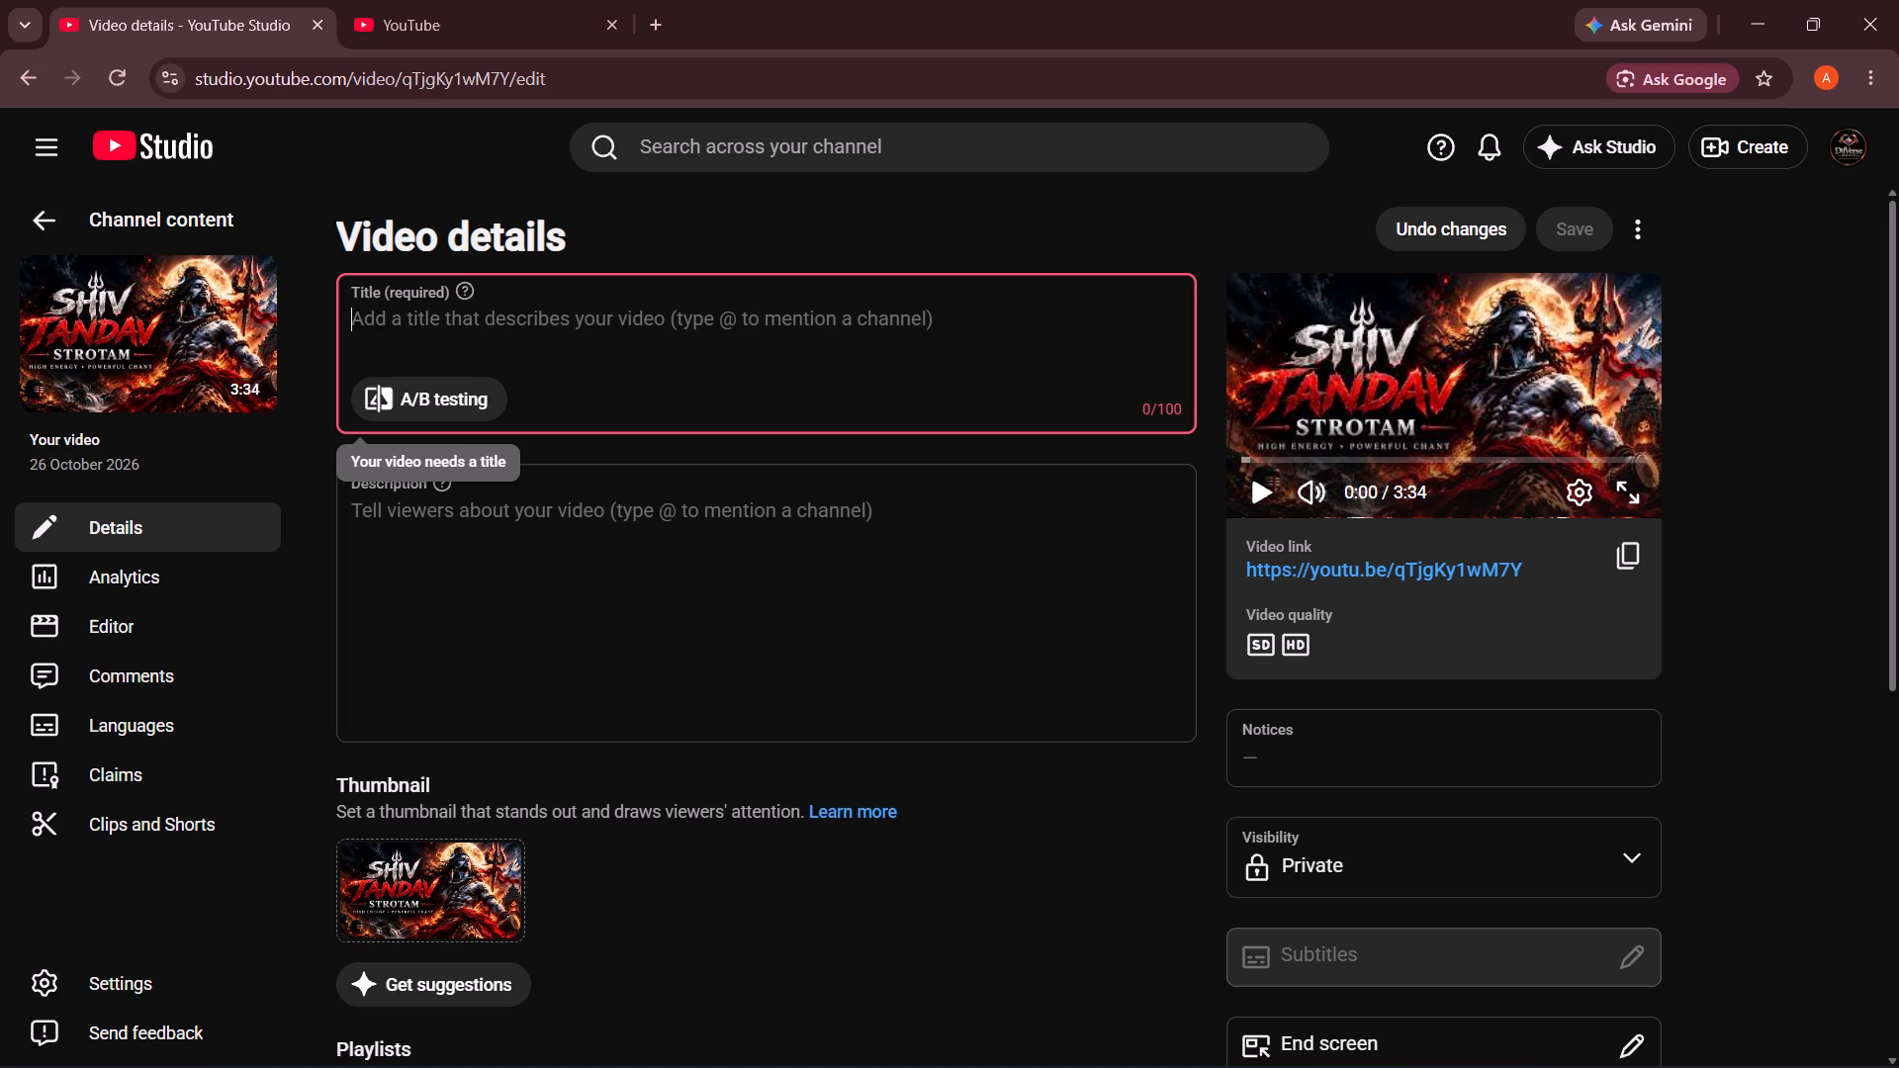
left_click(586, 321)
left_click(769, 325)
Switch to the YouTube home tab and enter "shiv" in the video search.
left_click(512, 0)
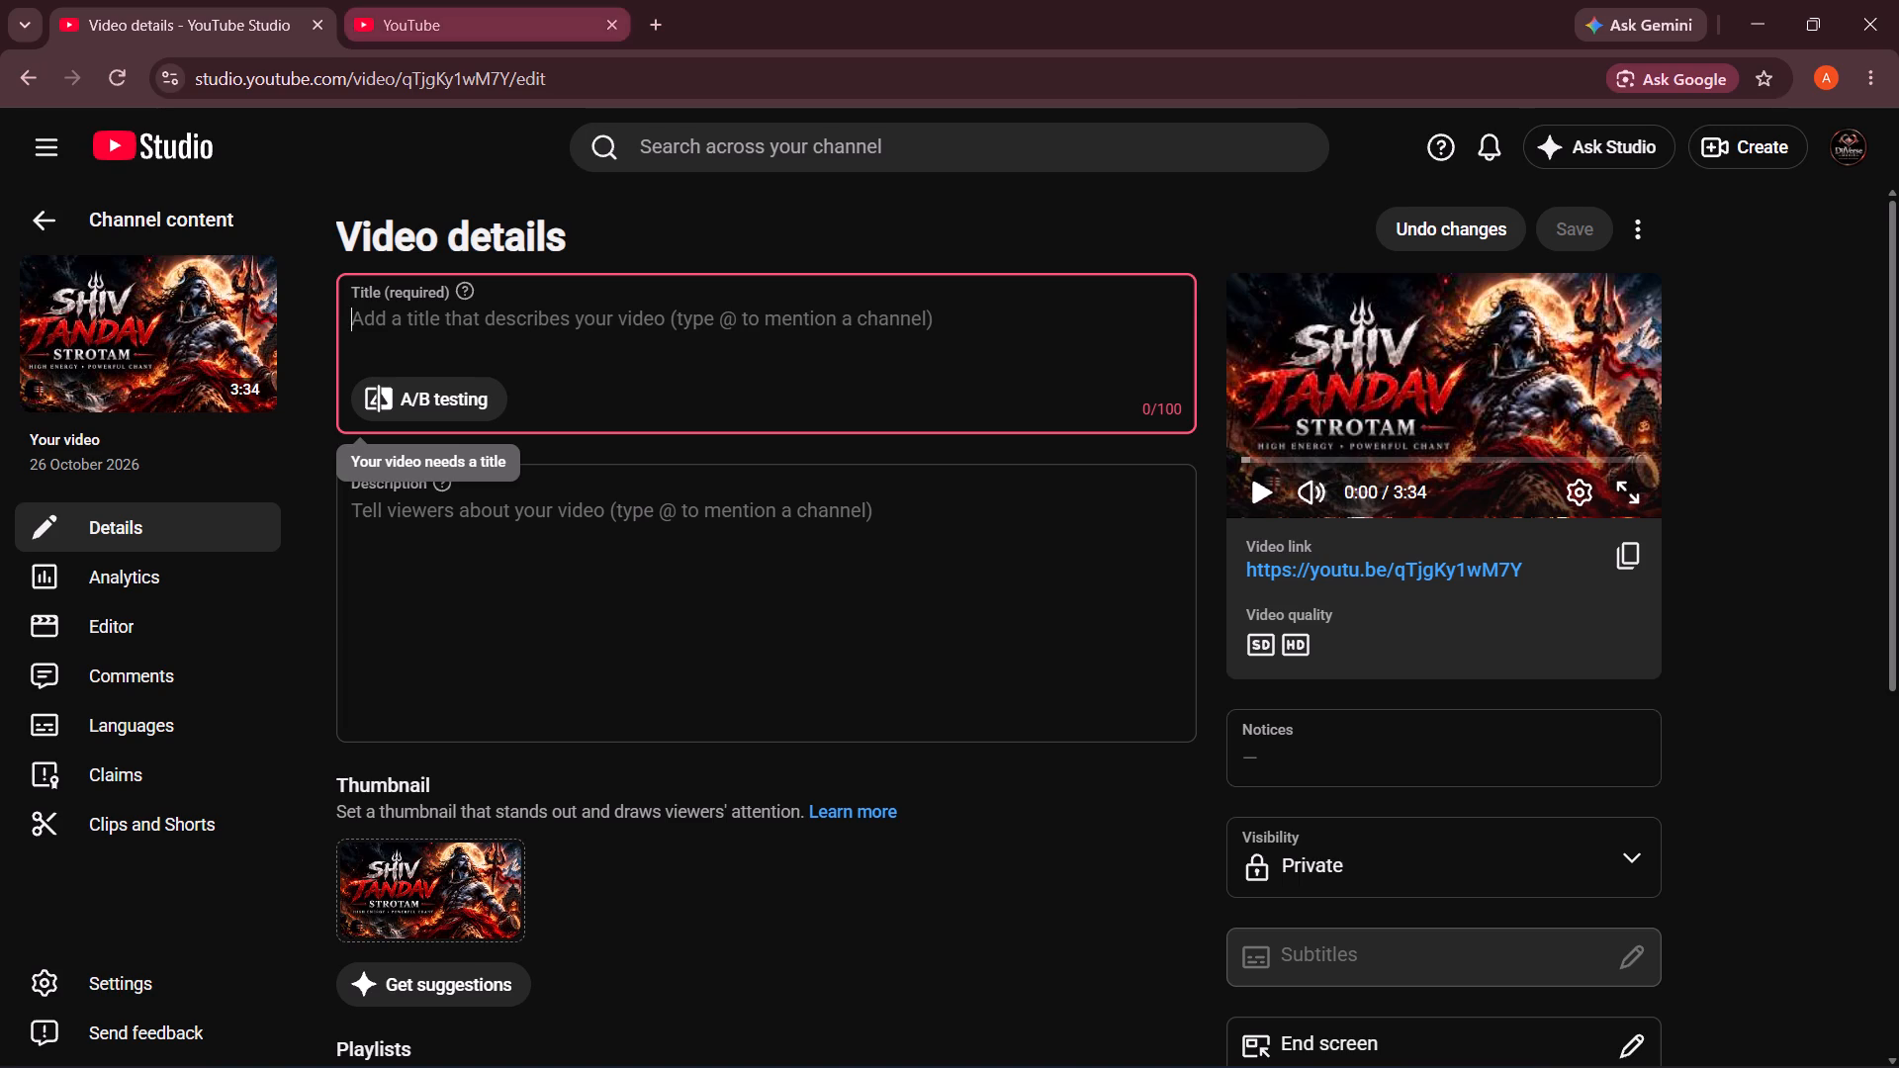
left_click(675, 143)
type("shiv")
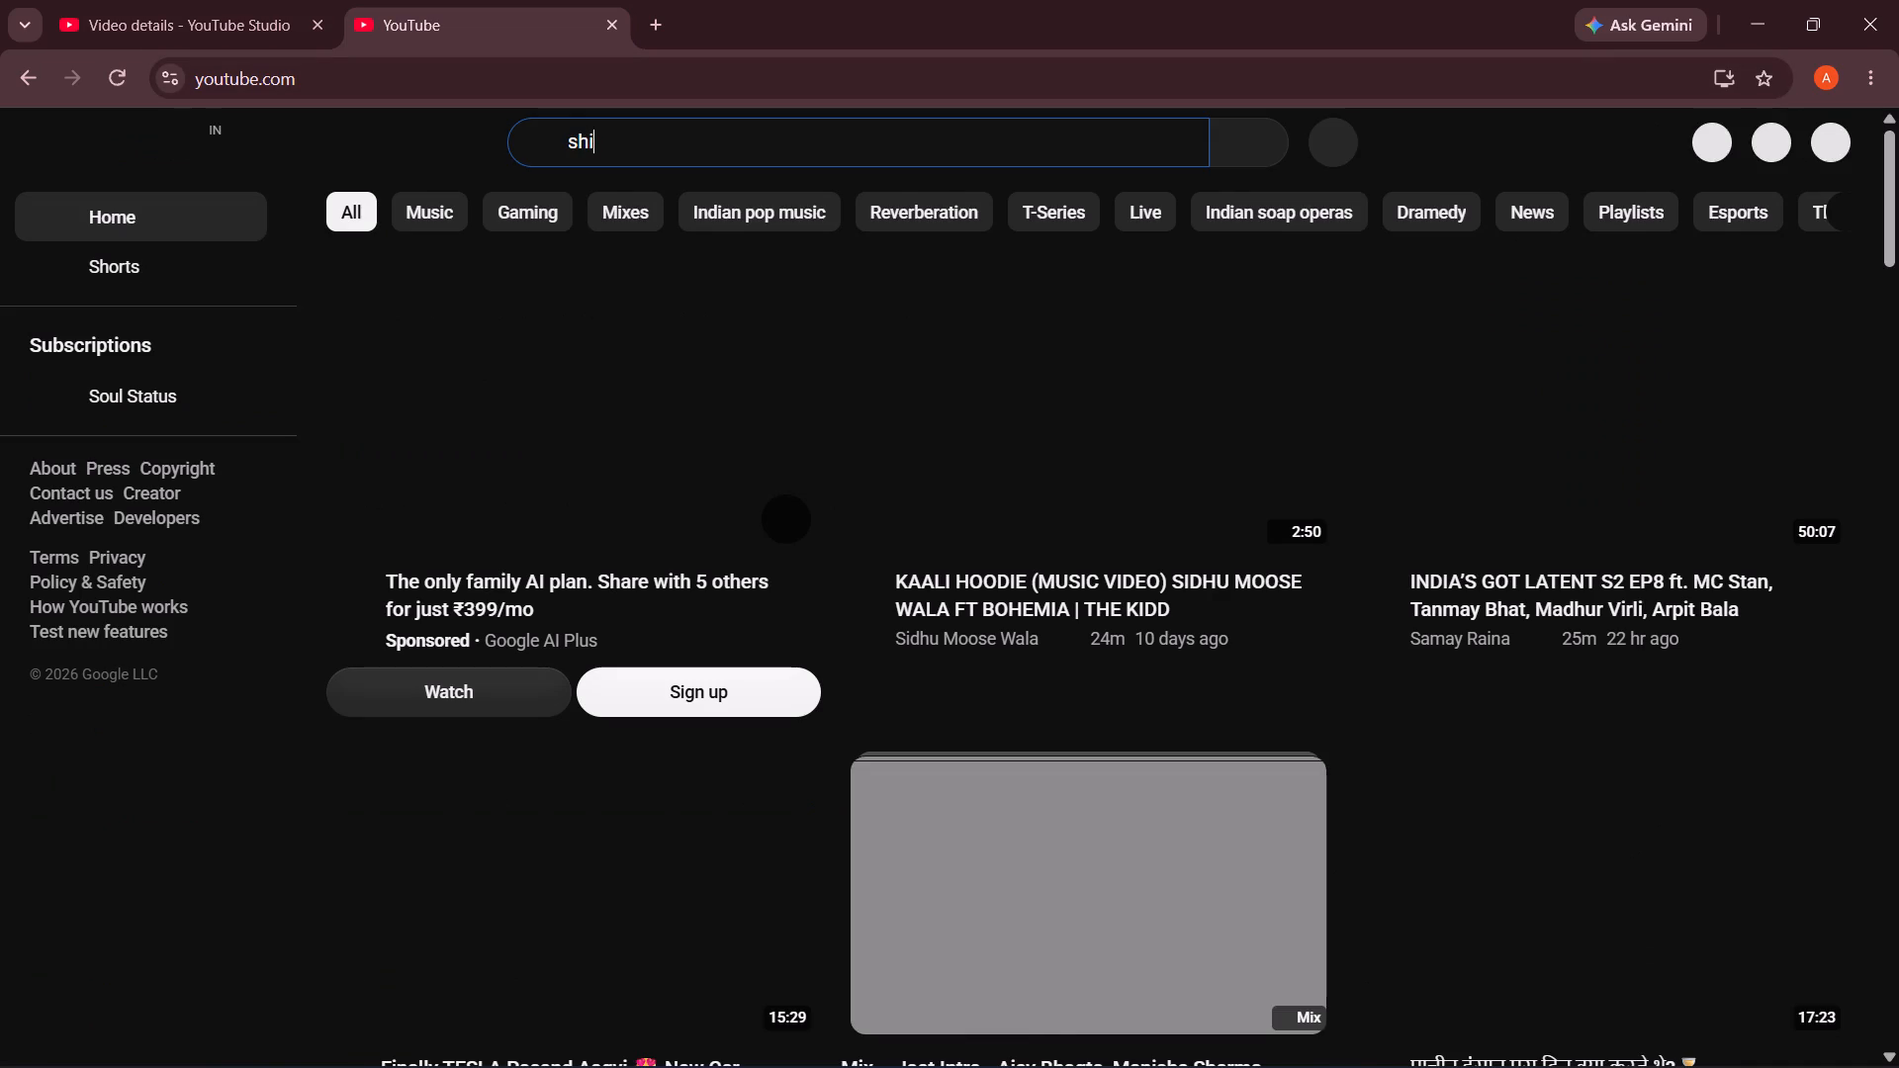
Complete the video search as "shiv tandav stotram" and look through the titles of the resulting videos.
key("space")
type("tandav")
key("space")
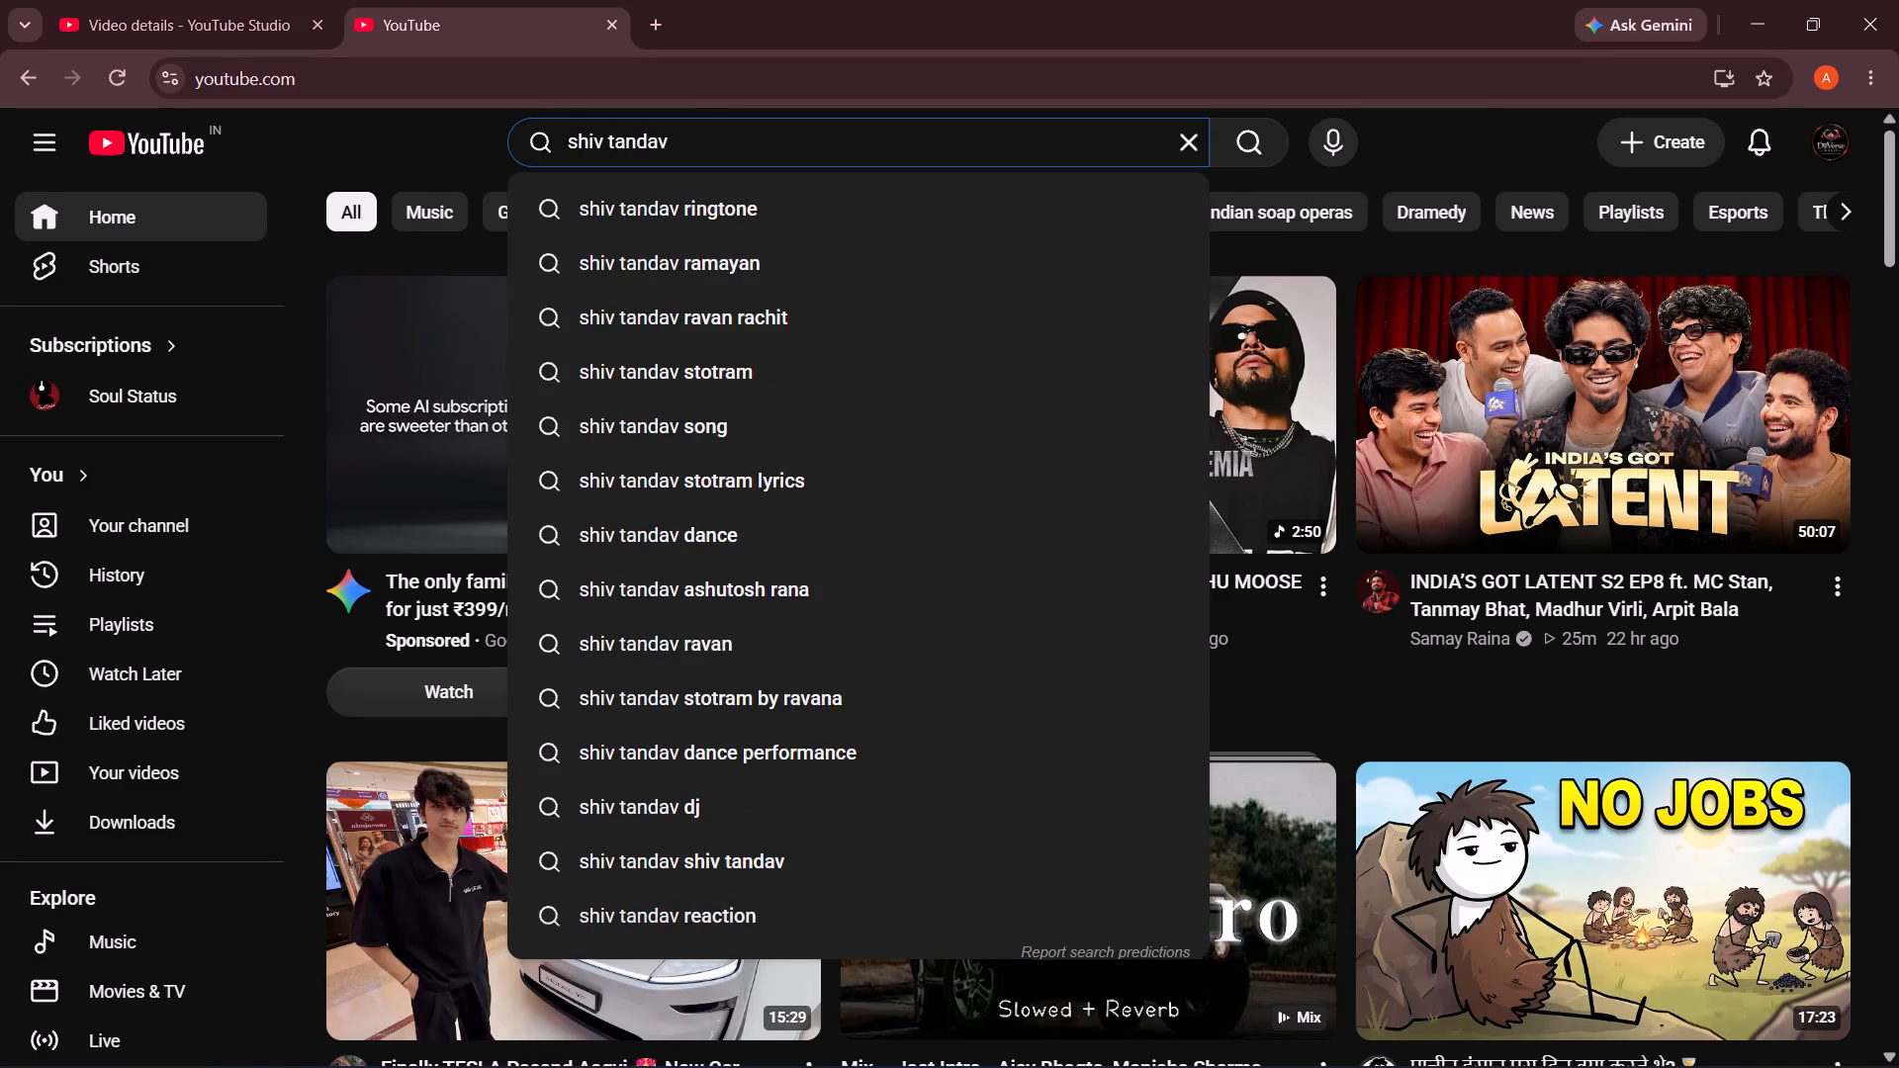
left_click(677, 364)
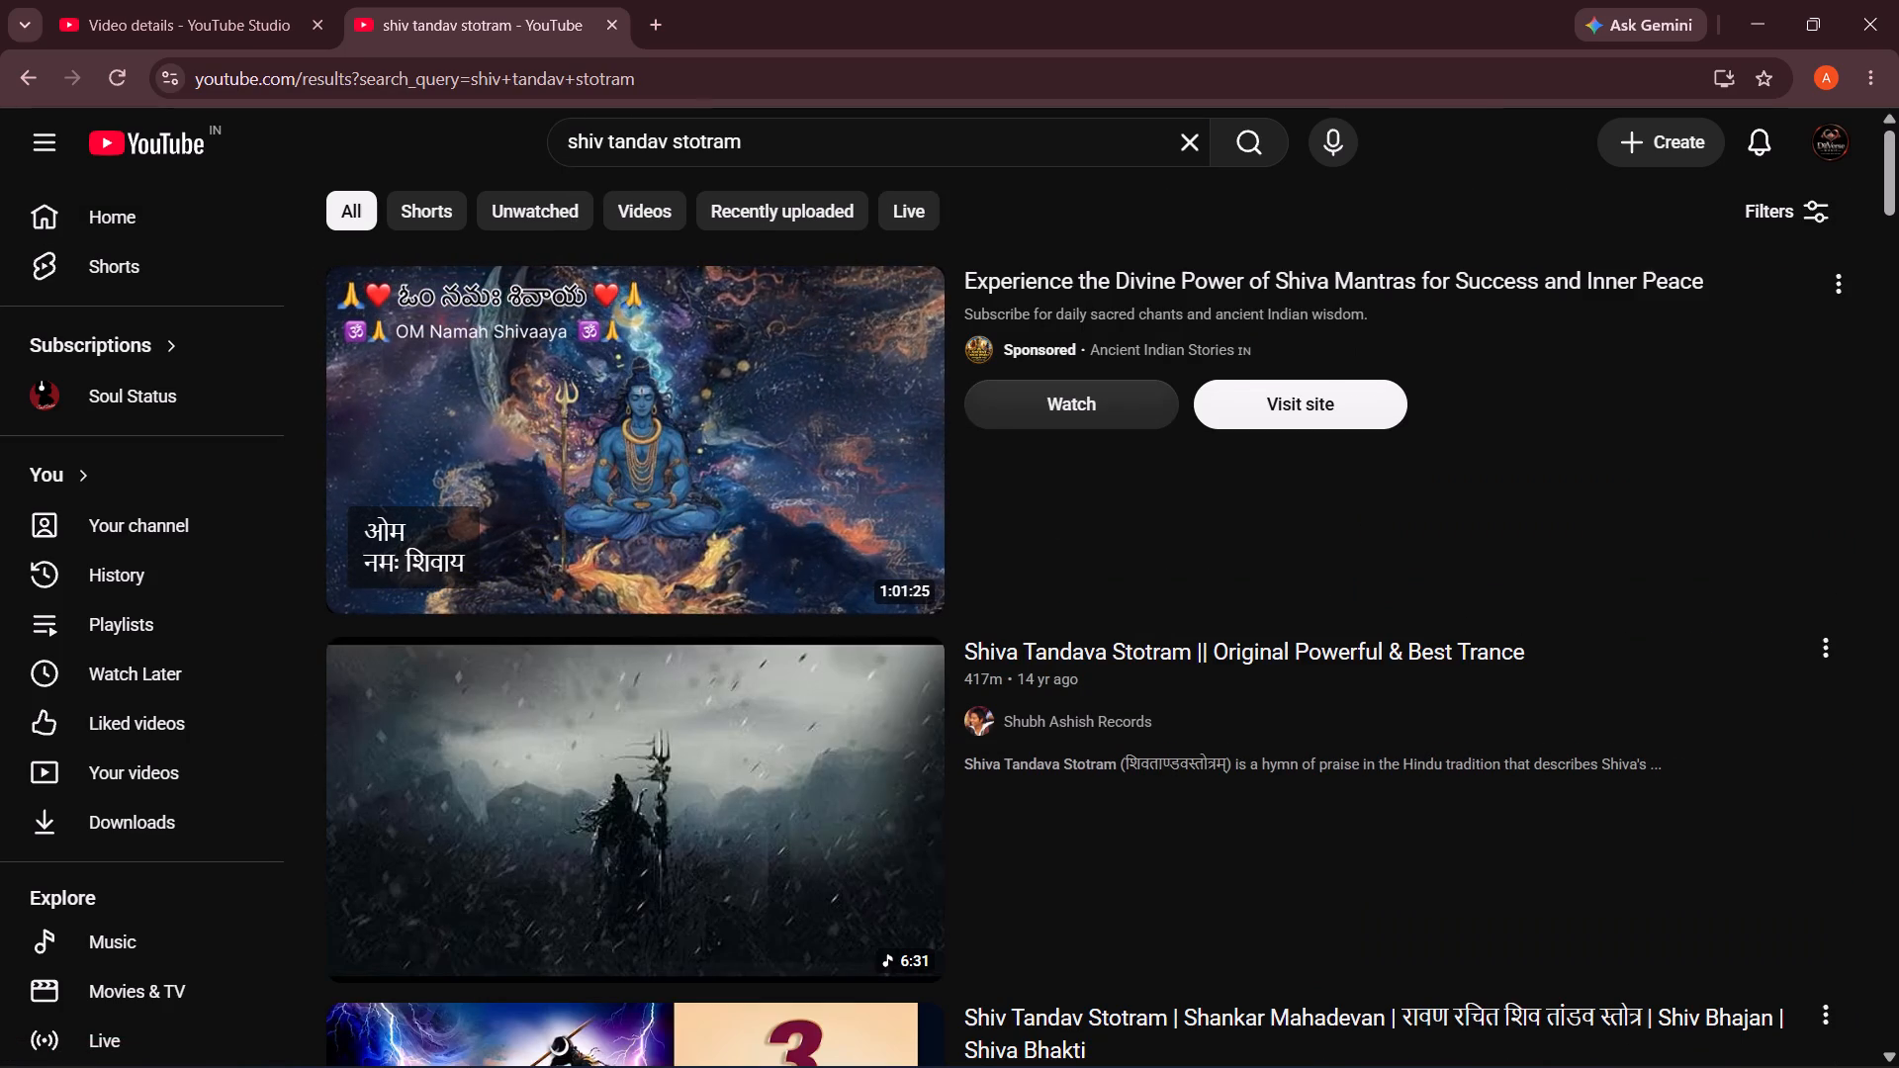
scroll(1603, 556, "down", 2)
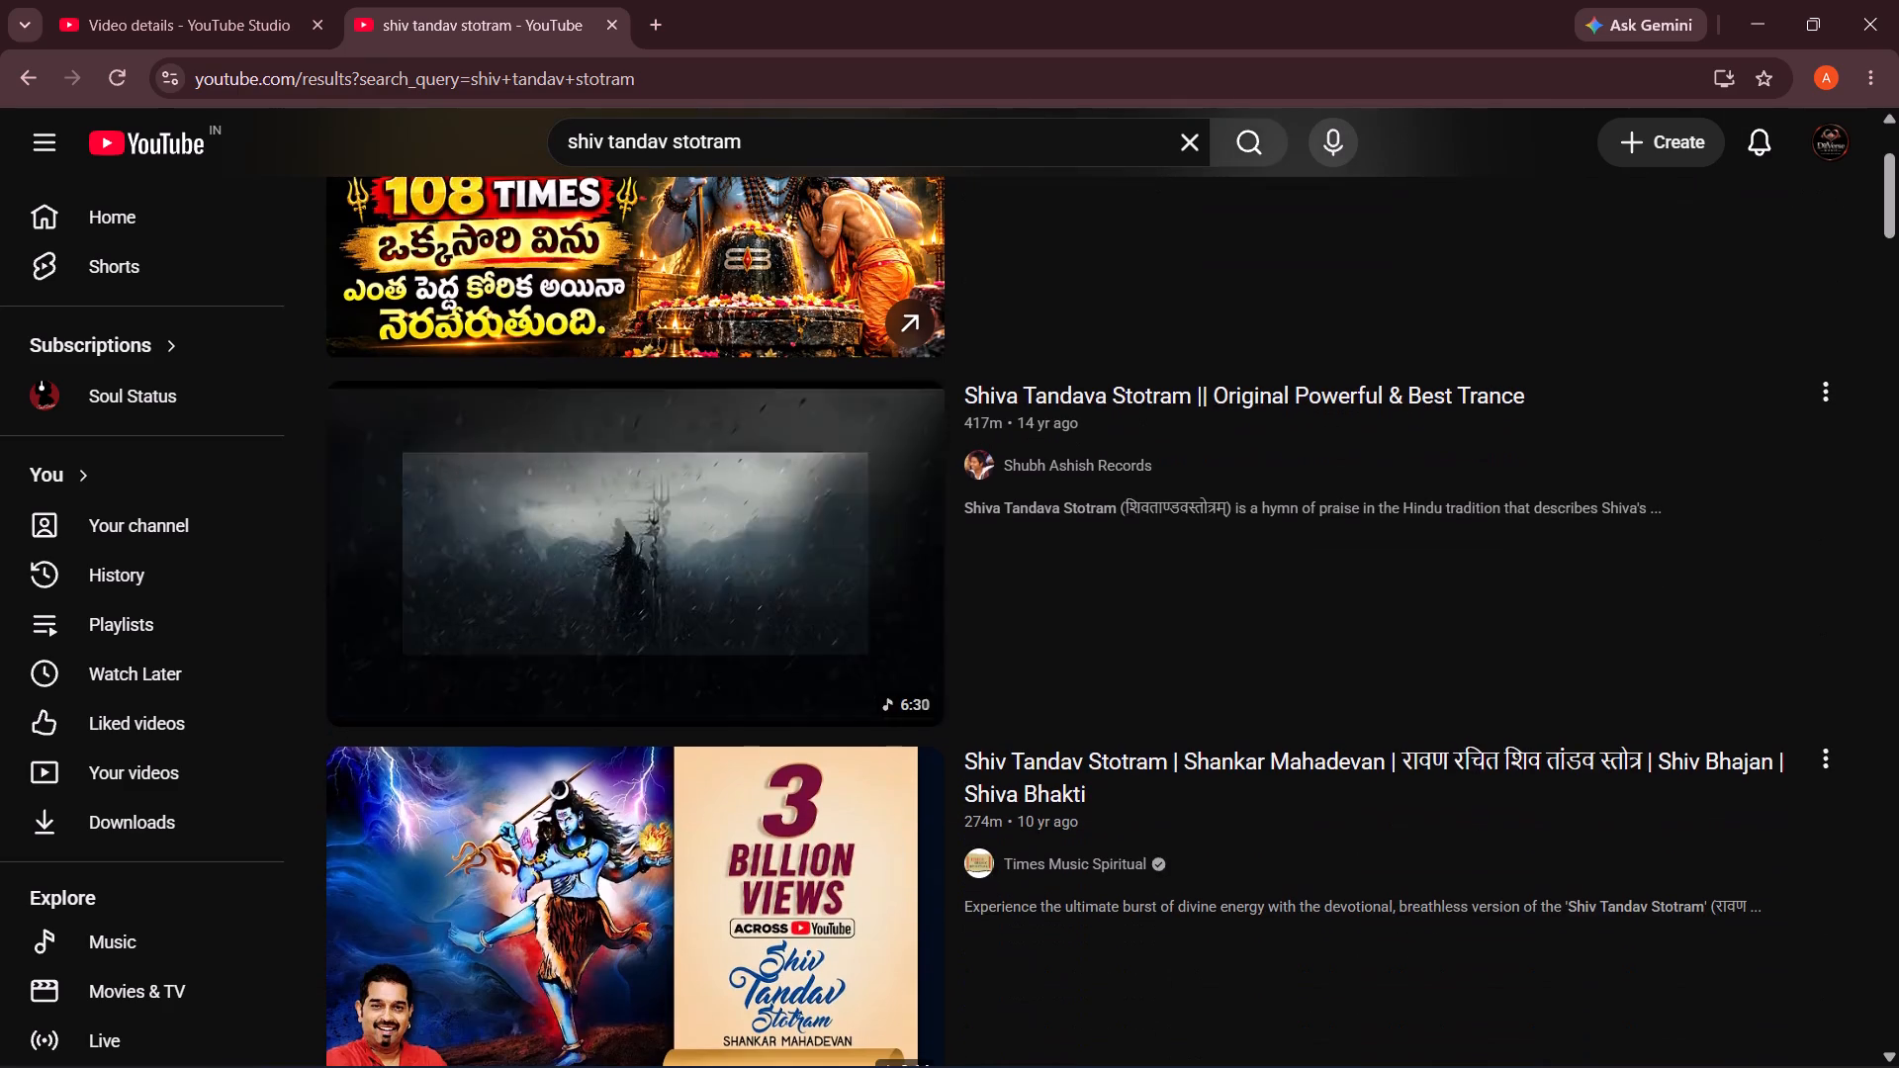
scroll(1603, 556, "down", 6)
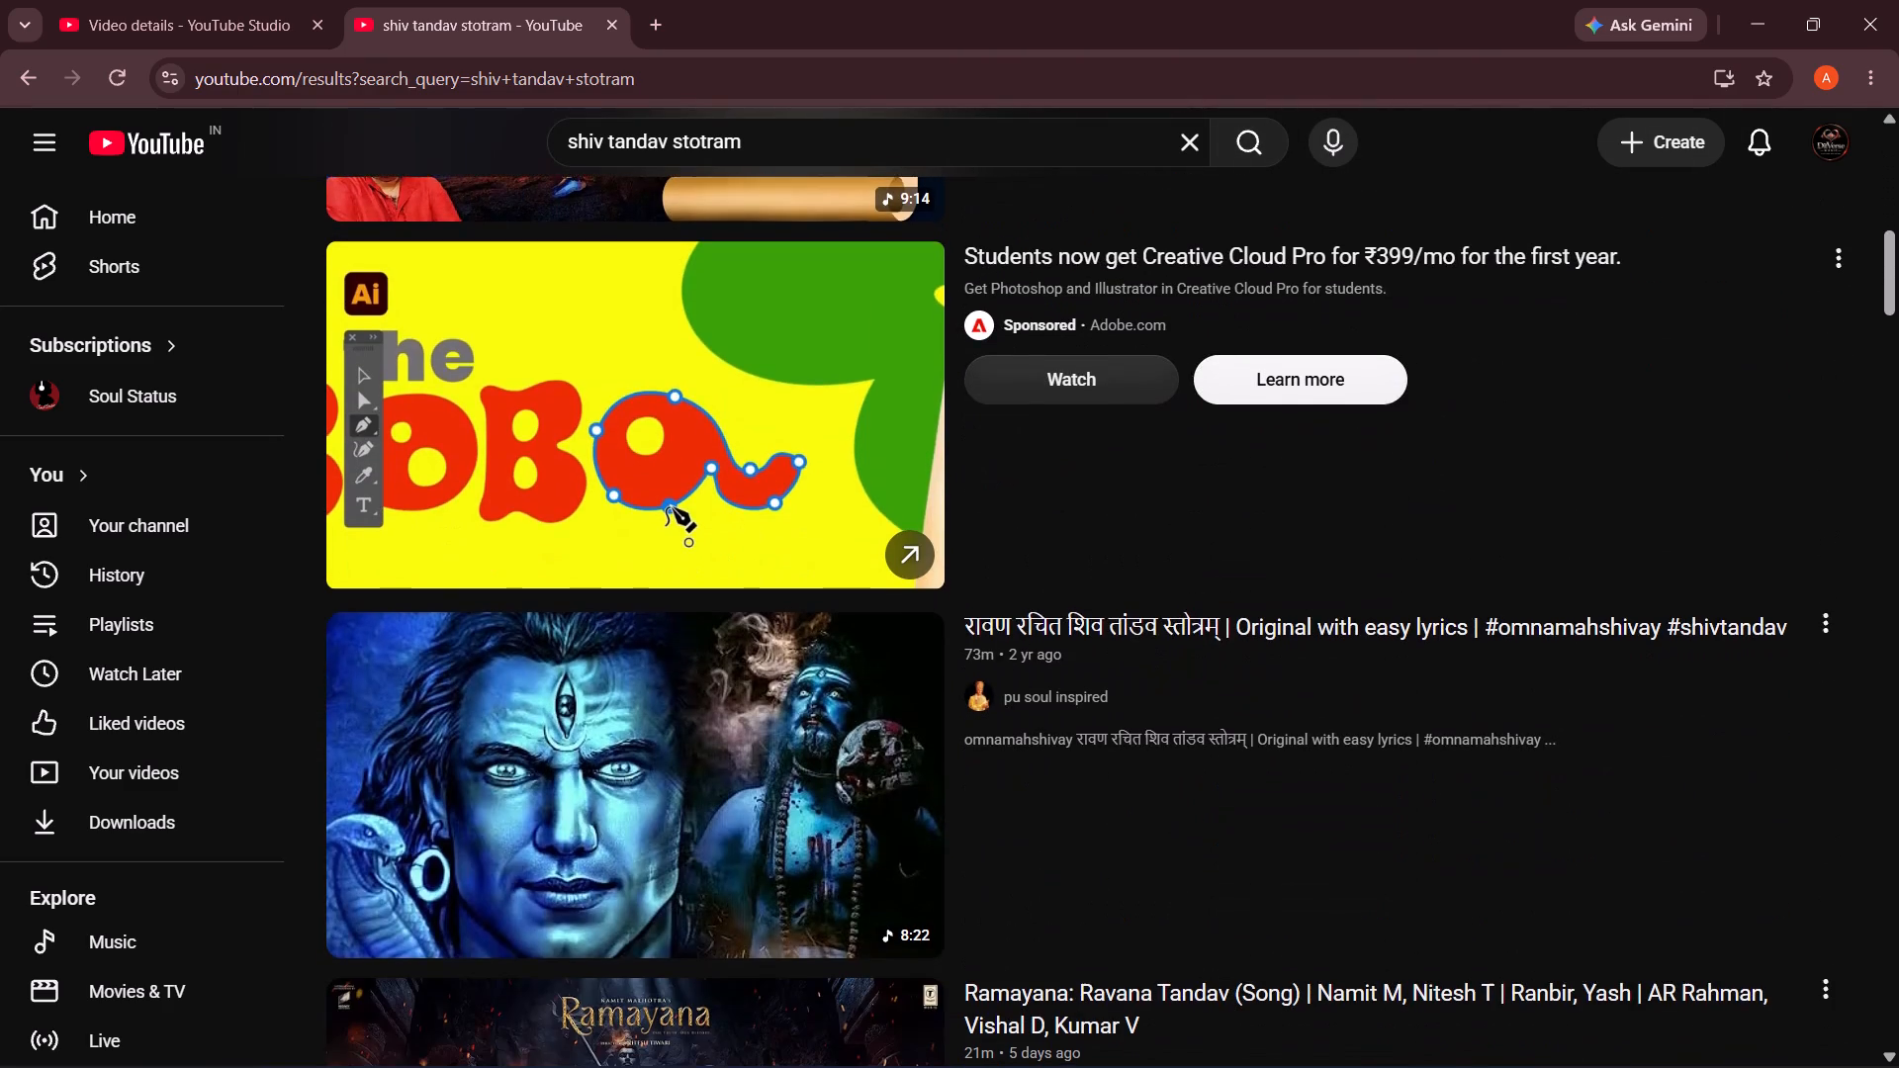
scroll(1603, 556, "up", 6)
Return to the video's details in YouTube Studio and begin the empty title with "Shiv".
left_click(247, 0)
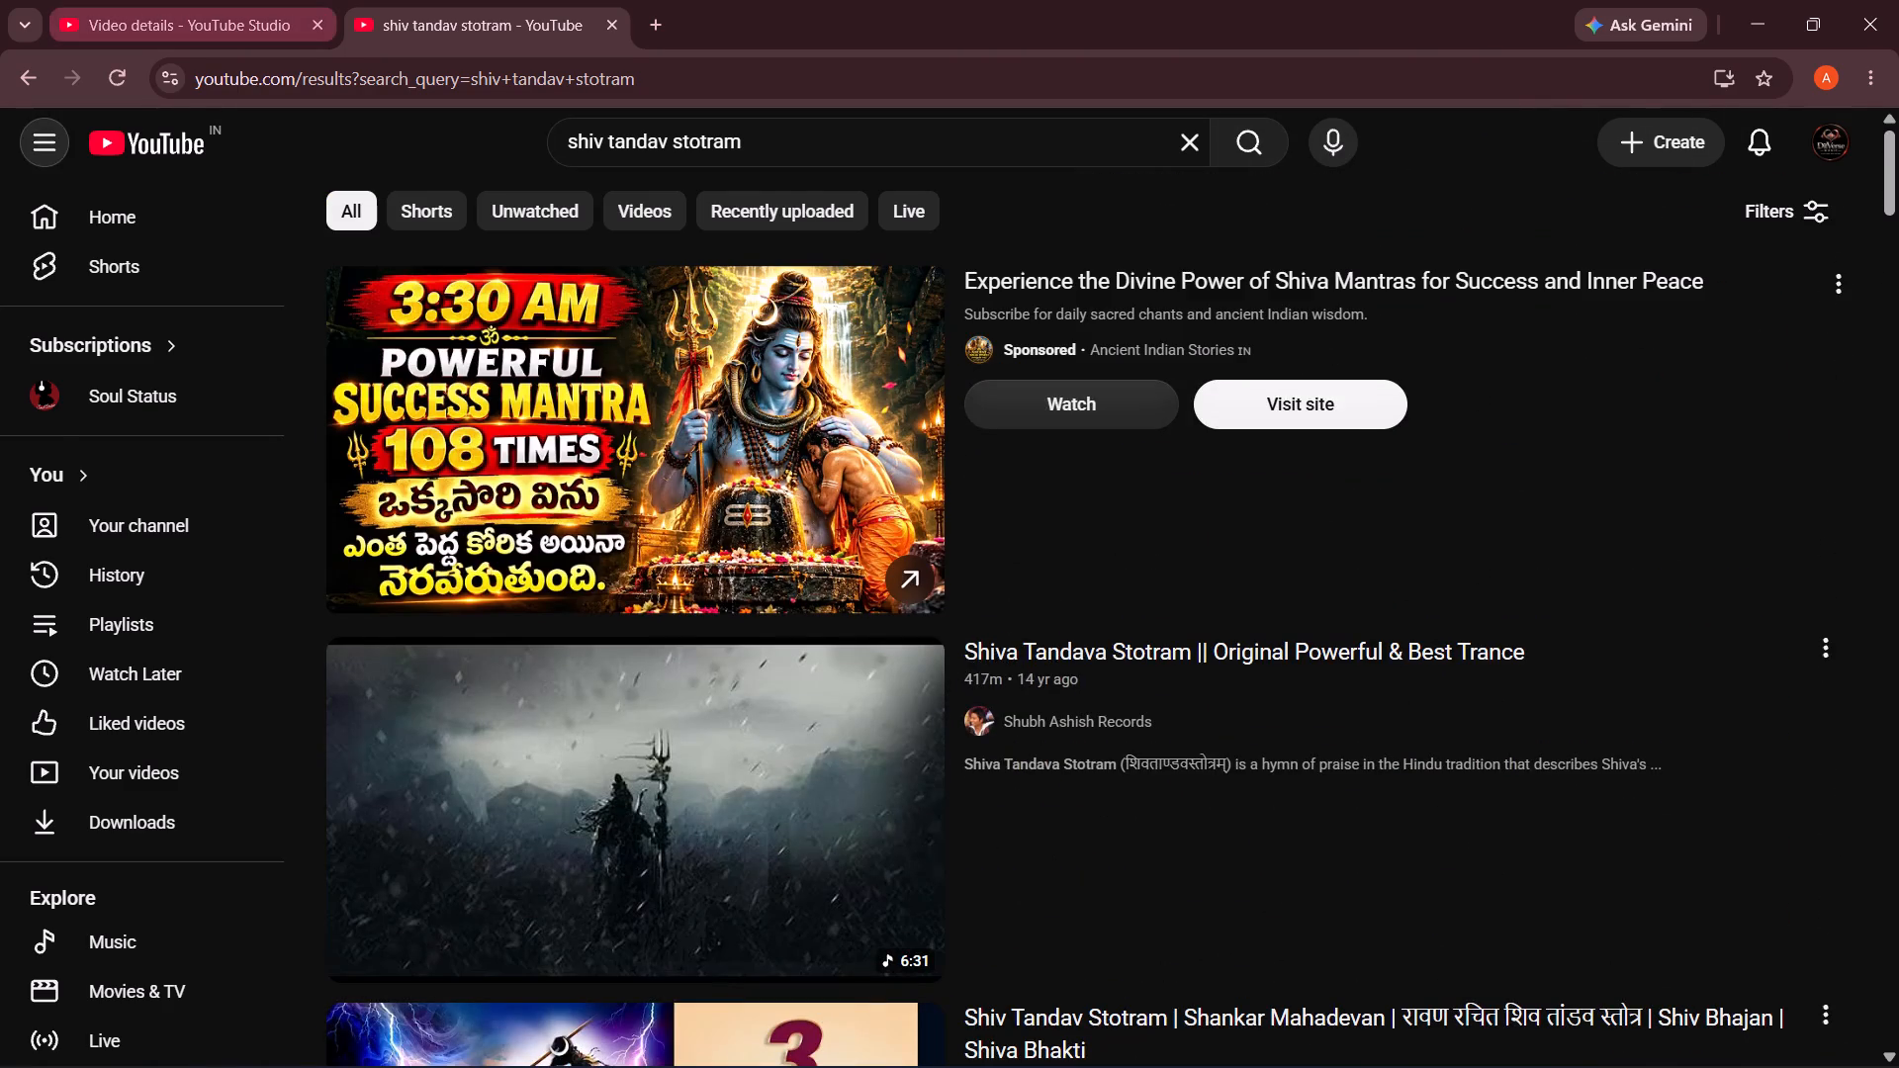
left_click(676, 327)
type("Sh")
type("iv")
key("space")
Open the incoming WhatsApp message notification.
left_click(1690, 853)
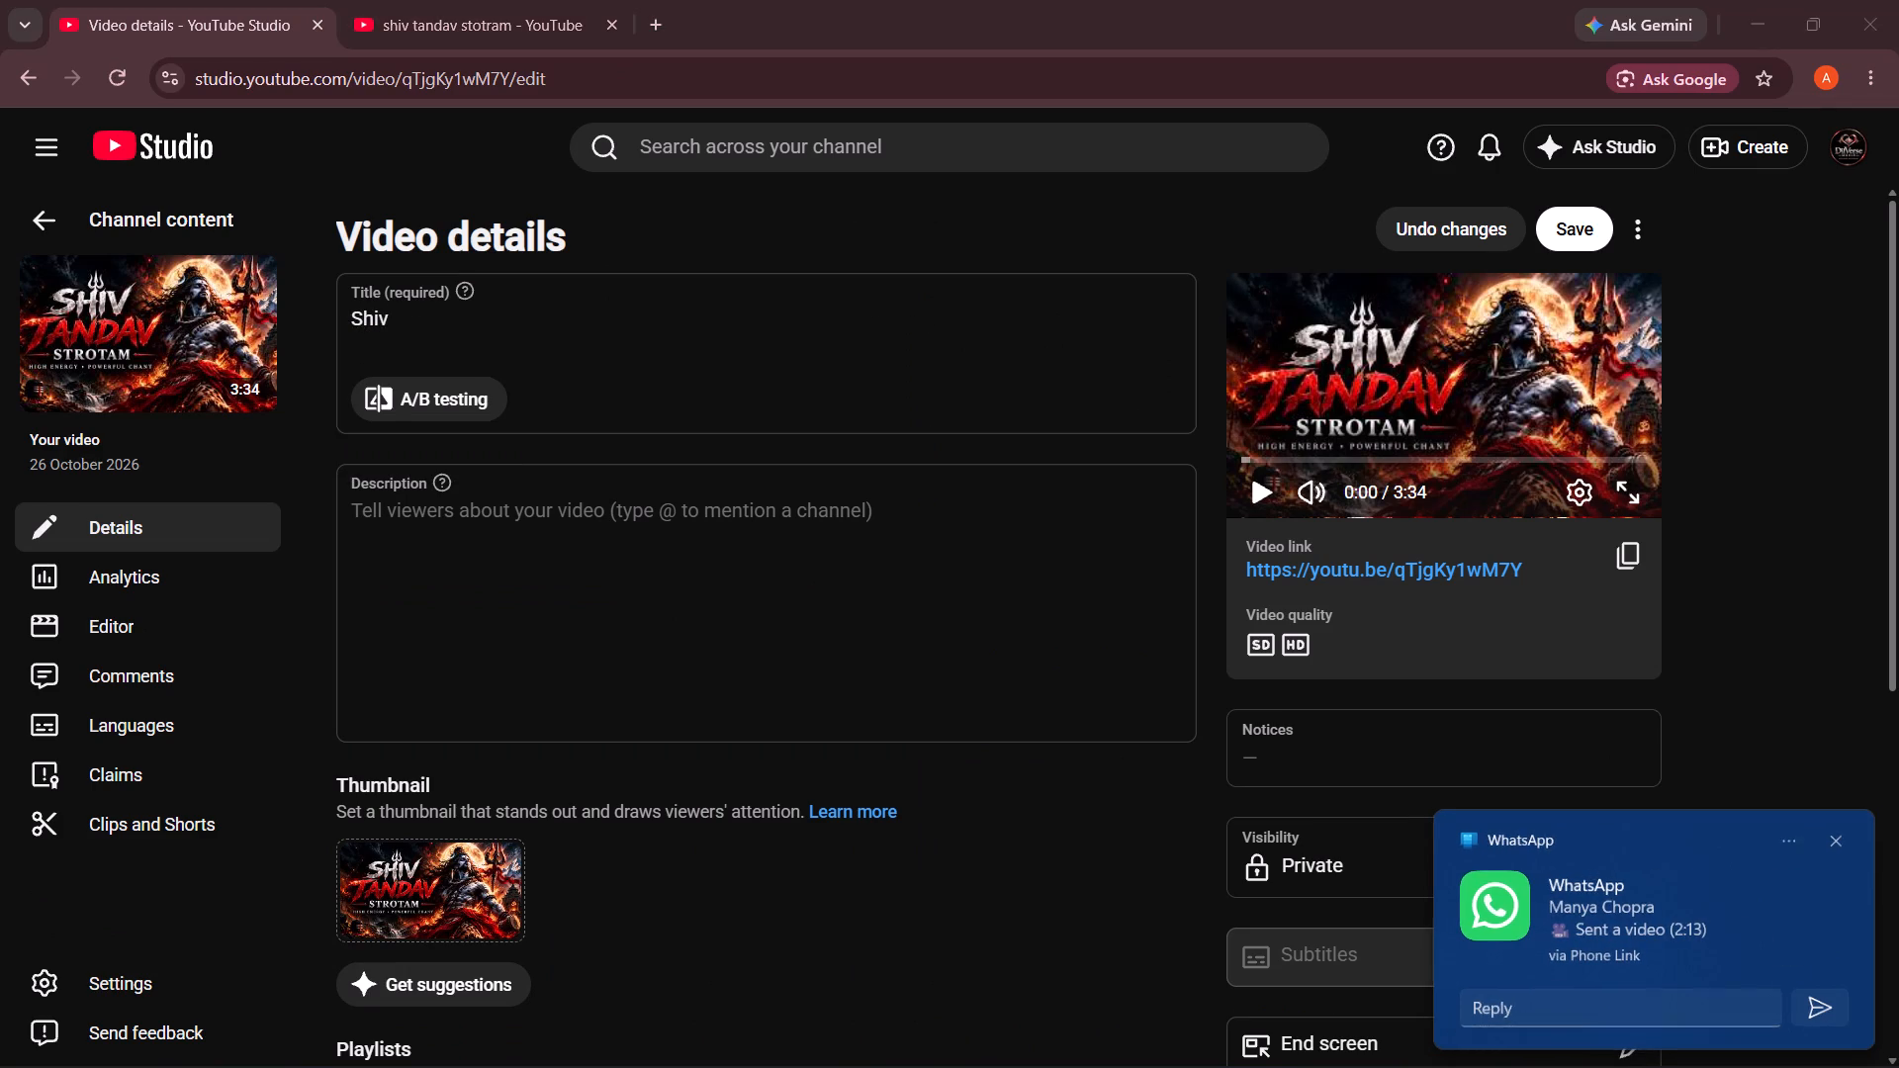
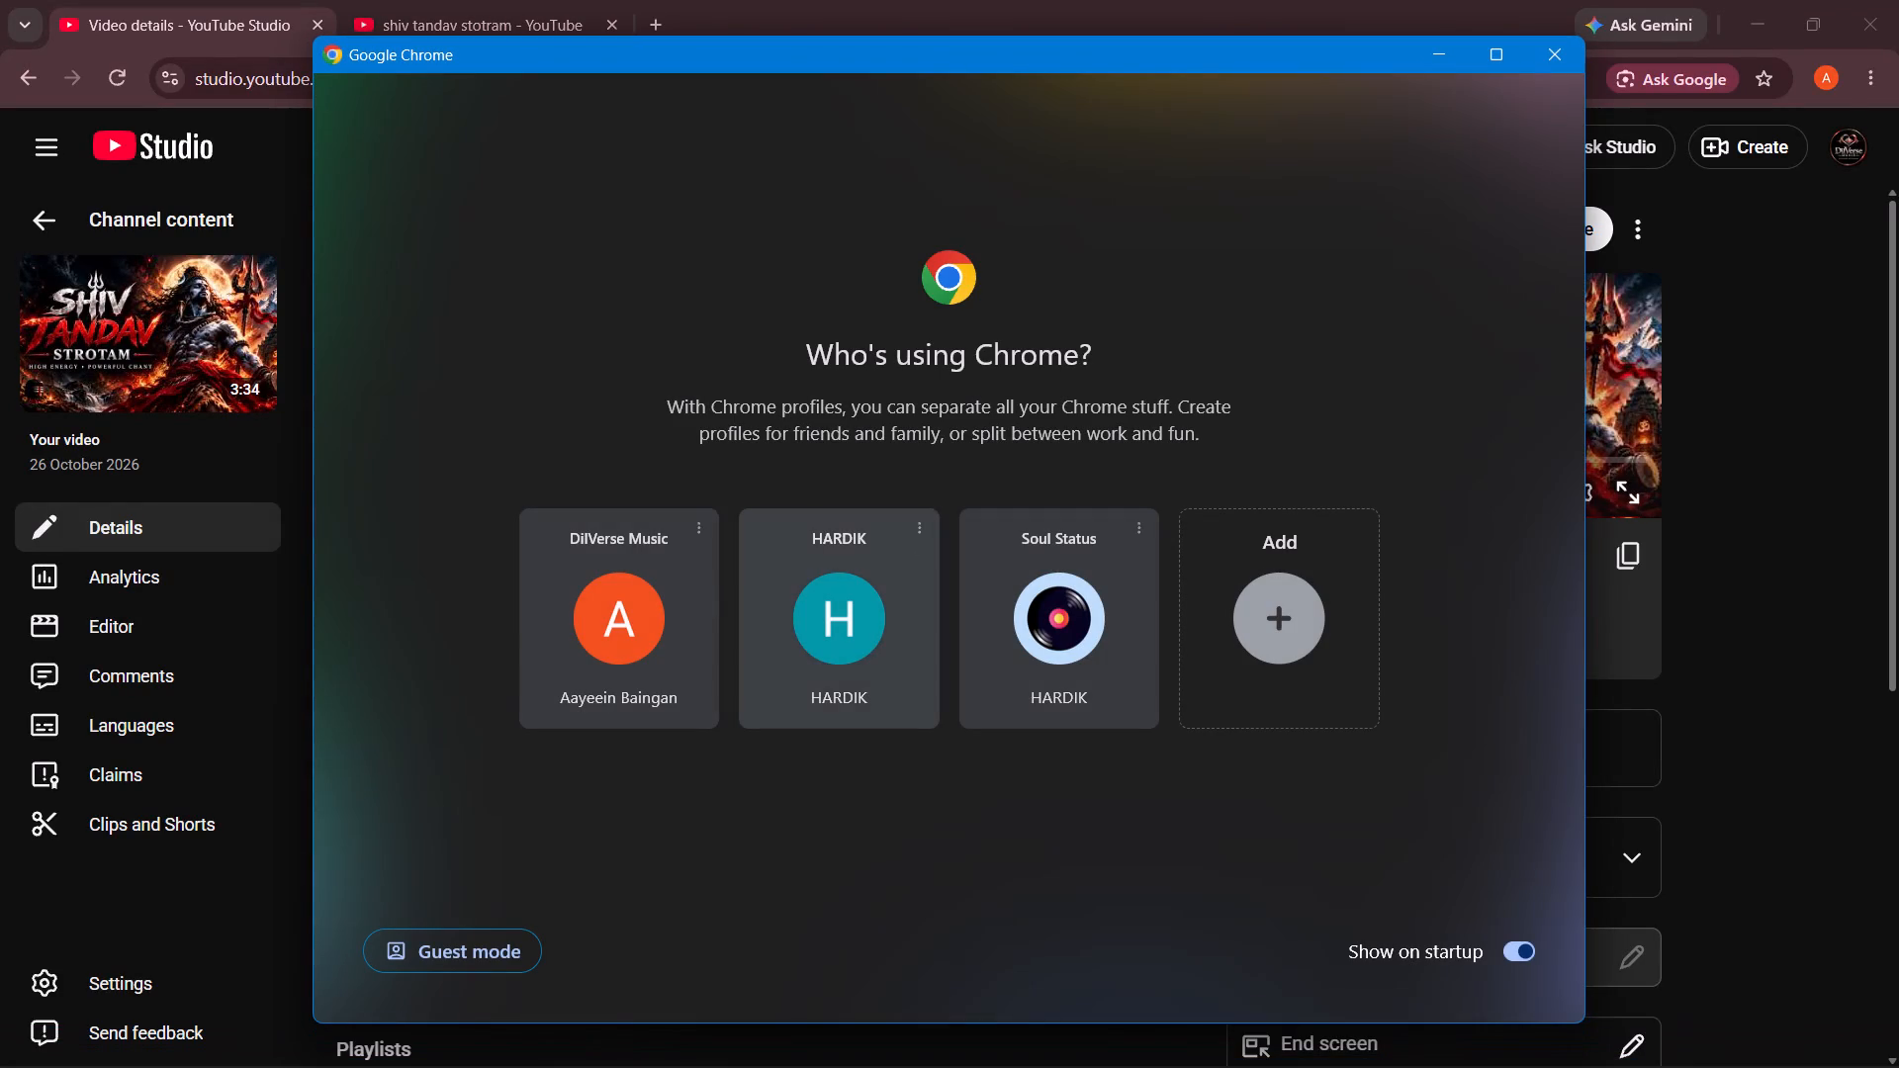
Open a browser window with the HARDIK Chrome profile and enter "w" as the start of a web address.
left_click(829, 632)
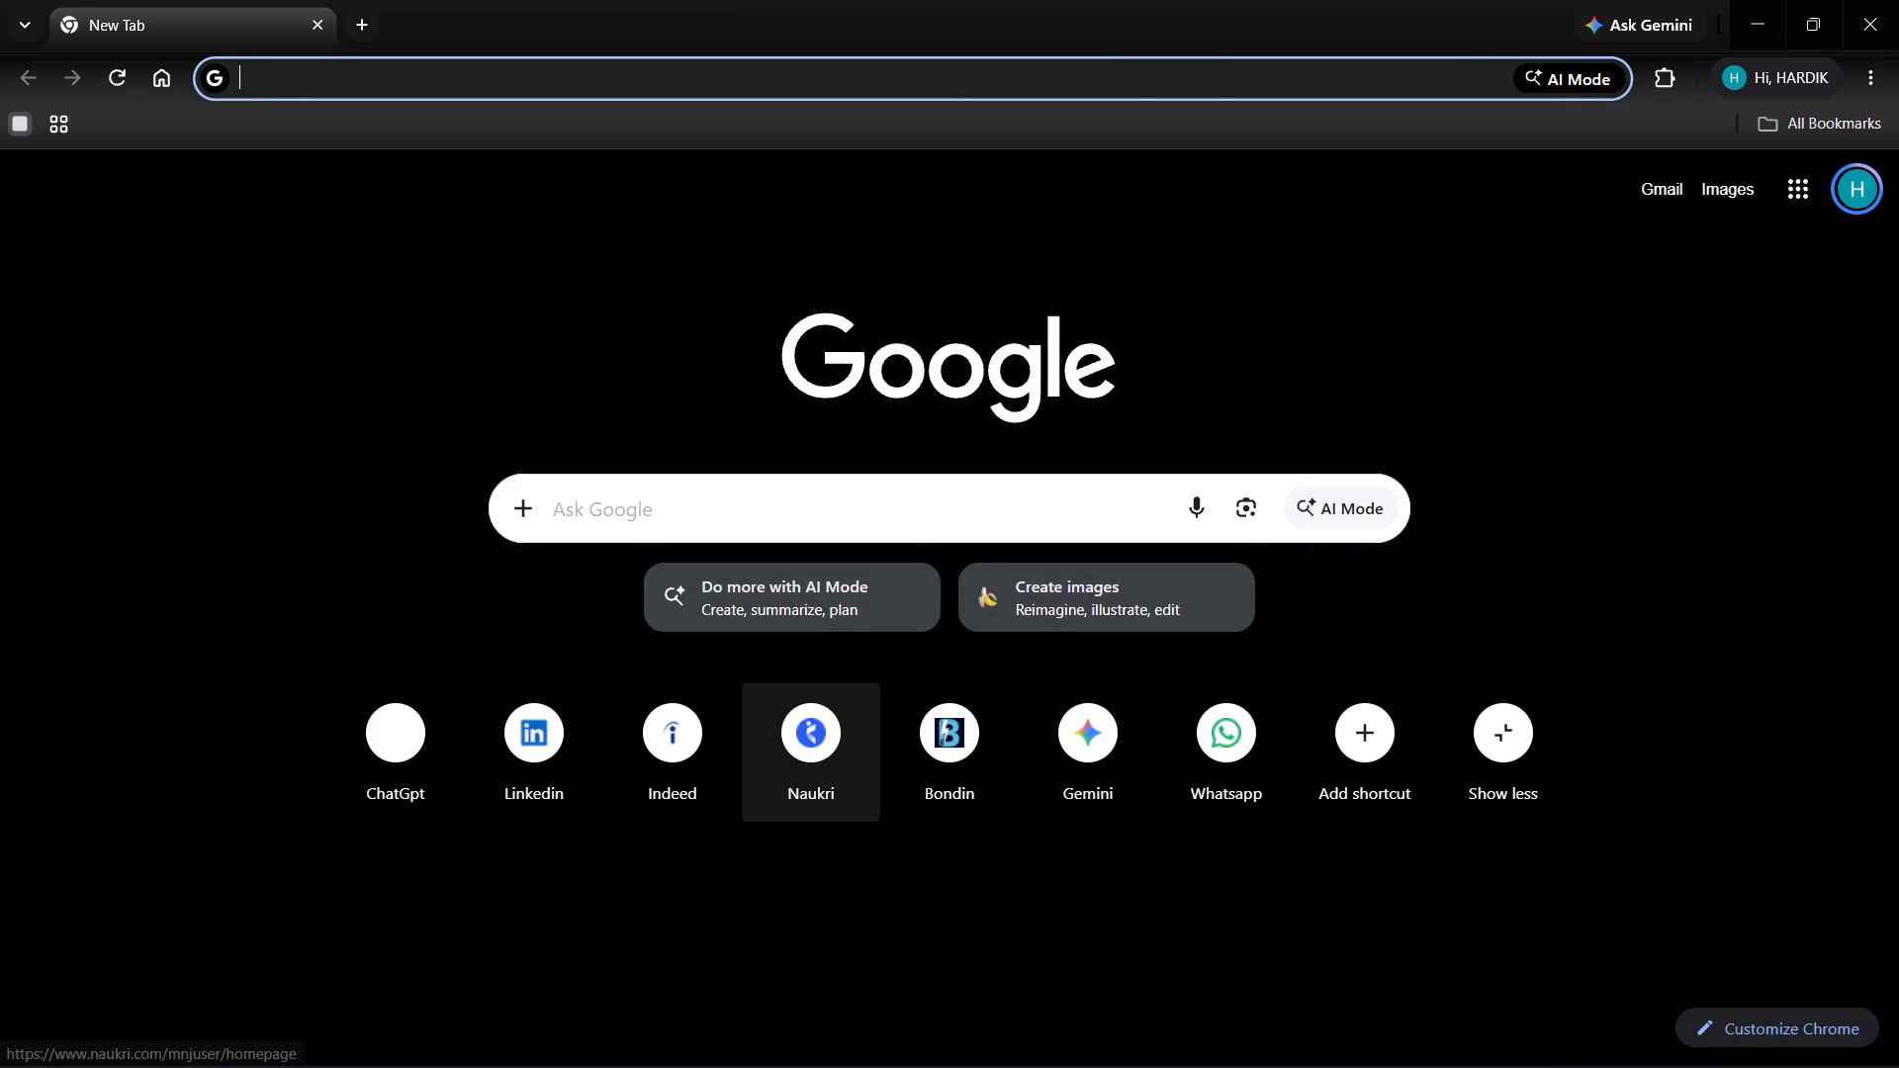
left_click(1044, 77)
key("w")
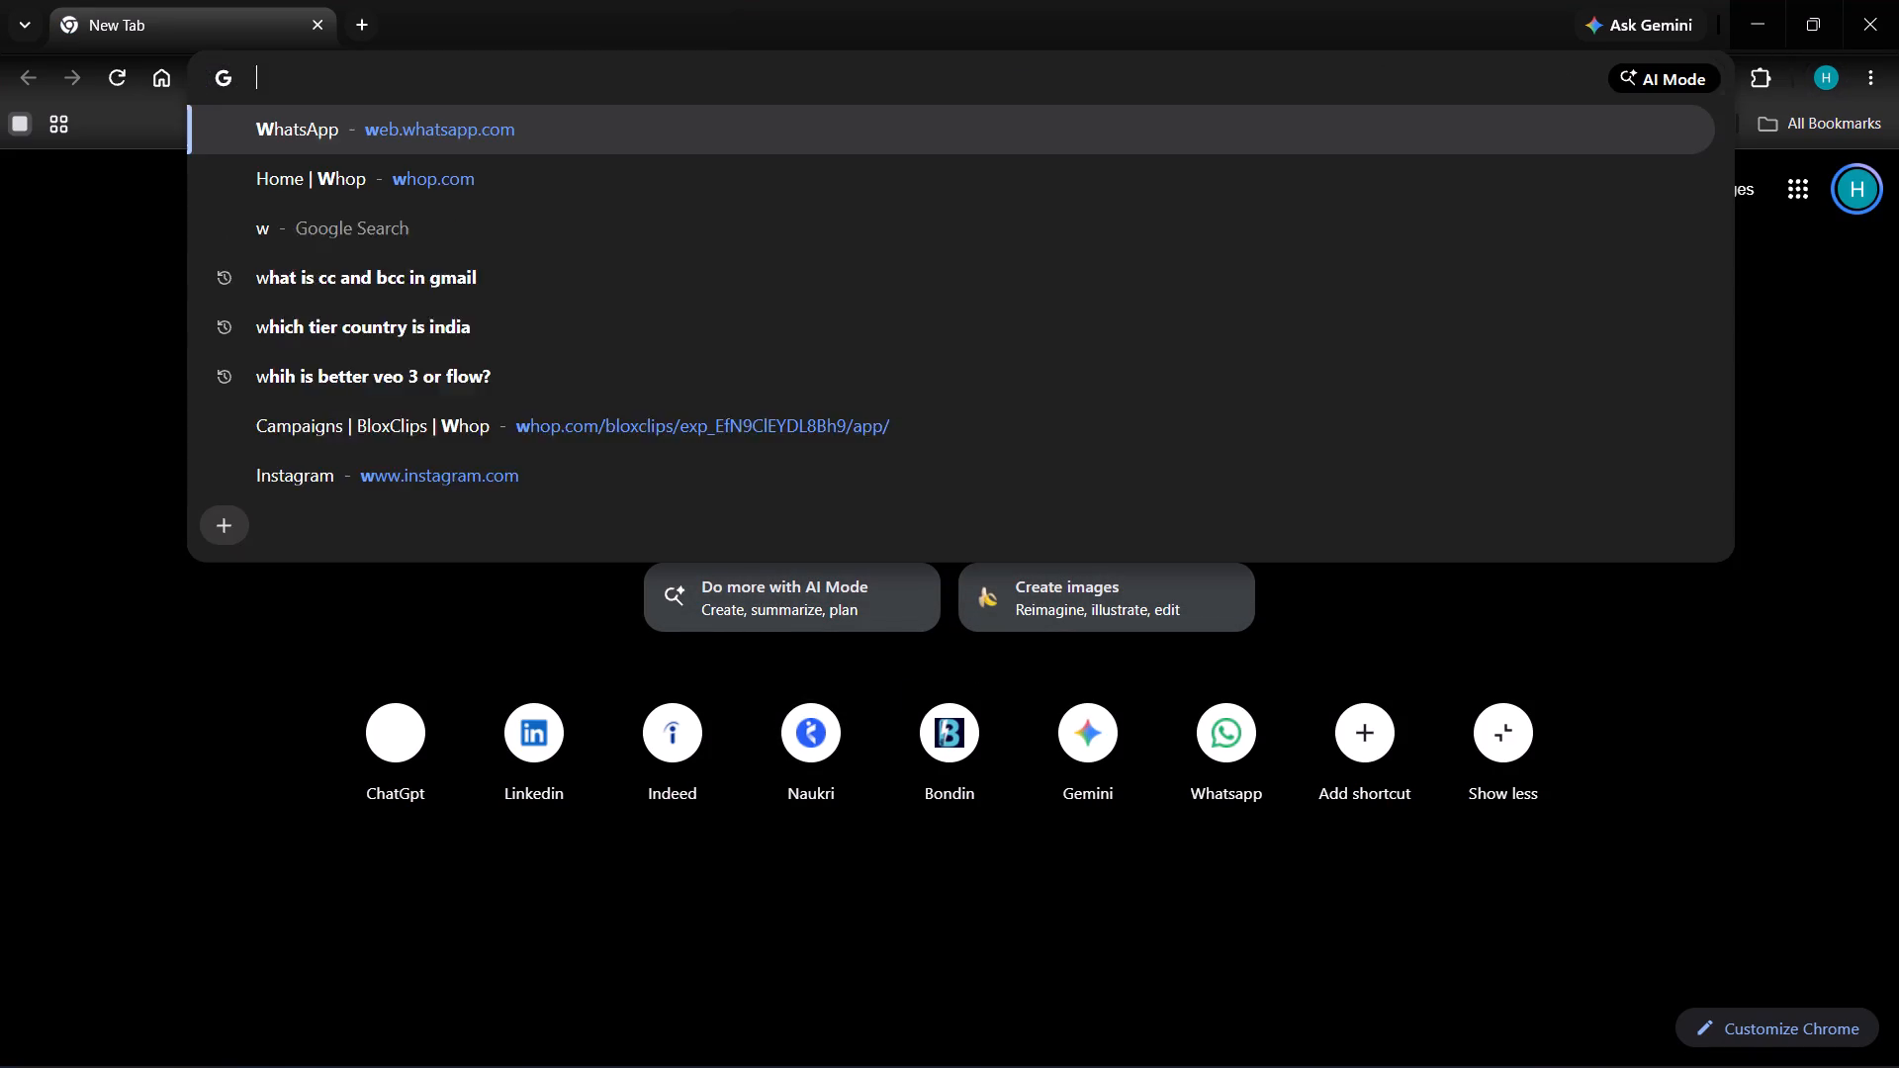
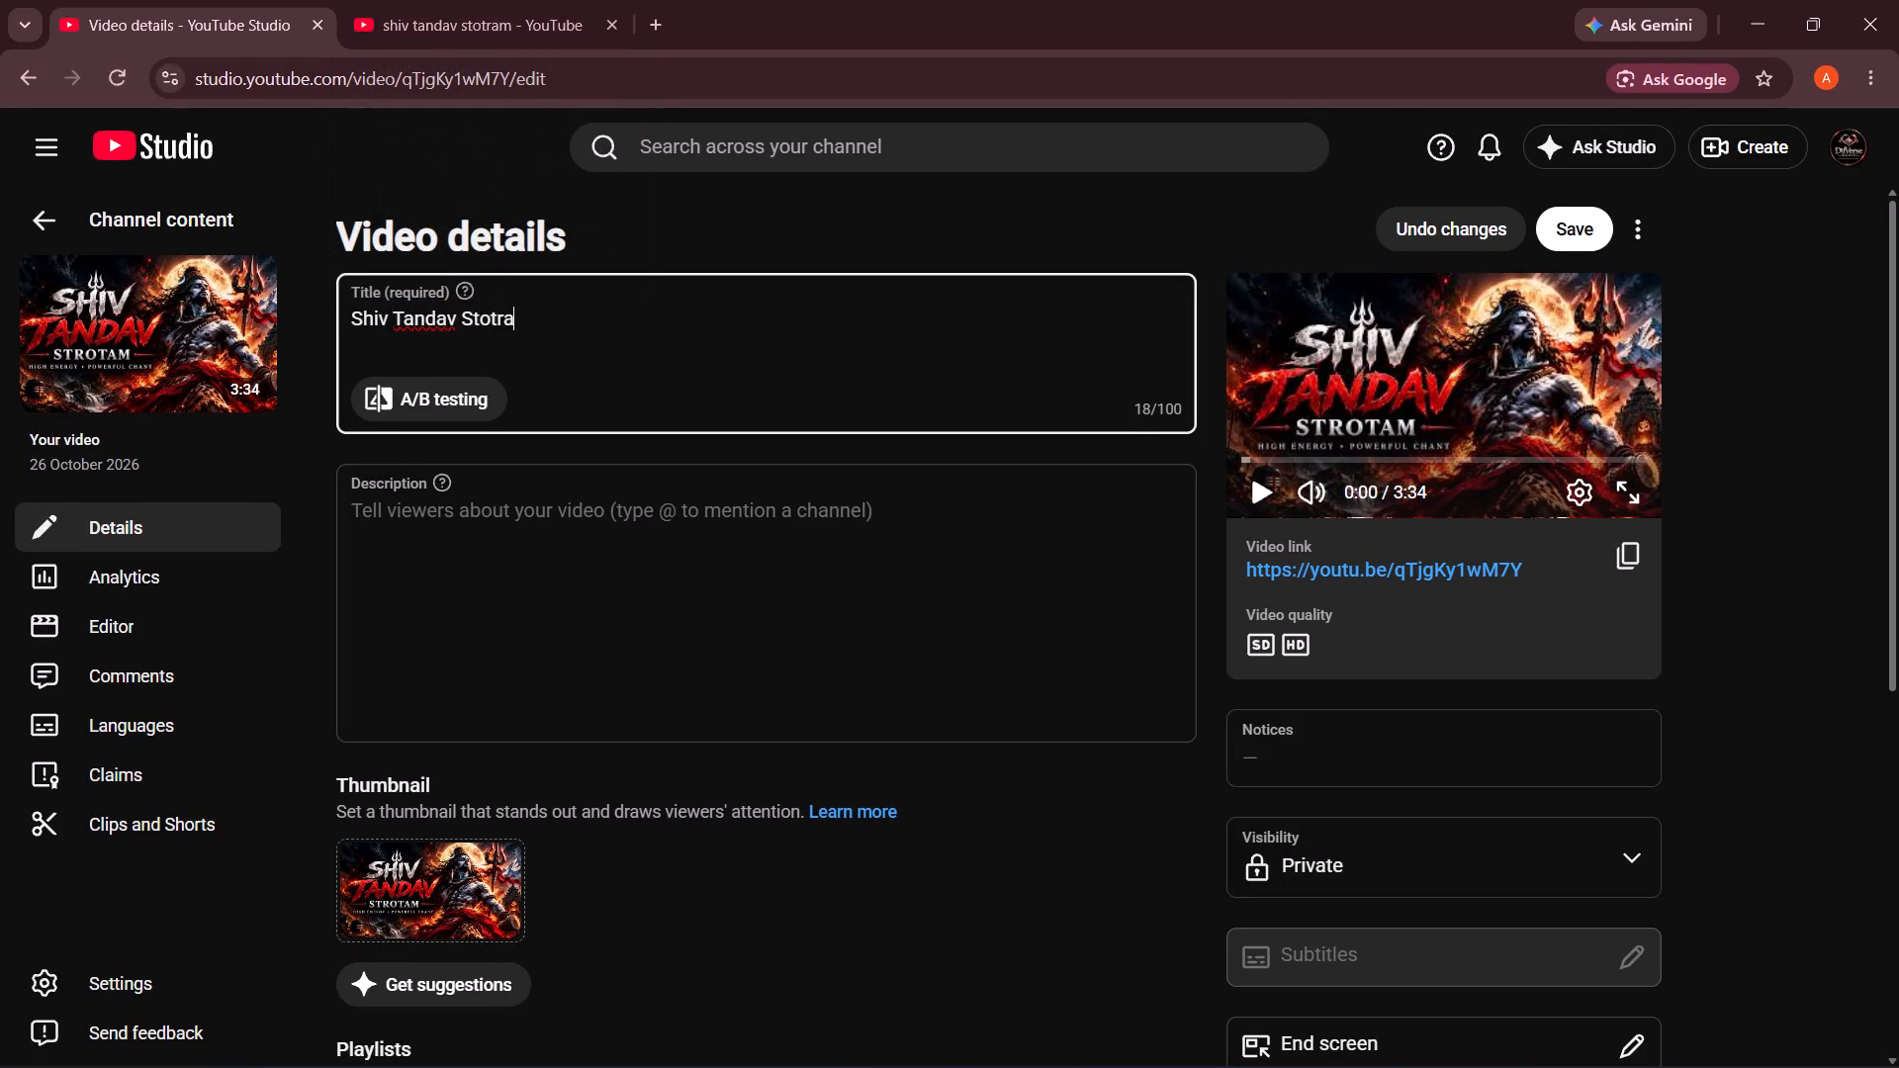
Complete the video title so it reads "Shiv Tandav Stotram | High Energy Powerful Chant".
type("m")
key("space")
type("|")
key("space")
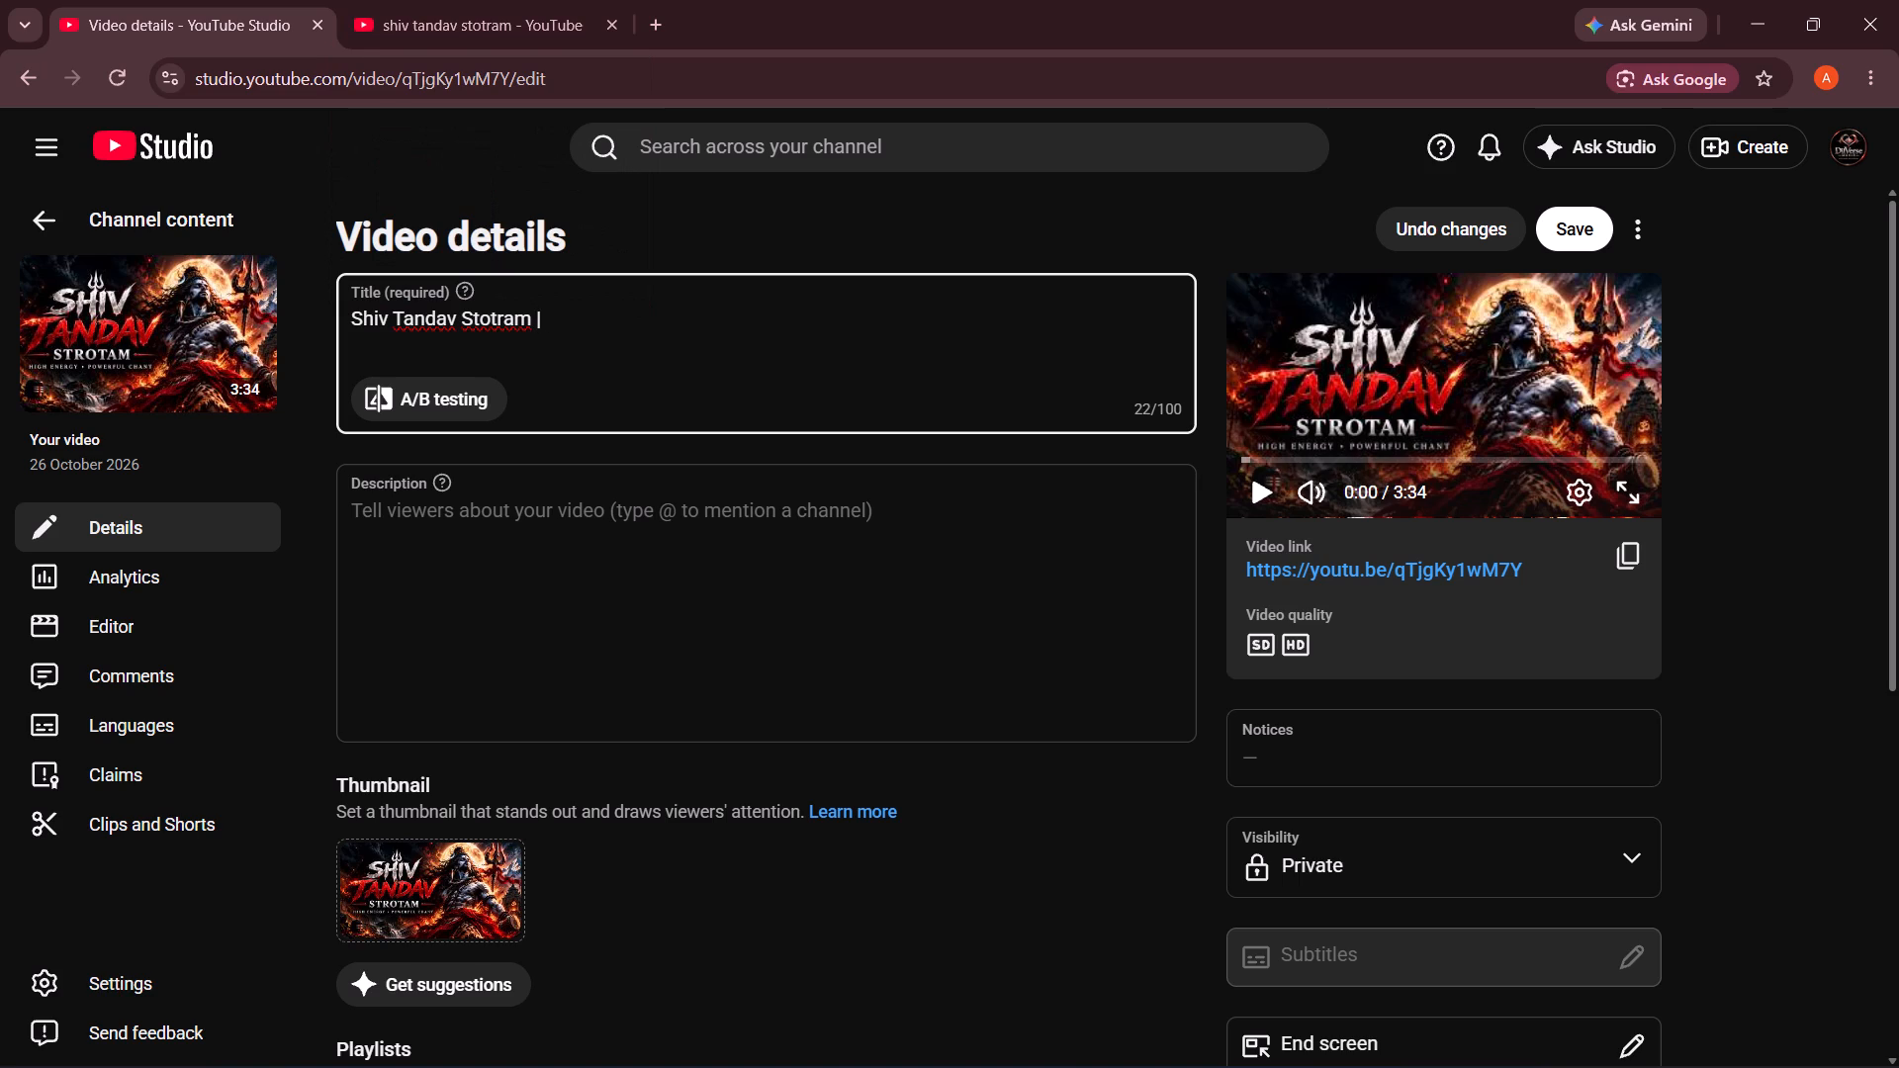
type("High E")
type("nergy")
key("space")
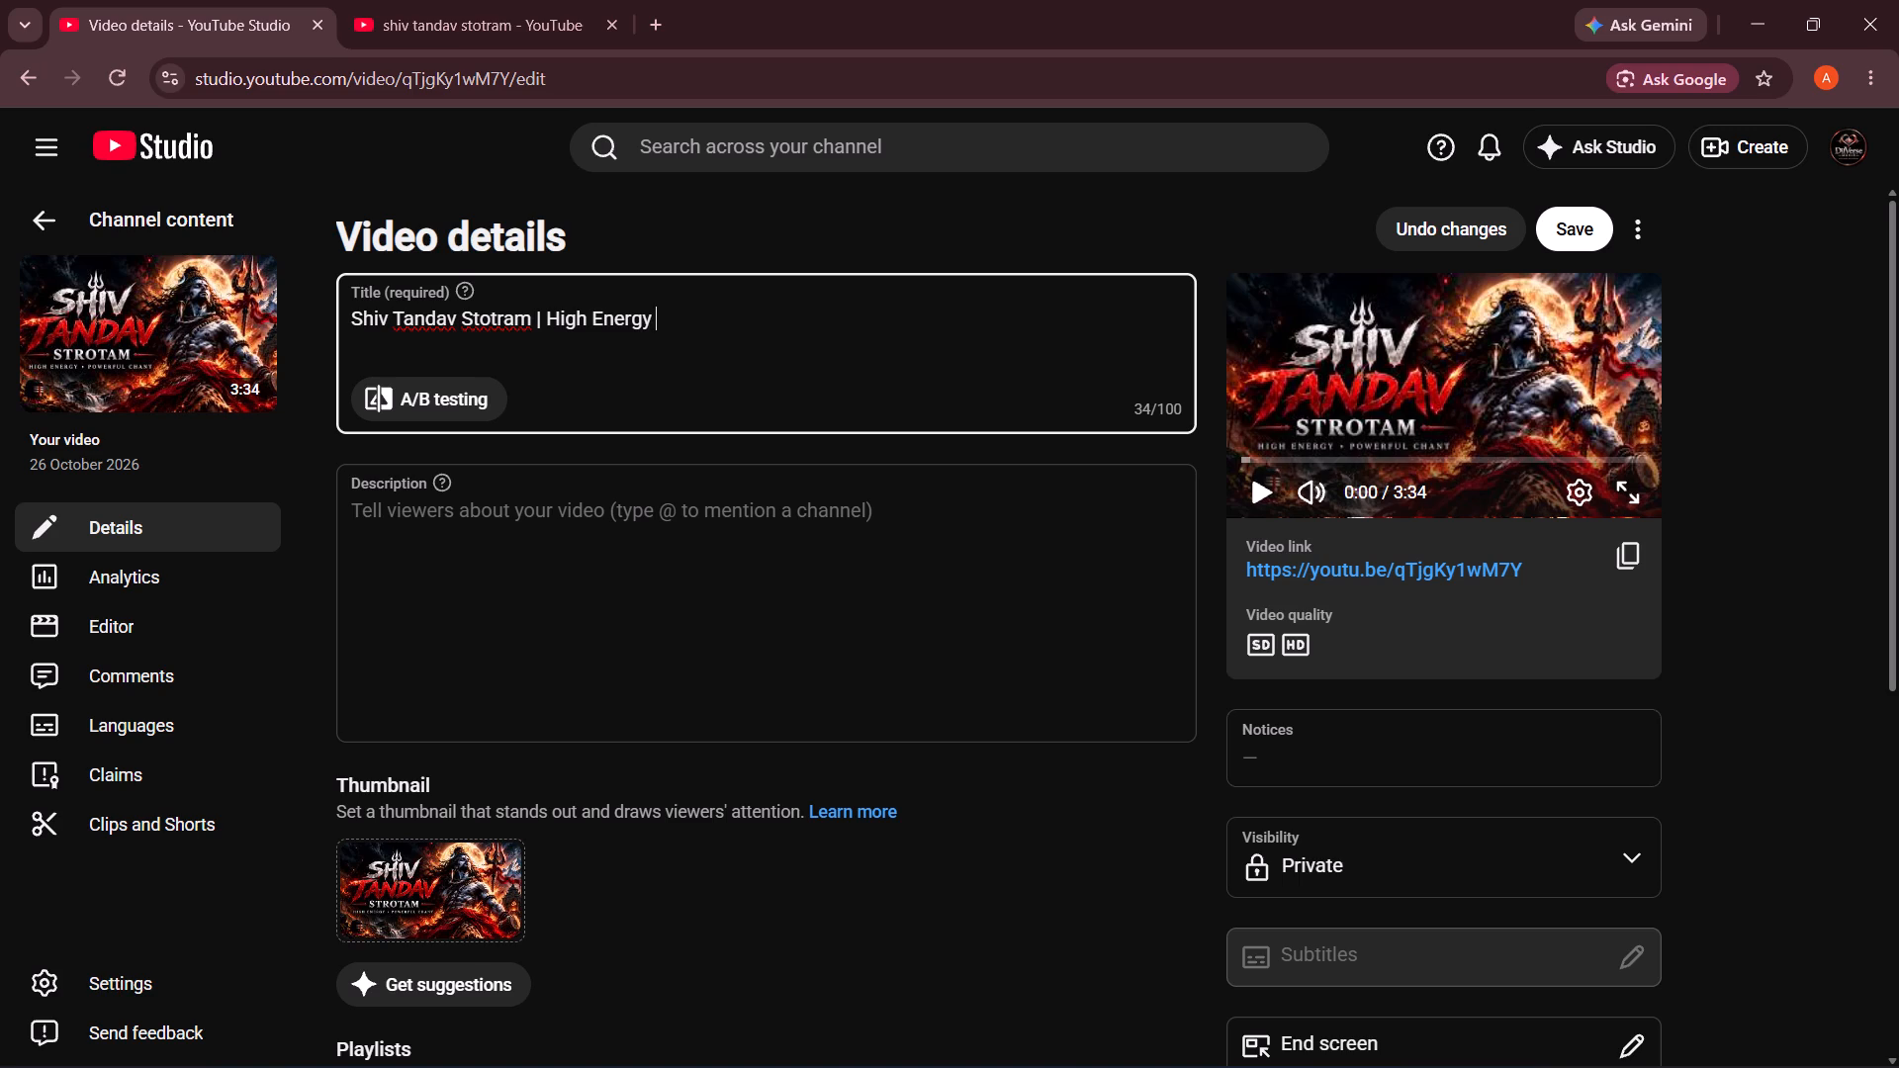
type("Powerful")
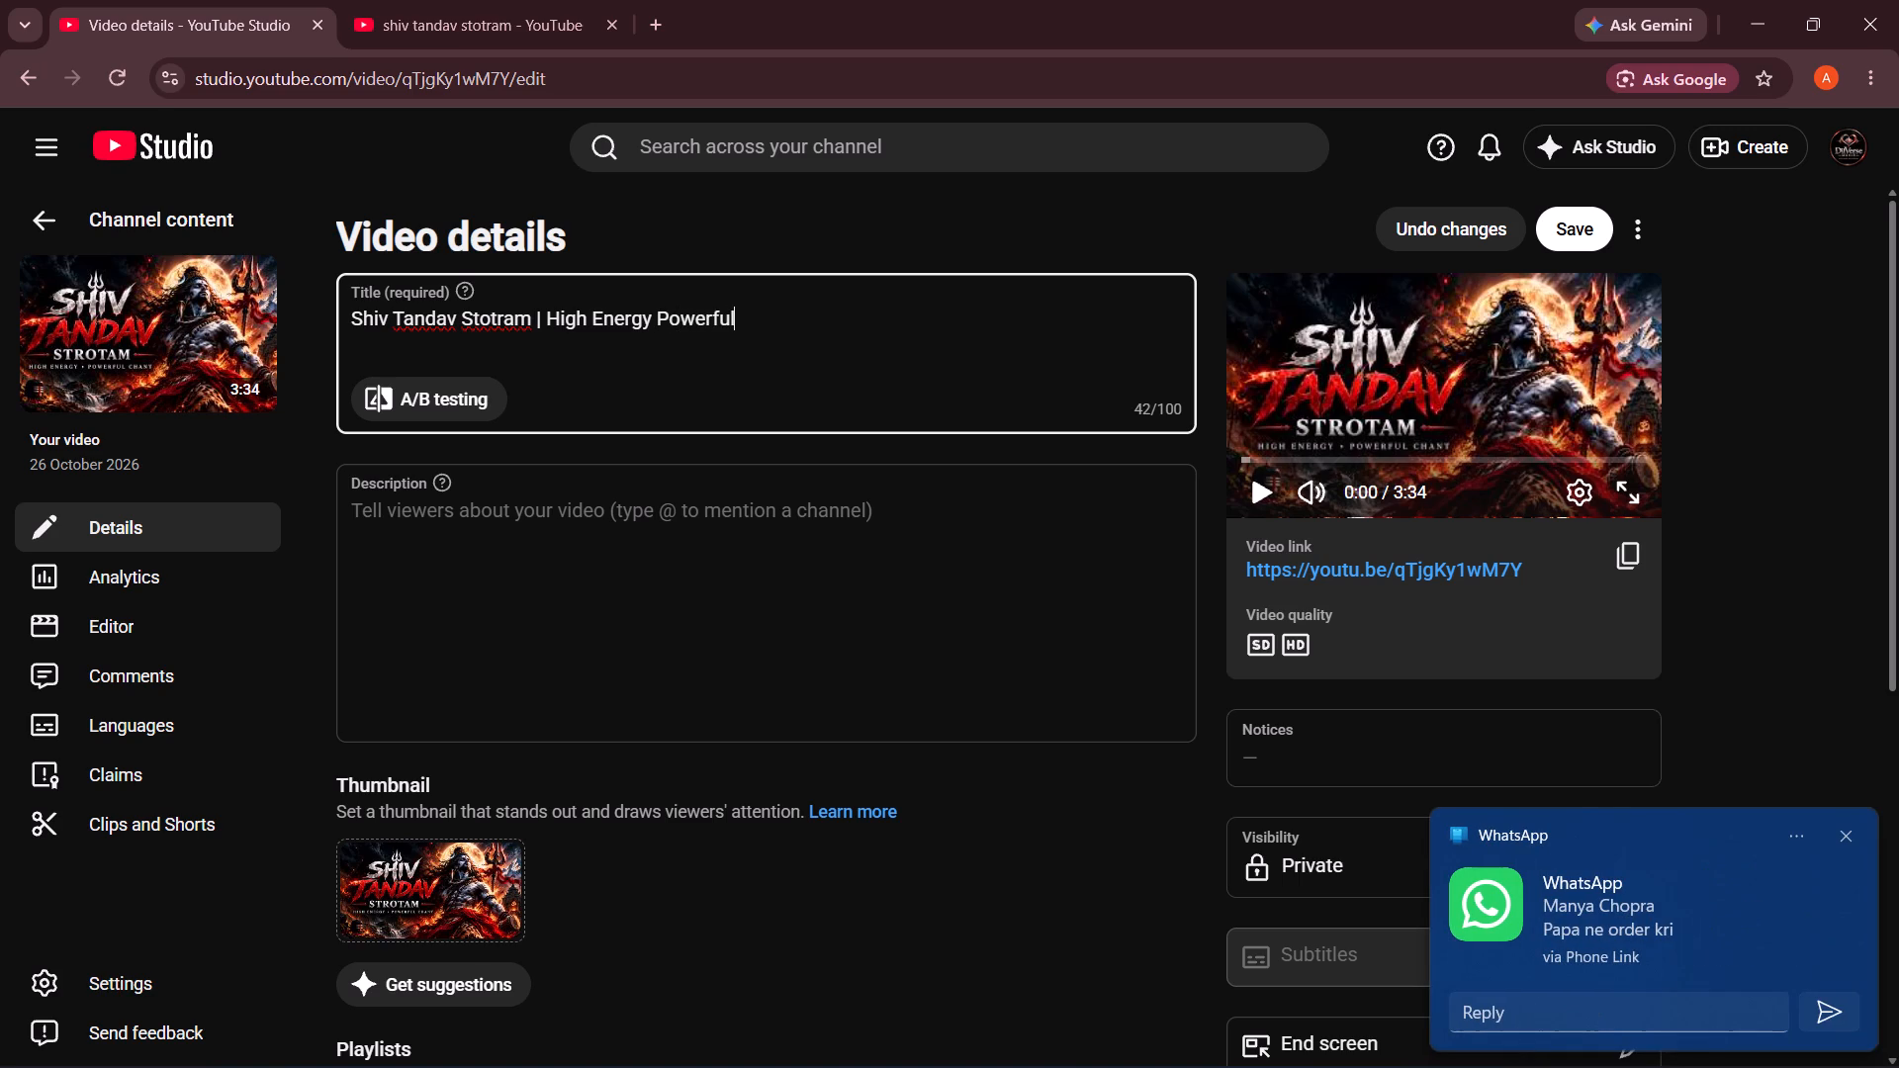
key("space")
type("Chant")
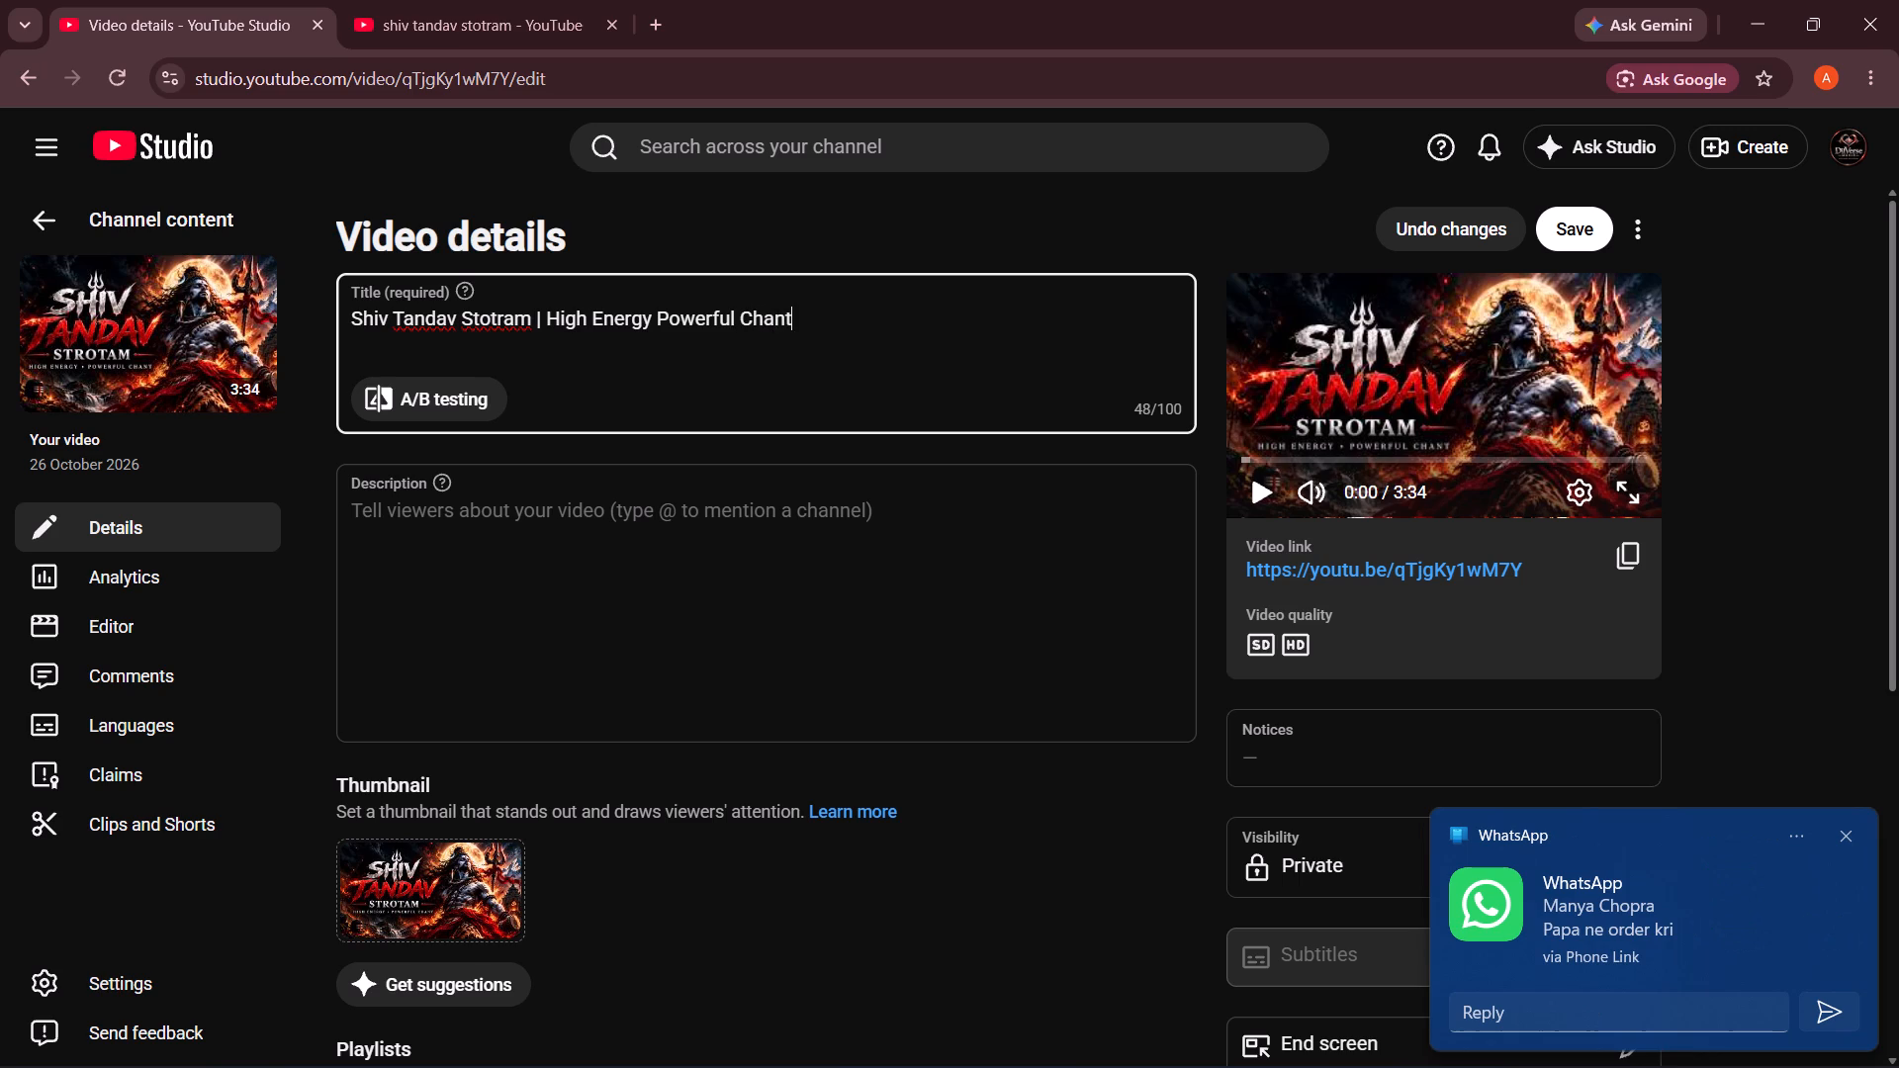
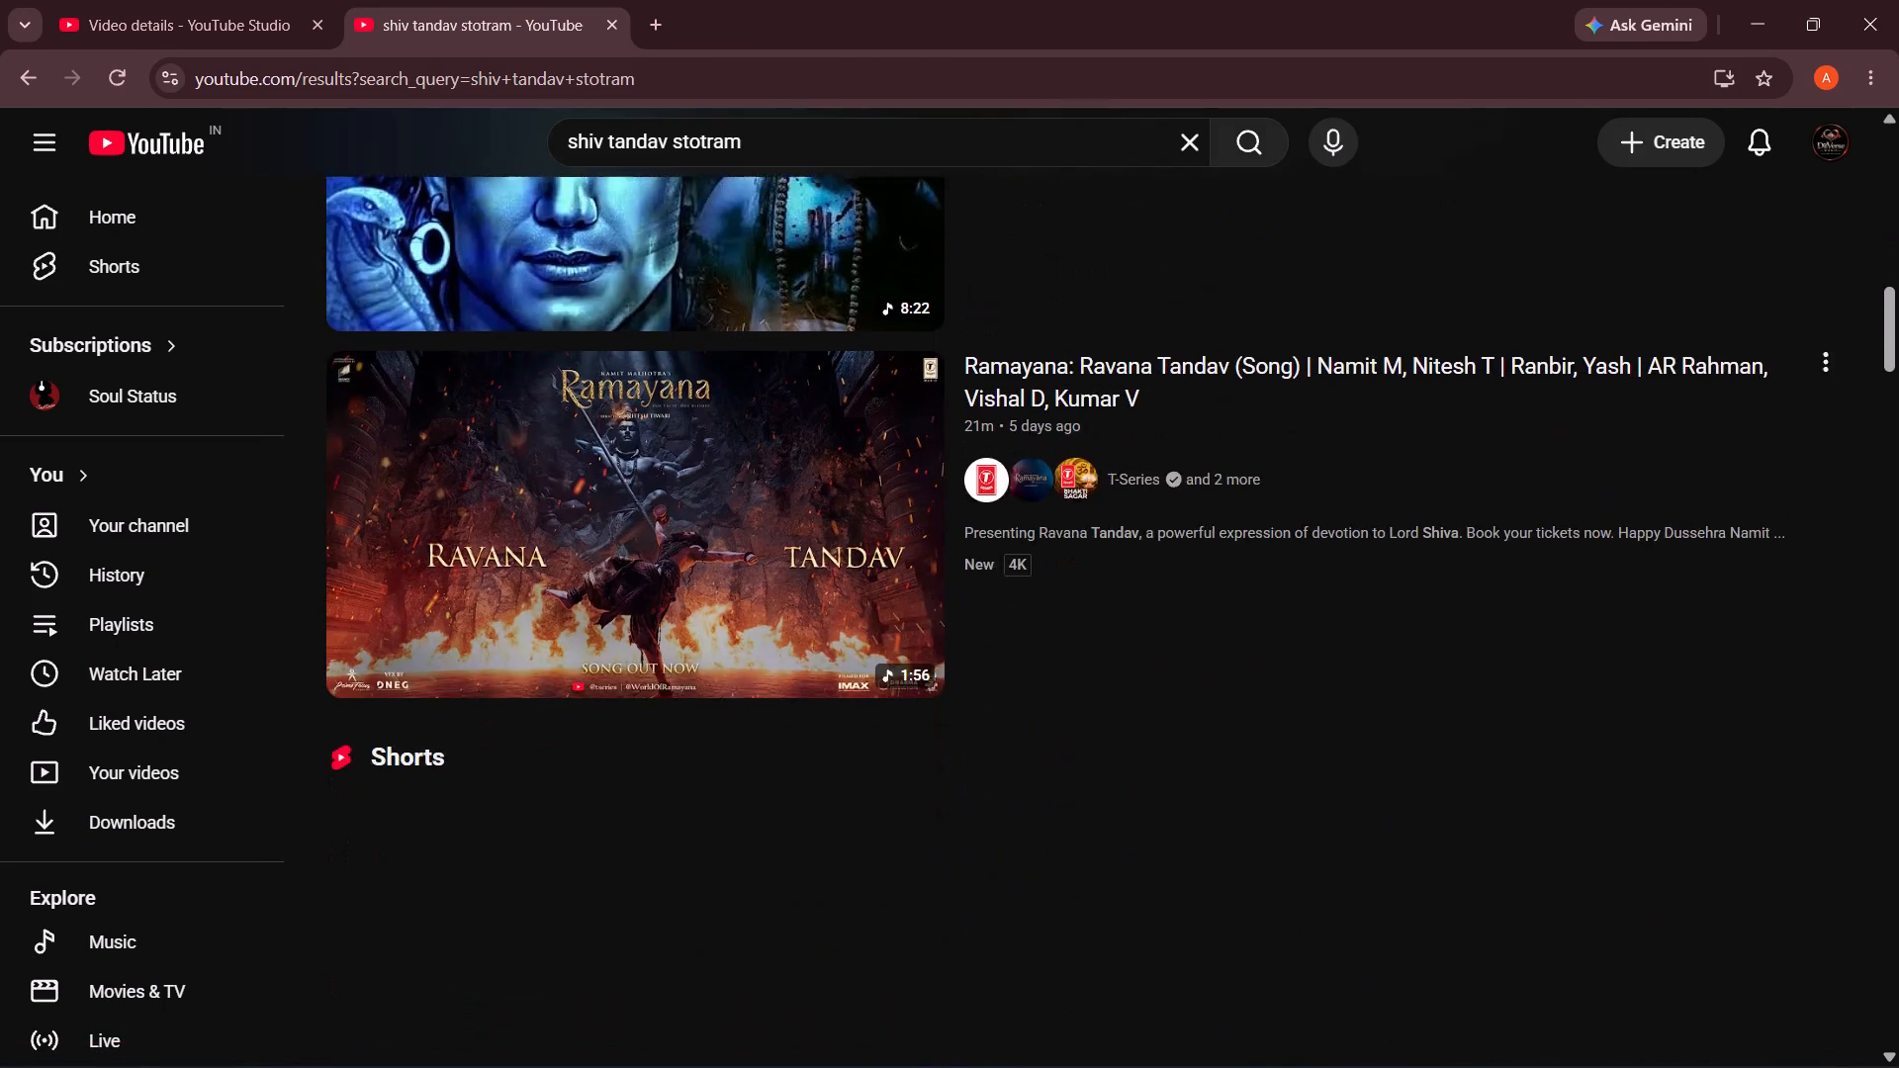
Look back through the "shiv tandav stotram" search results, examining the titles of similar videos for reference.
scroll(1117, 651, "up", 6)
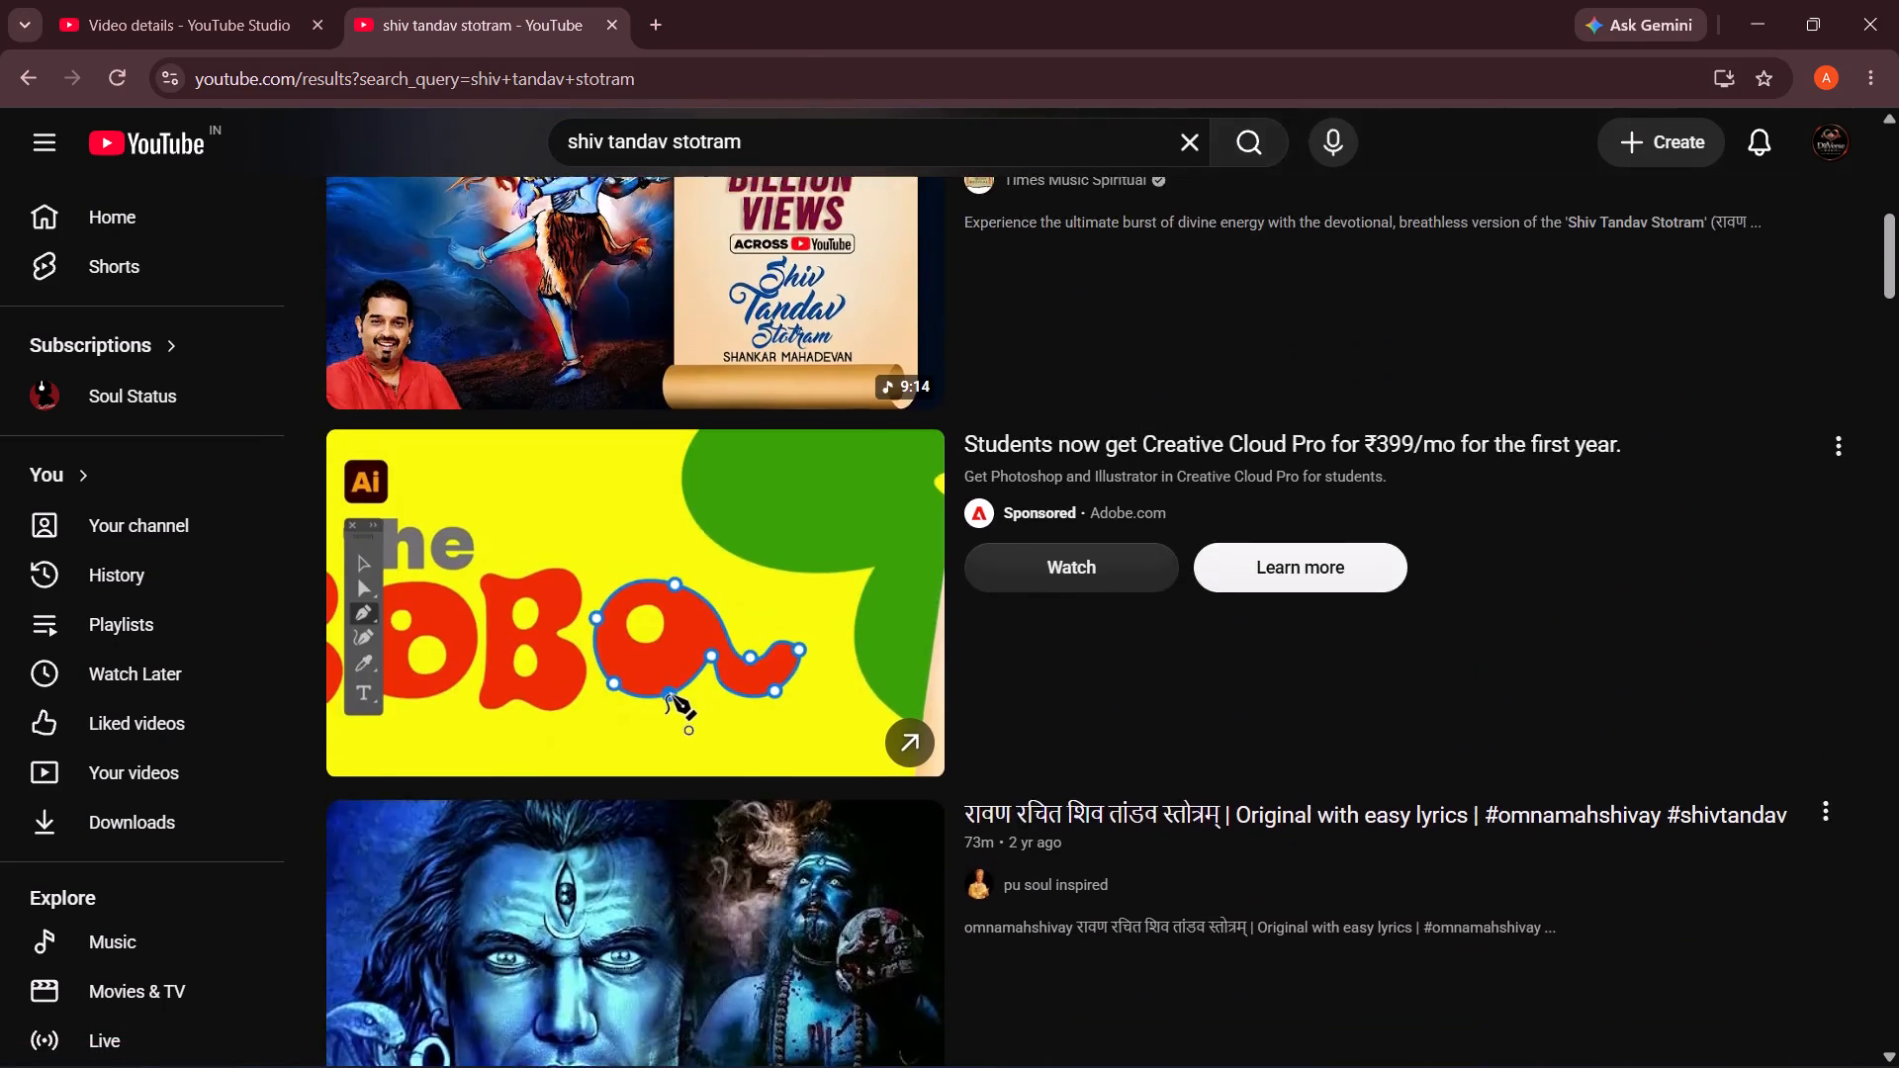
scroll(1117, 651, "up", 4)
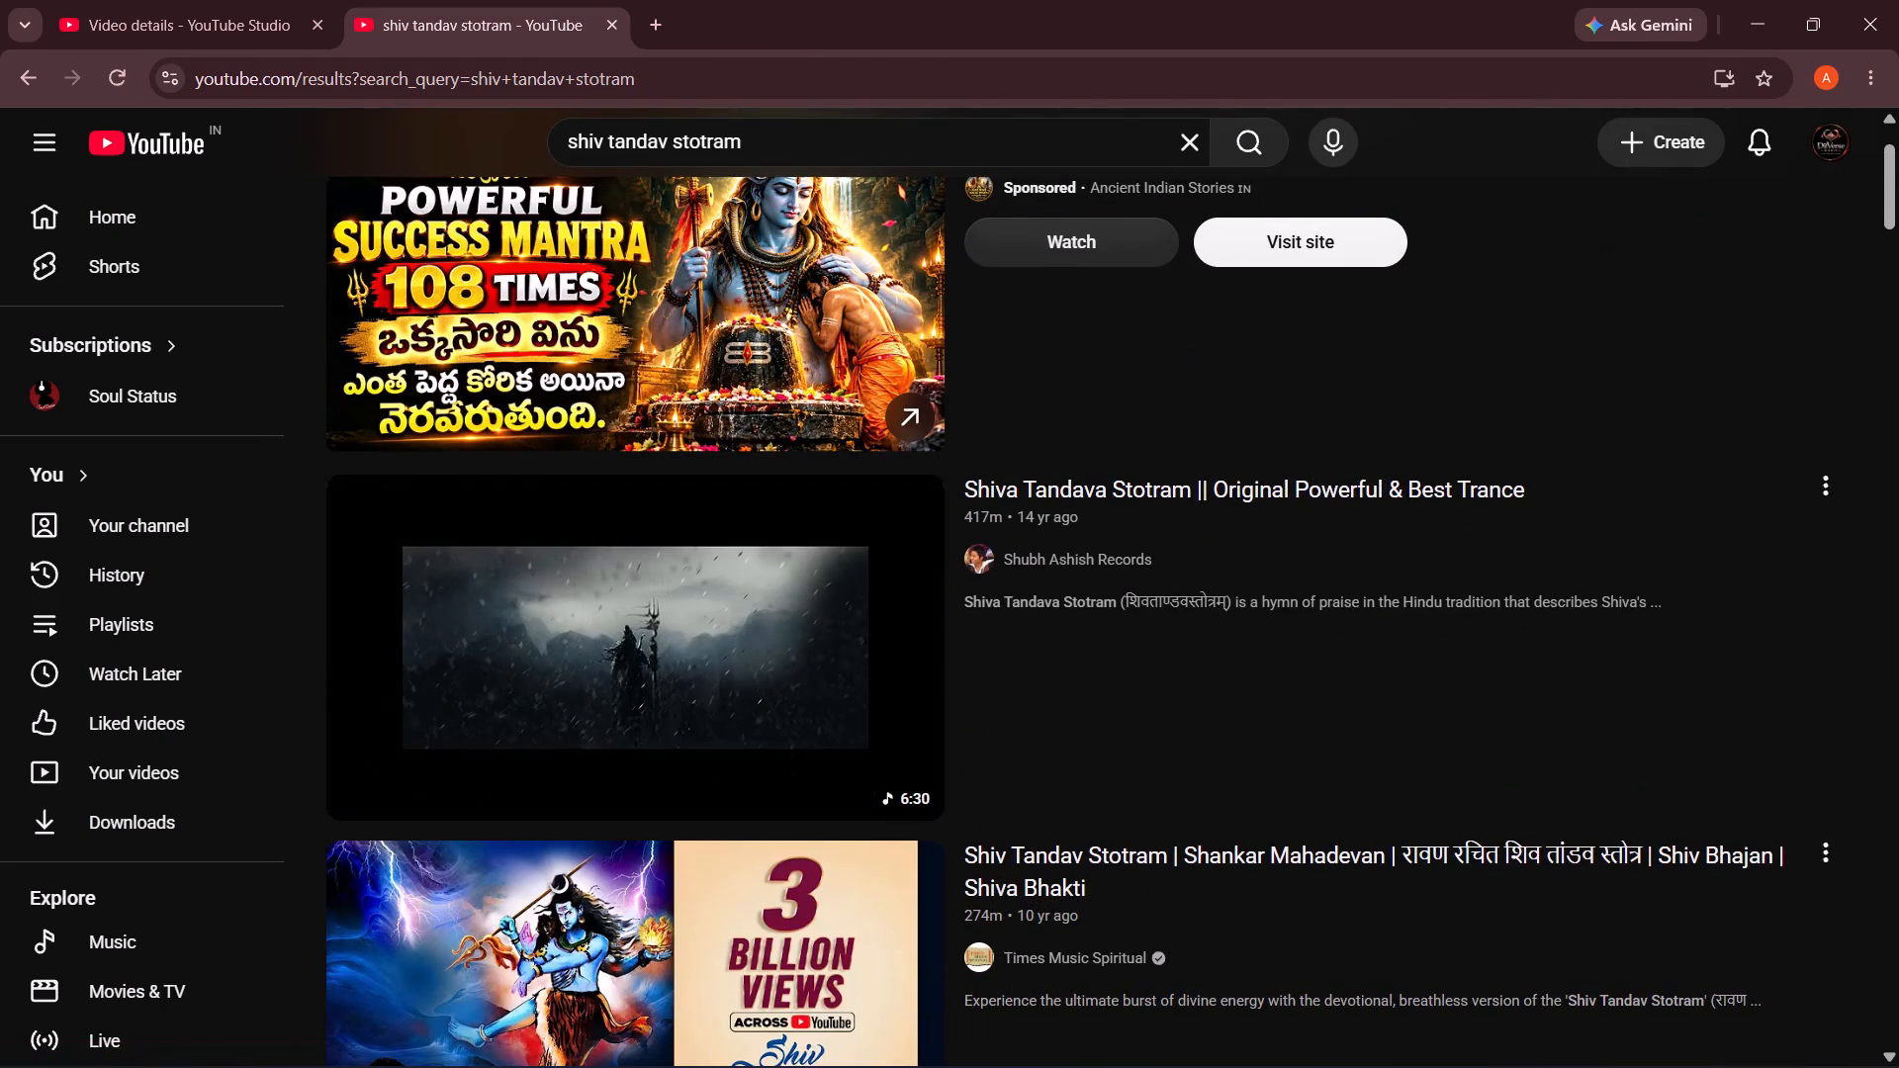
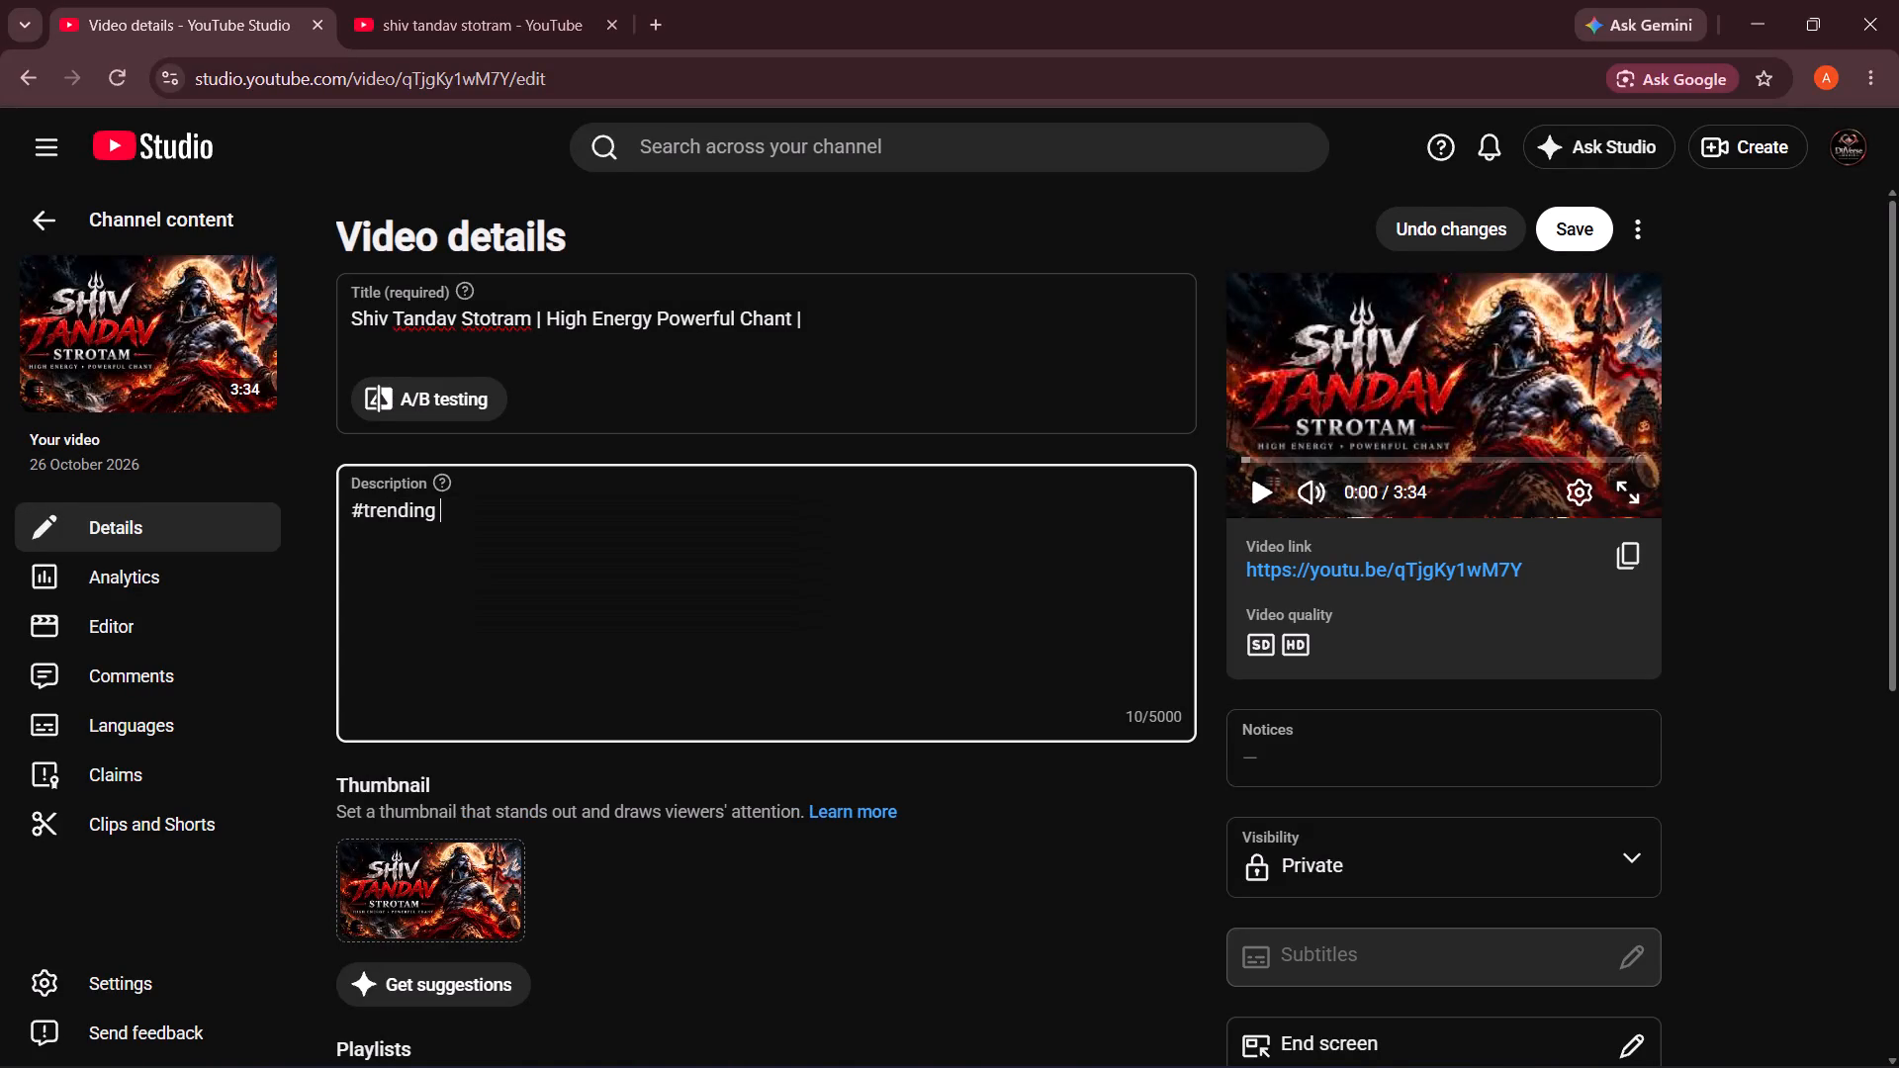
Add the suggested hashtag #shiv after #trending in the video description.
key("shift+numbersign")
type("shiv")
left_click(637, 538)
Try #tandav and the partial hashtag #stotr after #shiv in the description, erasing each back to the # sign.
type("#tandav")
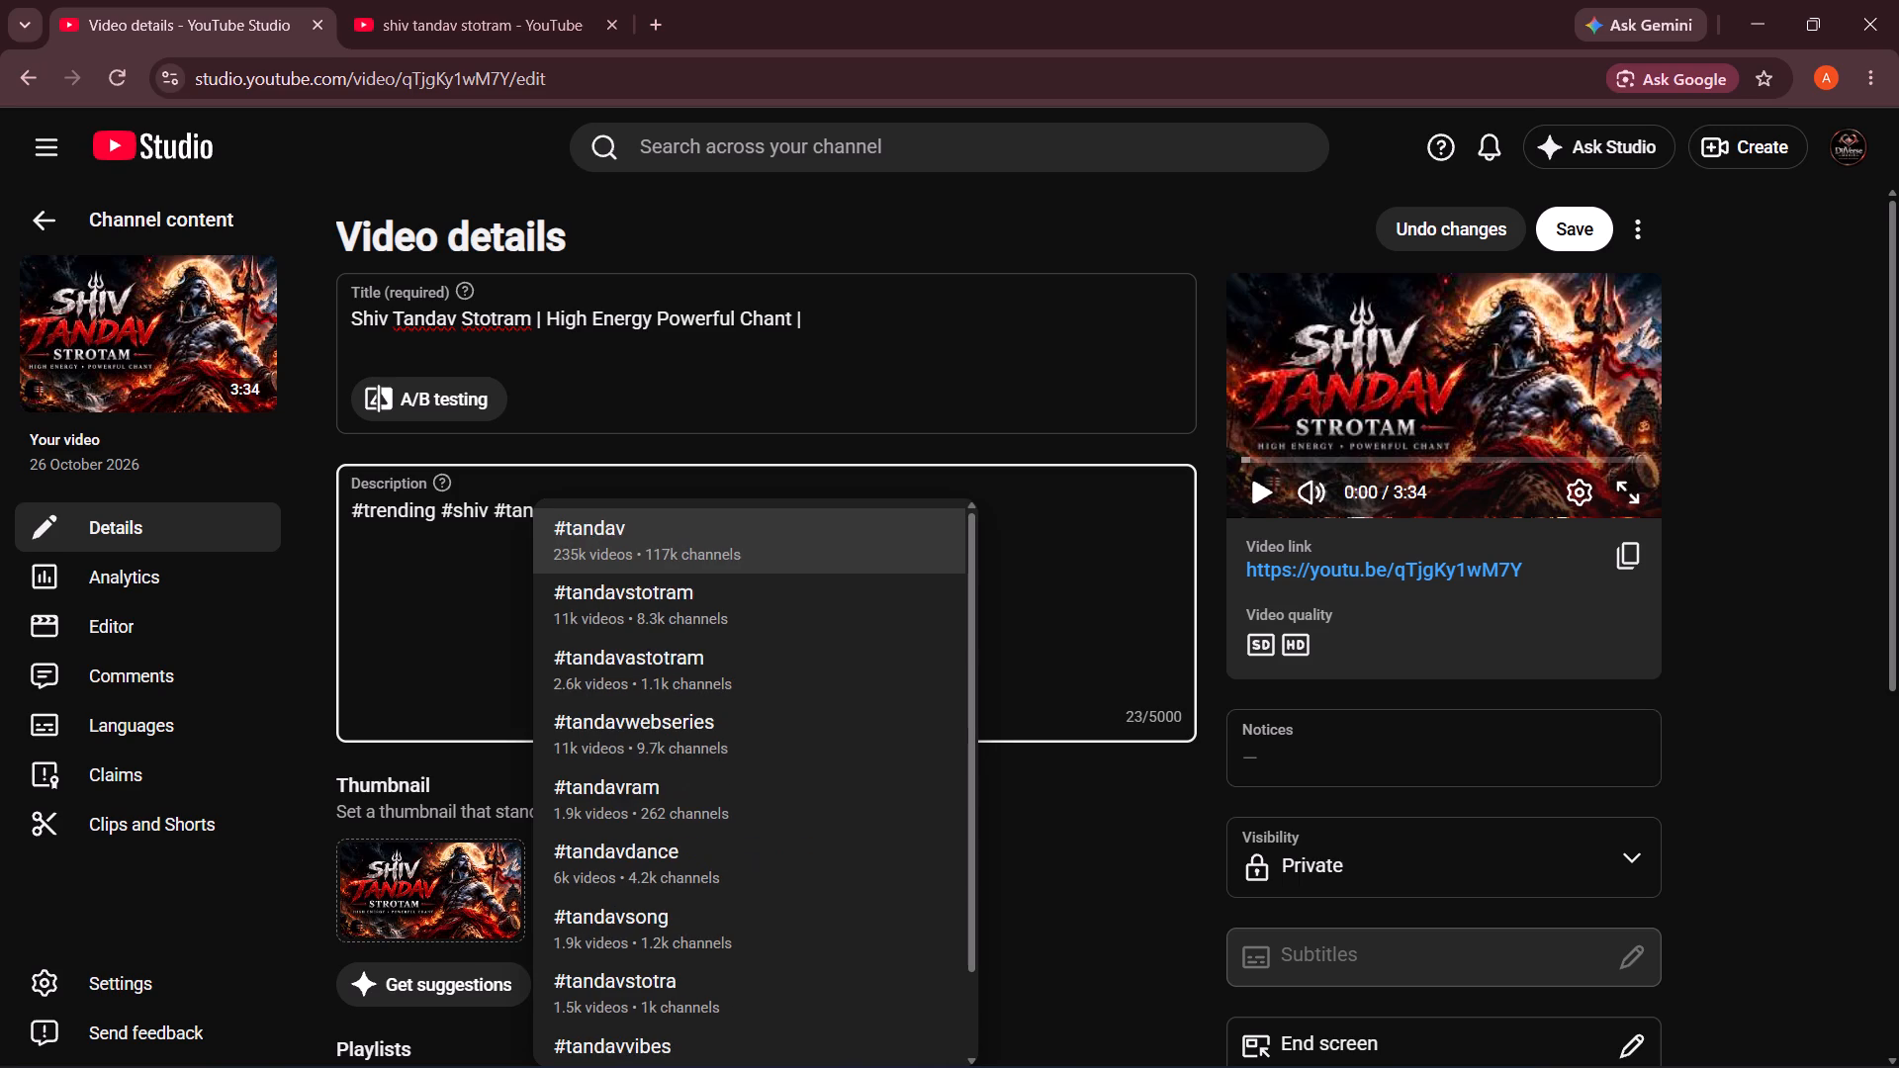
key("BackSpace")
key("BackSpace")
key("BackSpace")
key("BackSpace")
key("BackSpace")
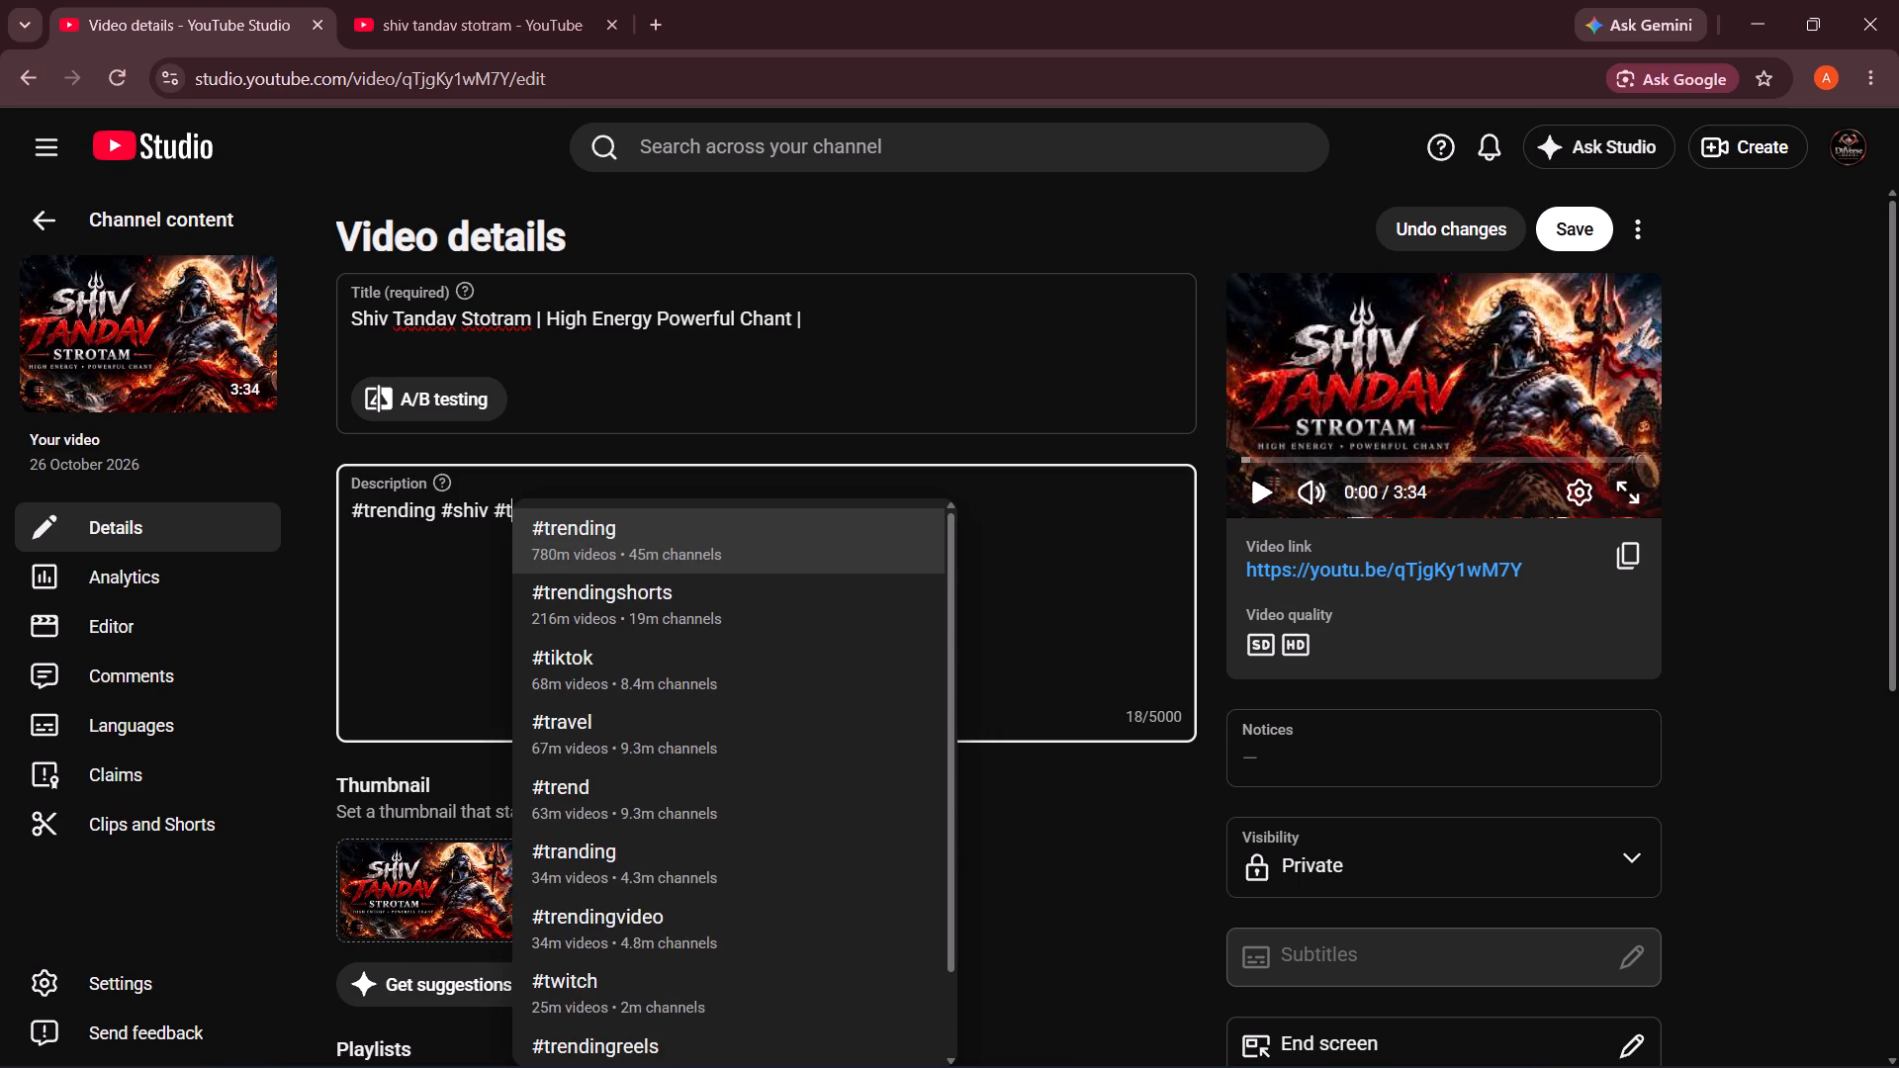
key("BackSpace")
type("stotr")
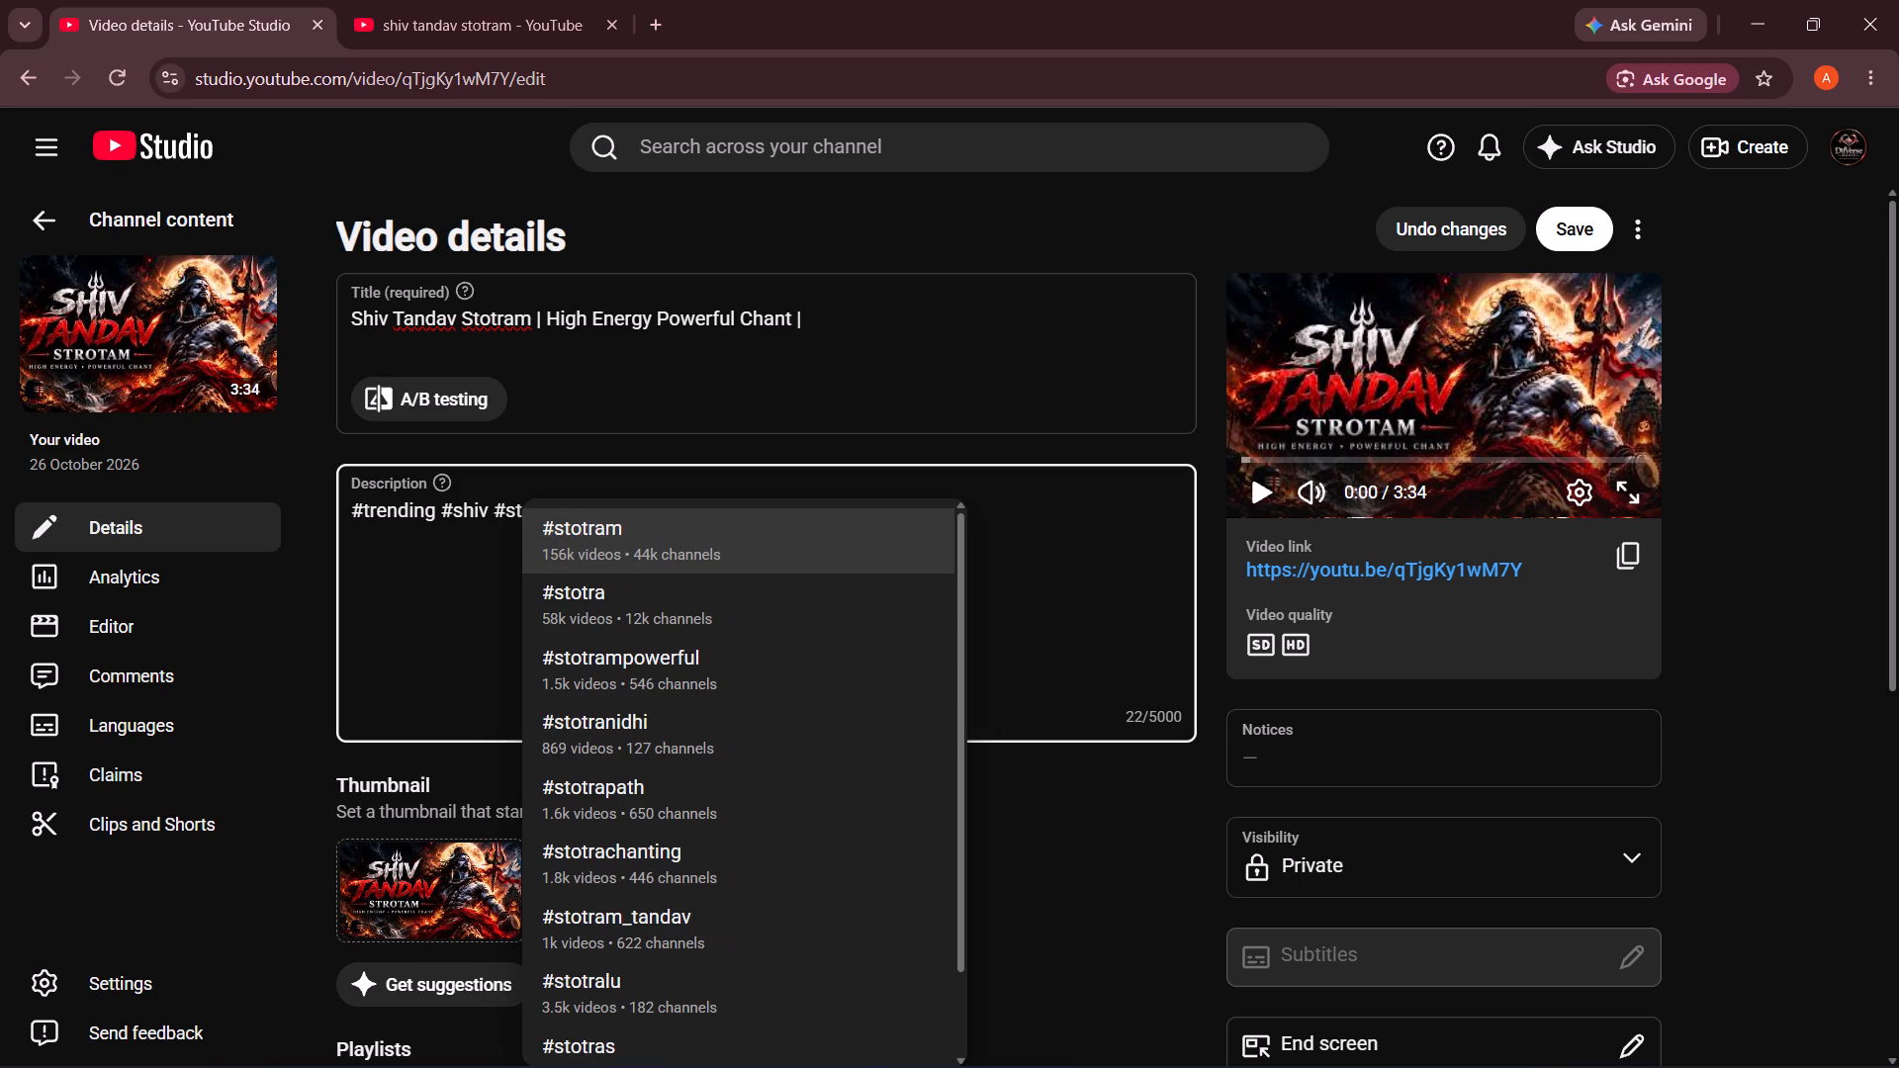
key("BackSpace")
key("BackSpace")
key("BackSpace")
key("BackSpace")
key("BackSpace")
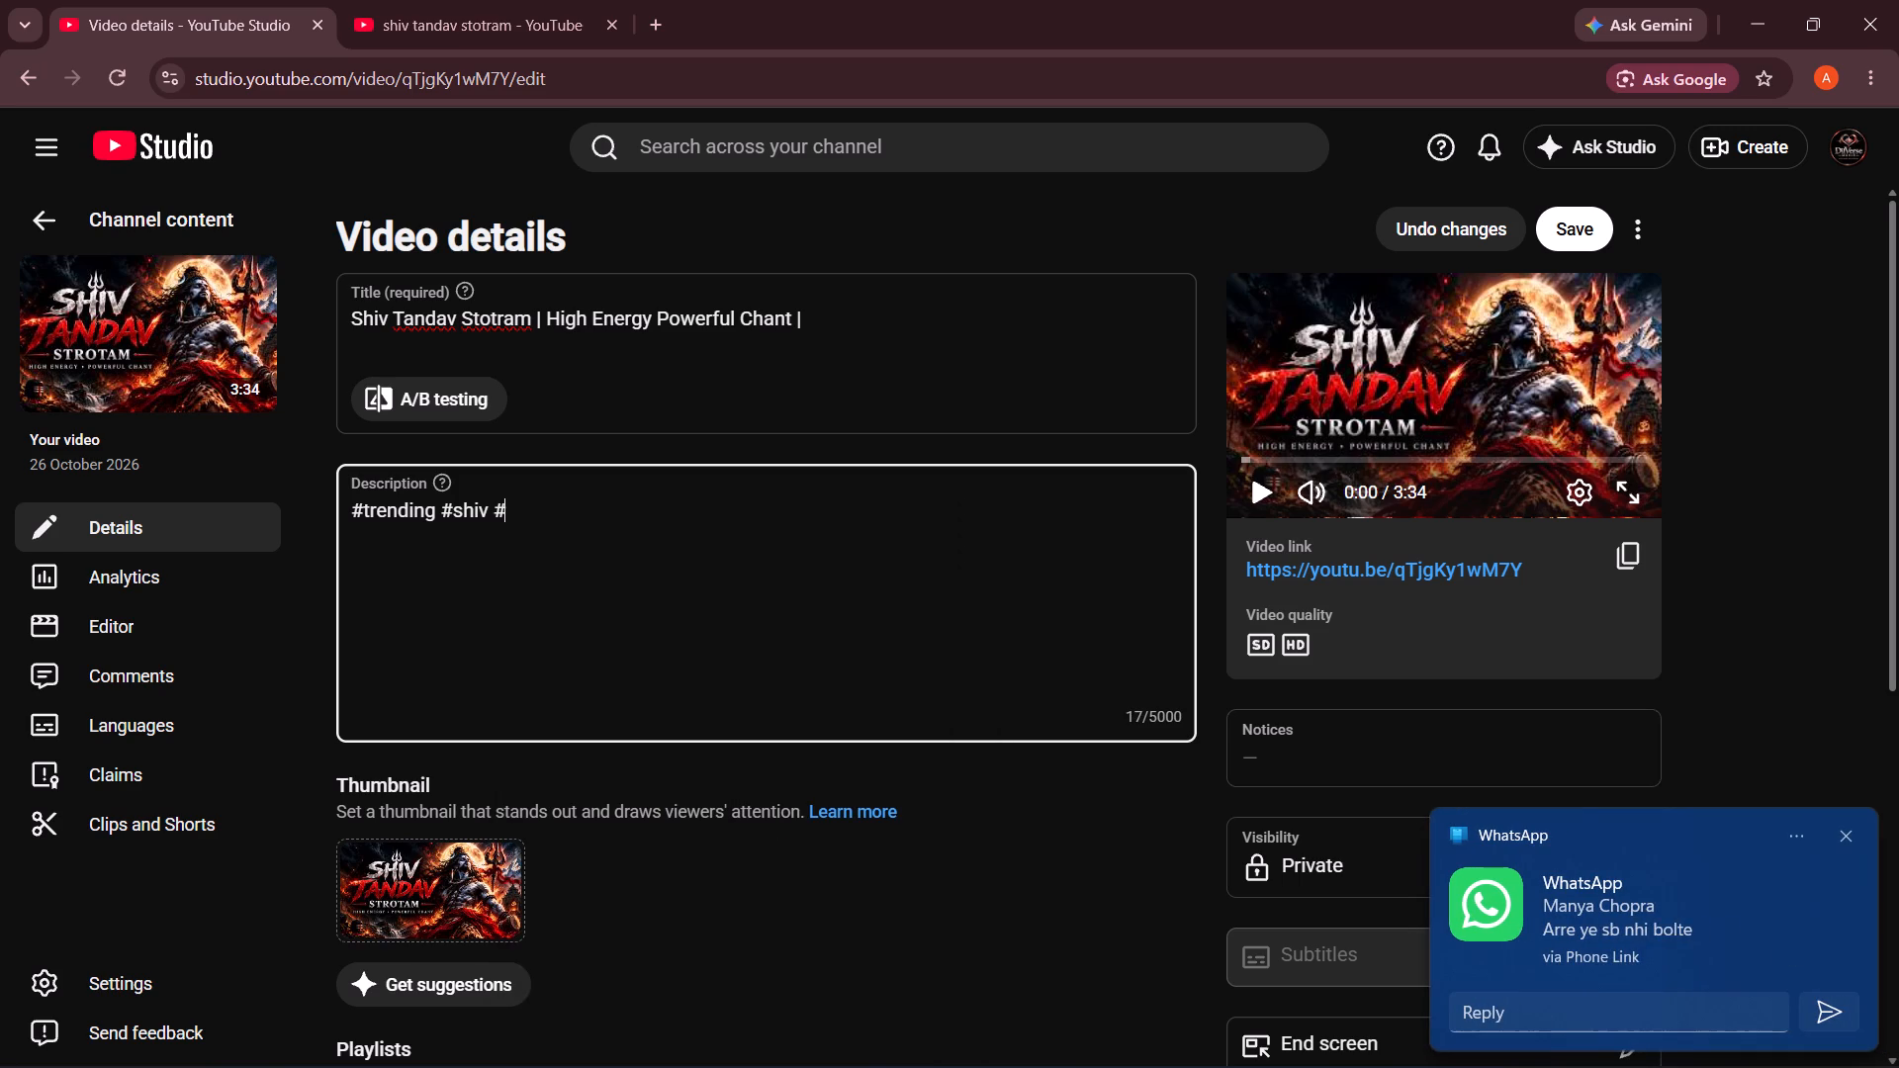
Complete the third hashtag in the description as #song using the suggested match.
type("song")
left_click(794, 538)
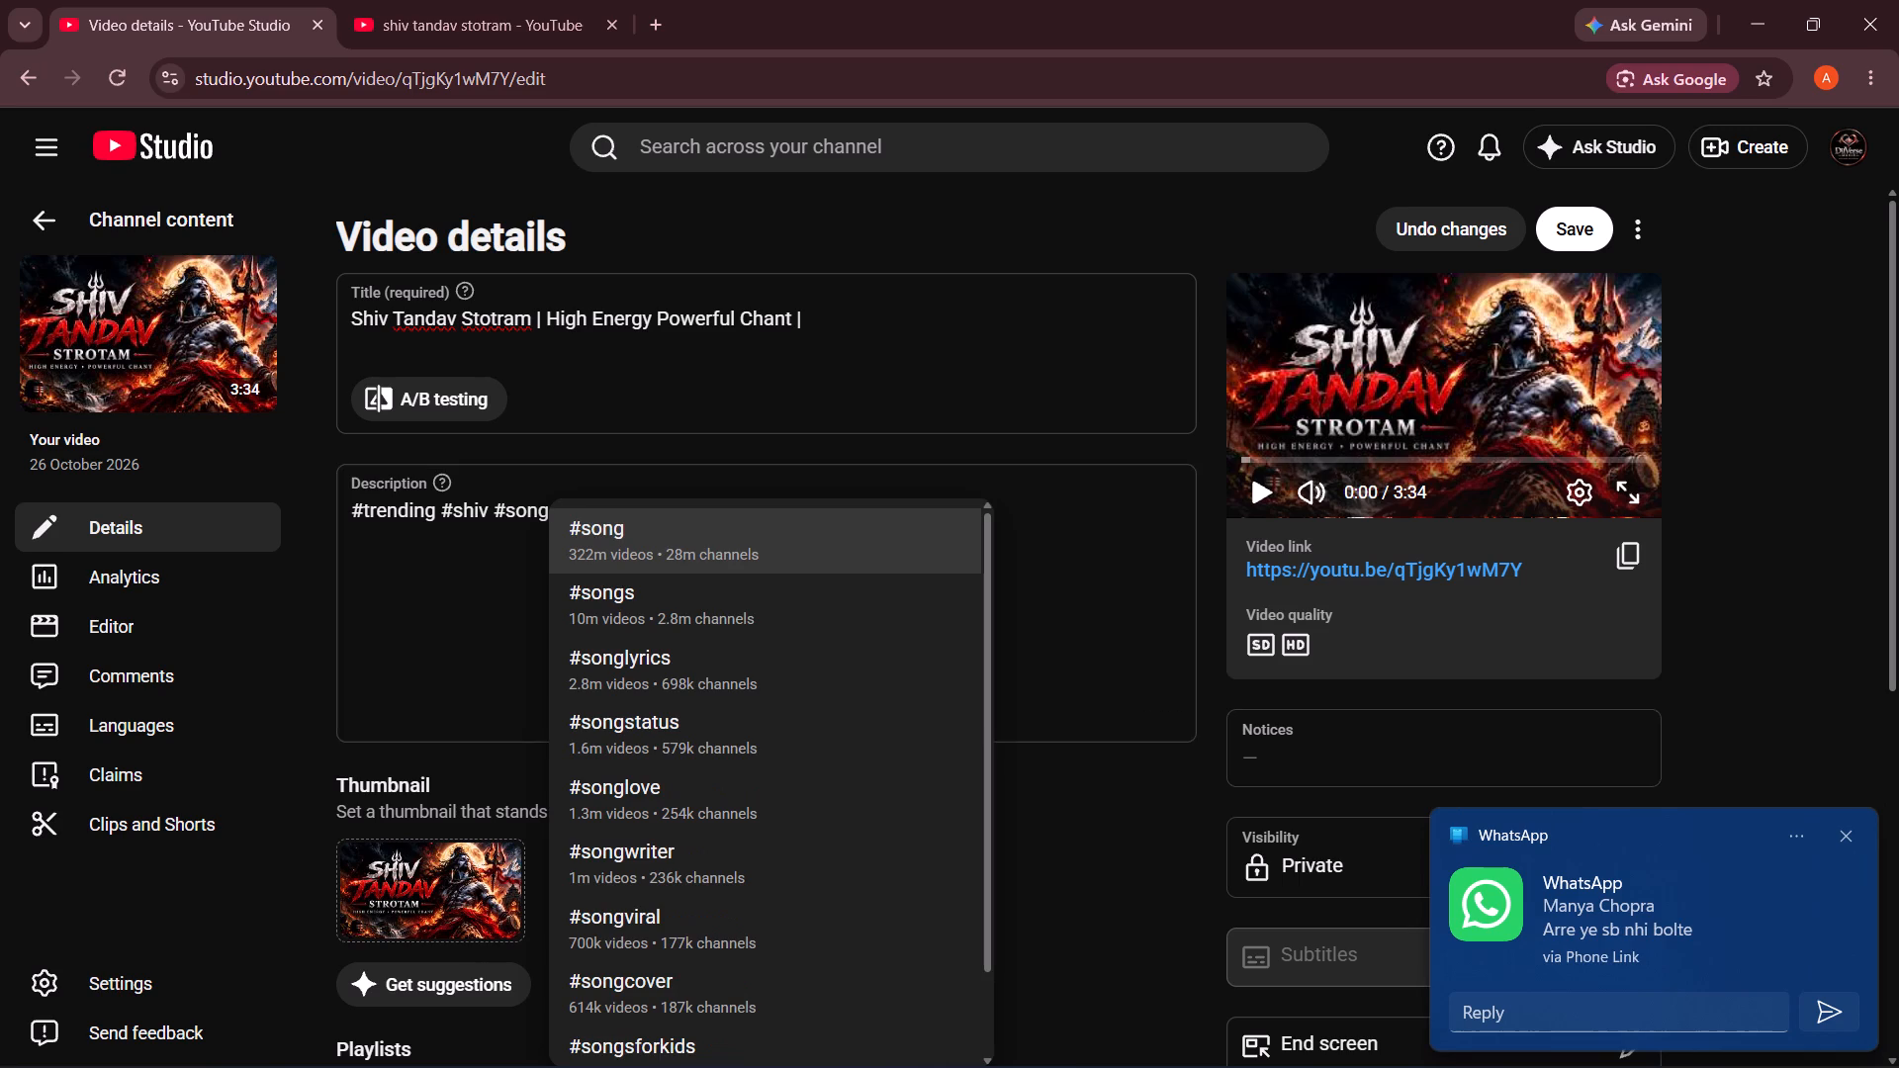
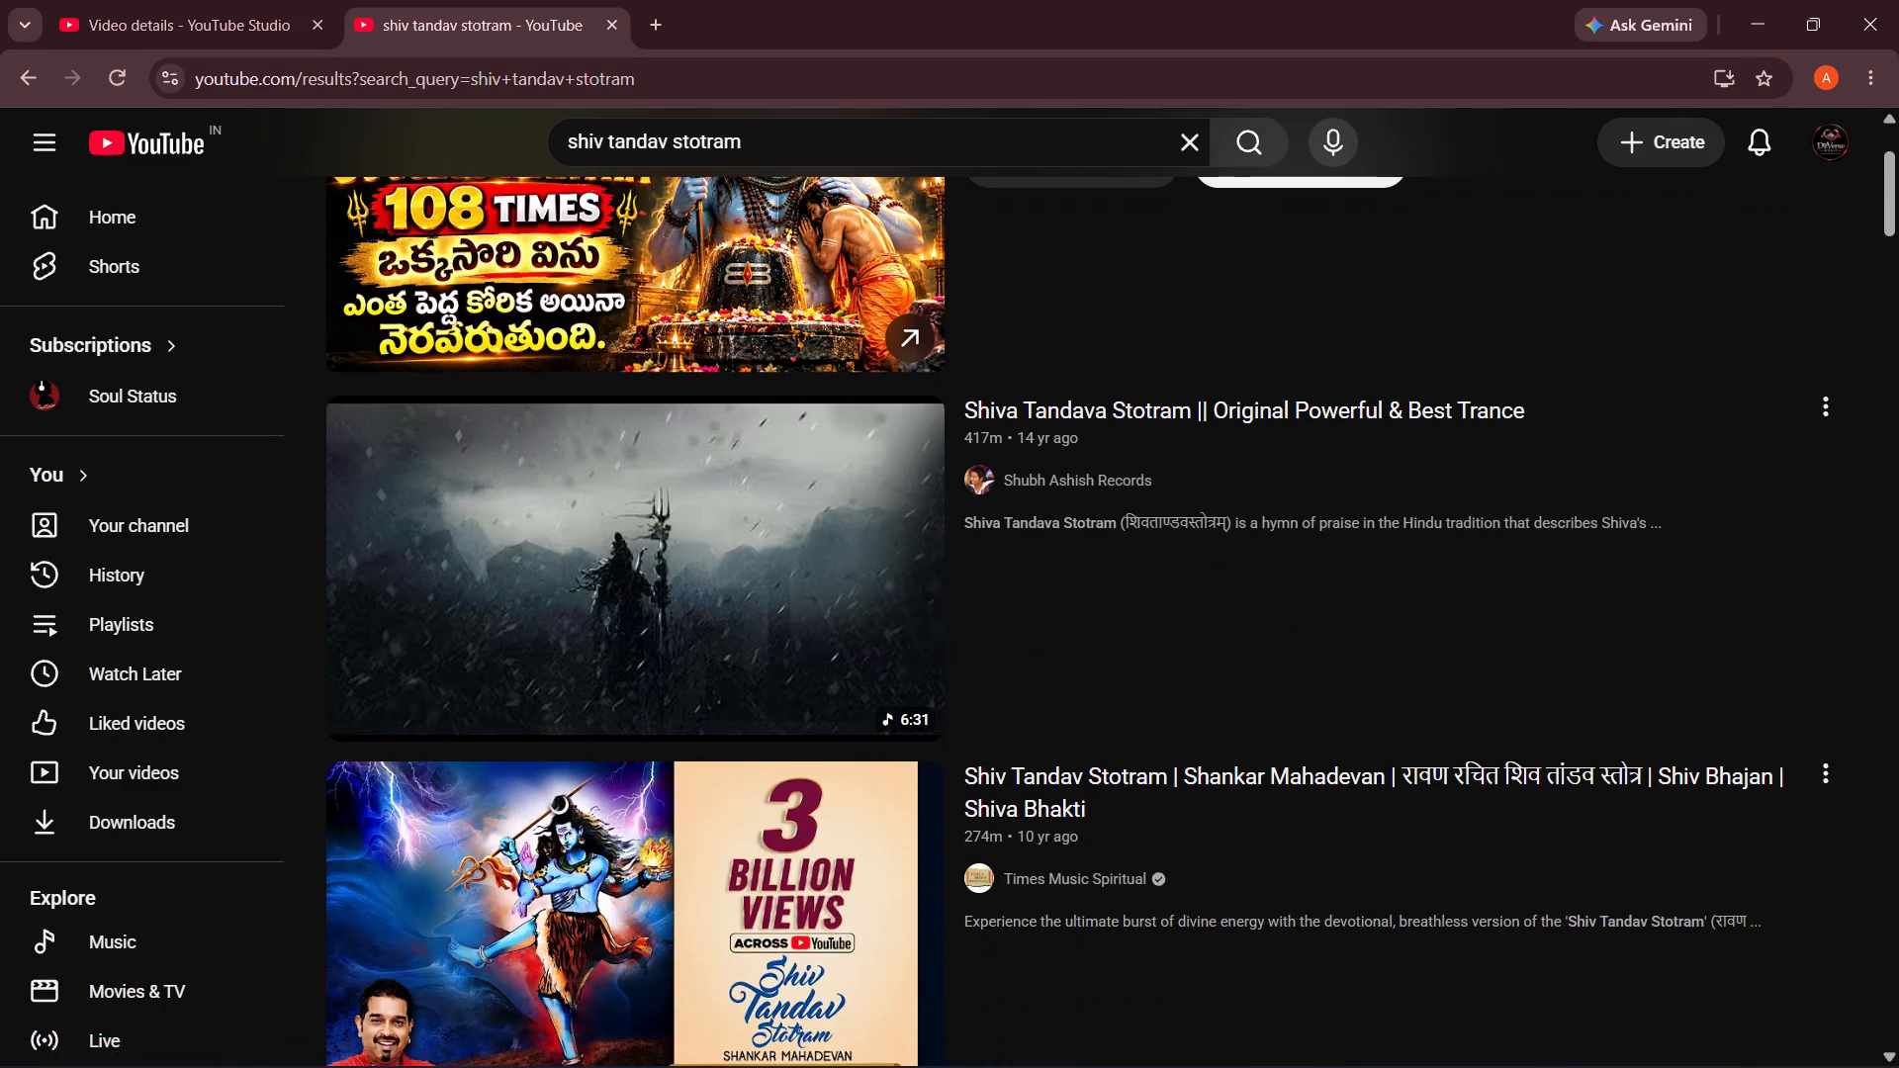
Back in the video details, extend the title with "By DilVerse Music" after "High Energy Powerful Chant".
scroll(1114, 566, "down", 6)
scroll(1114, 566, "up", 8)
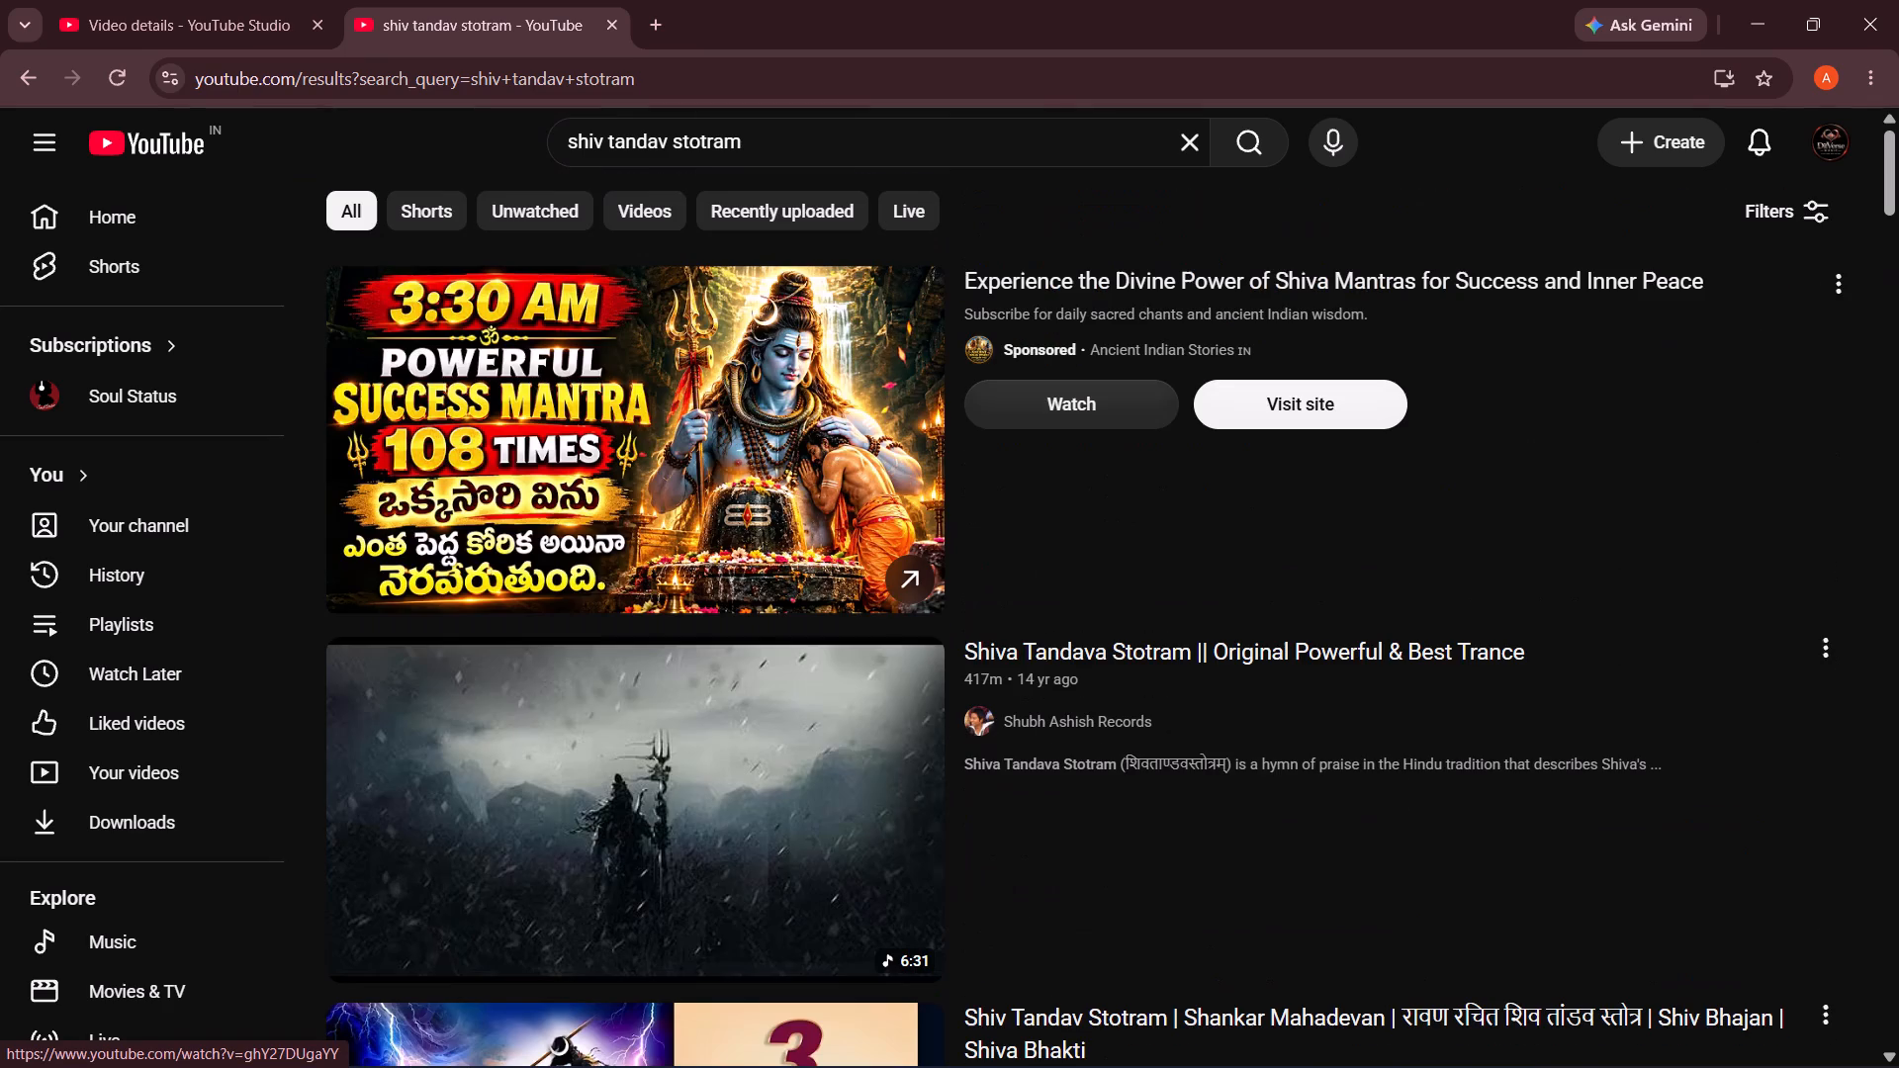
left_click(226, 0)
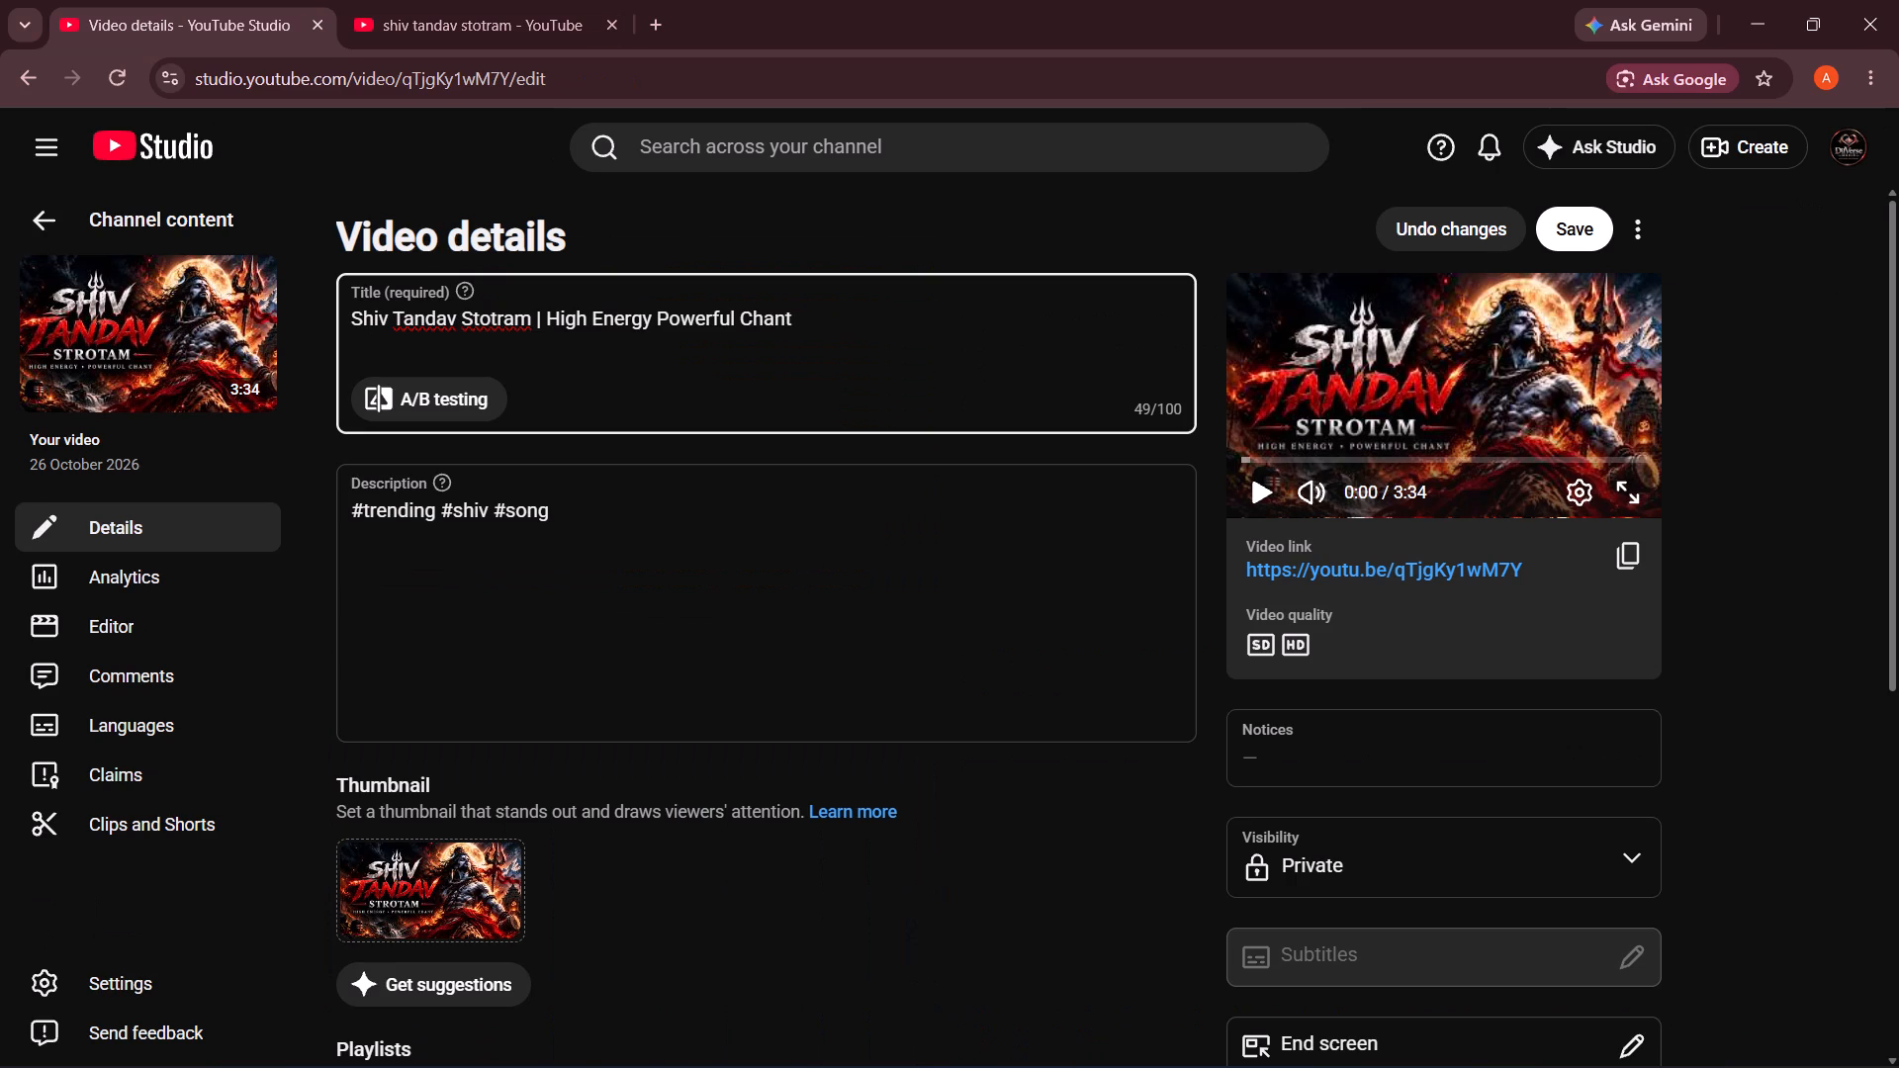
type("by")
key("BackSpace")
key("BackSpace")
type("By")
key("space")
type("DilVerse")
key("space")
type("Music")
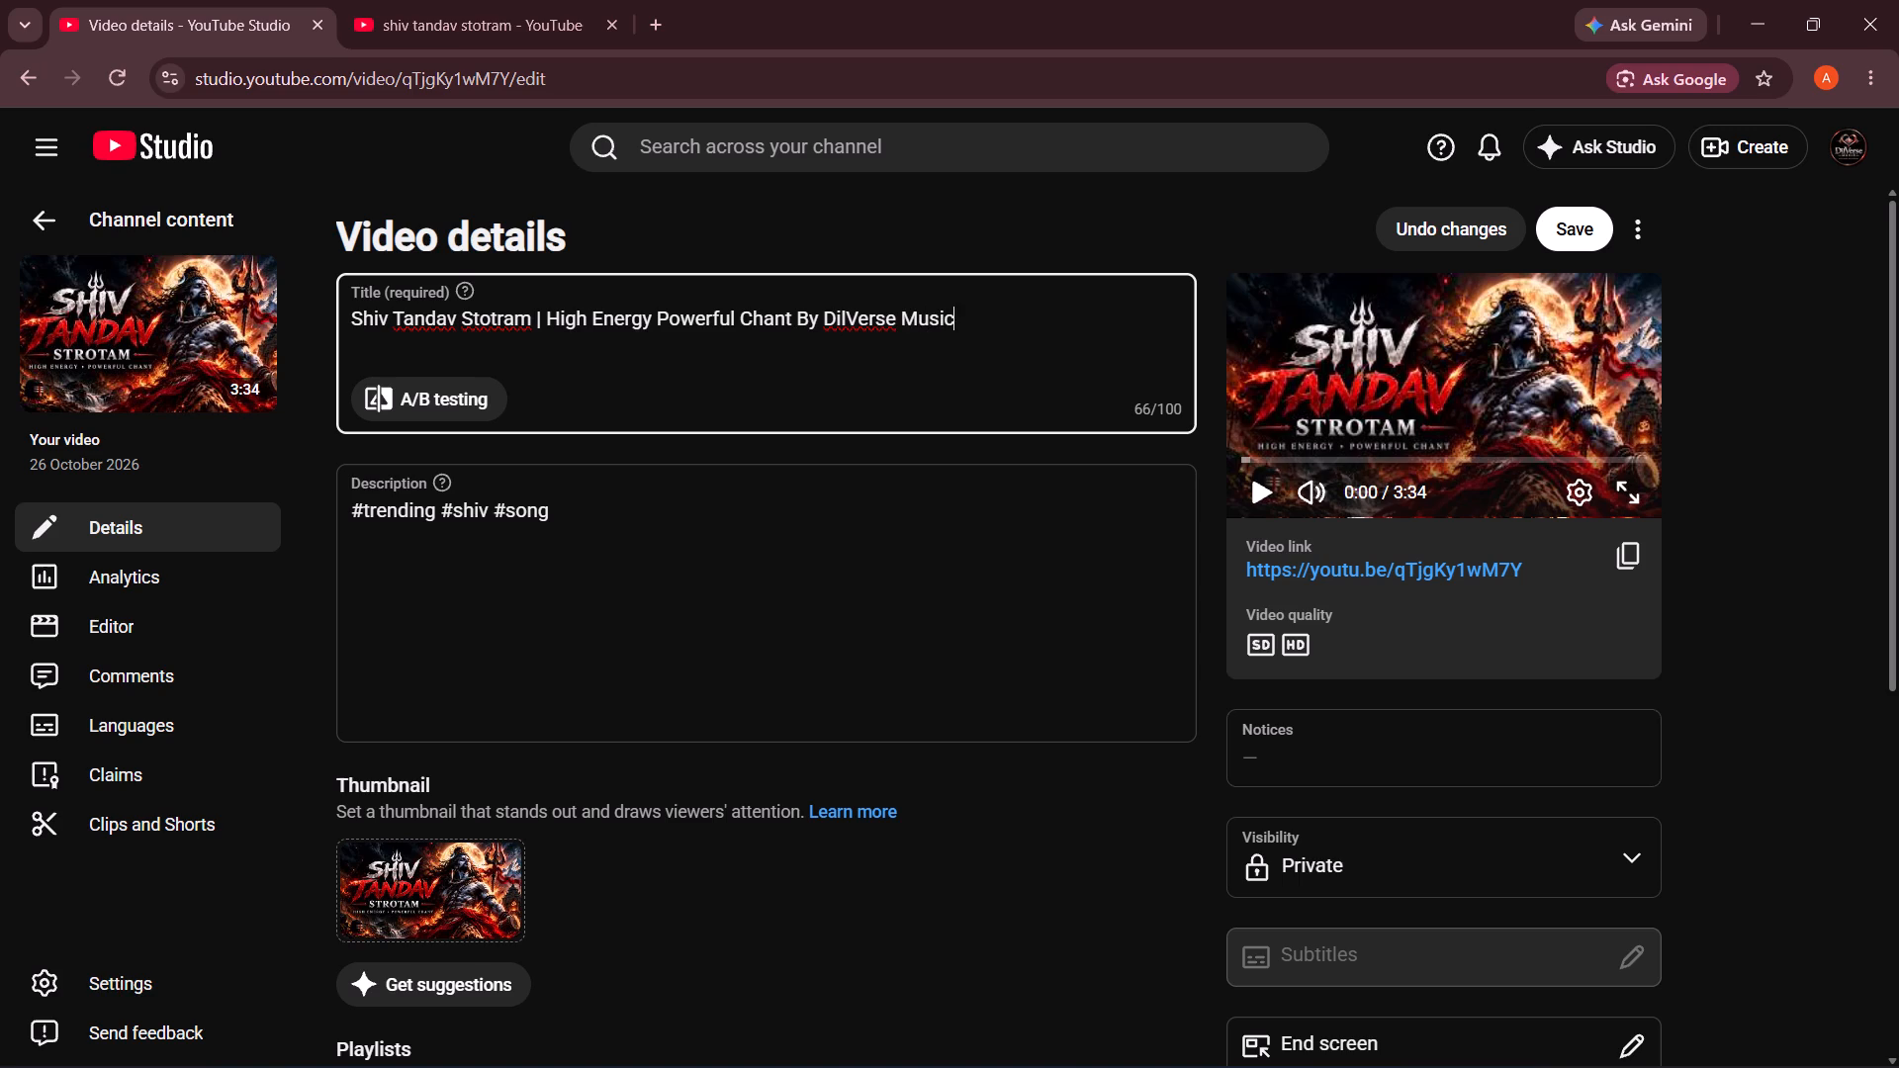
Copy the full video title into the description, below the hashtags.
triple_click(459, 321)
left_click(459, 321)
key("ctrl+c")
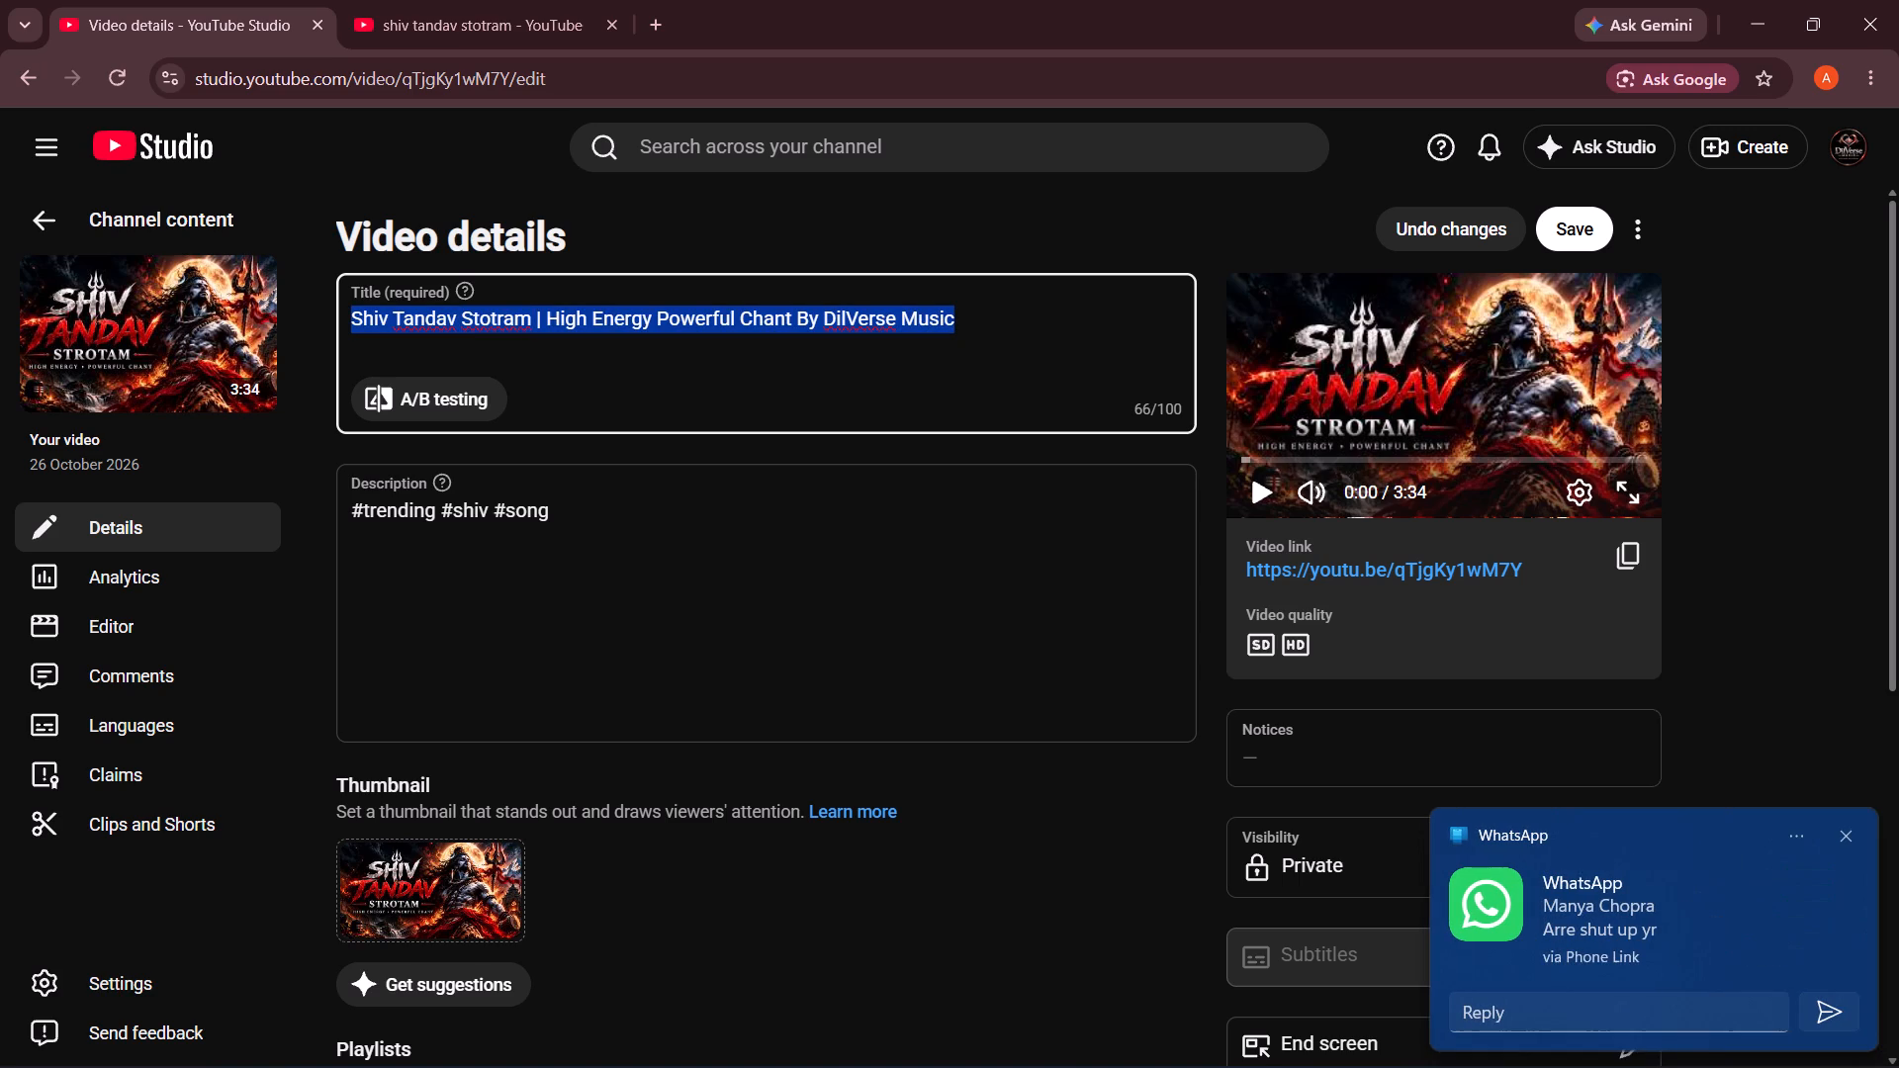
left_click(525, 577)
key("ctrl+v")
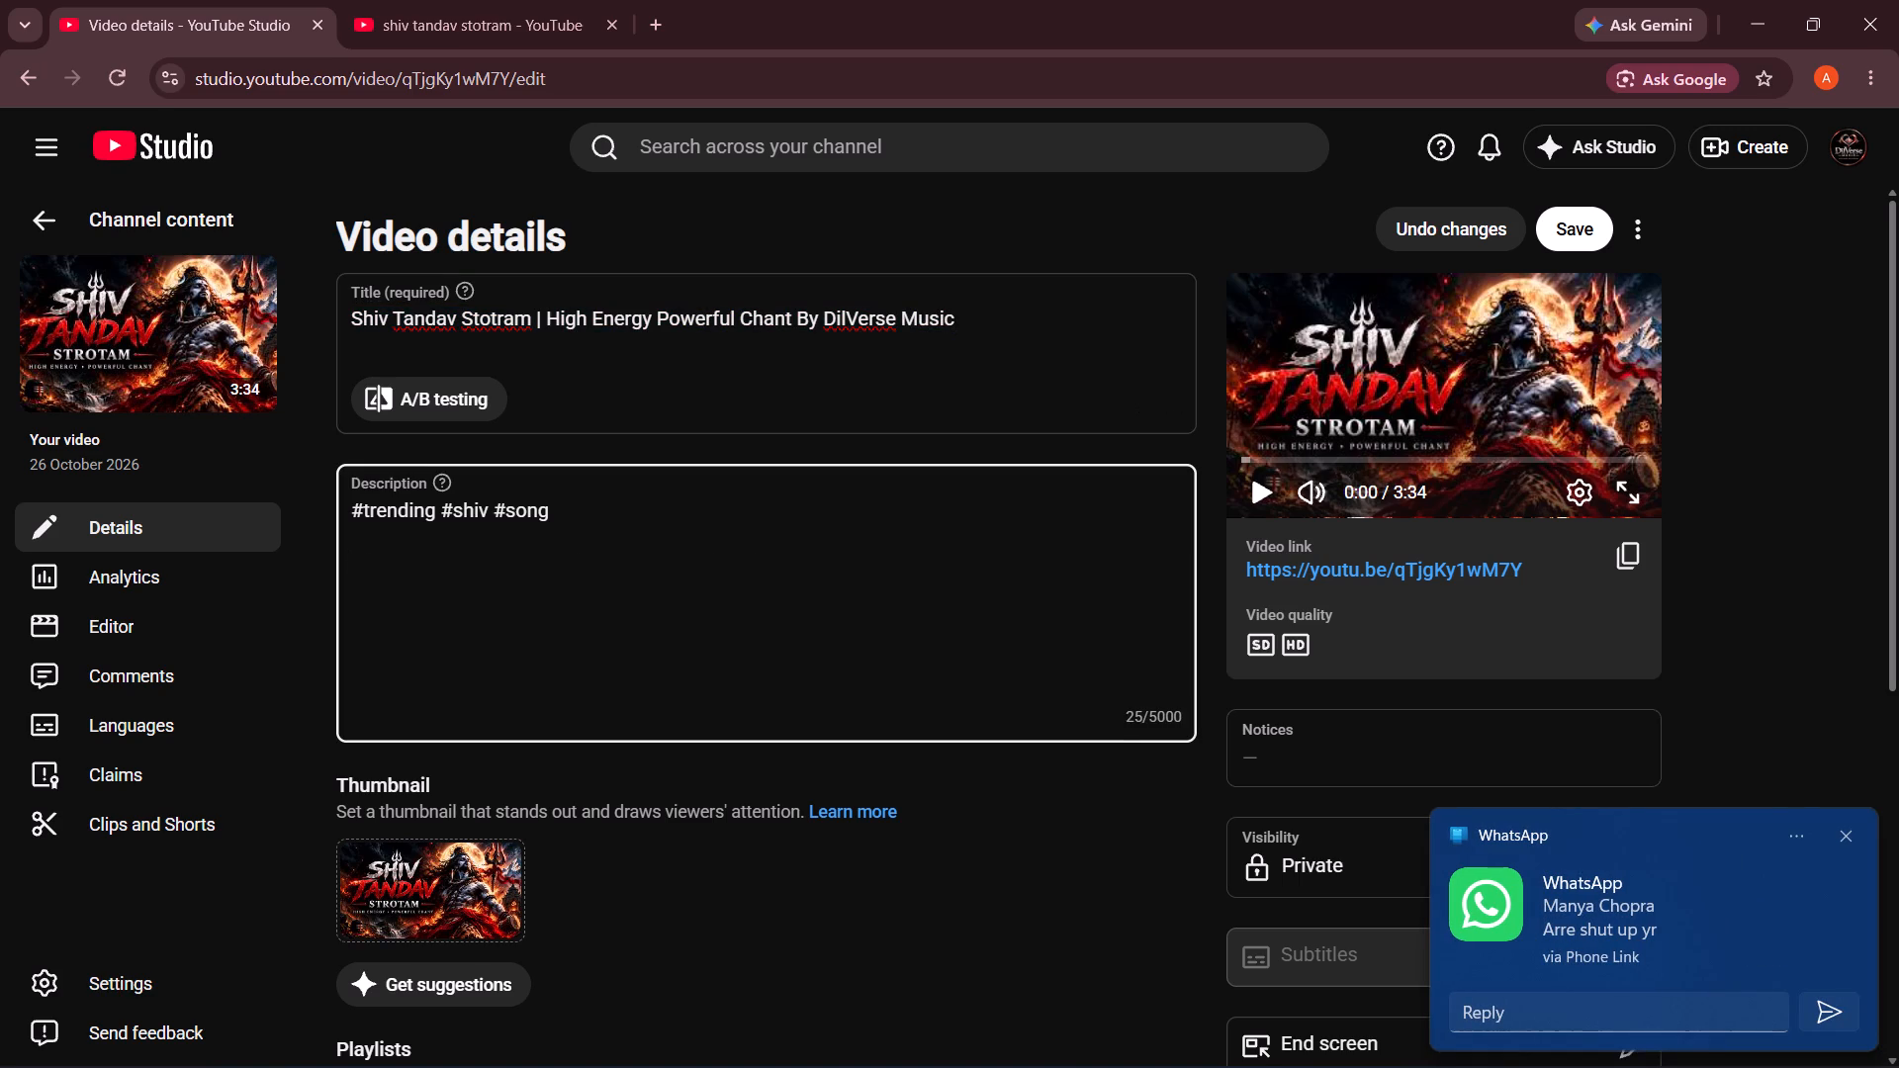
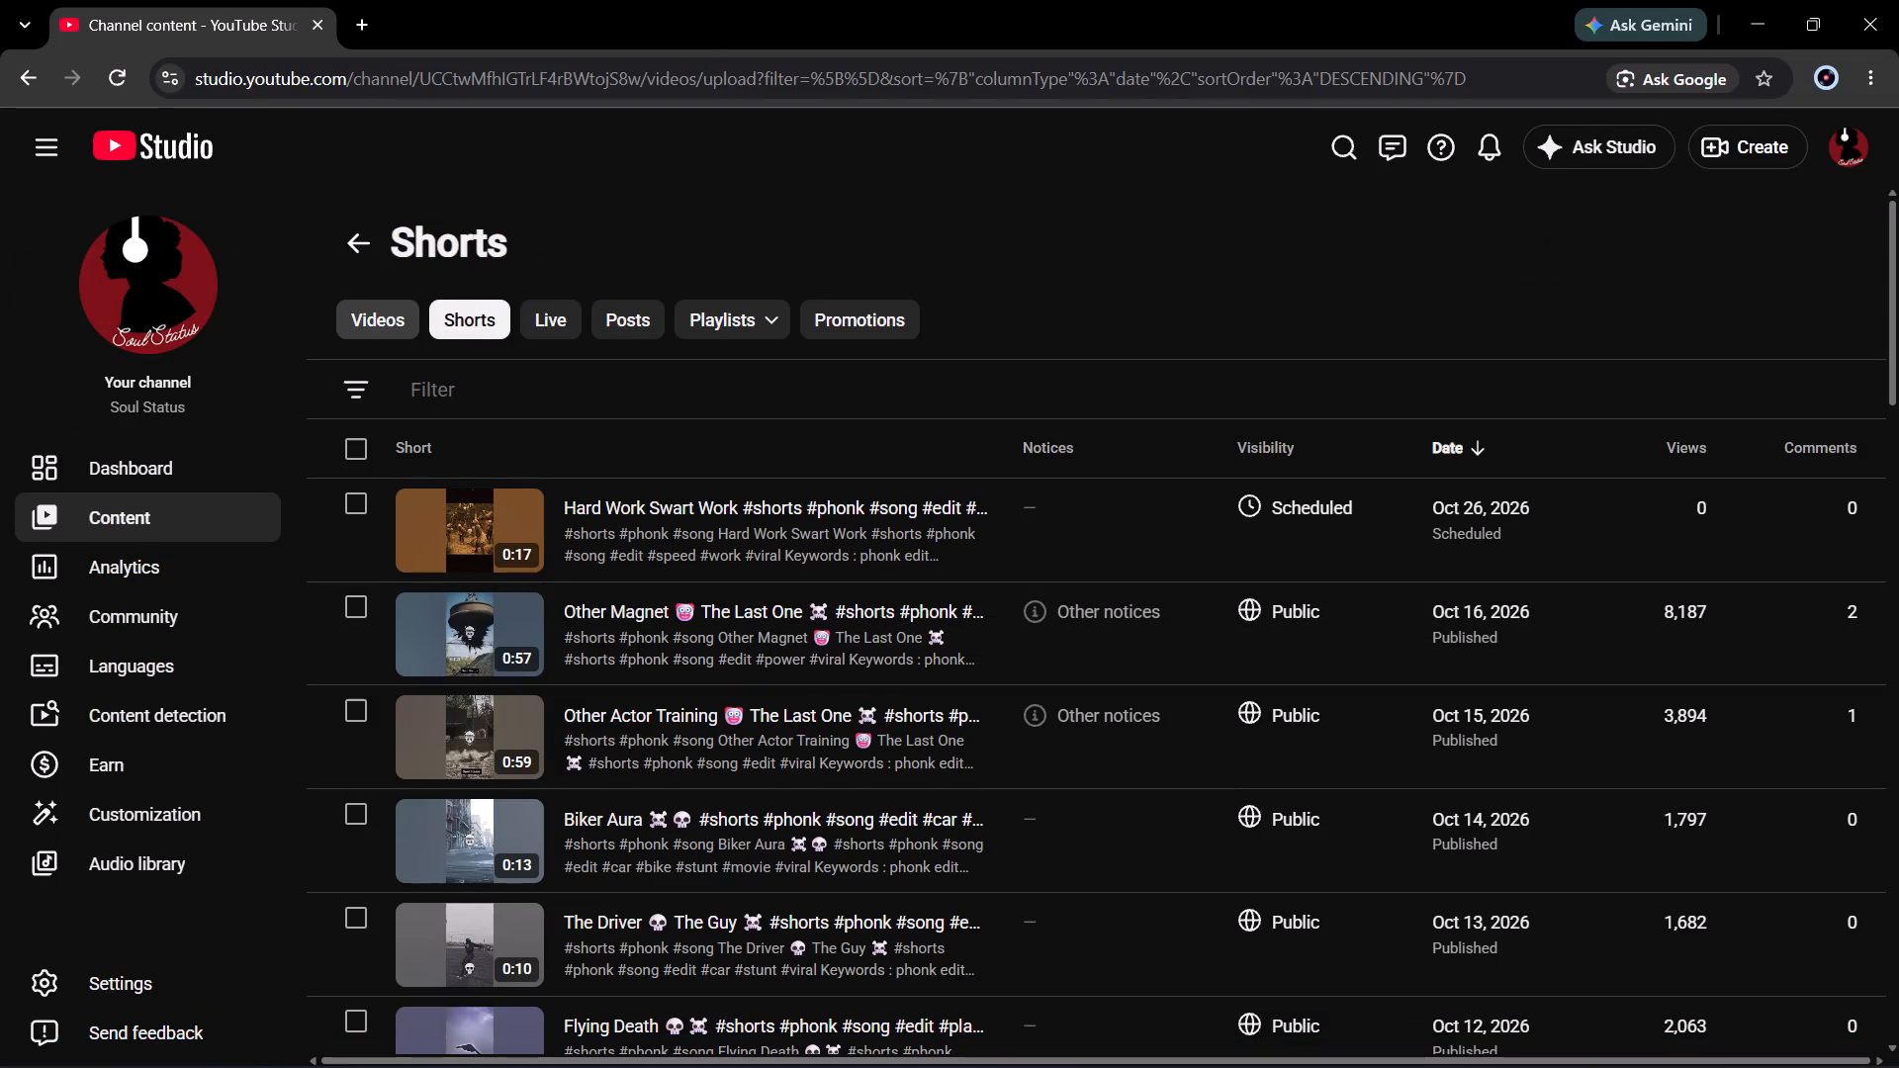
Open the details of the published Aitbaar Dendi Haan video and select the Copyright Disclaimer paragraph at the end of its description.
left_click(583, 556)
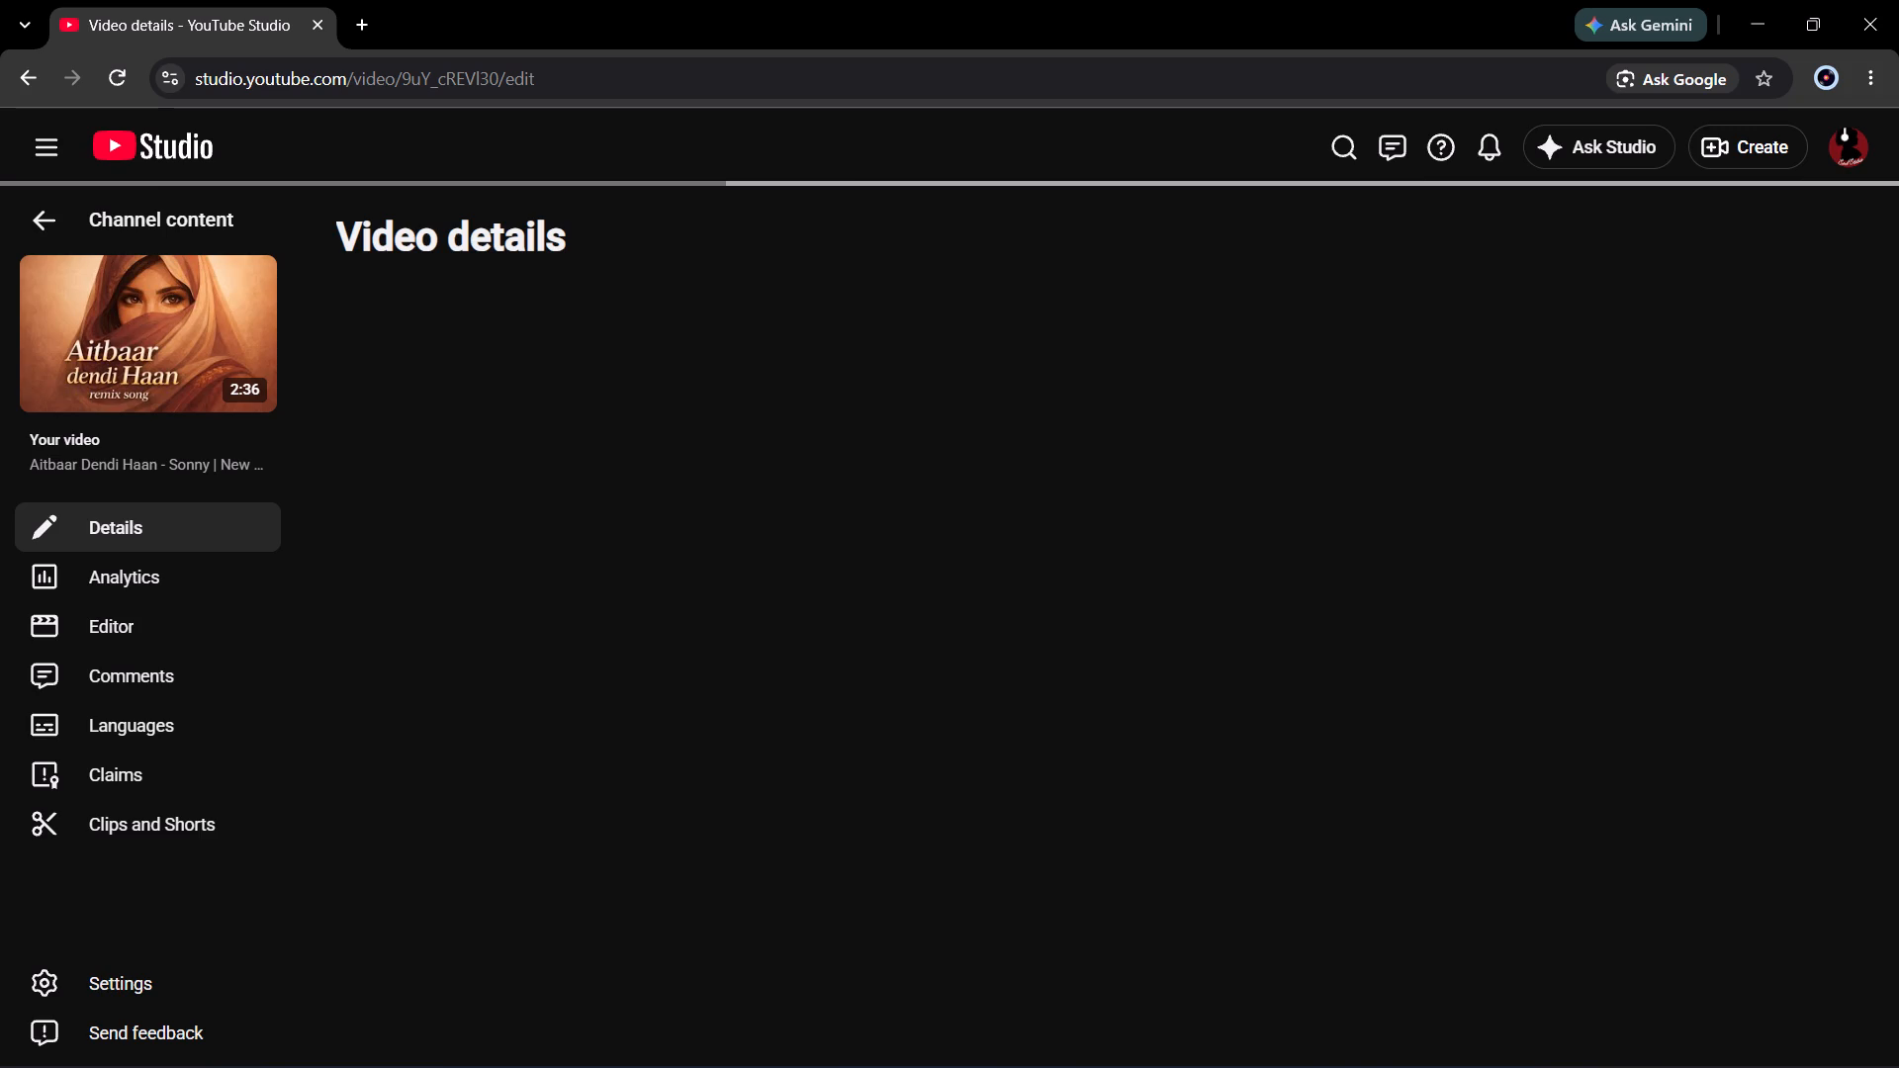
scroll(718, 734, "down", 2)
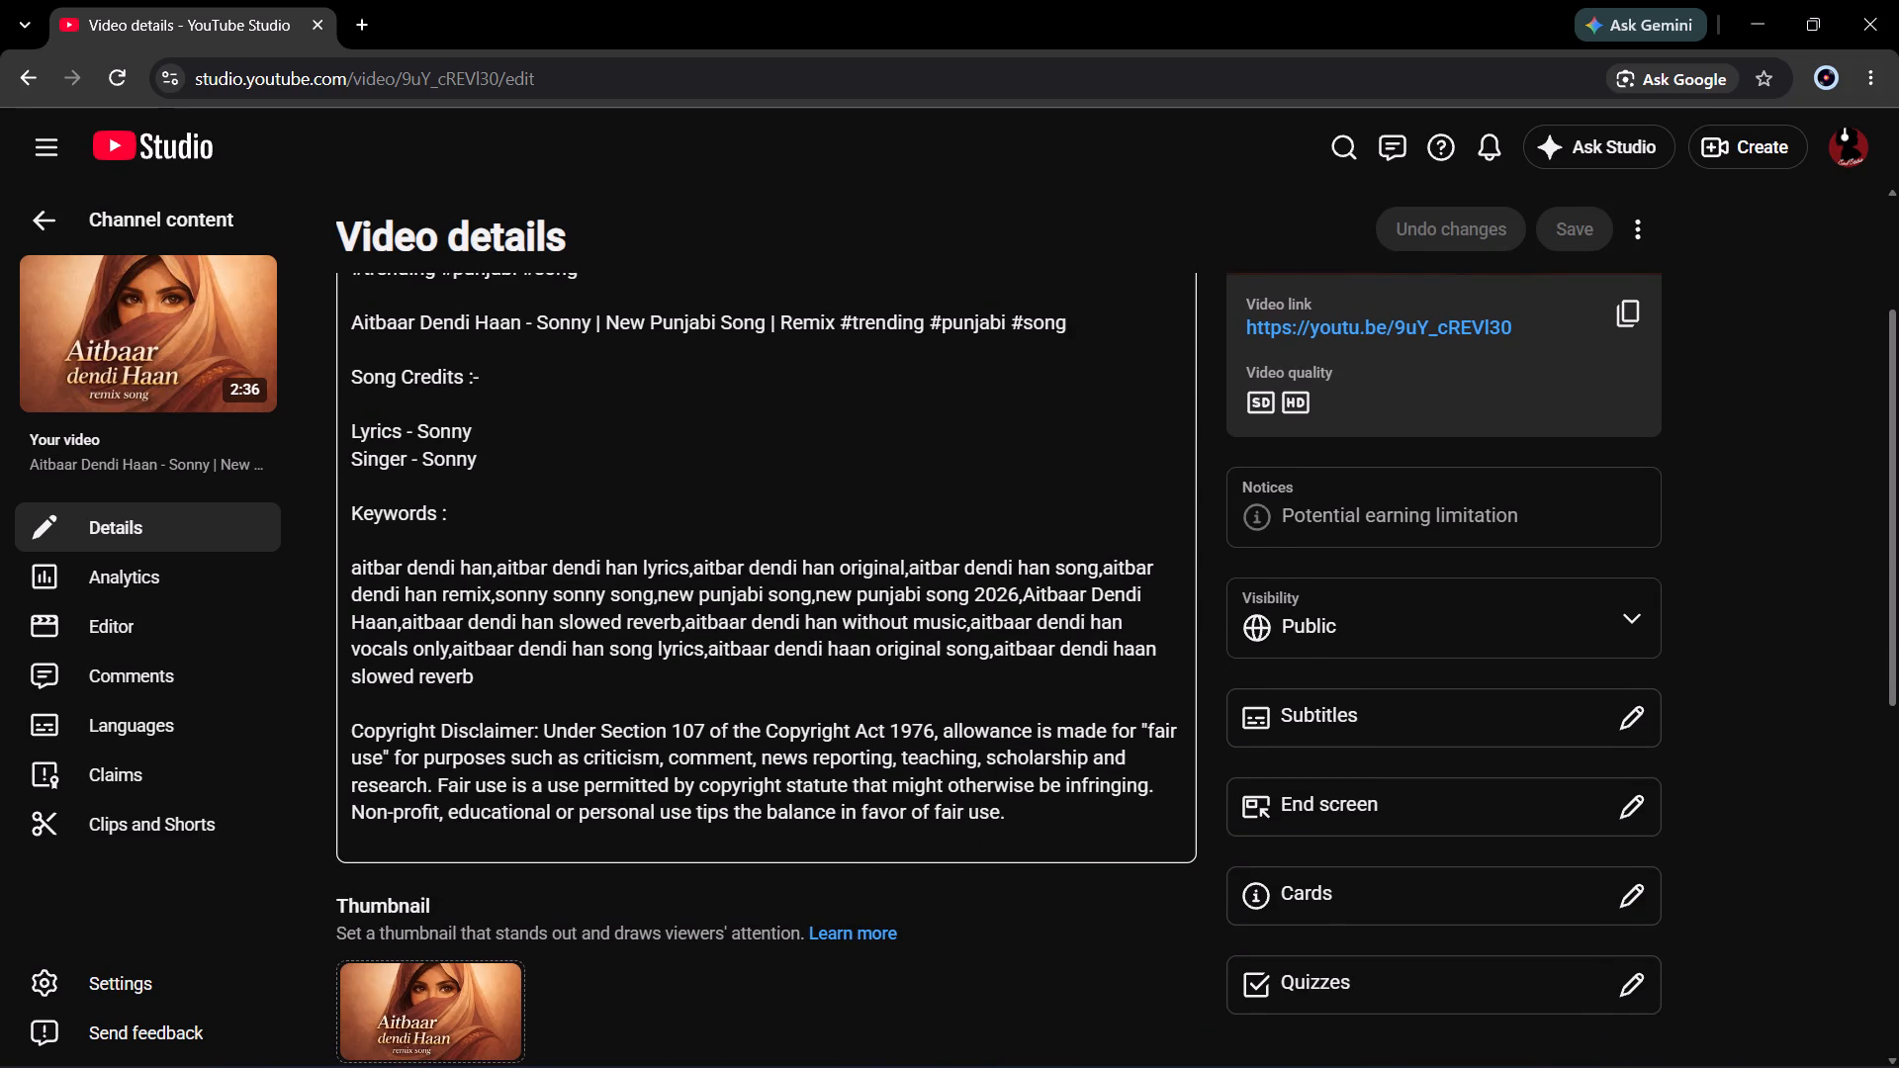
left_click_drag(353, 727, 983, 820)
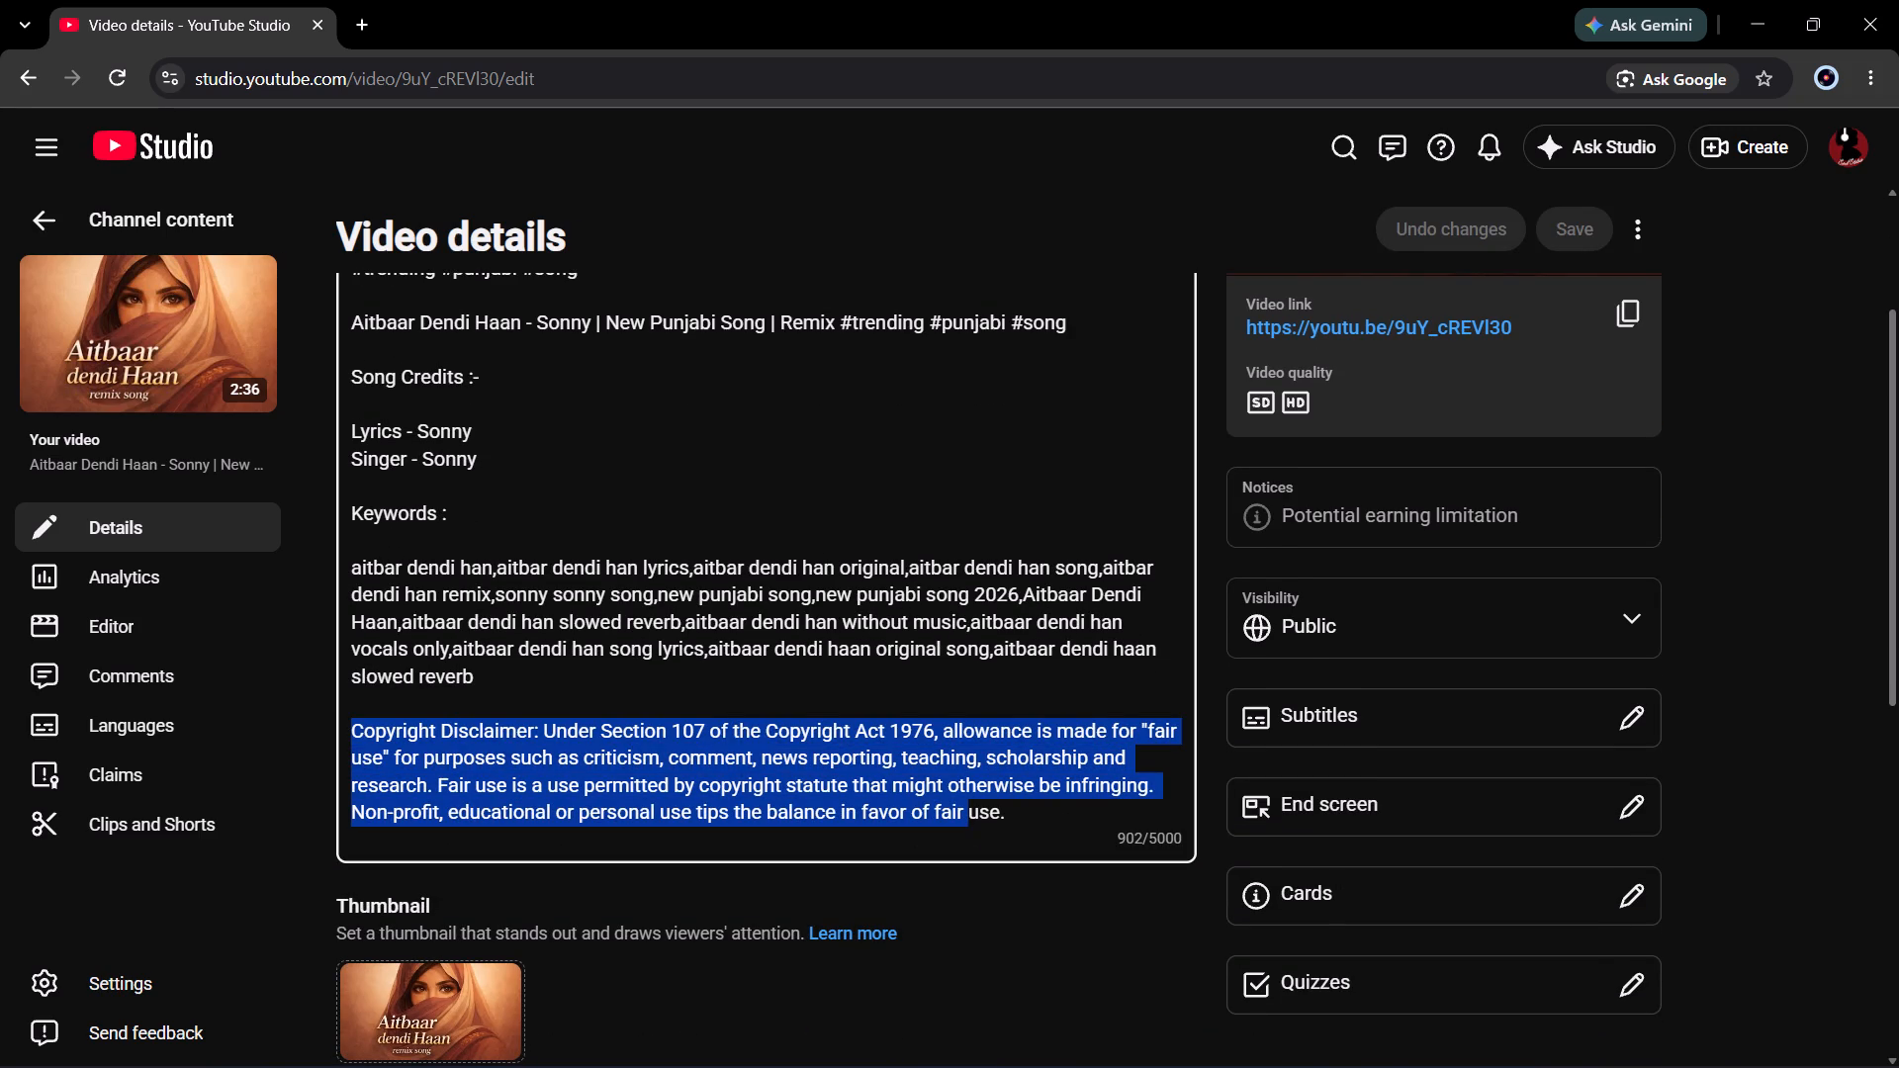
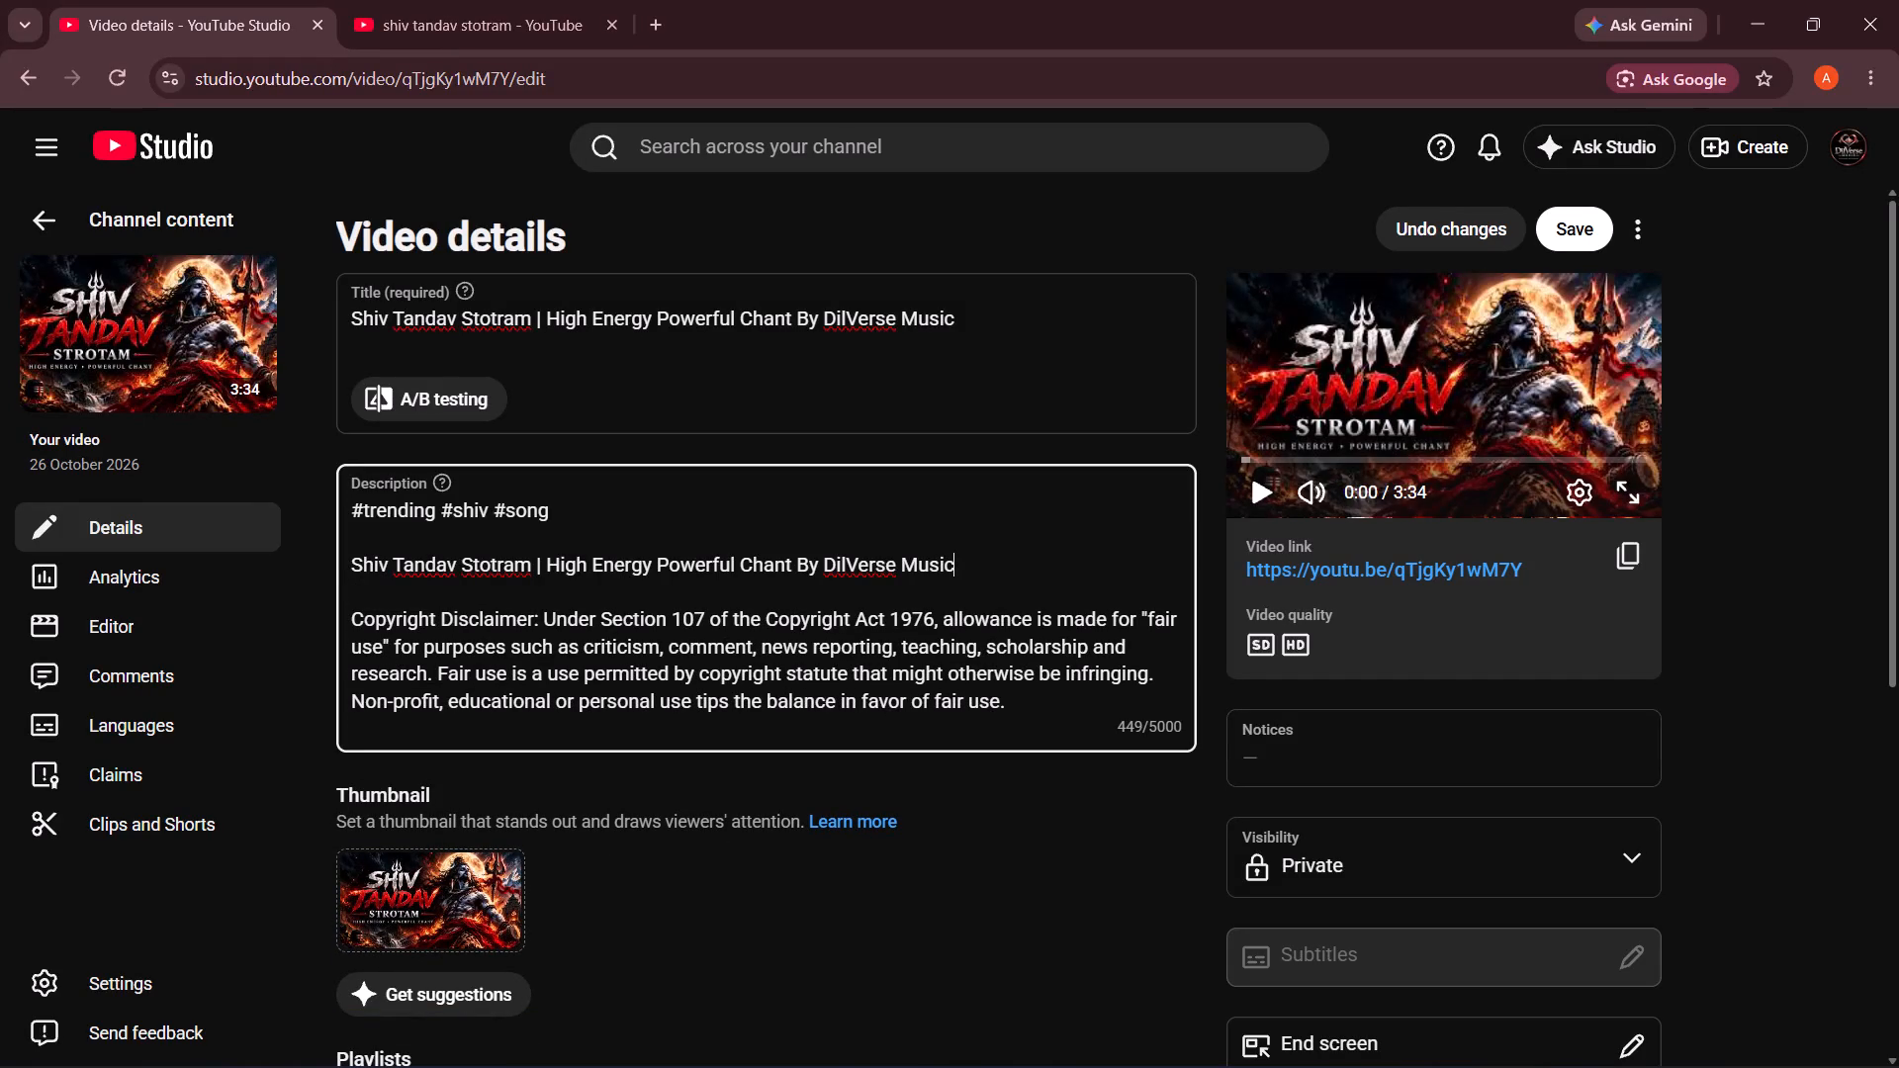
Delete the Copyright Disclaimer paragraph and the blank line above it from the Shiv Tandav Stotram video's description.
left_click_drag(354, 616, 1040, 713)
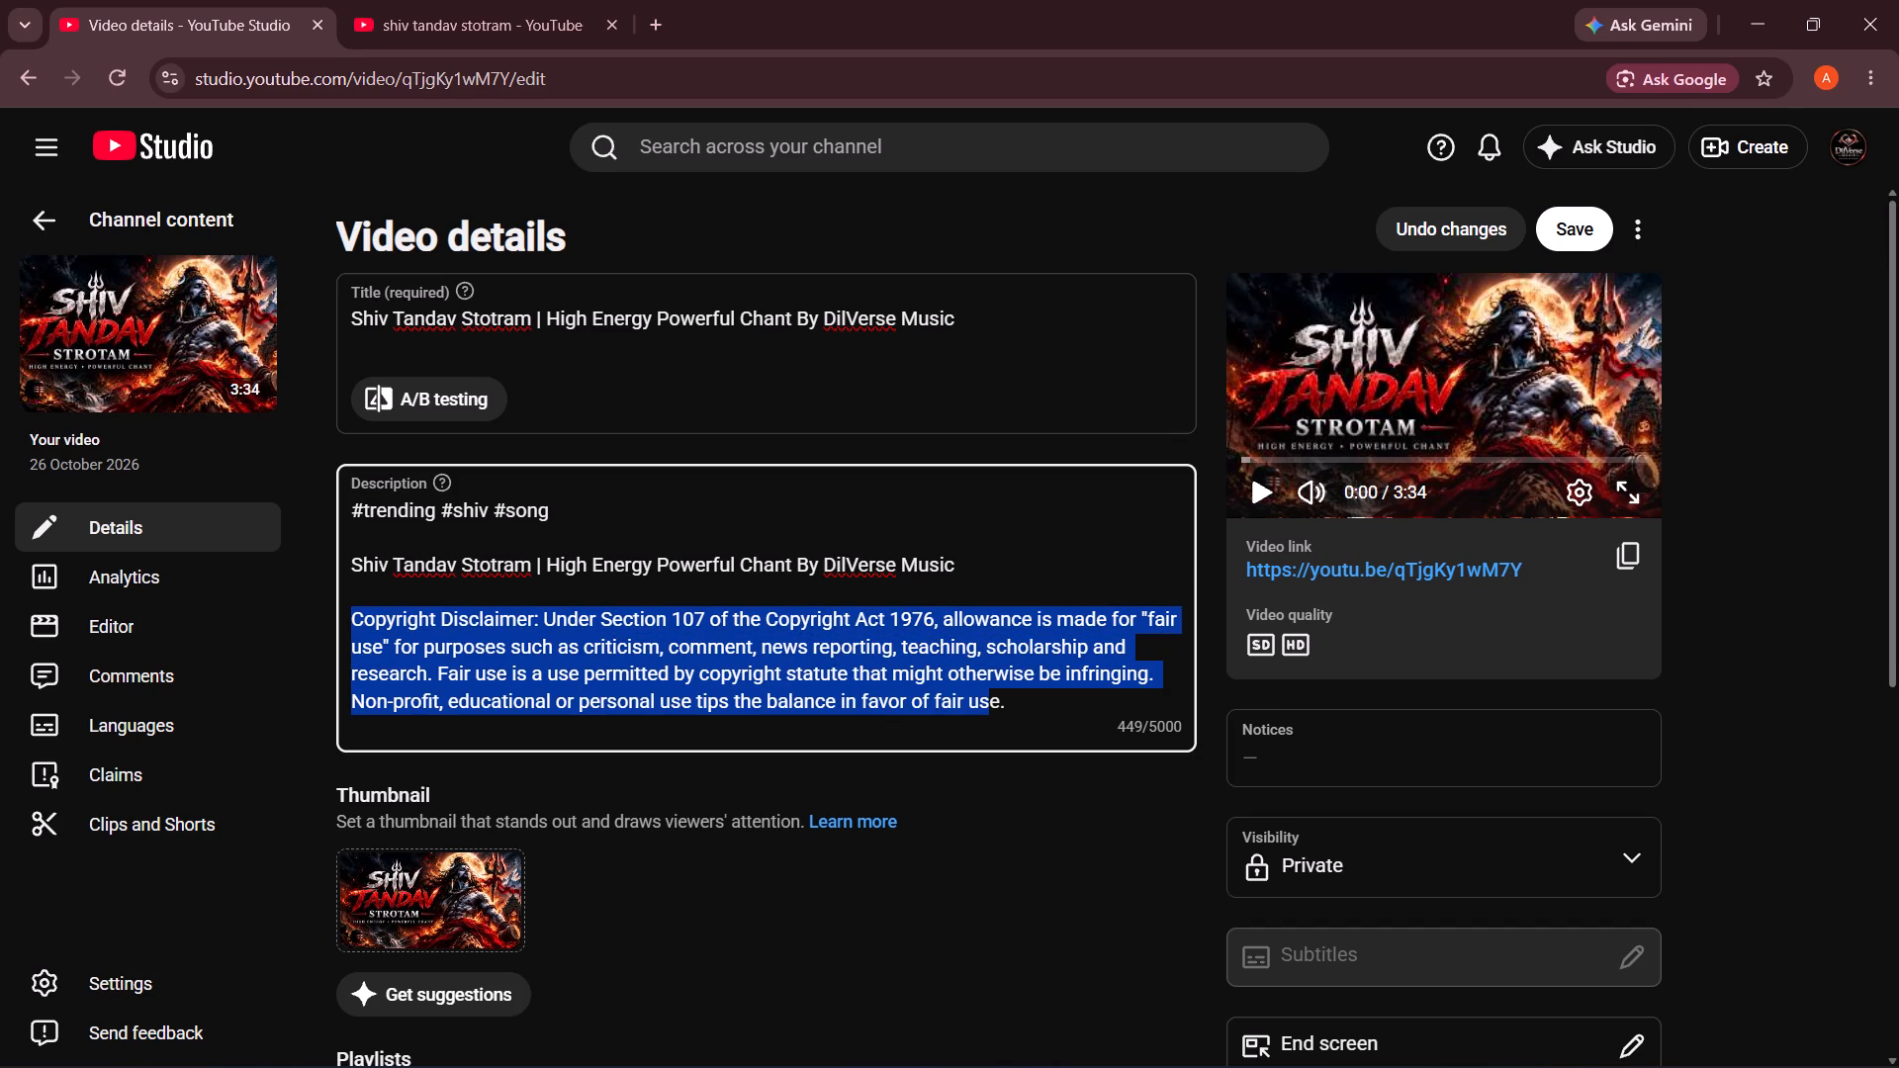
key("BackSpace")
key("BackSpace")
key("BackSpace")
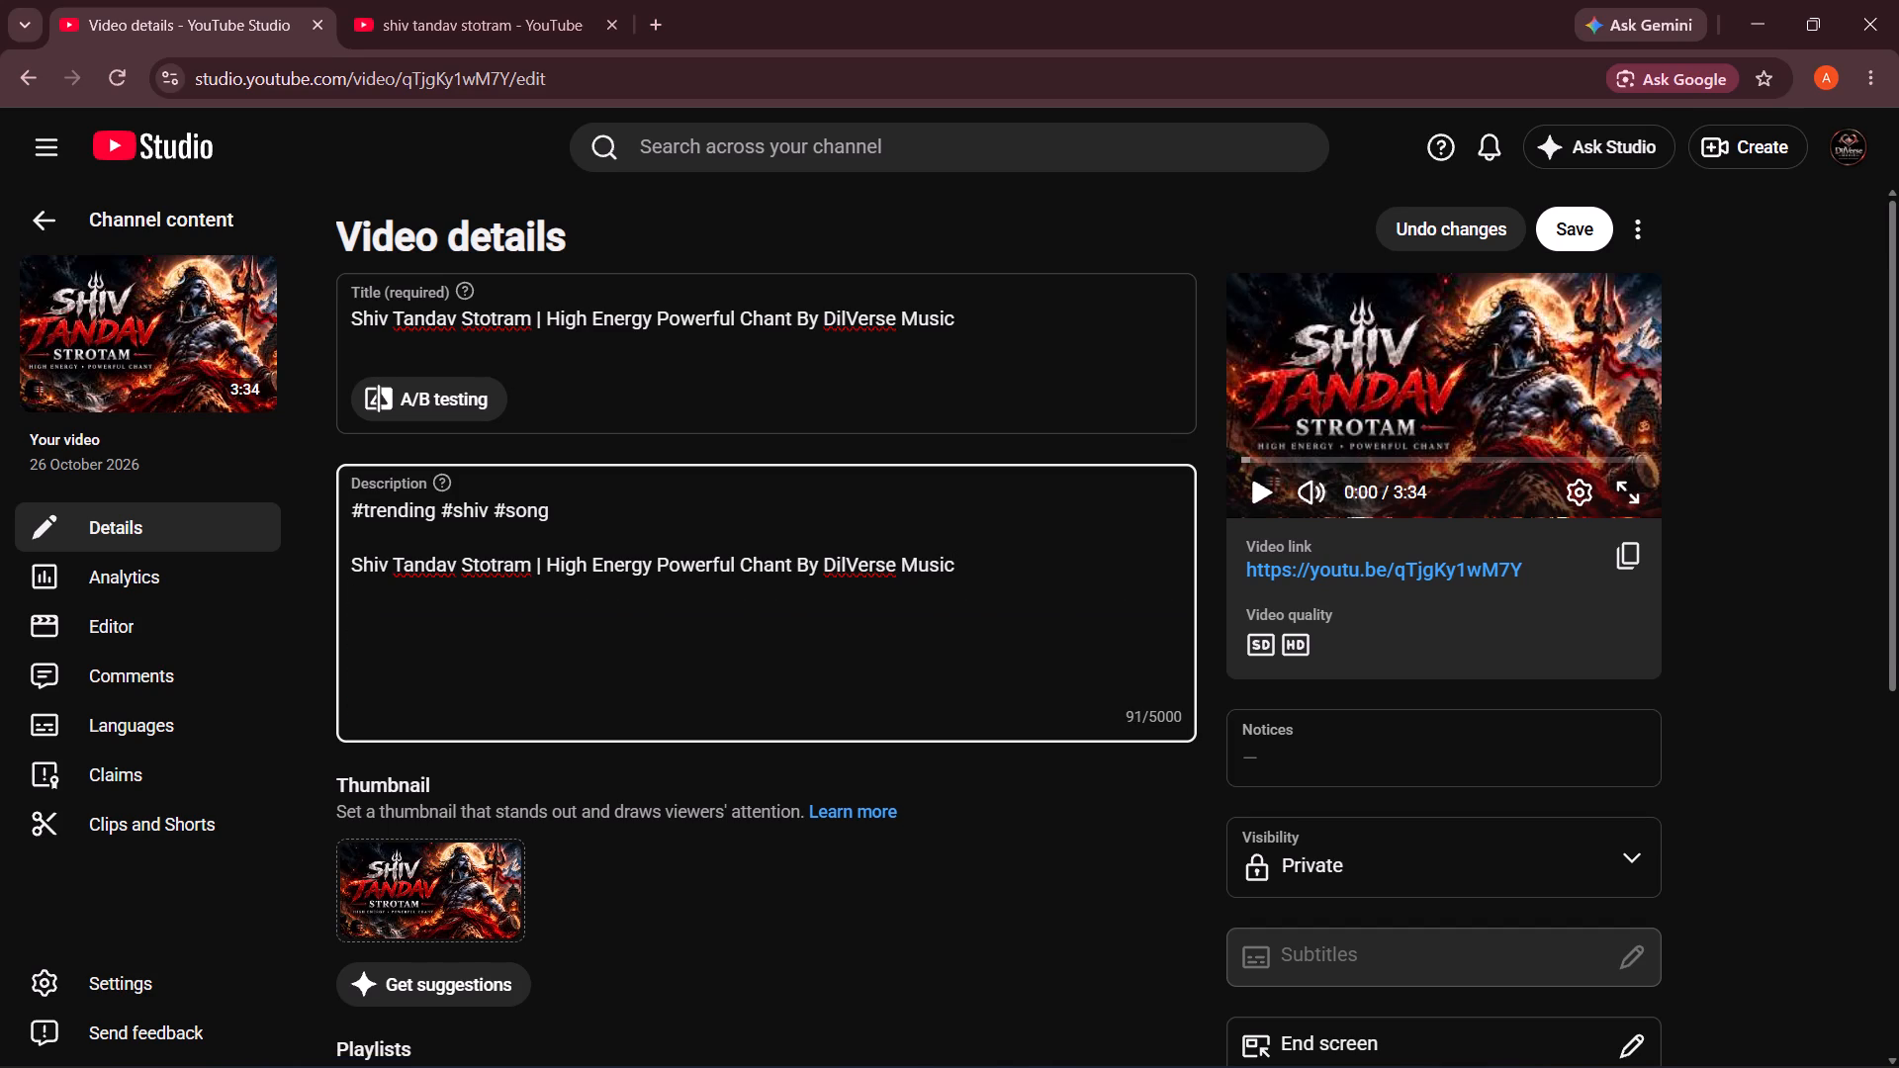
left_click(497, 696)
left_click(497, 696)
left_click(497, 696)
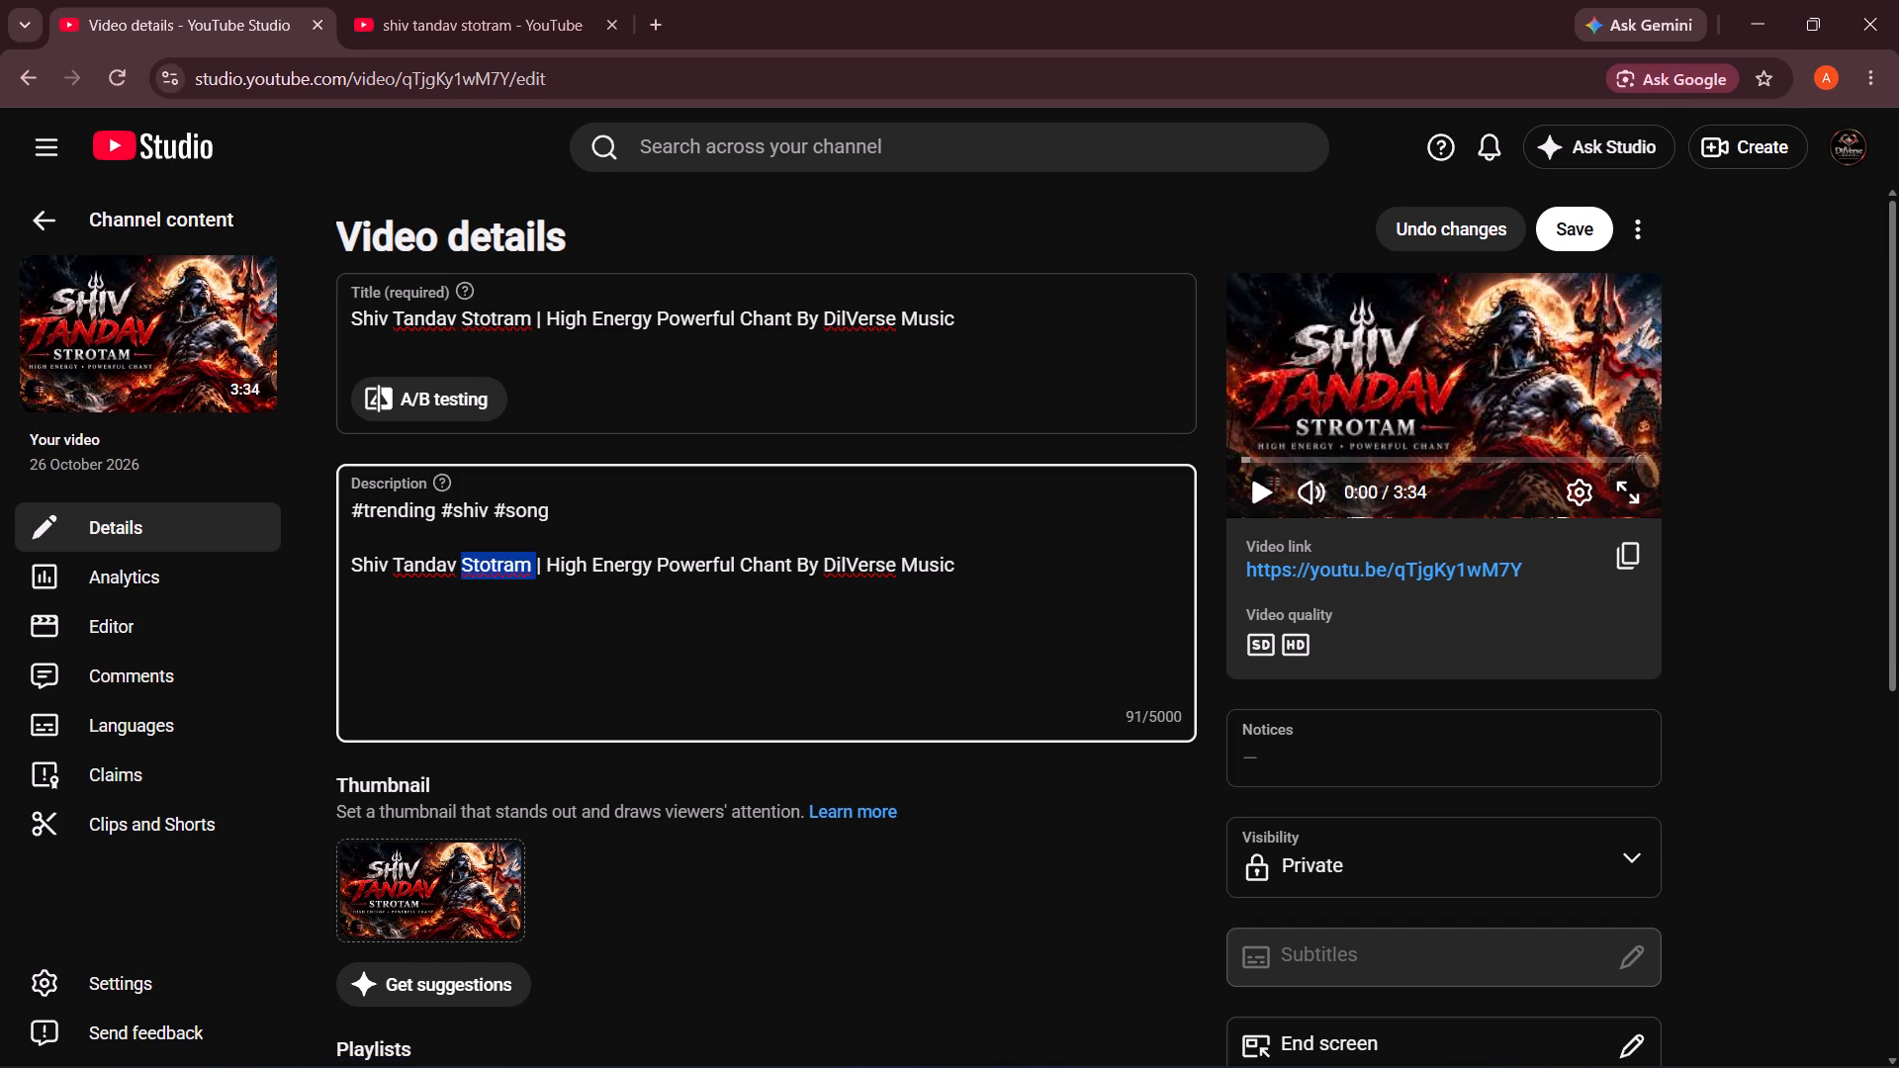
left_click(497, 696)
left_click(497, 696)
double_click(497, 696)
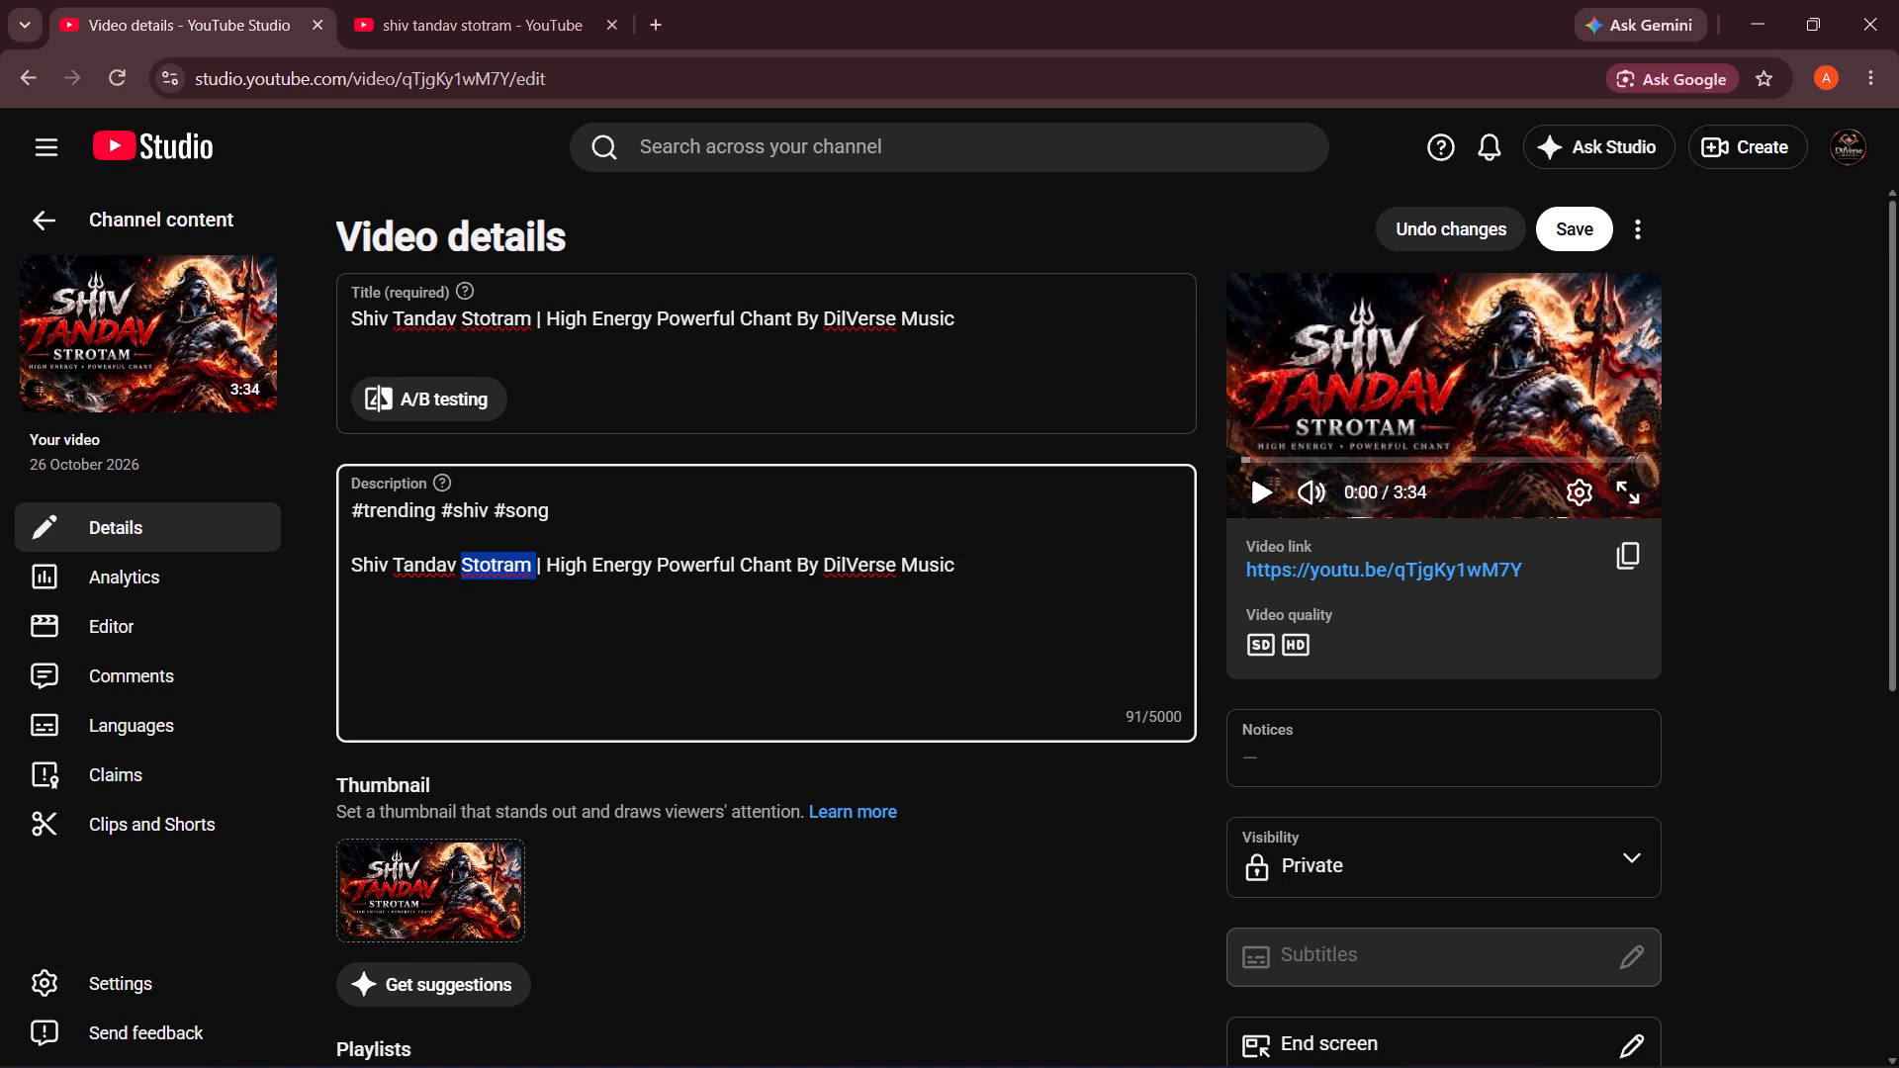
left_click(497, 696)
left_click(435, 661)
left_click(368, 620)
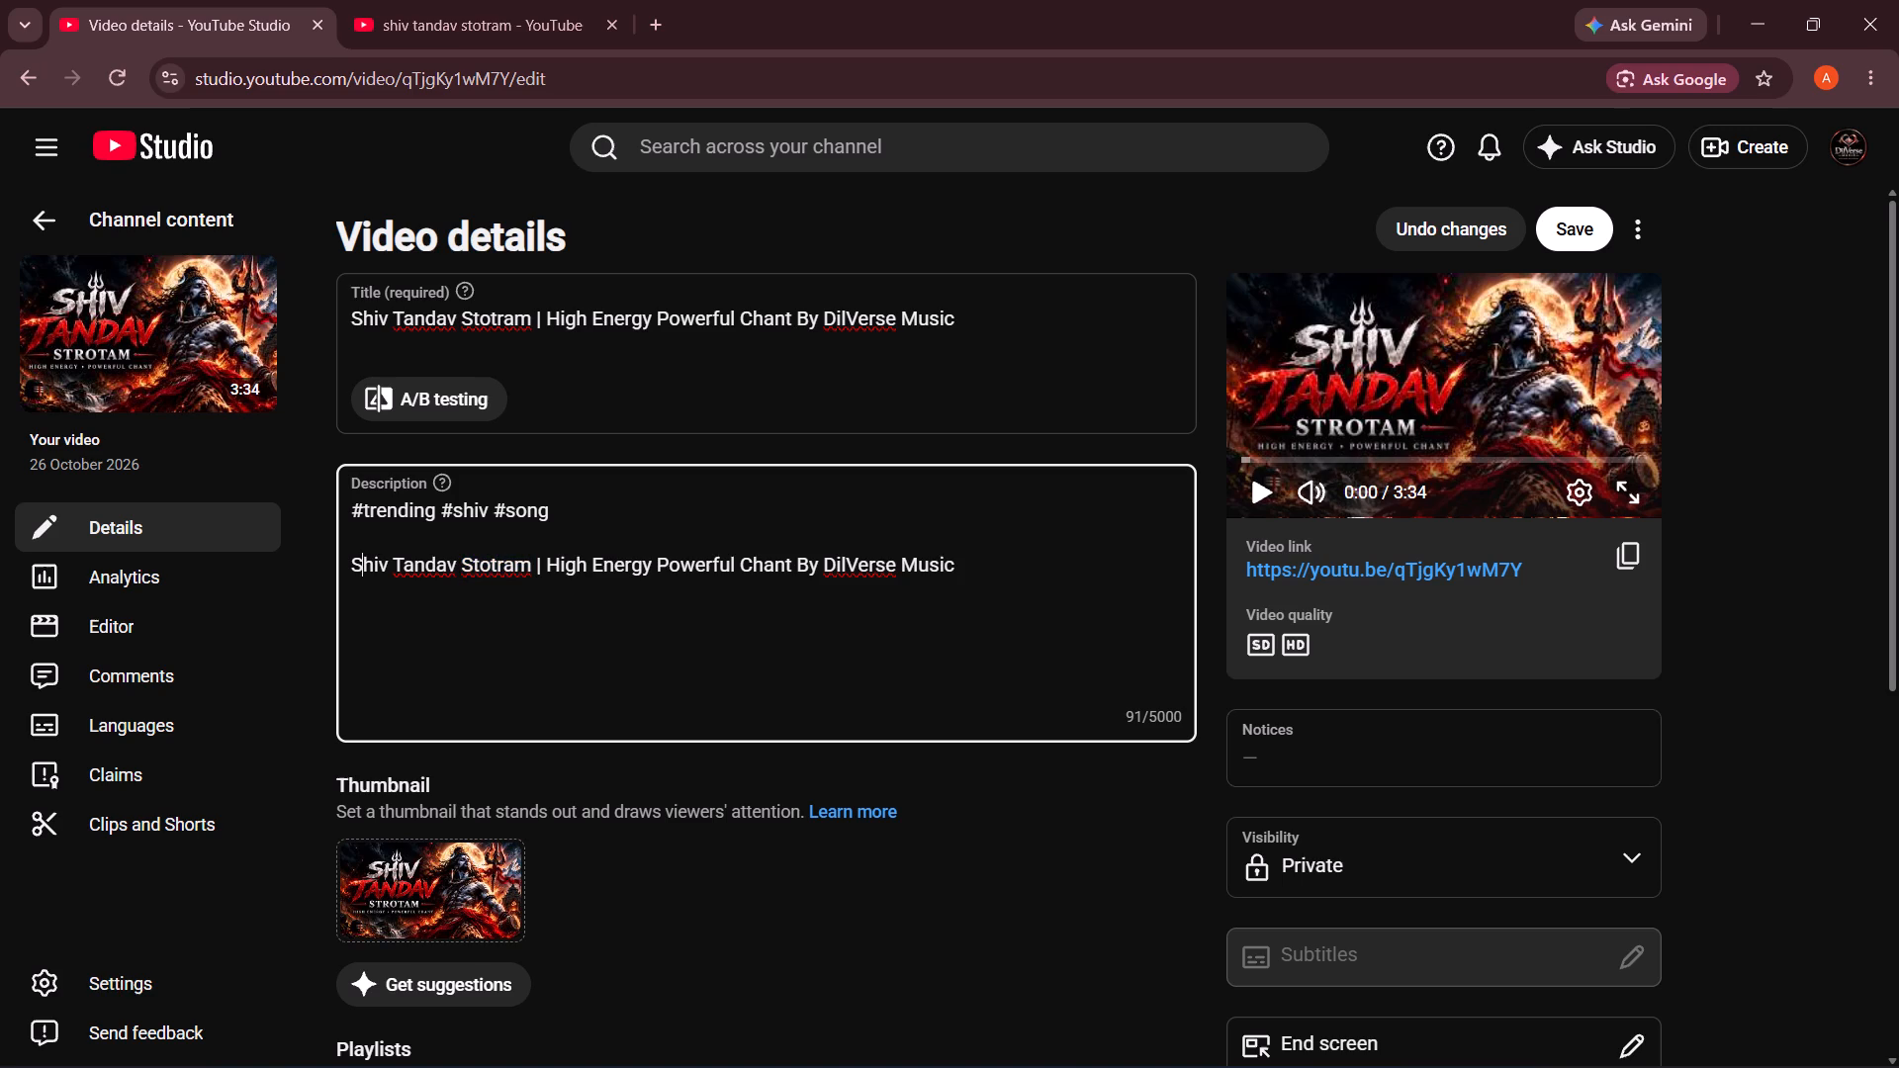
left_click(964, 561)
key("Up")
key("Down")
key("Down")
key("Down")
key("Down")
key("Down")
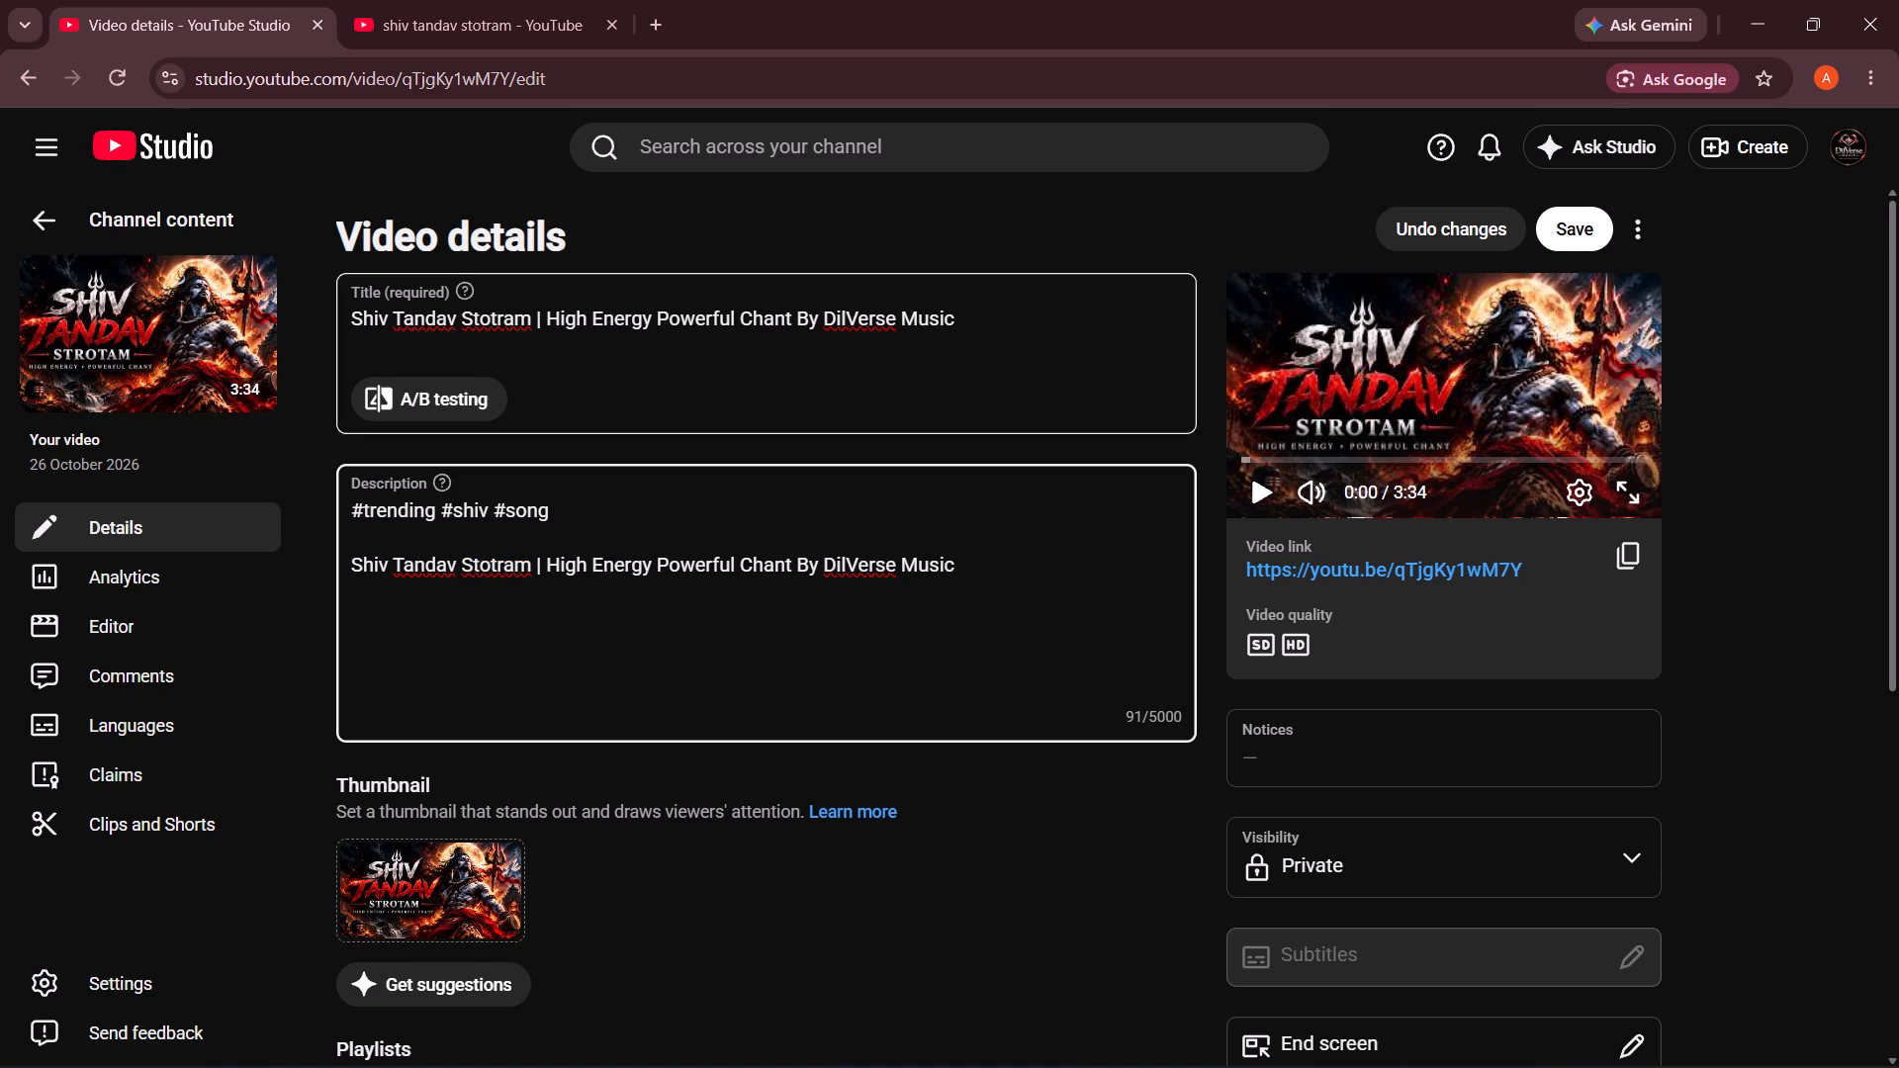
Save the shortened description of the Shiv Tandav Stotram video.
left_click(1541, 235)
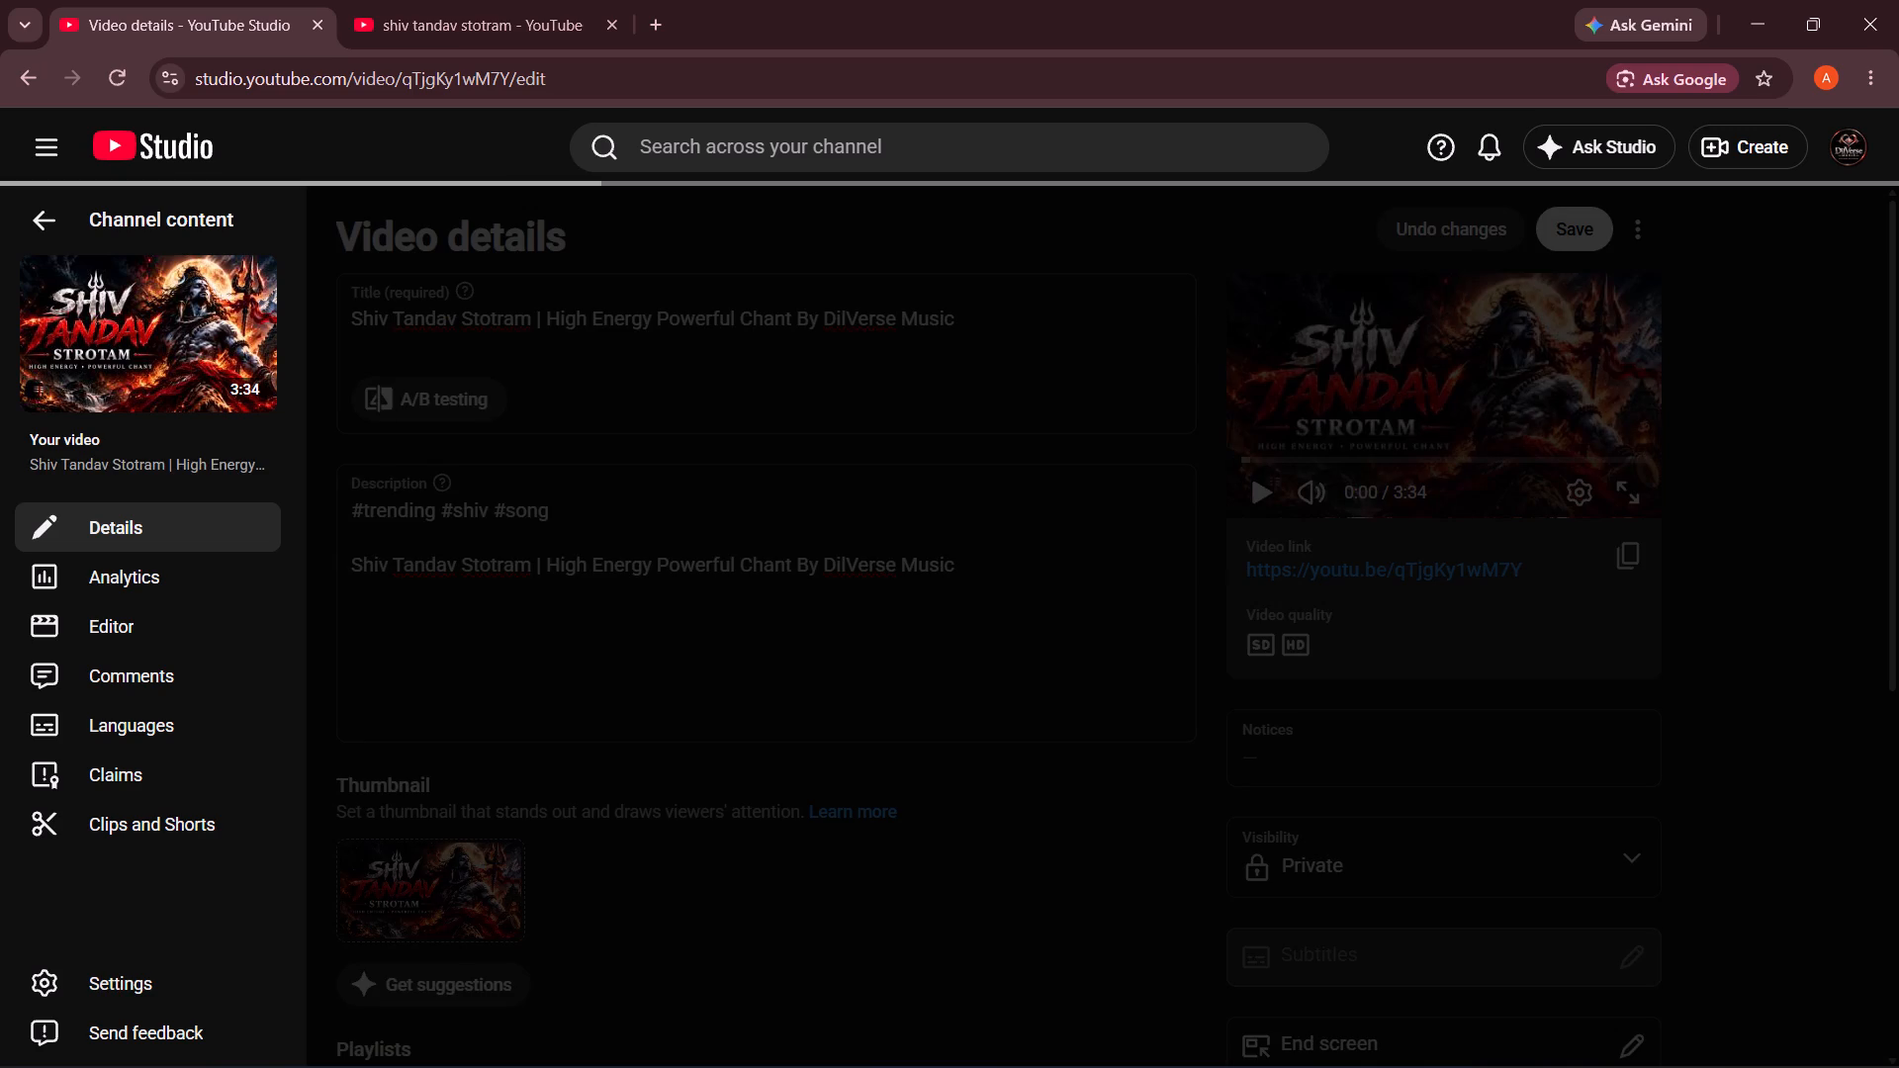
Expand the video's additional settings, answer No to the AI use question and save the changes.
scroll(911, 756, "down", 1)
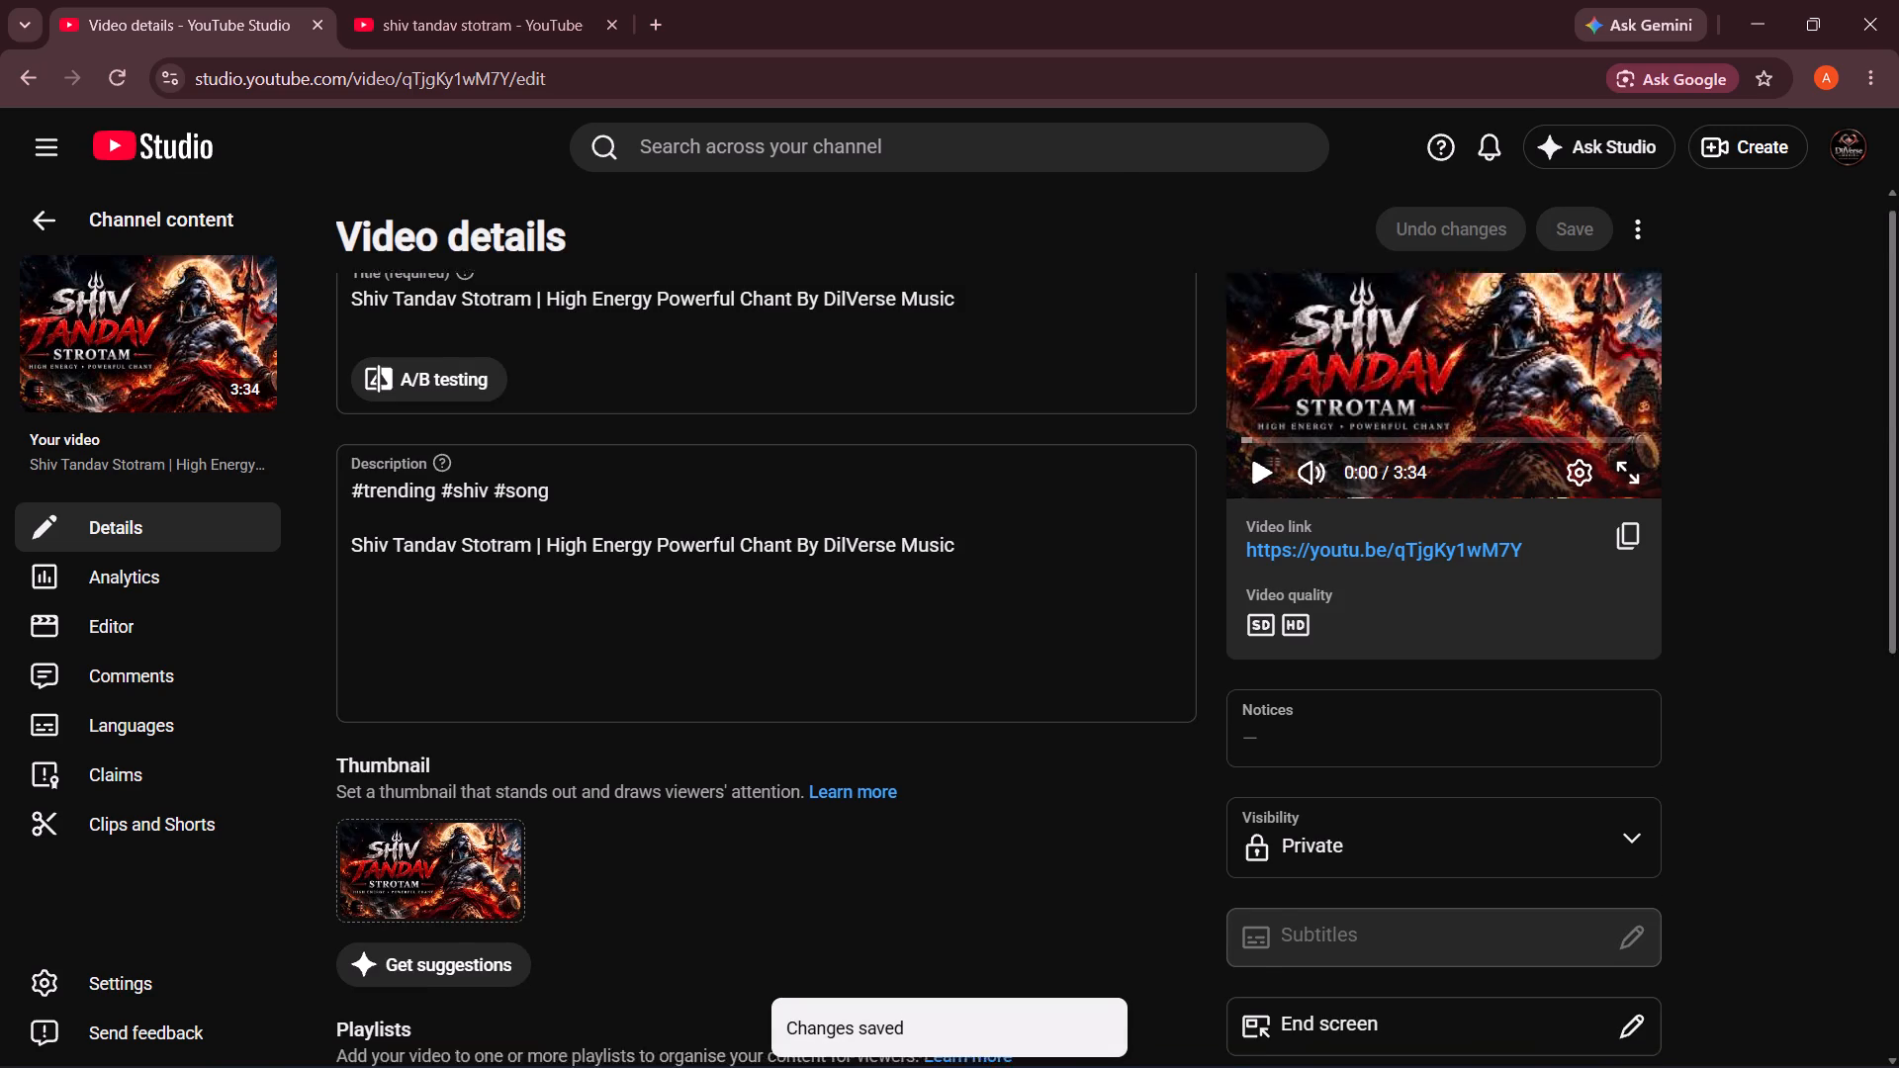
scroll(911, 756, "down", 5)
scroll(622, 588, "down", 2)
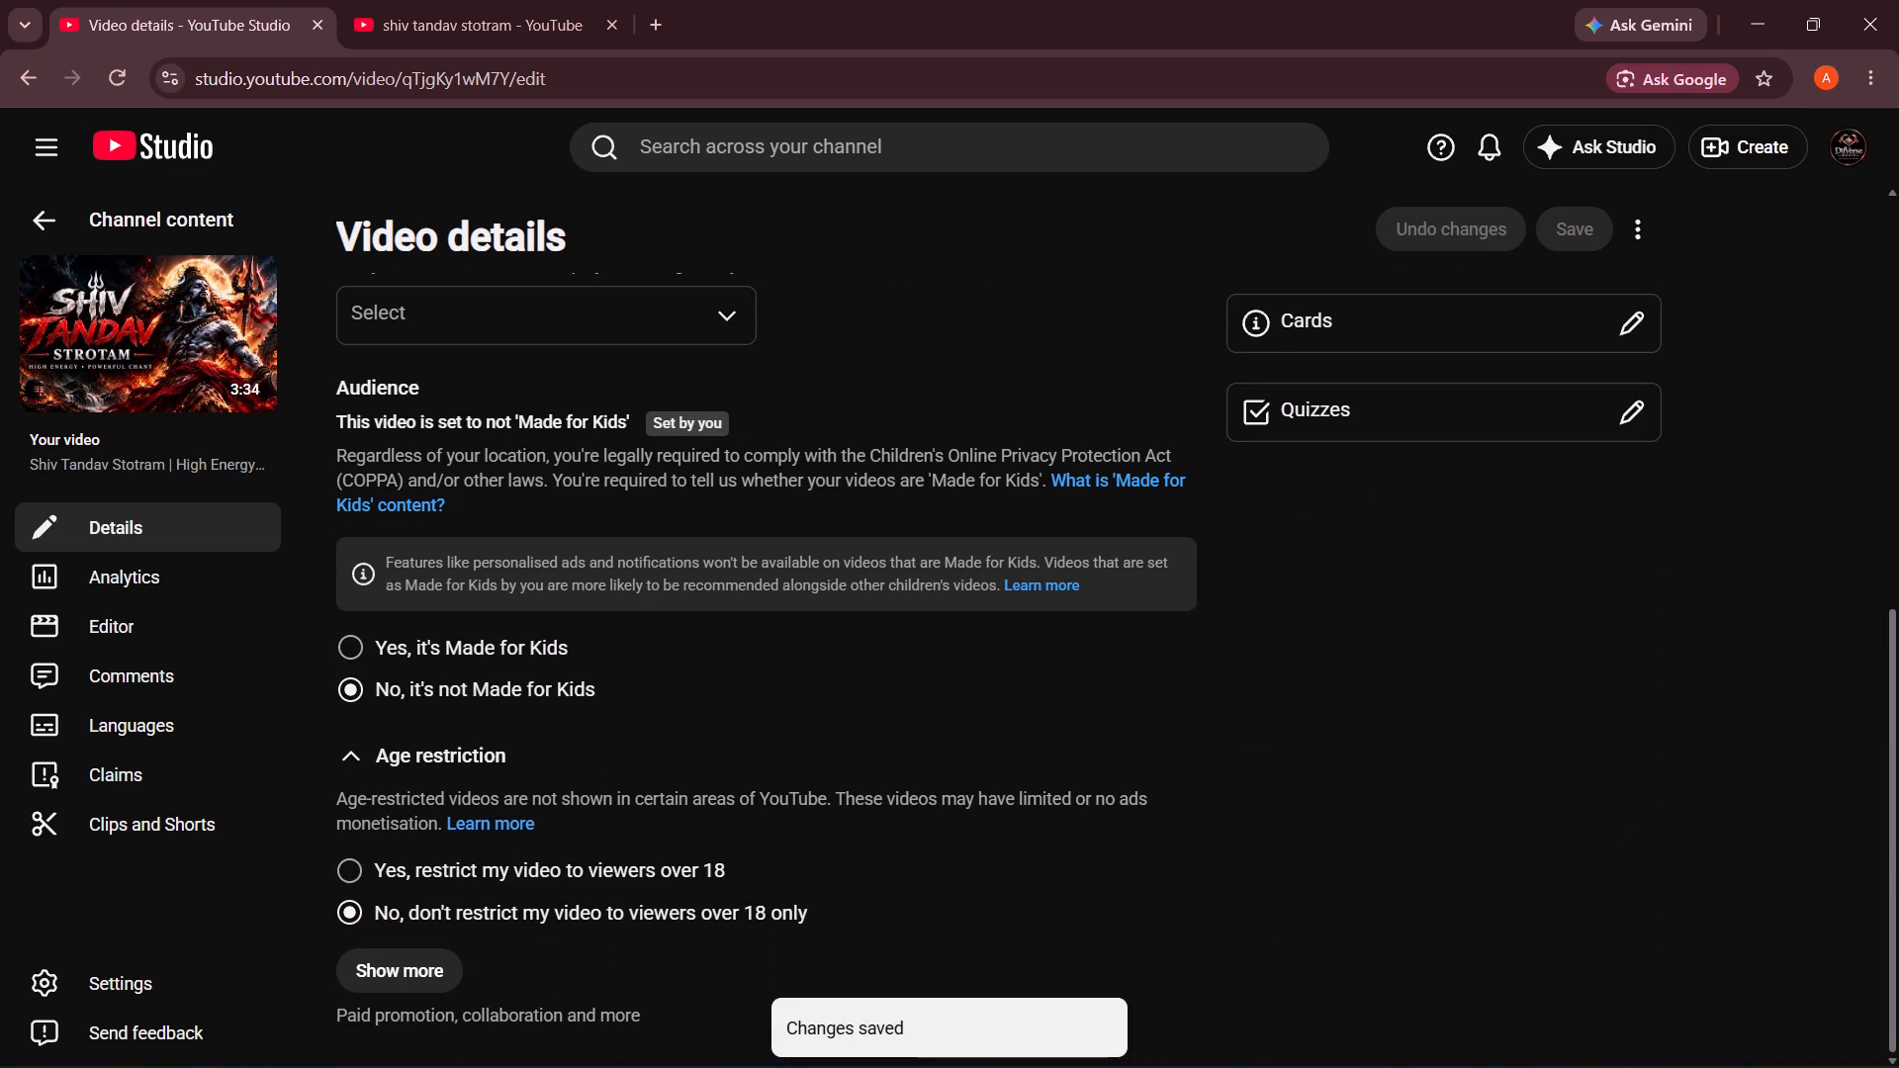
scroll(622, 588, "down", 8)
scroll(798, 751, "down", 3)
scroll(802, 375, "up", 6)
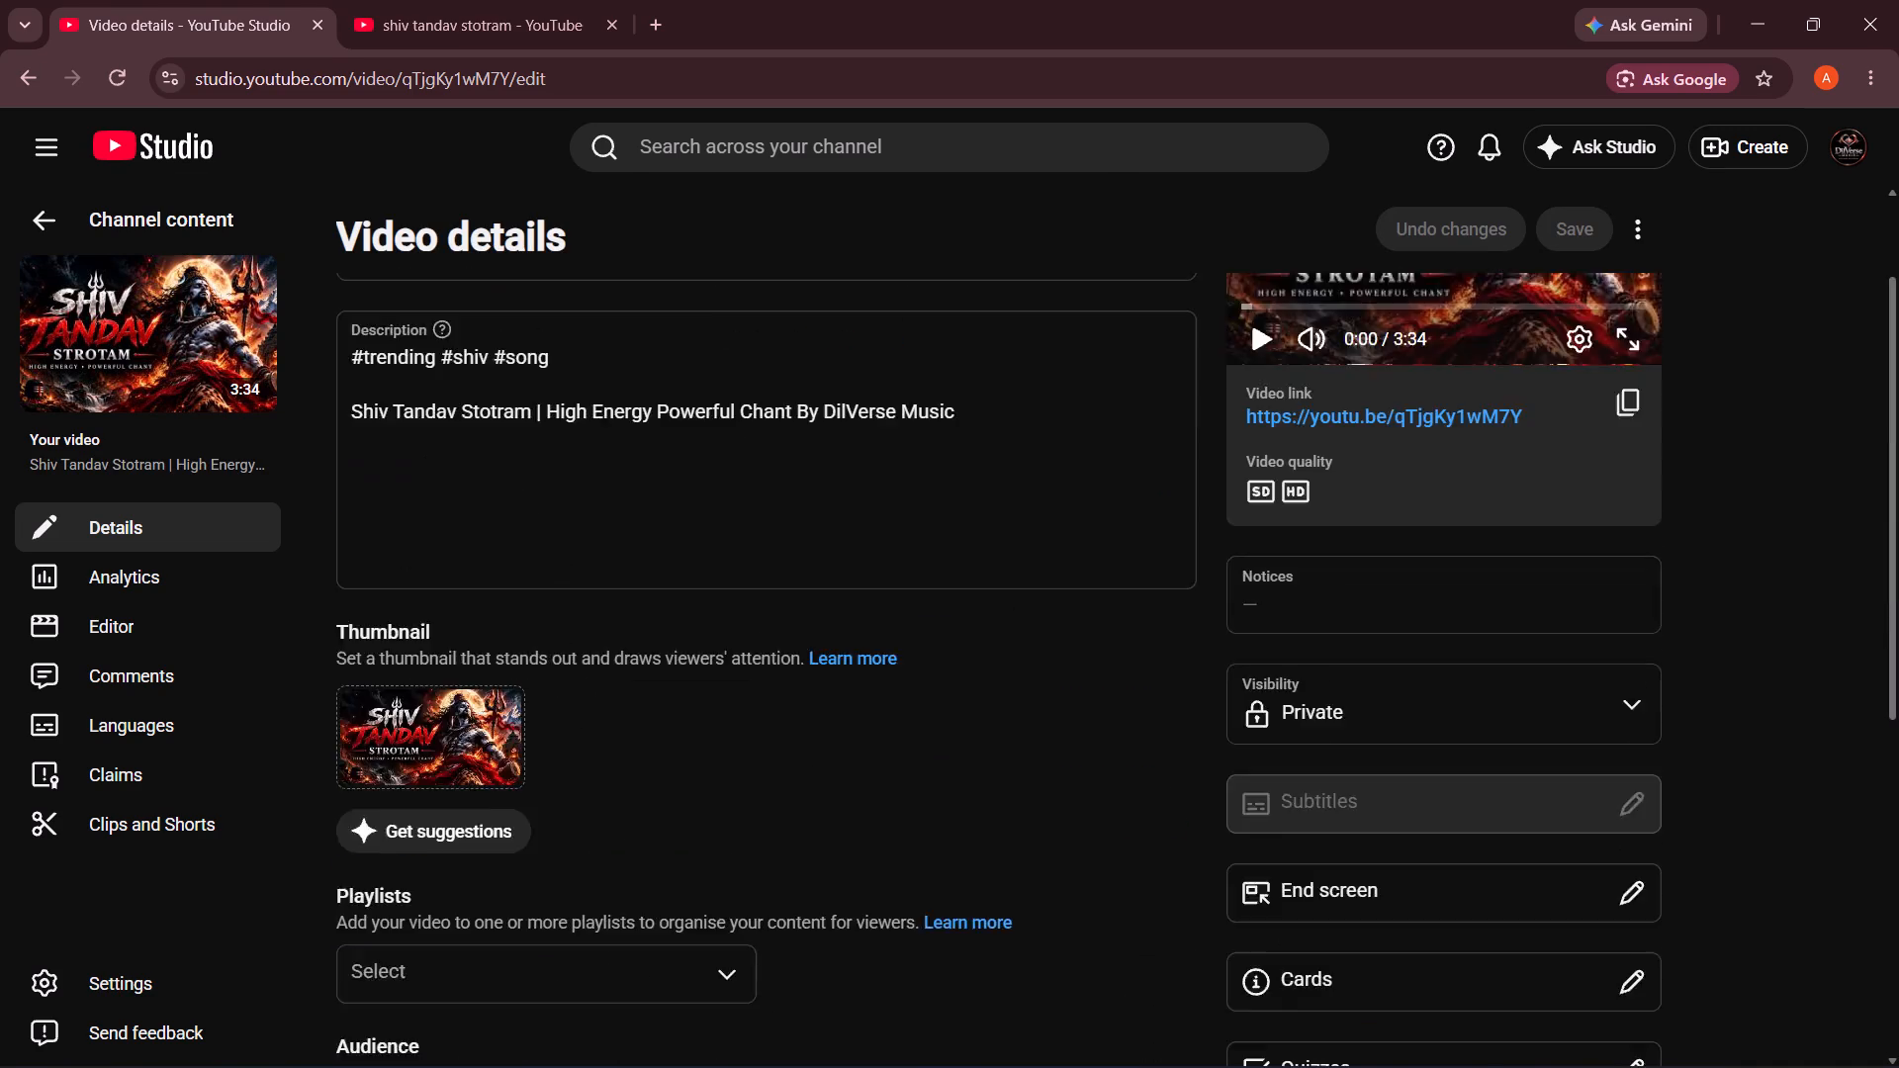
scroll(802, 375, "down", 7)
left_click(446, 954)
scroll(764, 834, "down", 2)
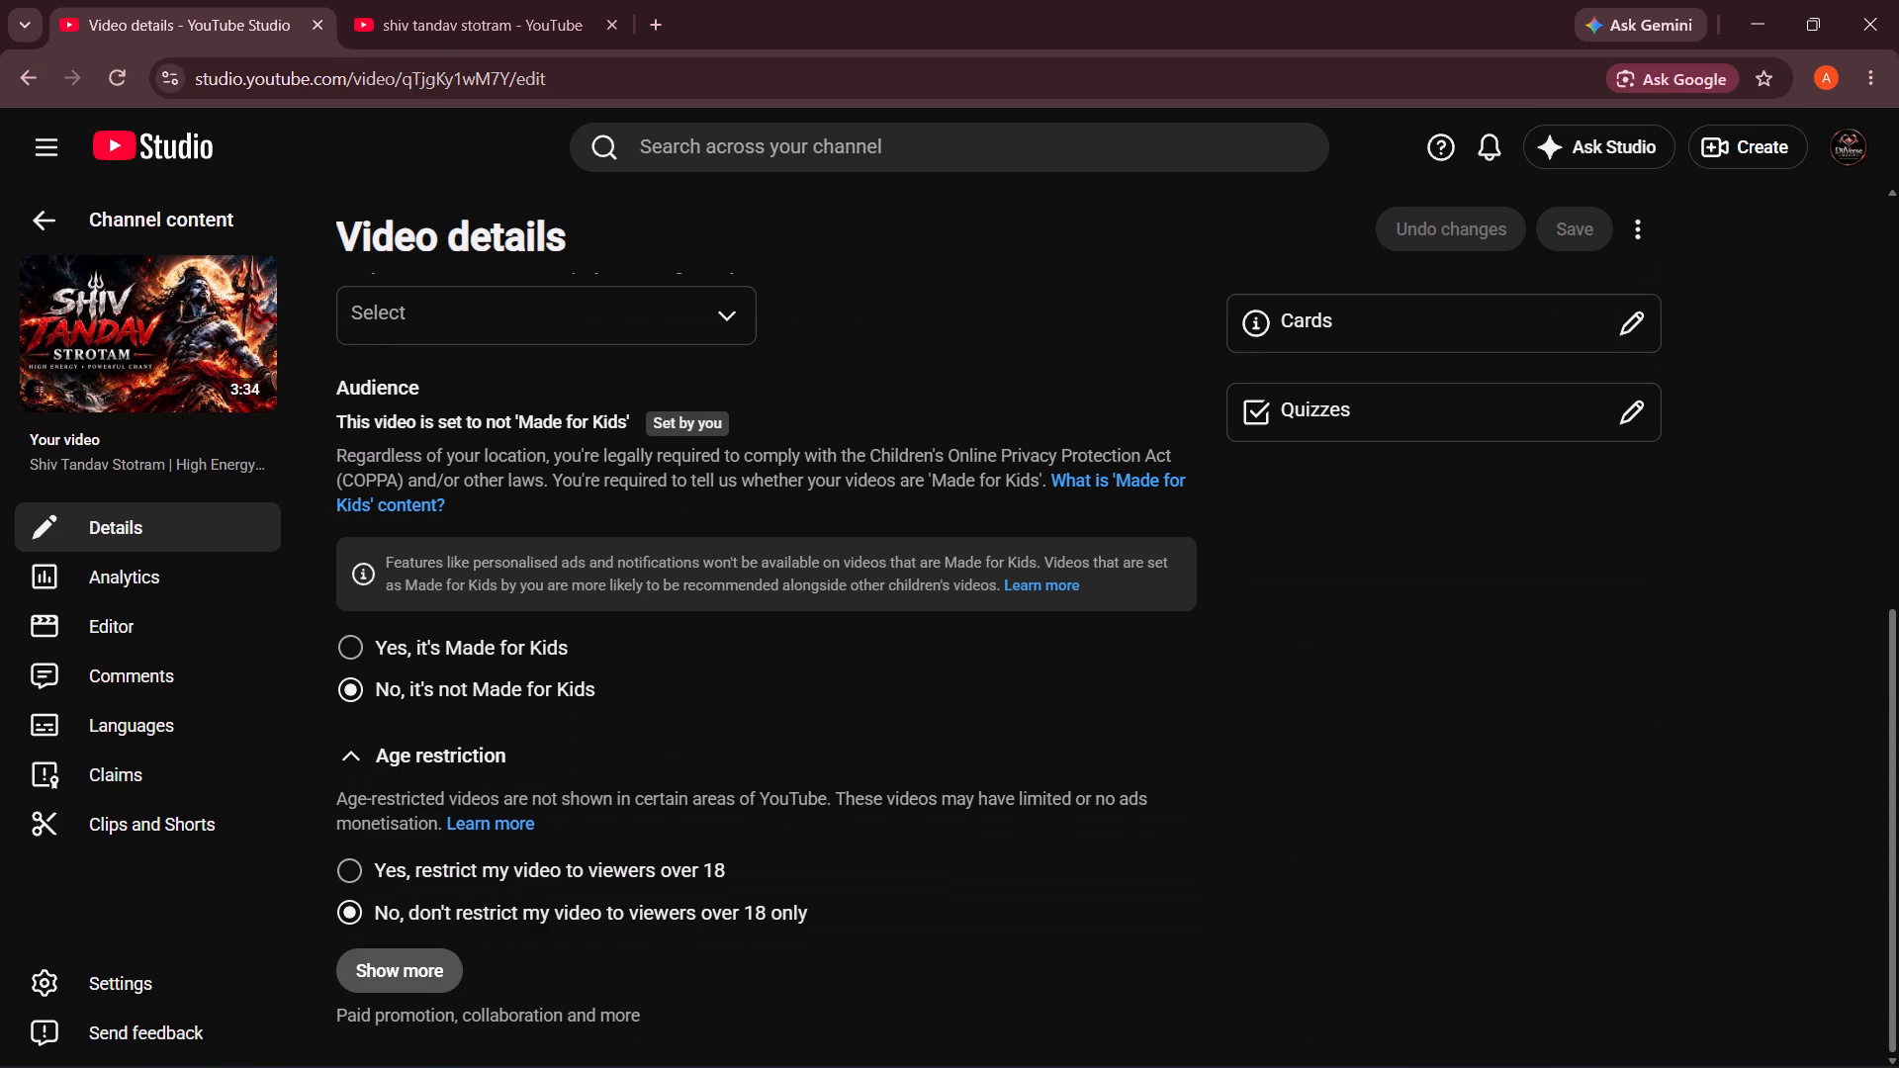
scroll(764, 834, "down", 8)
scroll(764, 834, "up", 3)
scroll(764, 834, "down", 2)
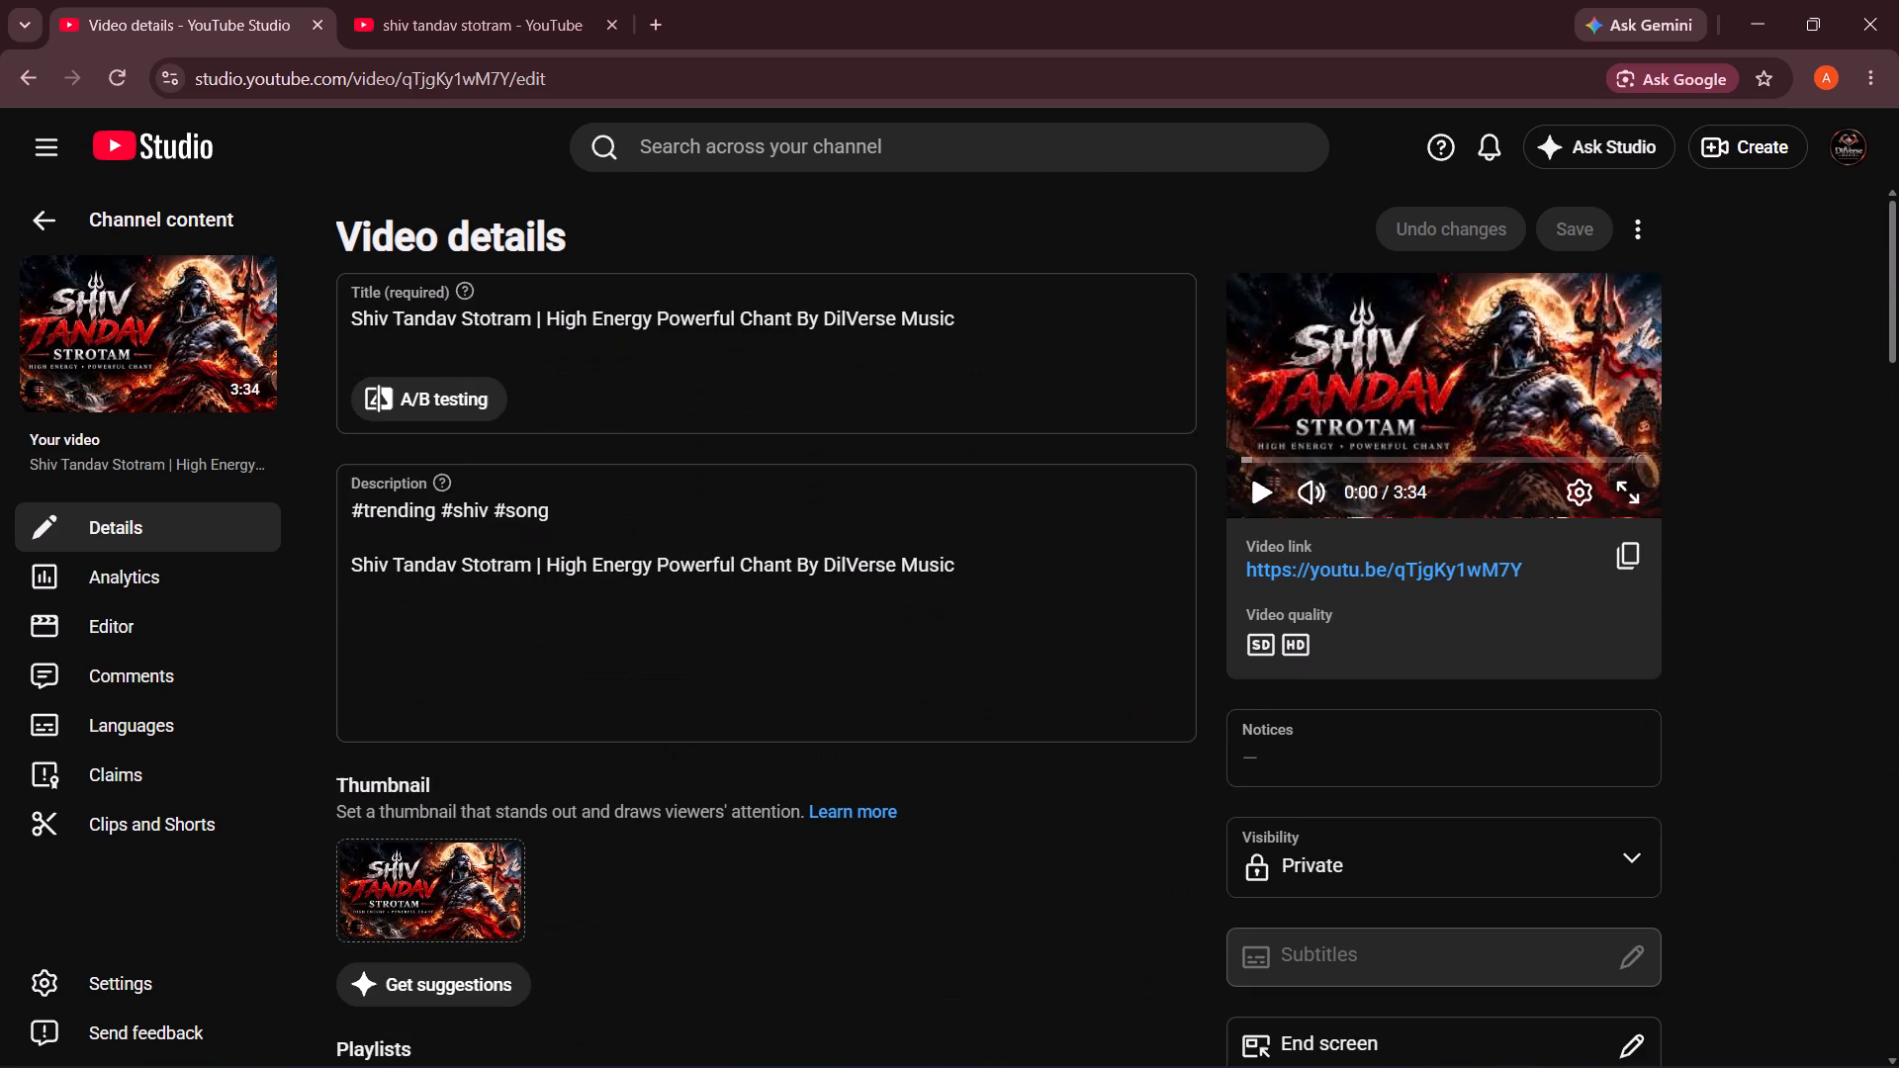
scroll(764, 834, "down", 6)
scroll(772, 737, "up", 3)
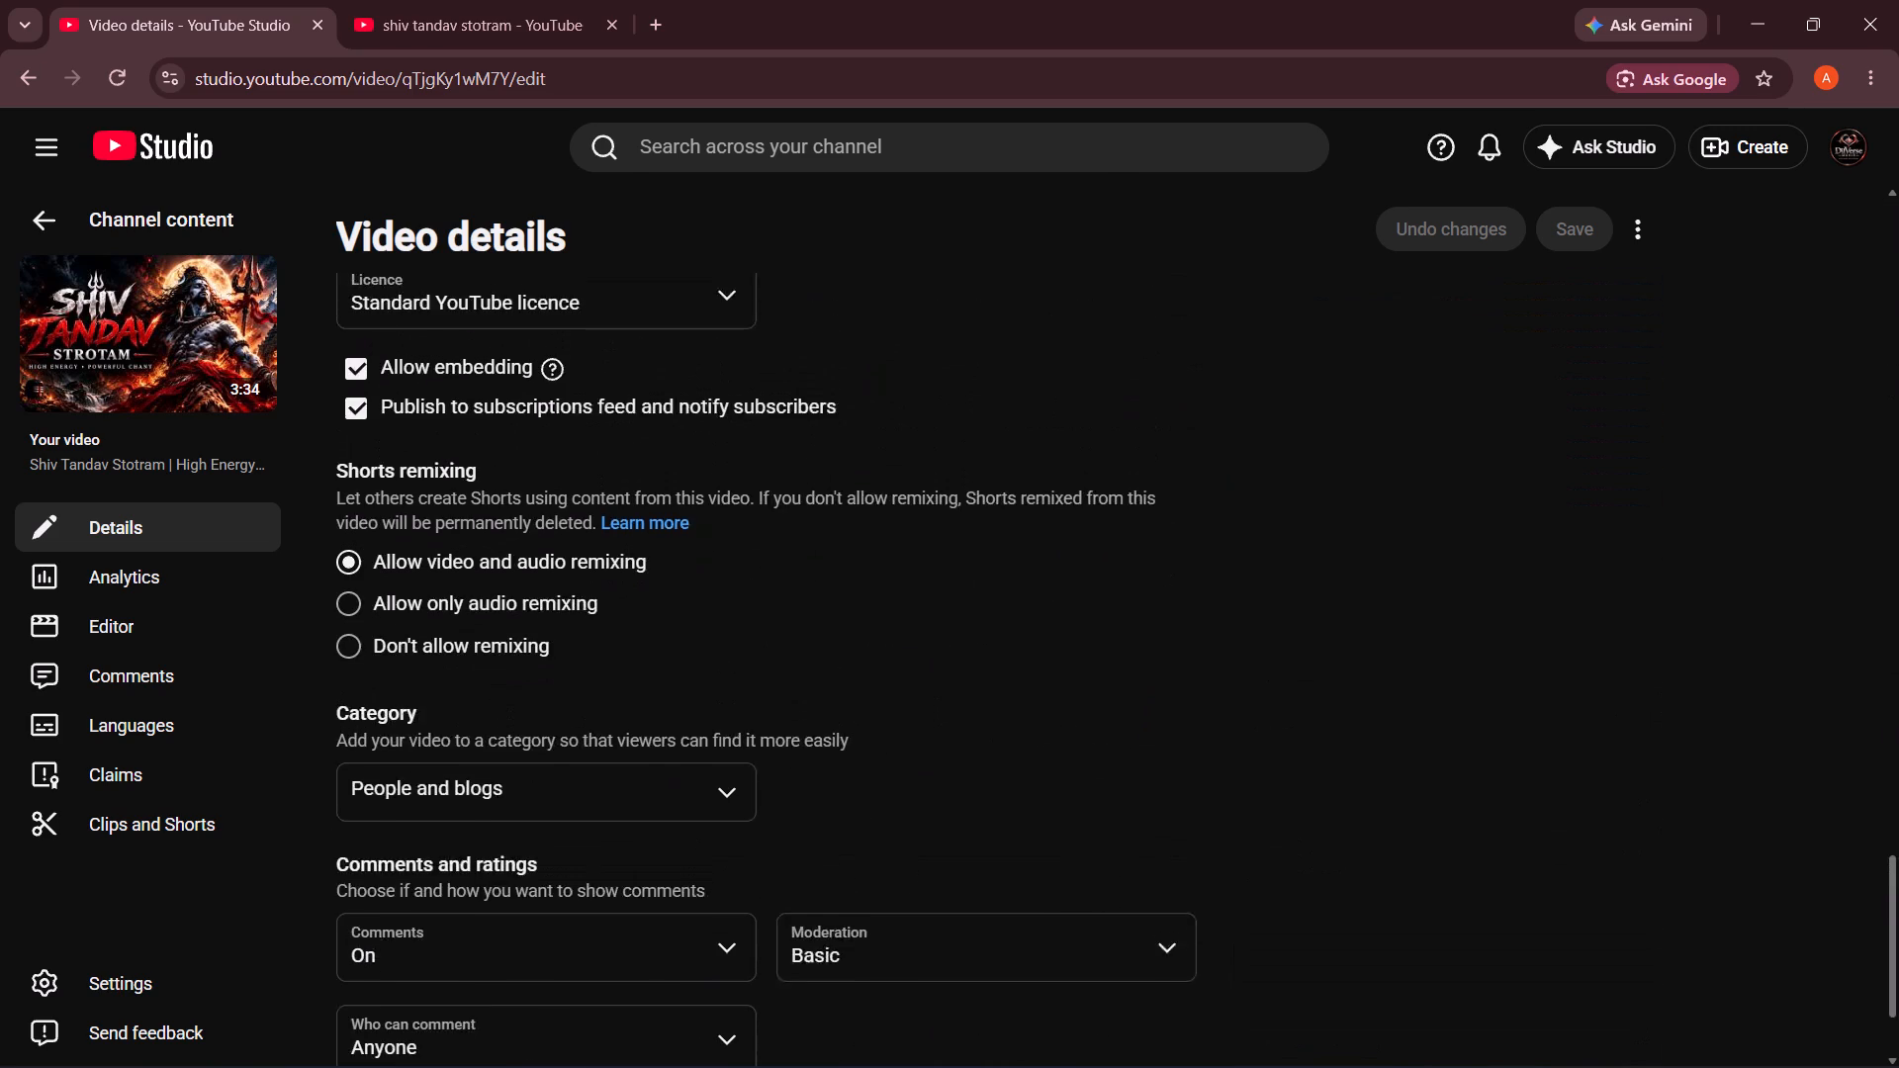
scroll(772, 737, "up", 10)
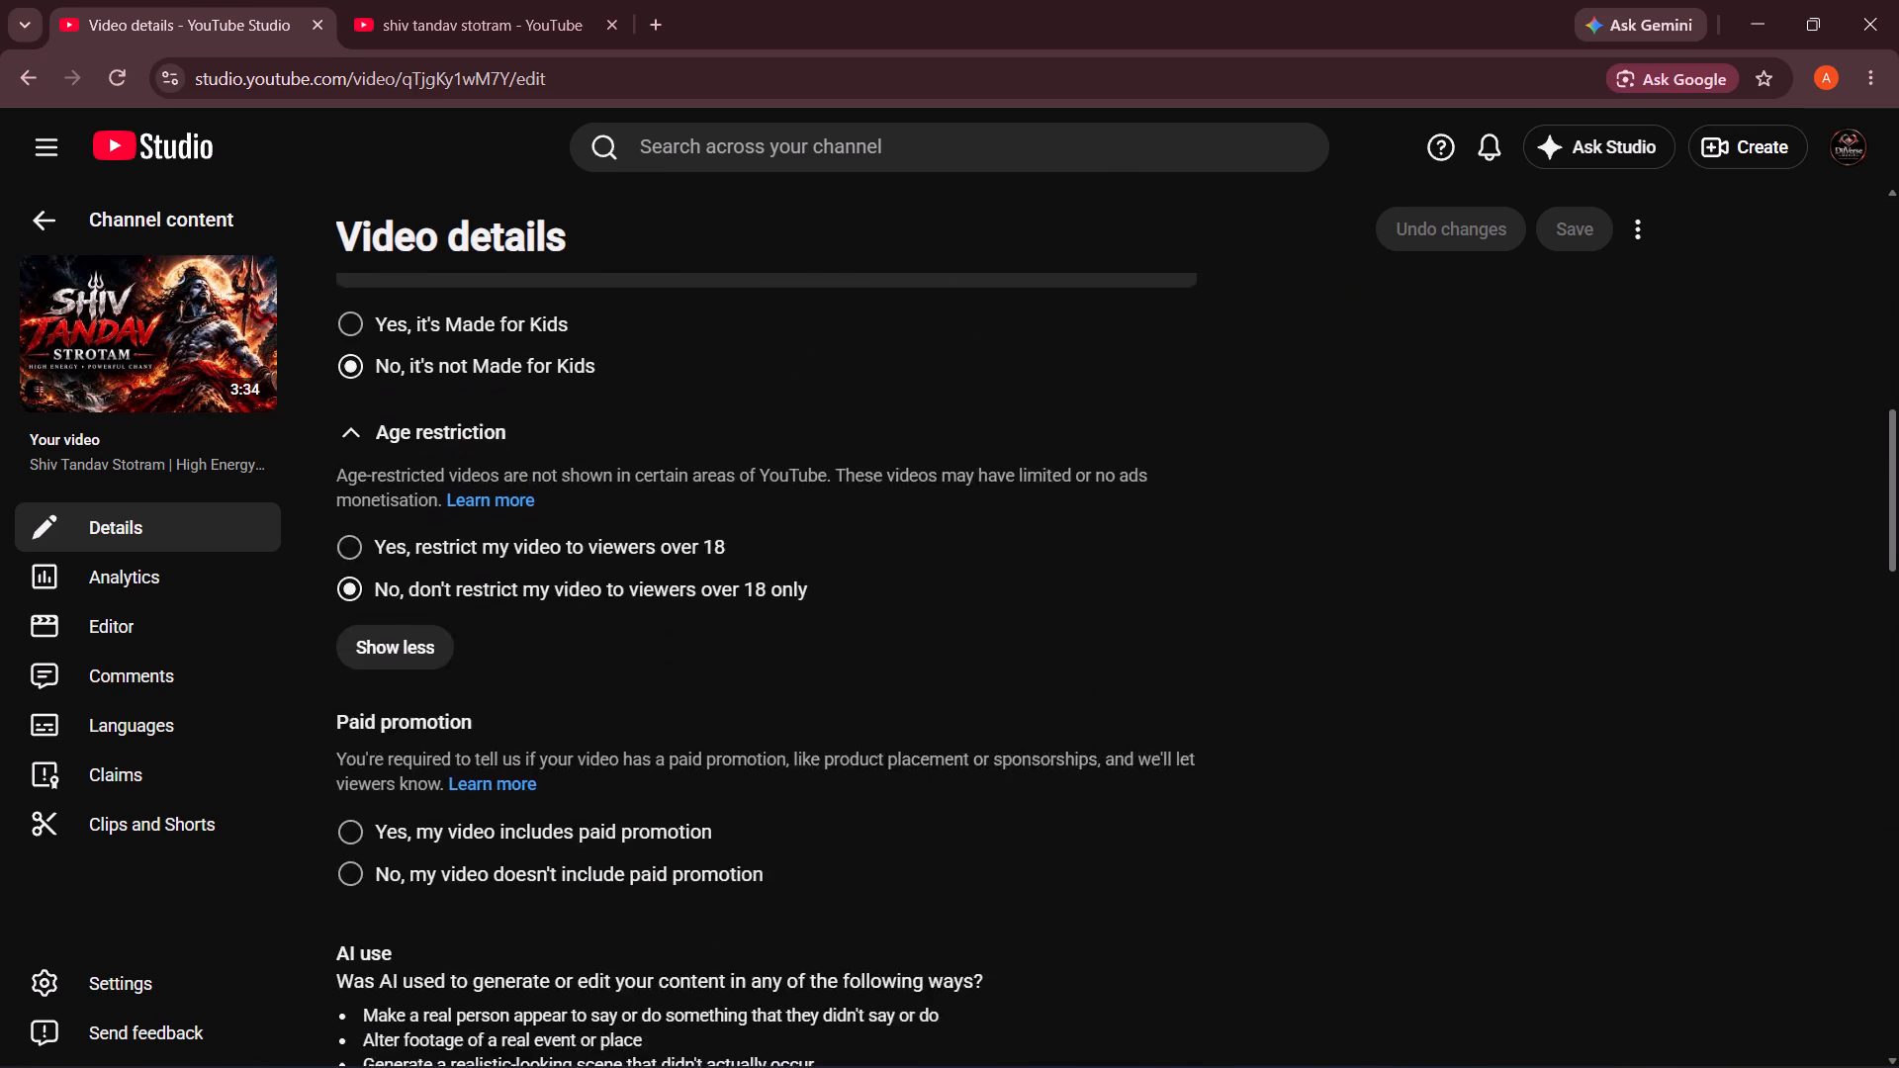
scroll(772, 737, "down", 1)
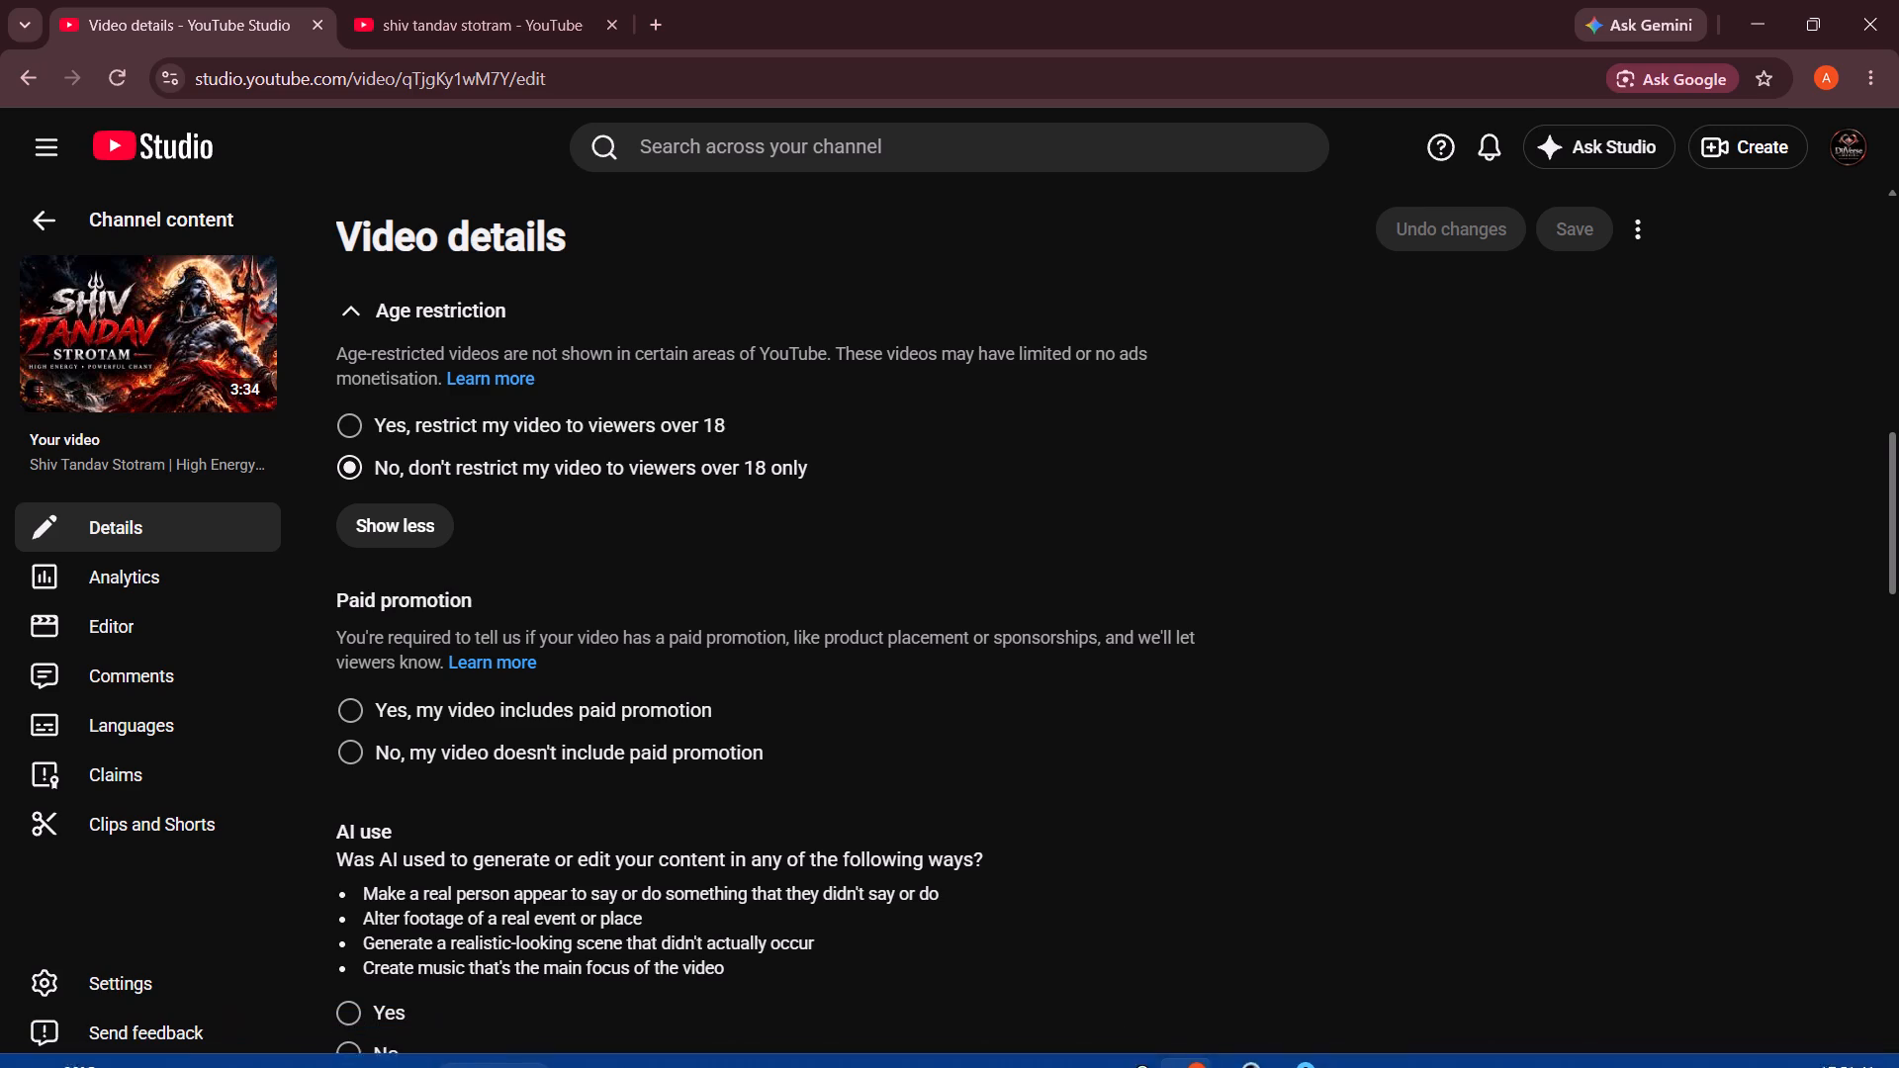
left_click(359, 1045)
scroll(709, 773, "up", 3)
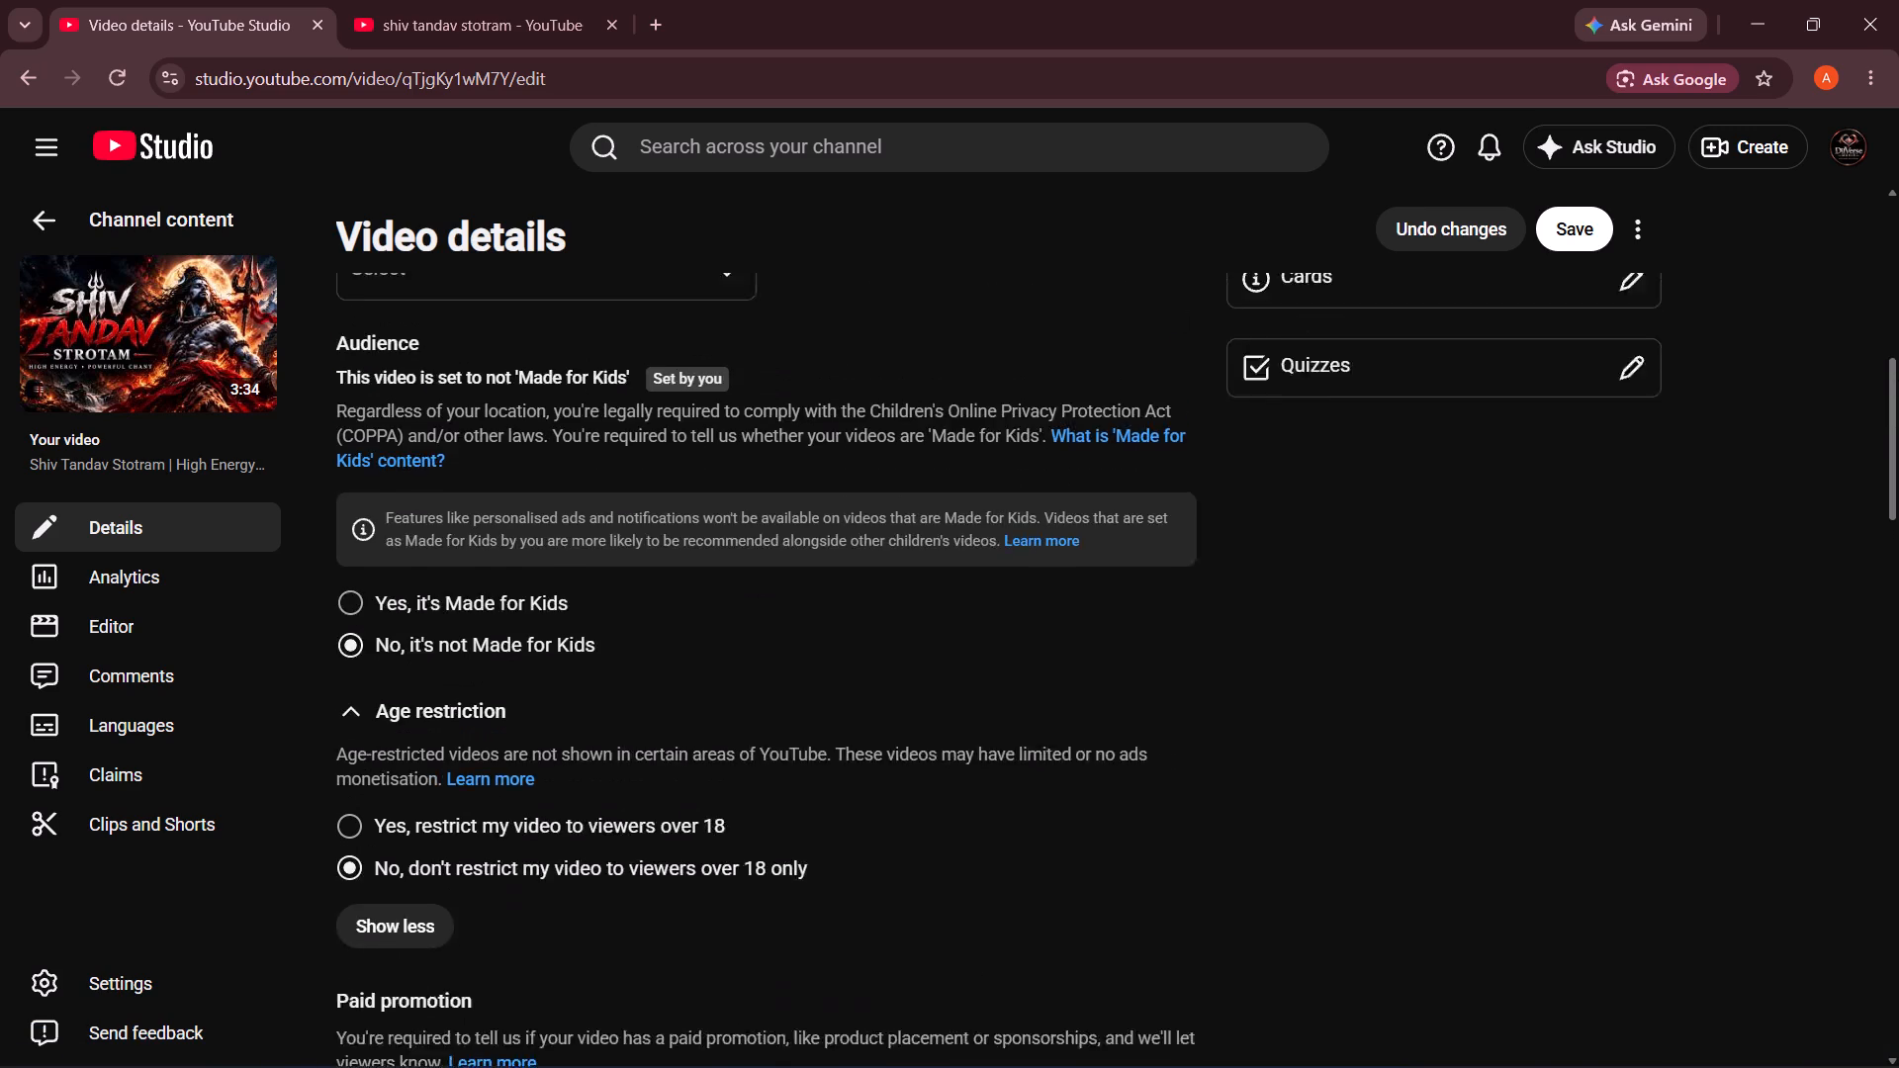
scroll(709, 773, "up", 3)
scroll(1255, 786, "down", 1)
scroll(1591, 883, "down", 1)
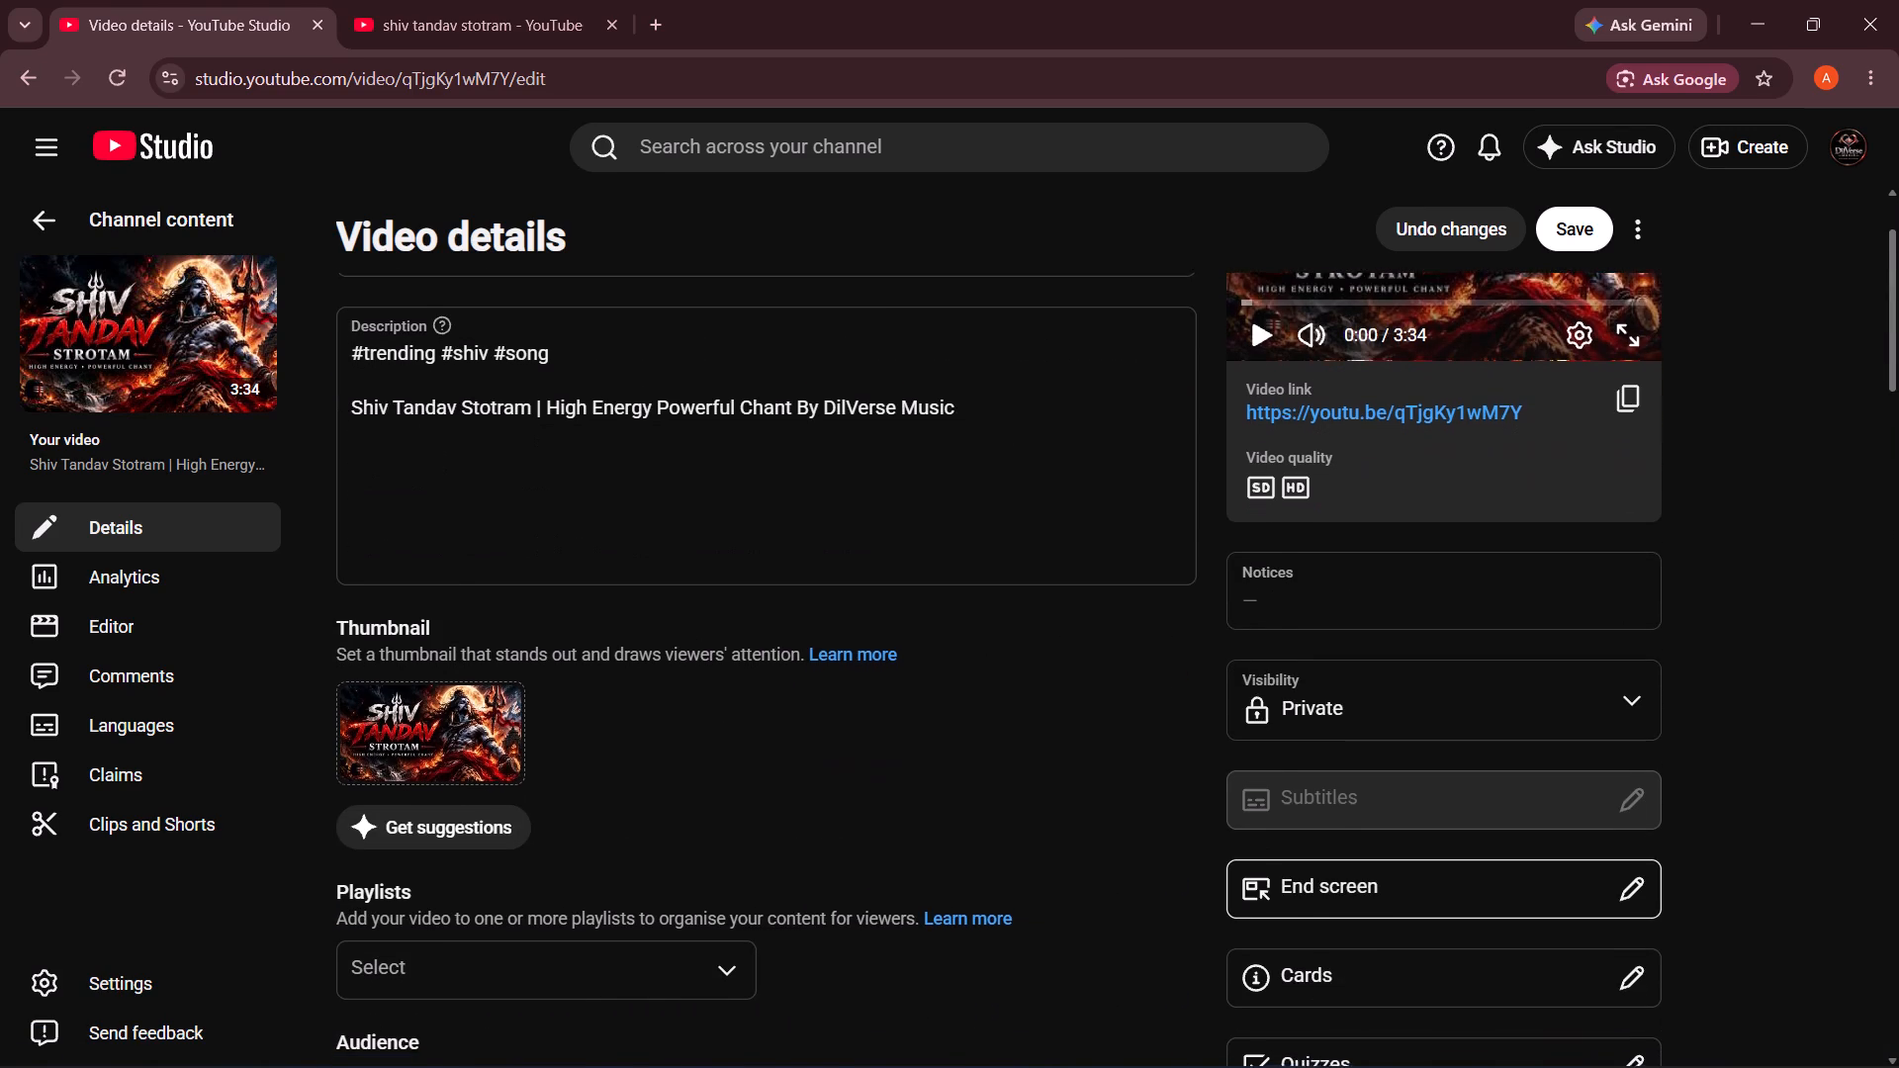
scroll(1591, 883, "down", 1)
scroll(1628, 698, "up", 1)
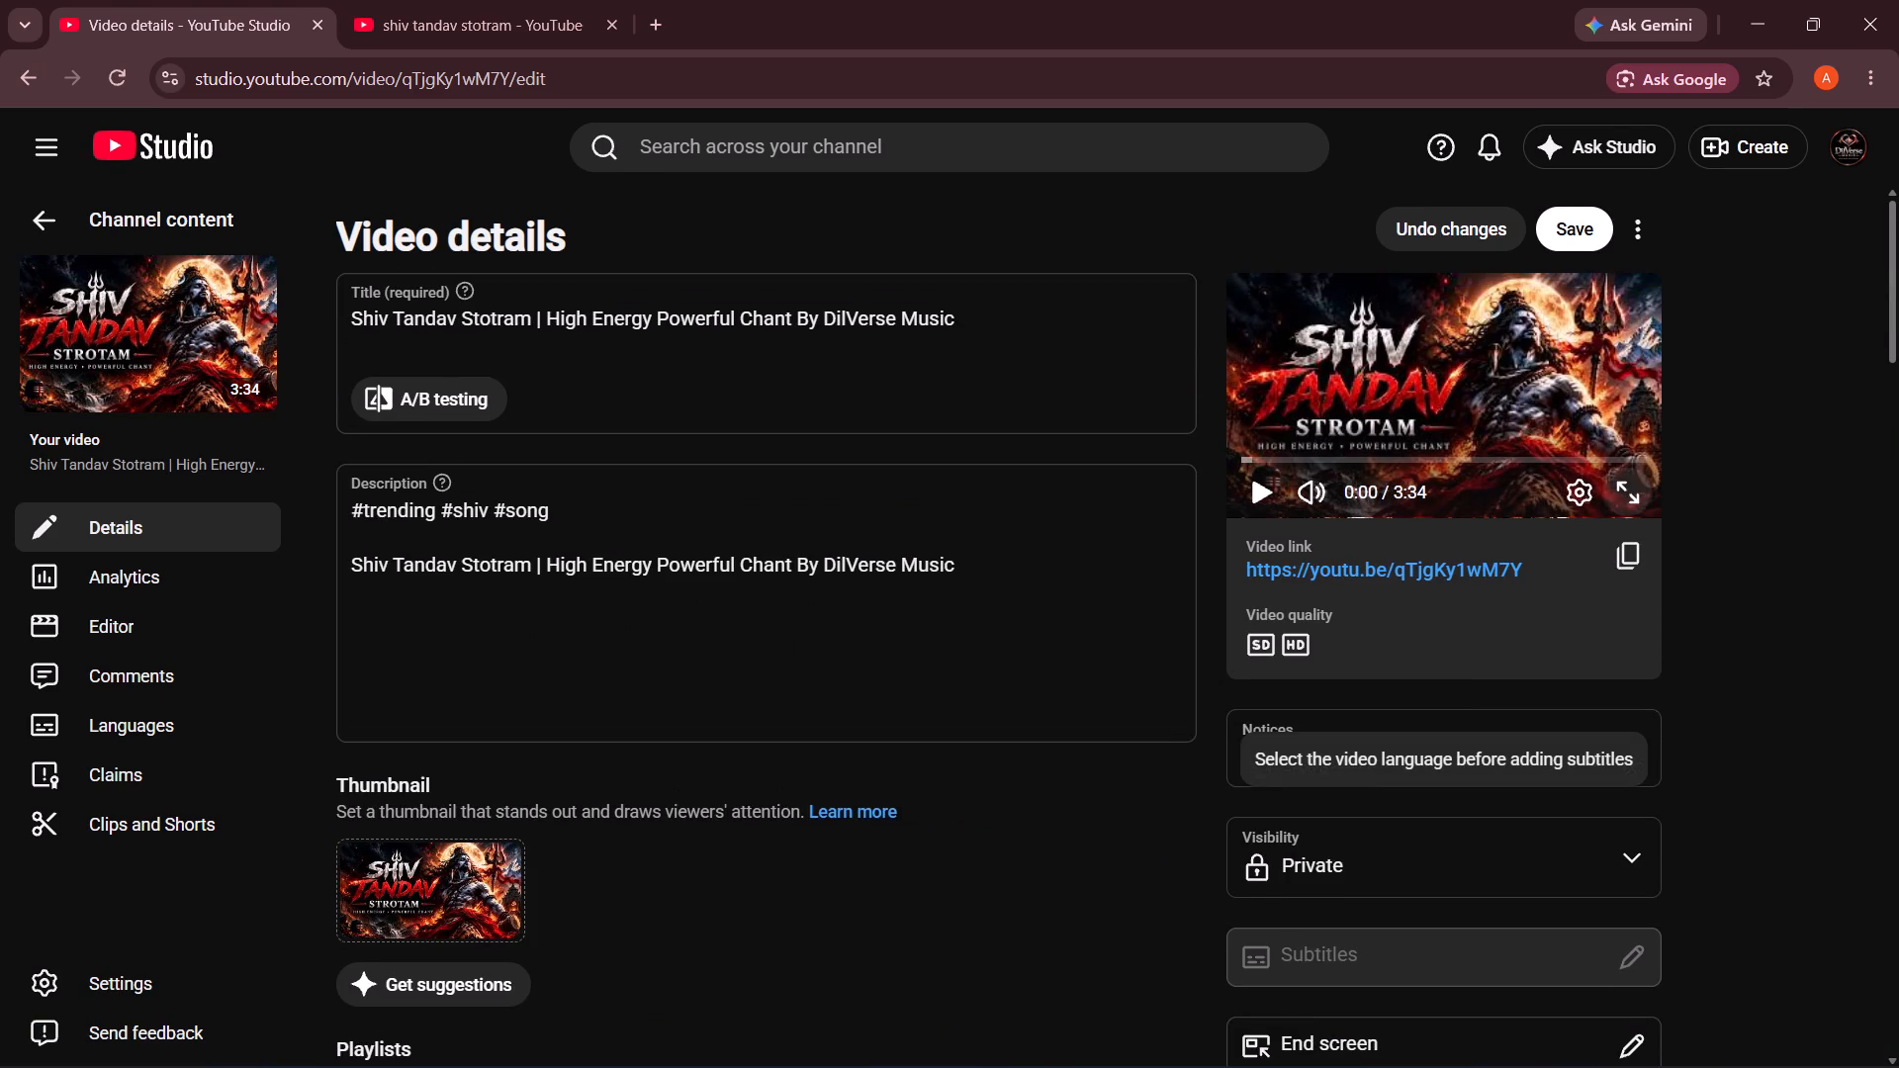
left_click(1582, 242)
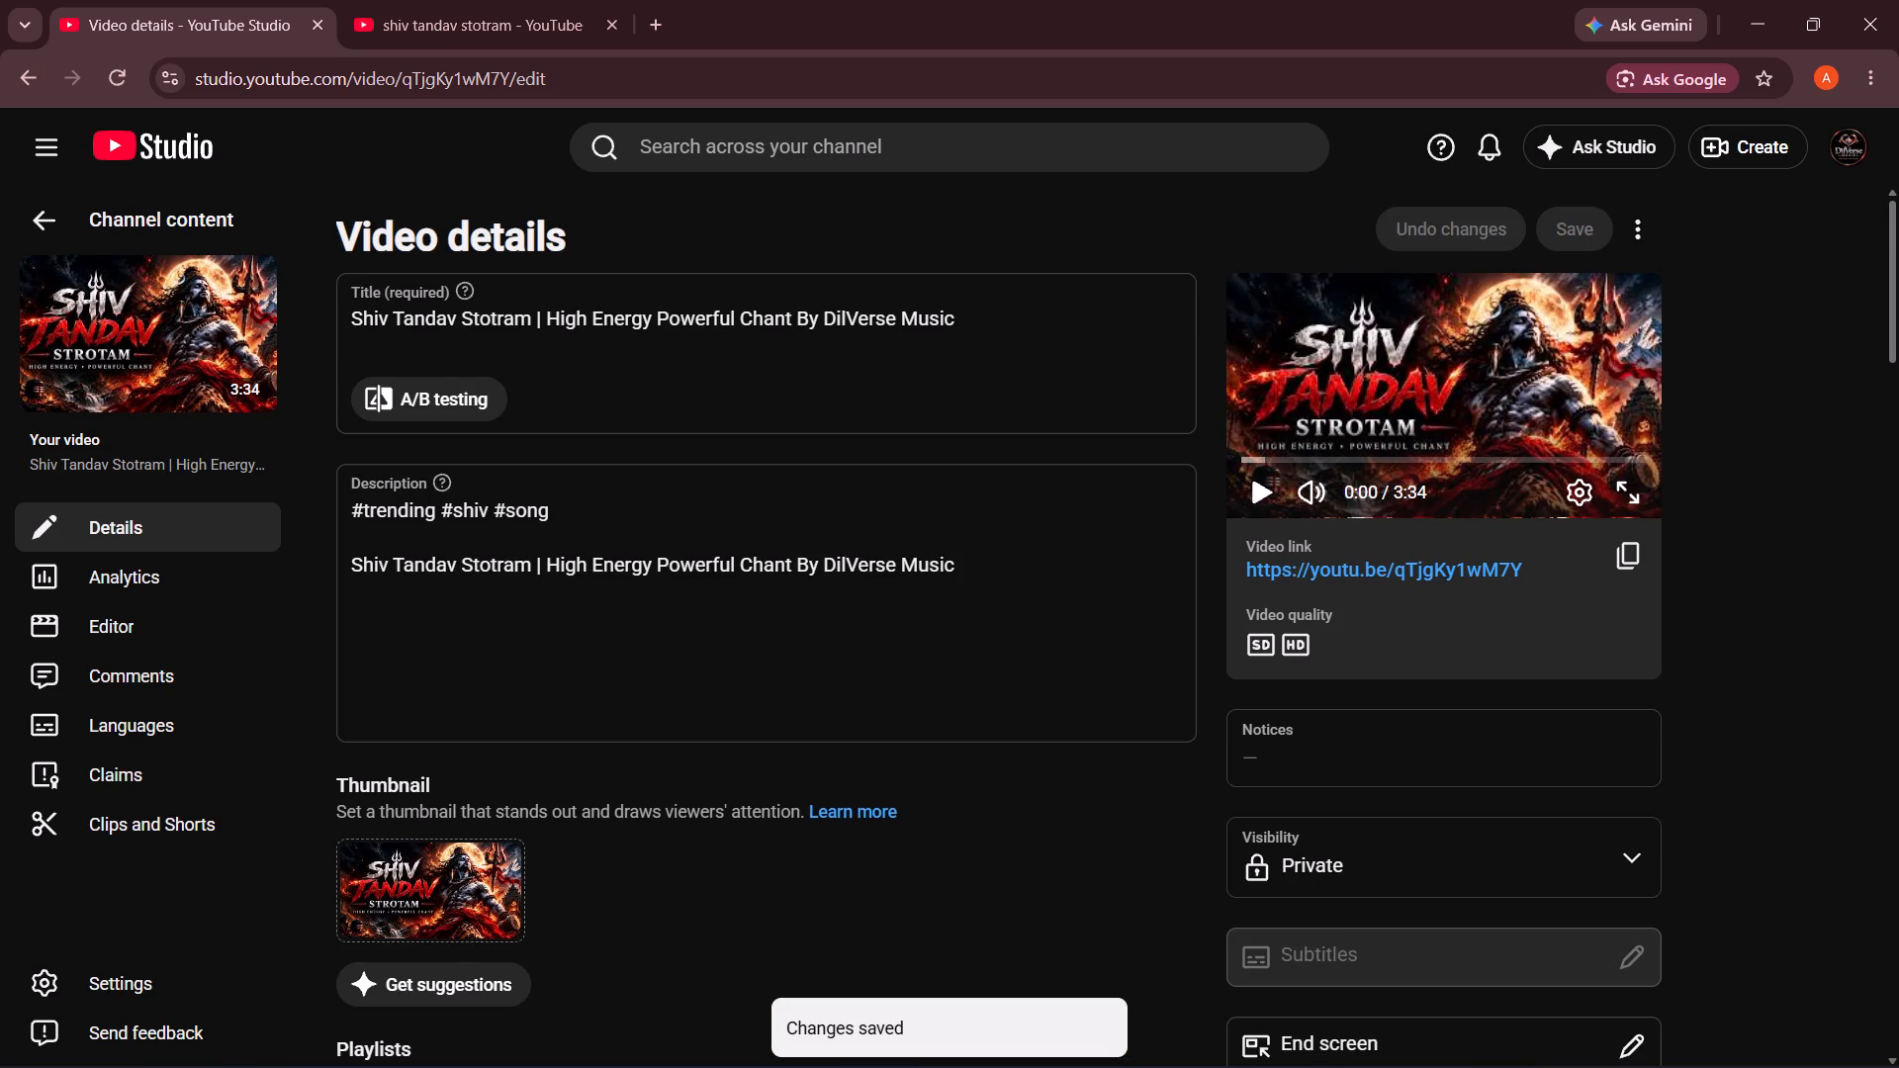
Copy the phrase "shiv tandav stotram" from the YouTube search and add it as the video's first tag.
scroll(1047, 534, "down", 8)
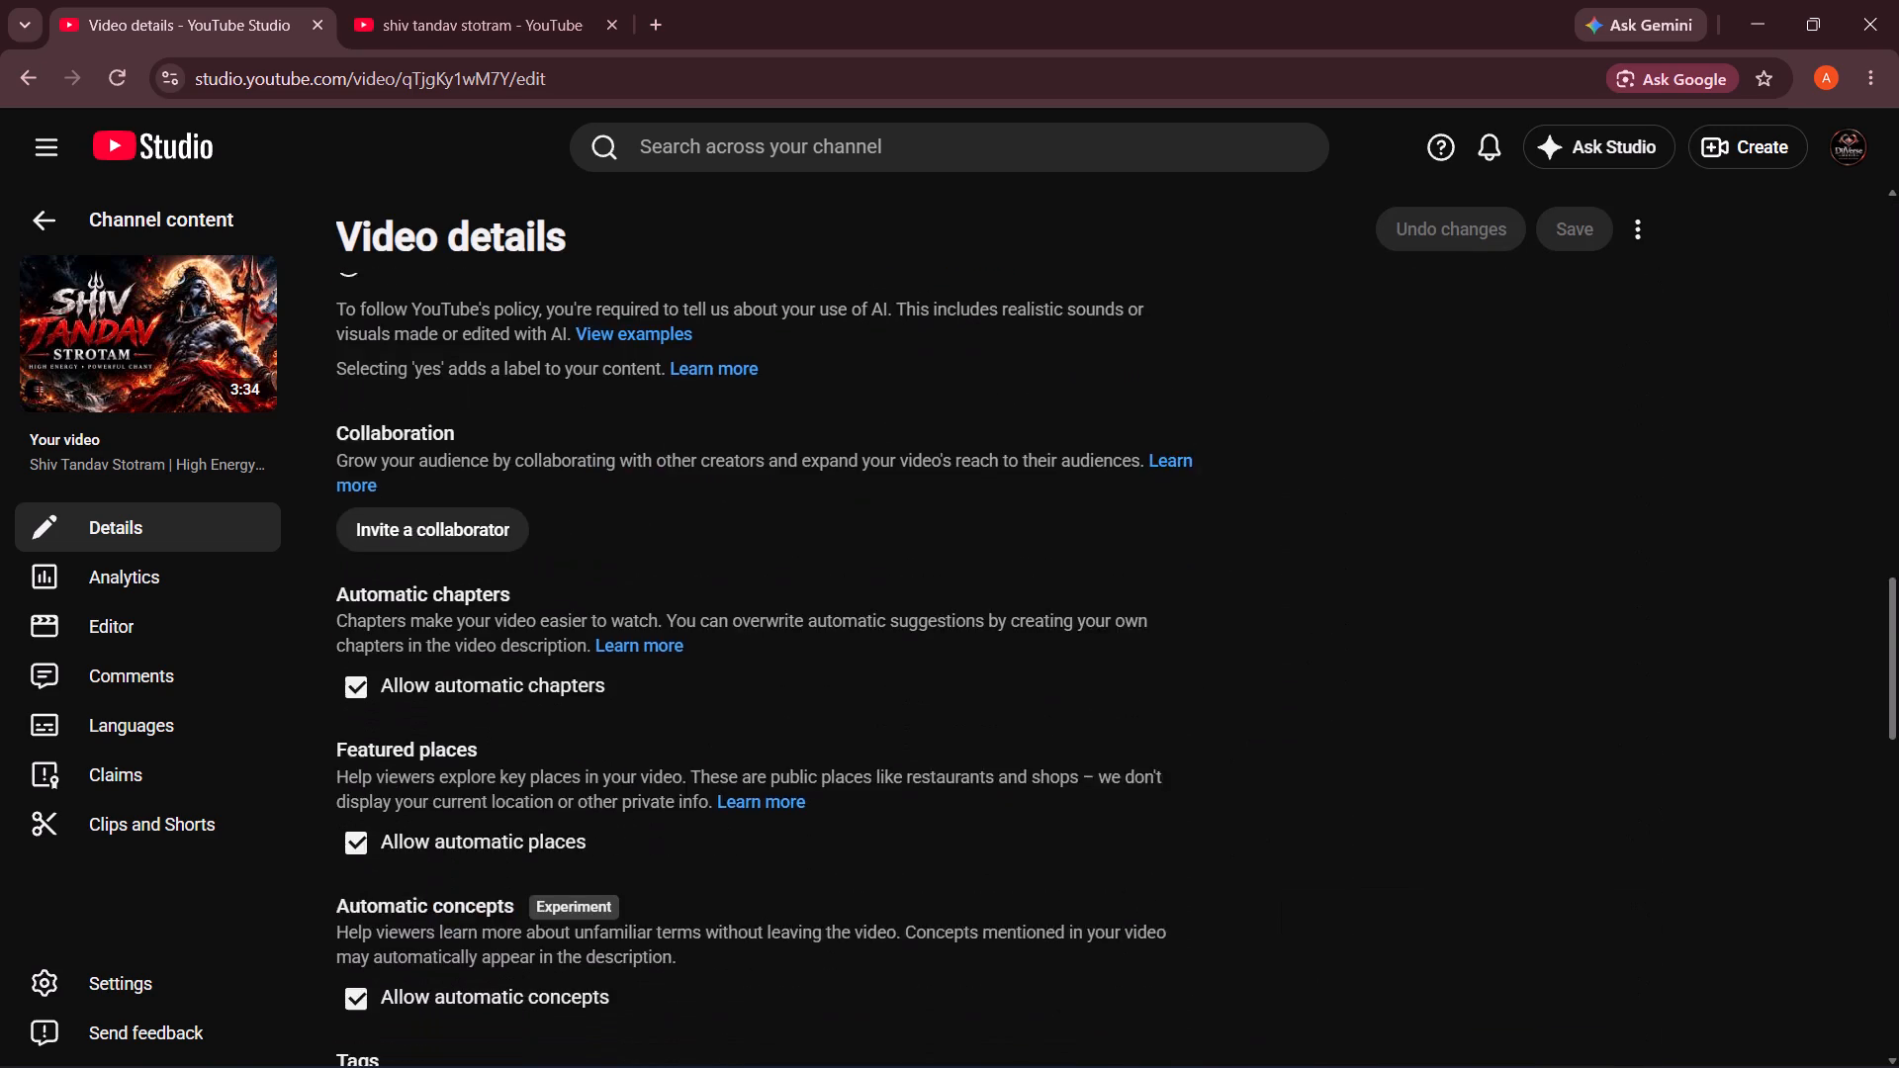
scroll(1047, 534, "down", 5)
scroll(1047, 534, "up", 6)
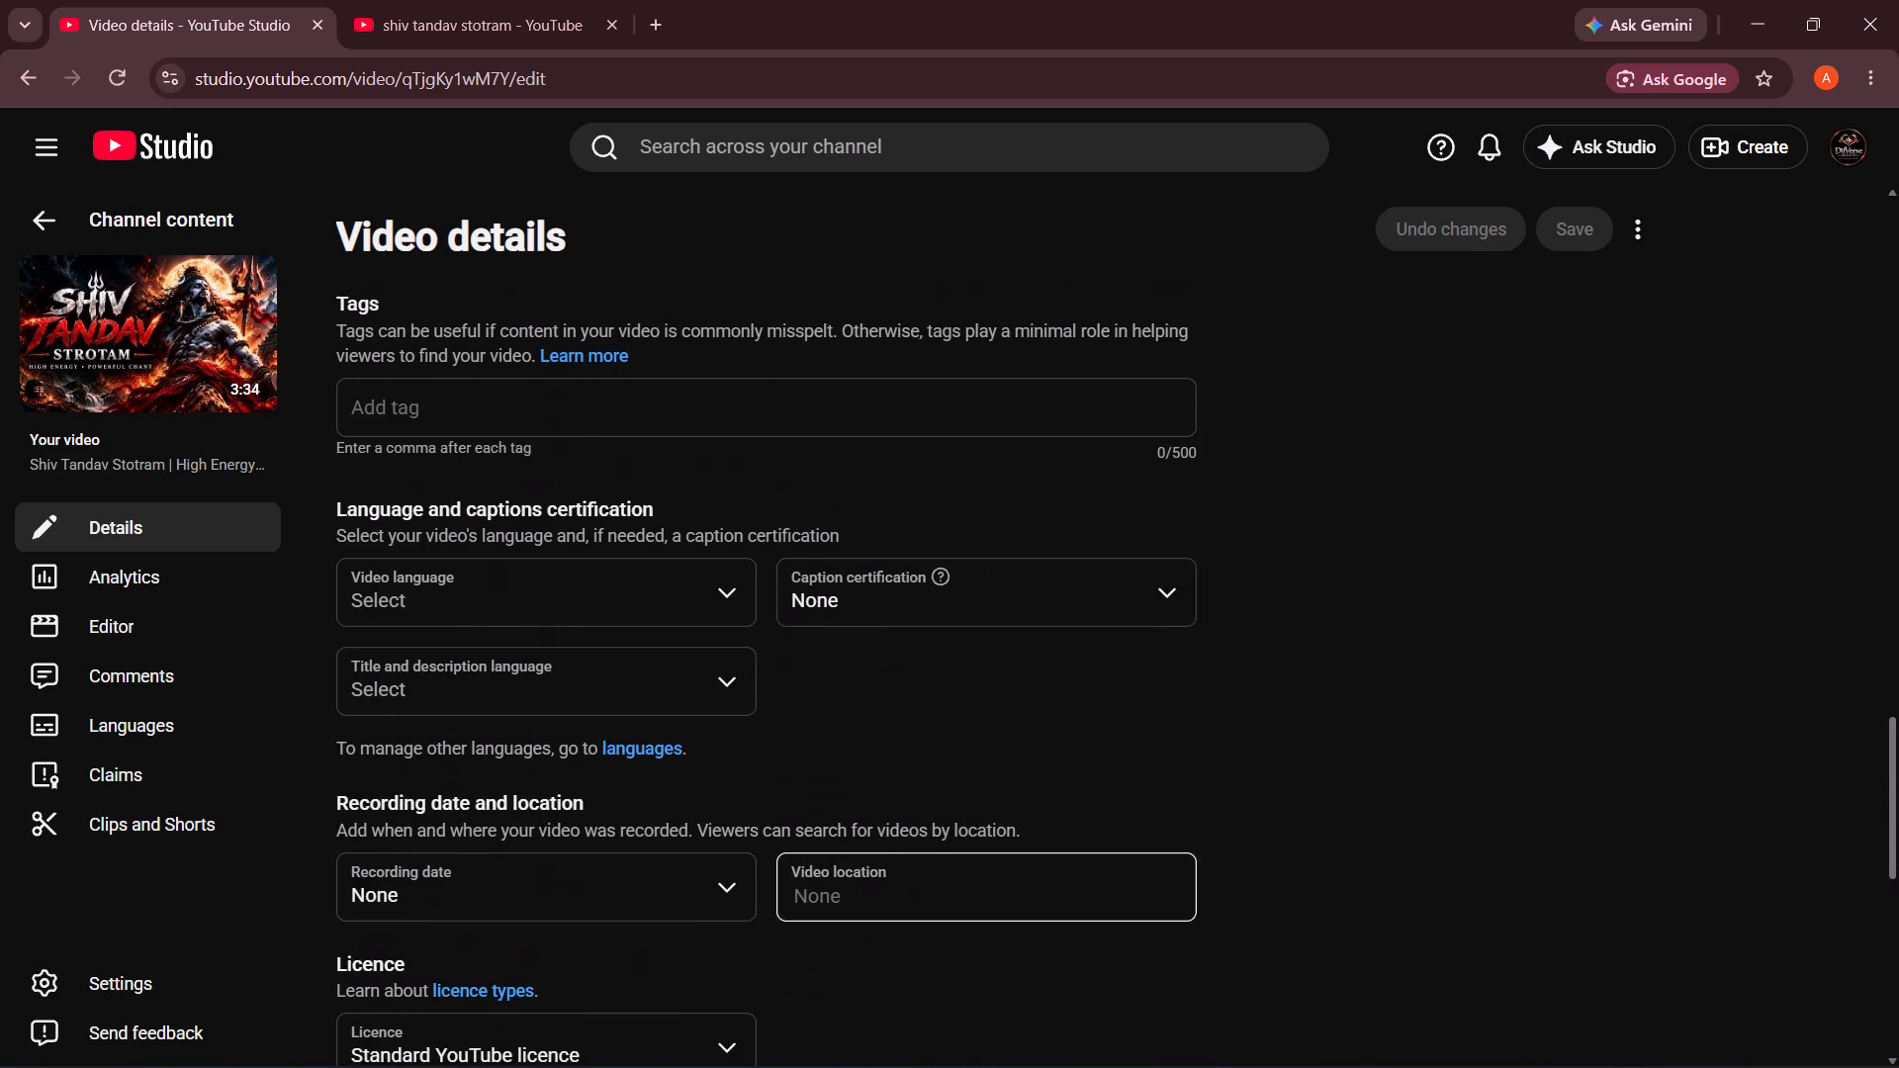
left_click(829, 402)
left_click(493, 0)
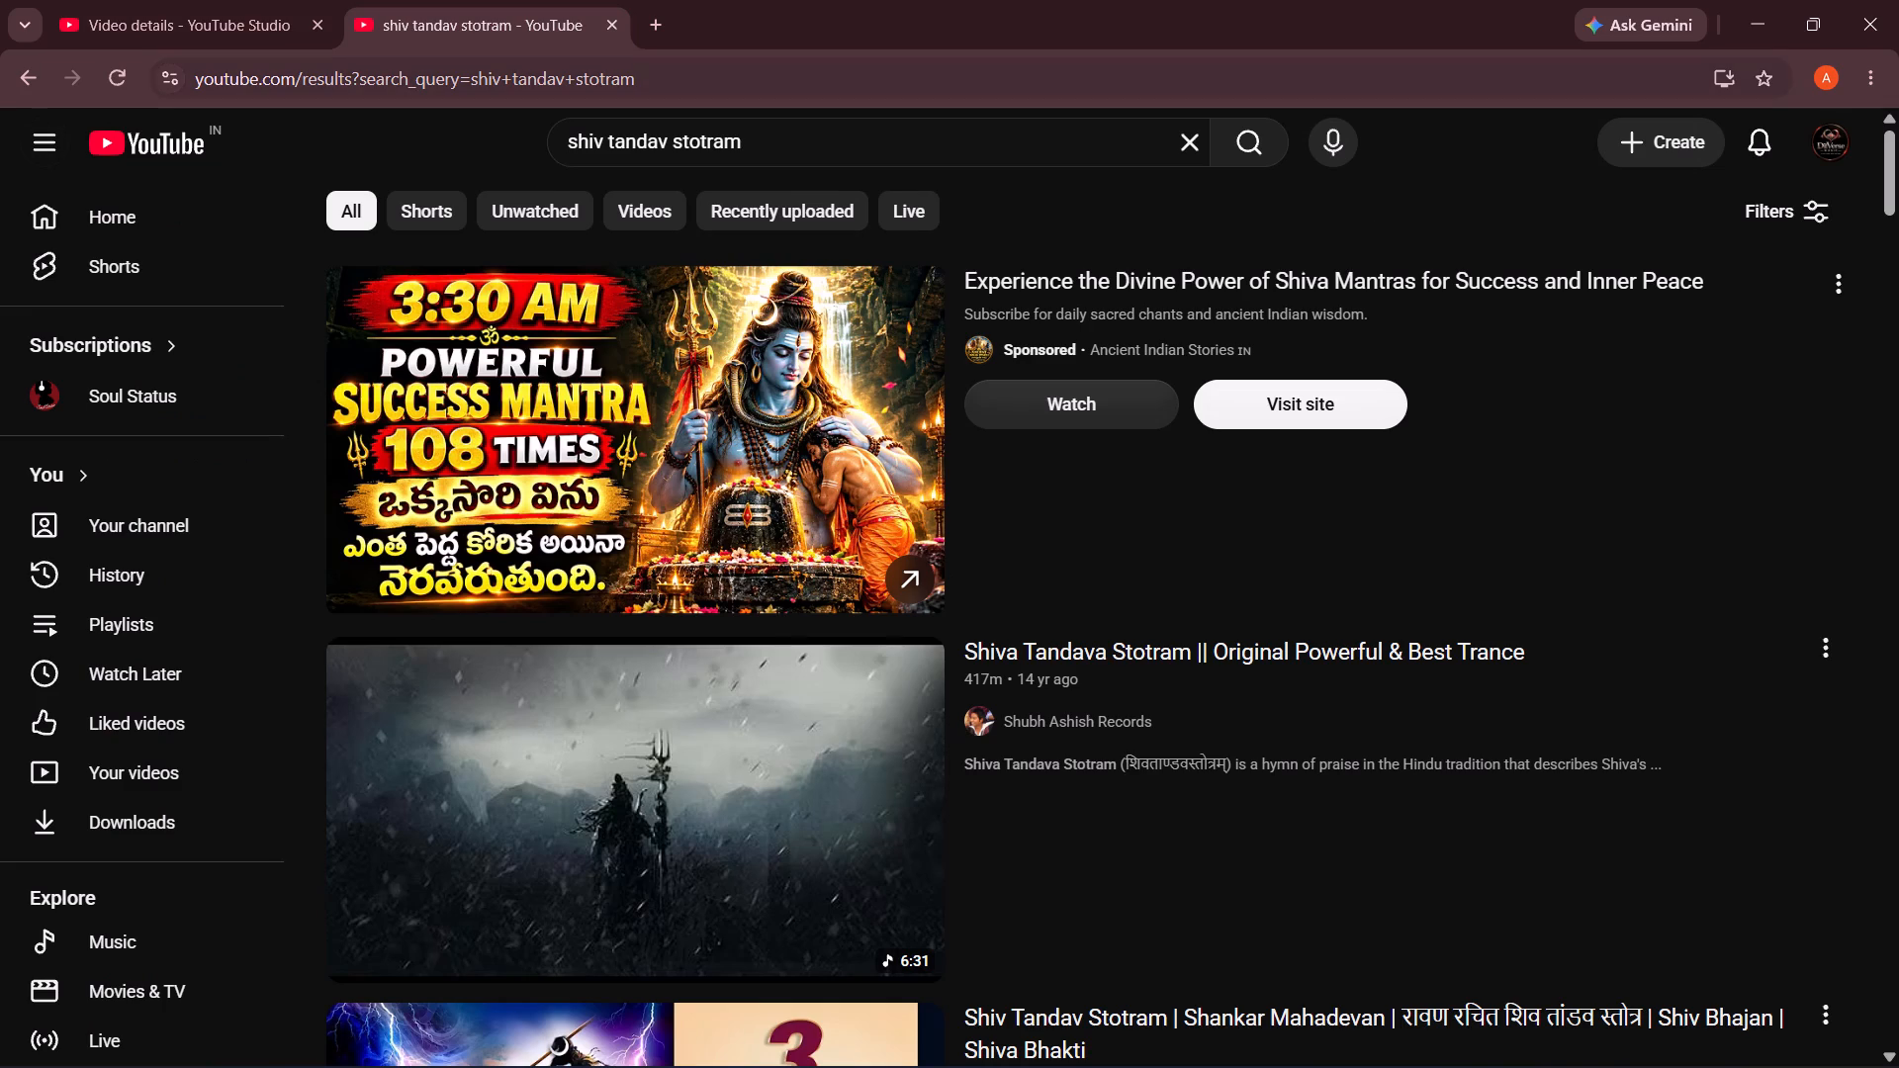
left_click(801, 127)
left_click_drag(801, 145, 479, 152)
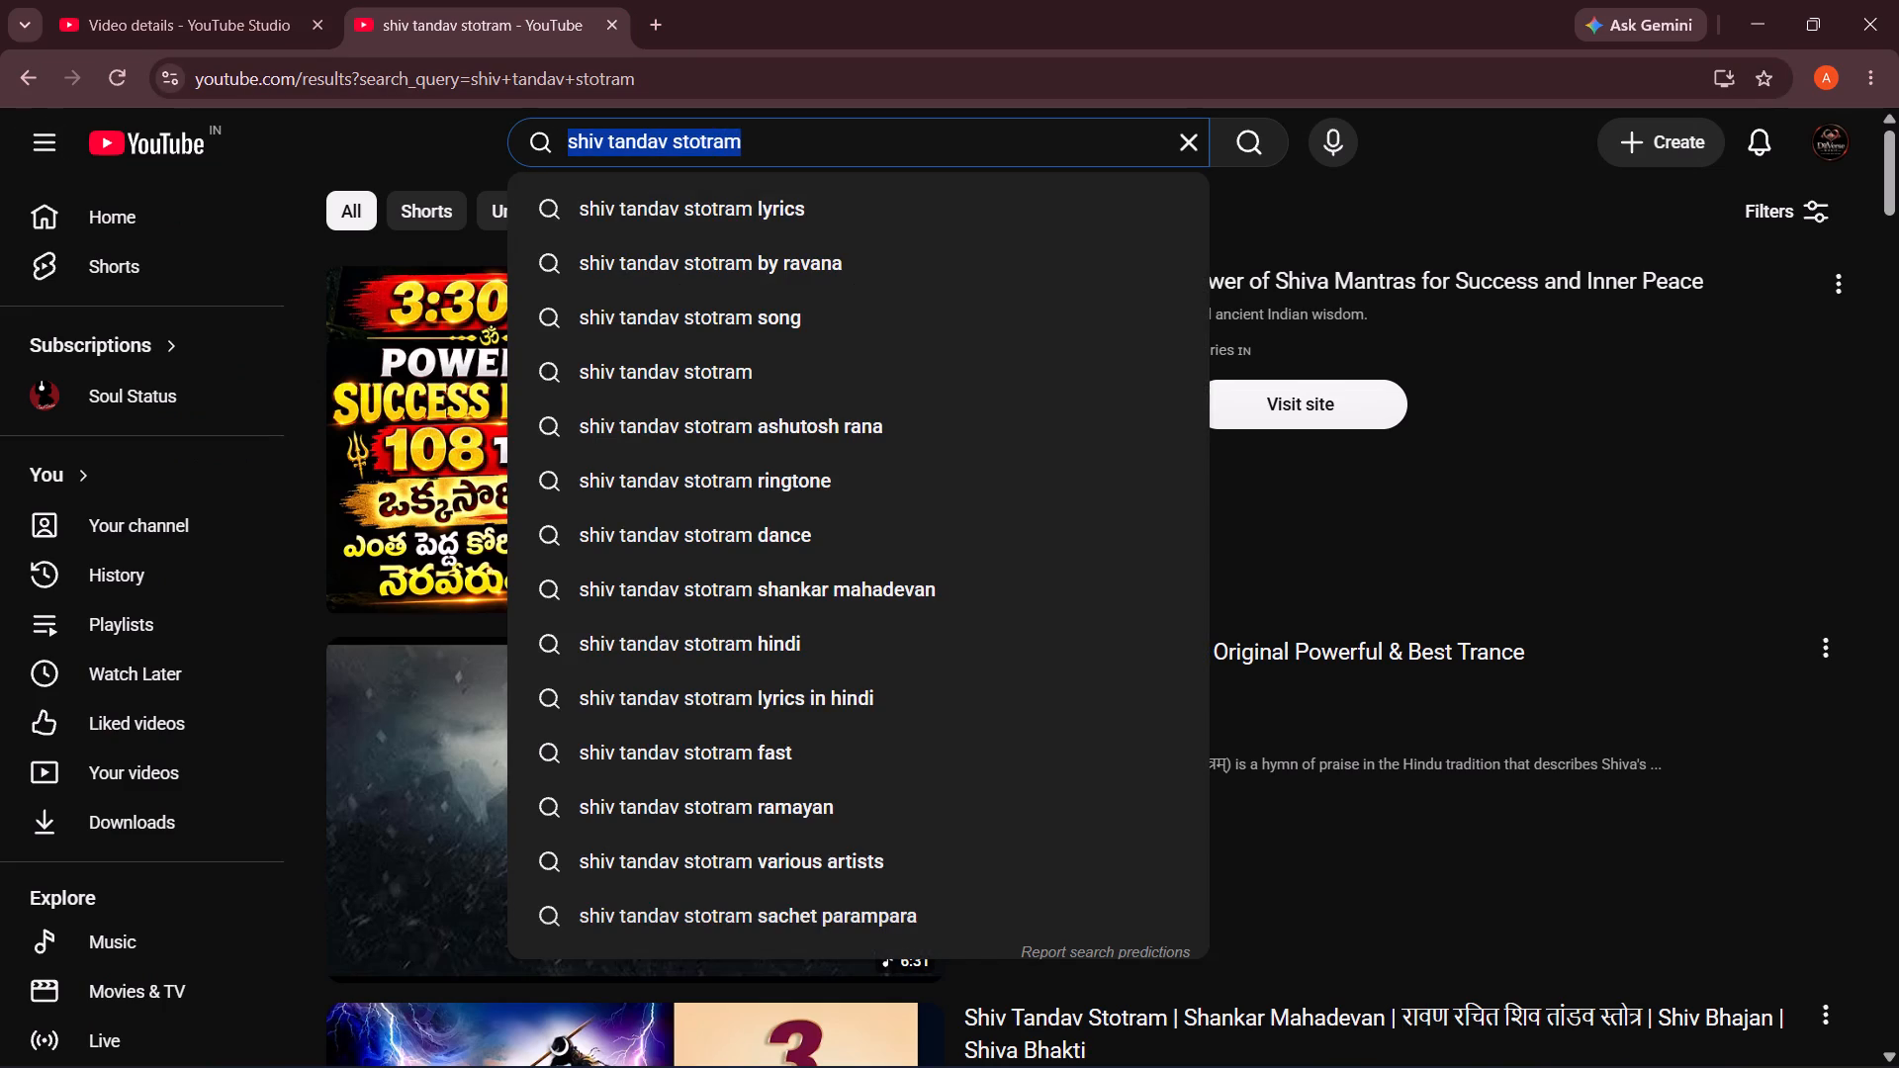
key("ctrl+c")
left_click(224, 0)
key("ctrl+v")
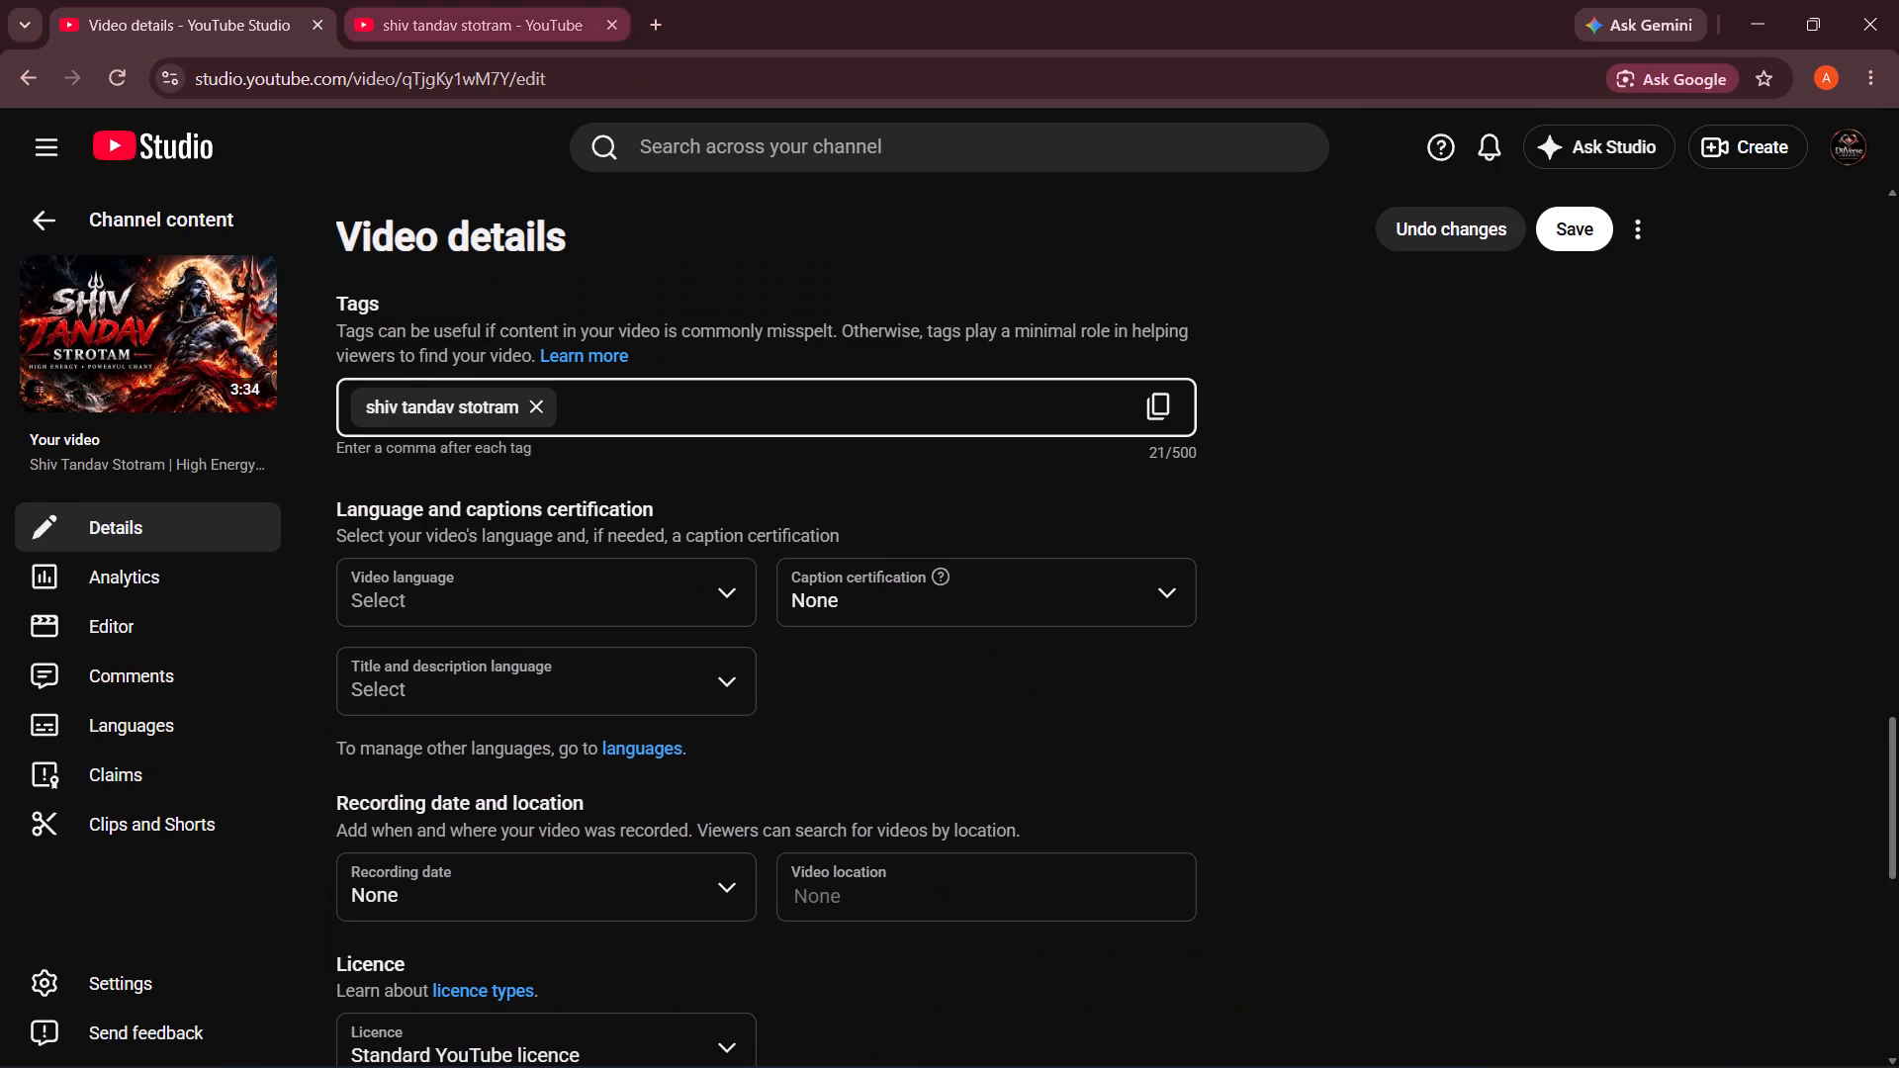
Search YouTube for the suggestion "shiv tandav stotram lyrics" and copy that phrase into the video's tags.
left_click(450, 0)
left_click(794, 134)
key("space")
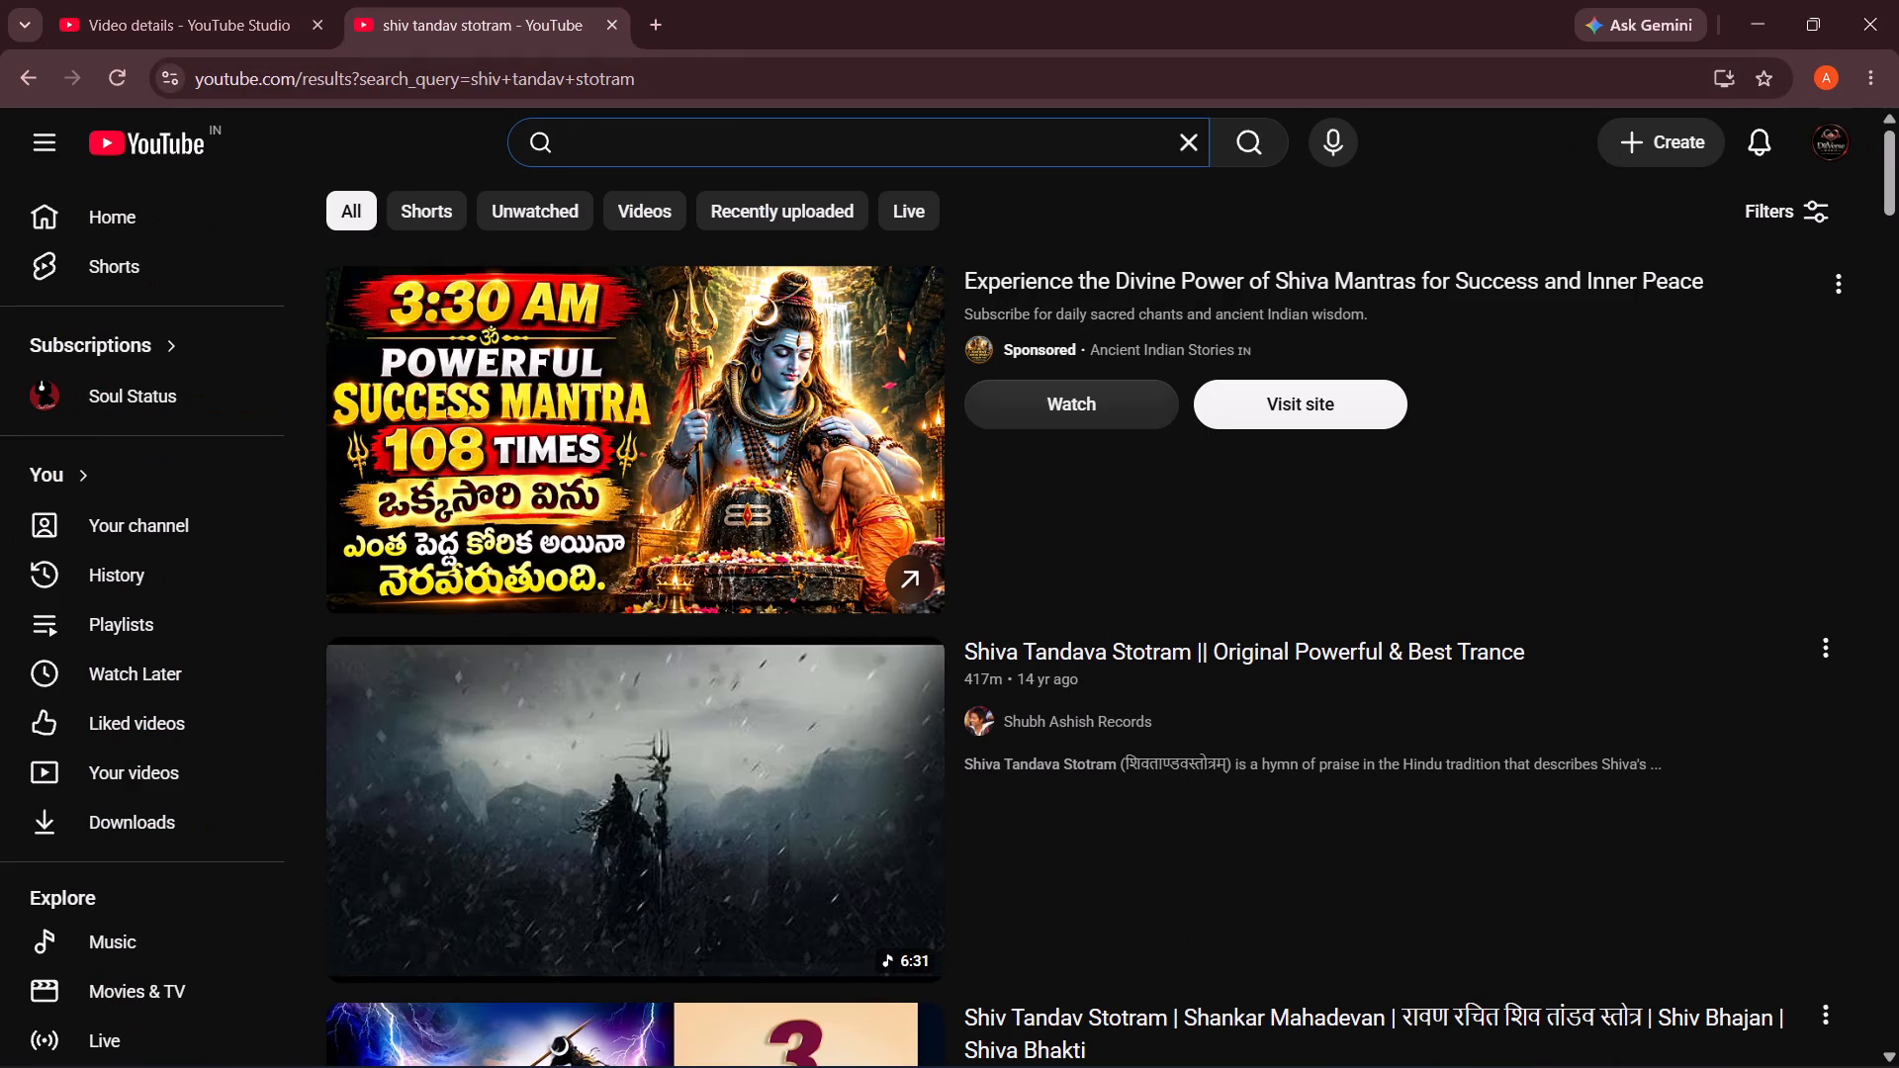
type("shiv tandav stst")
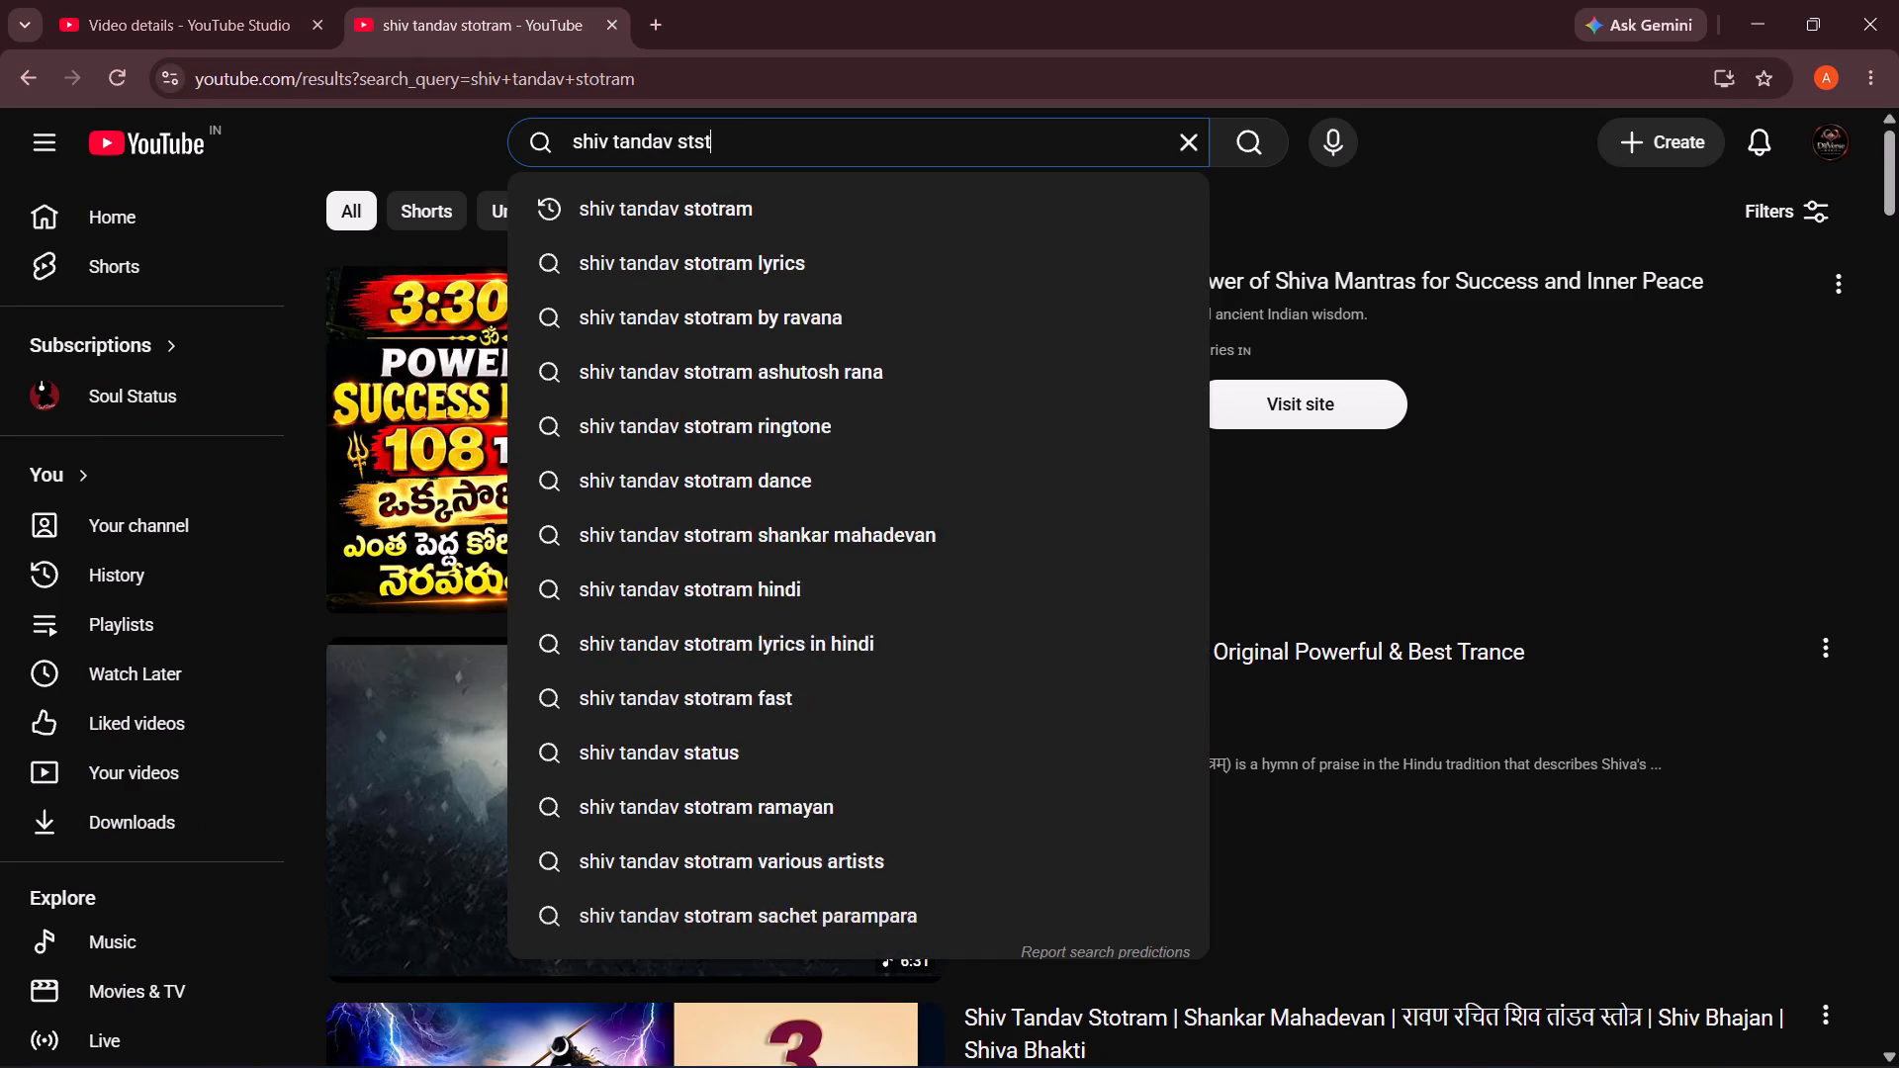
key("BackSpace")
key("BackSpace")
type("otram")
key("space")
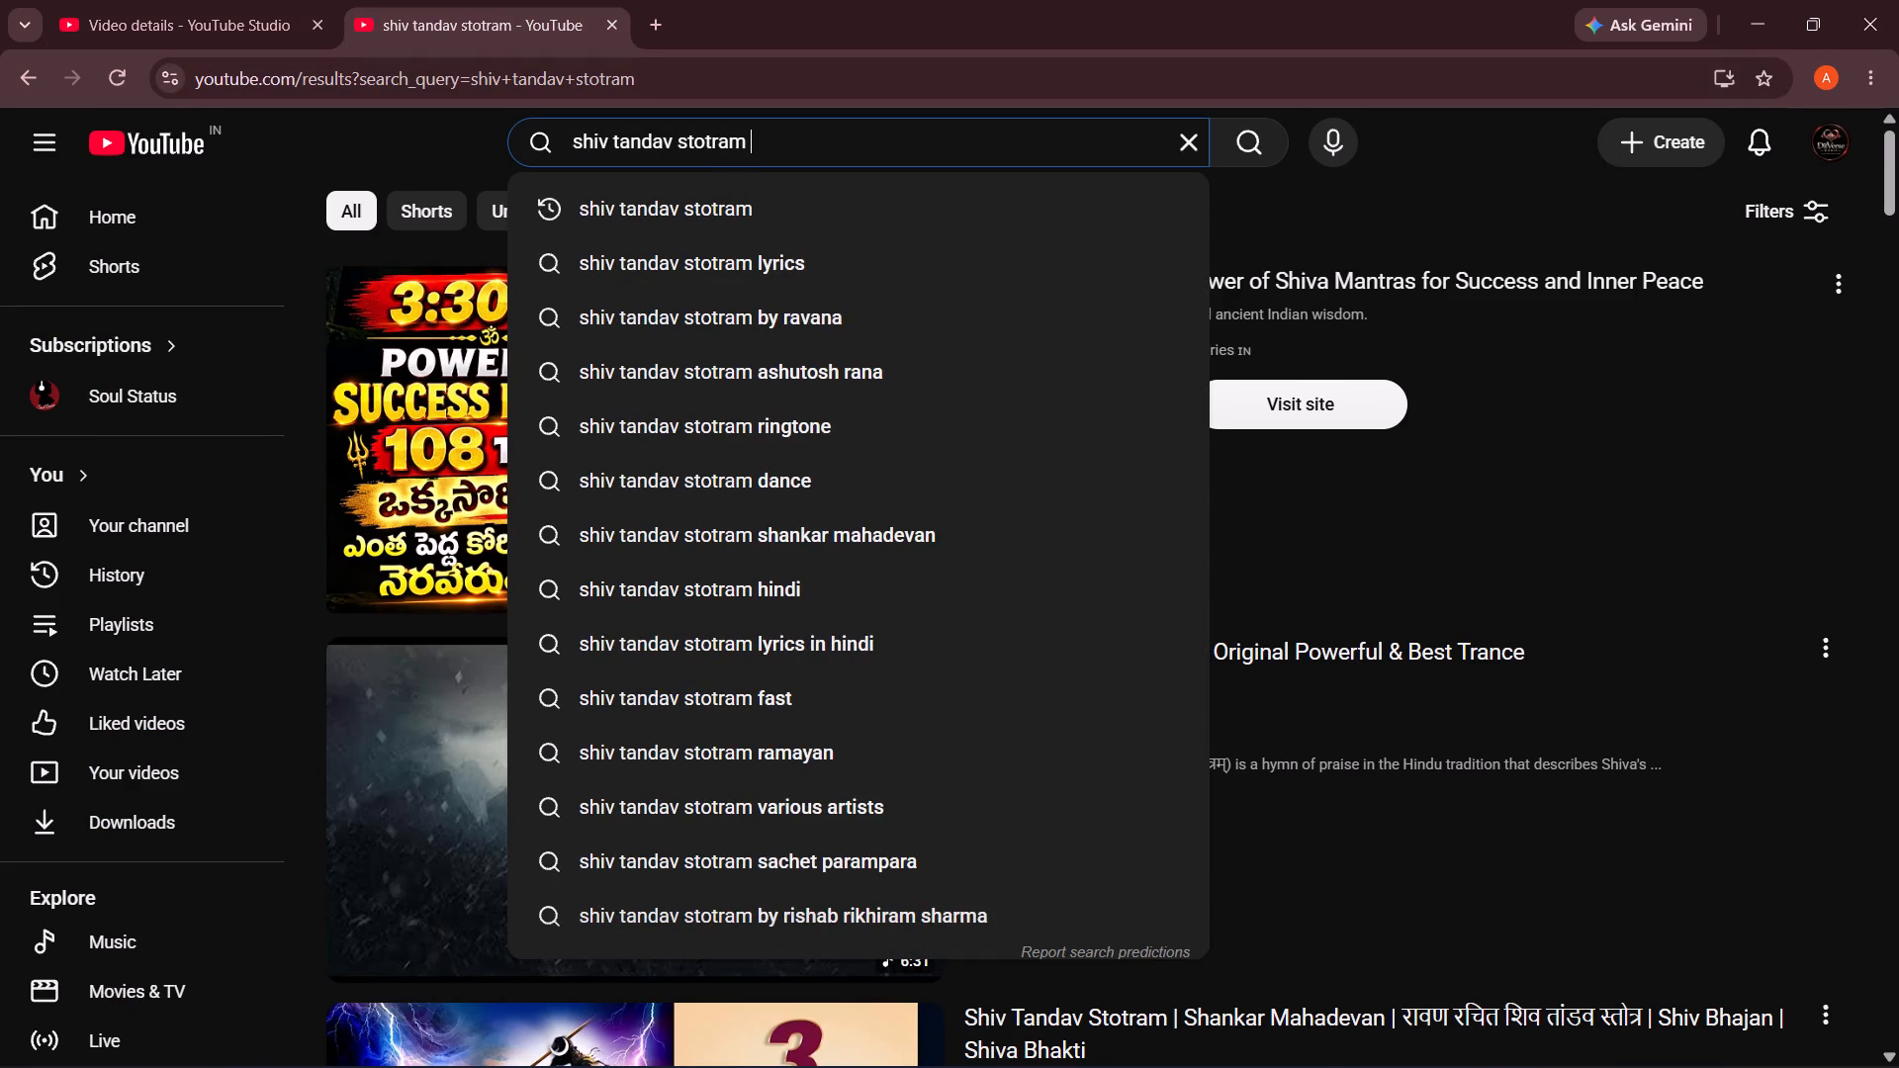
left_click(774, 221)
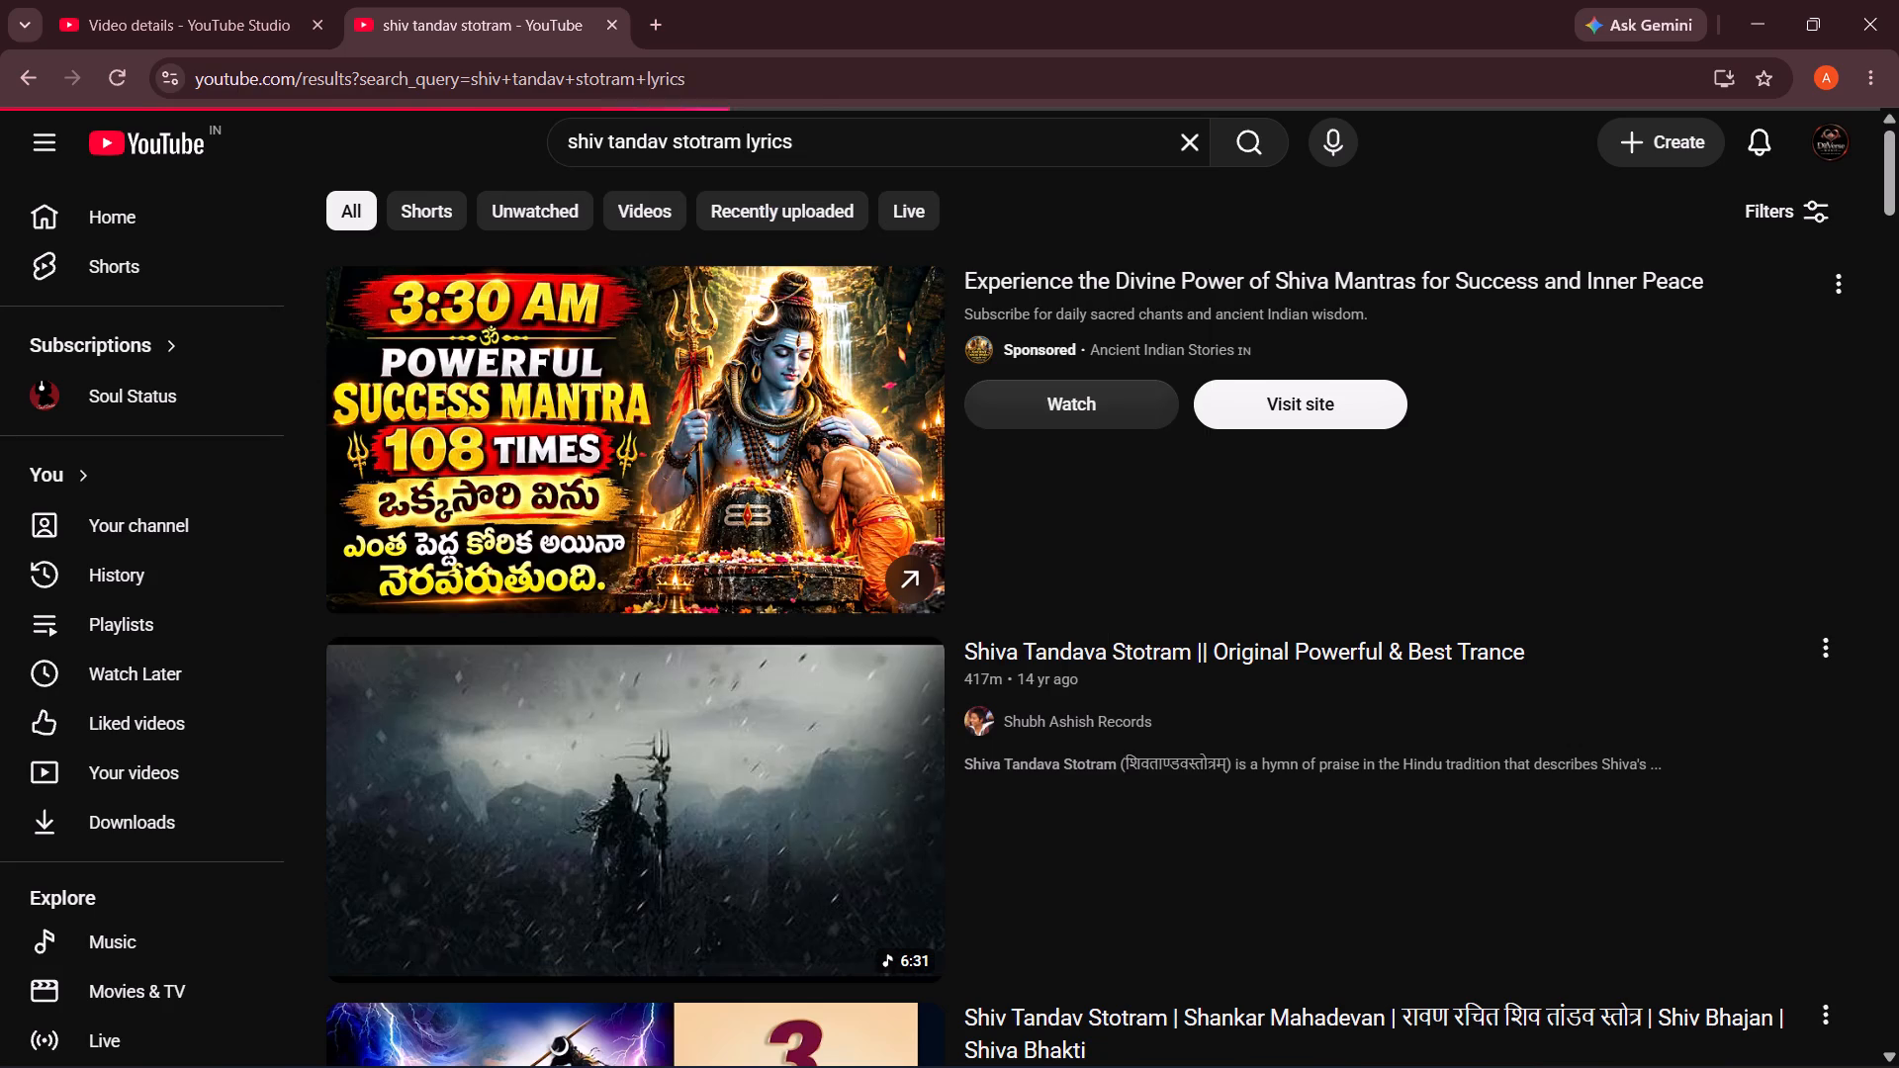
left_click_drag(840, 138, 521, 145)
left_click_drag(811, 141, 409, 135)
key("ctrl+c")
left_click(172, 0, "ctrl")
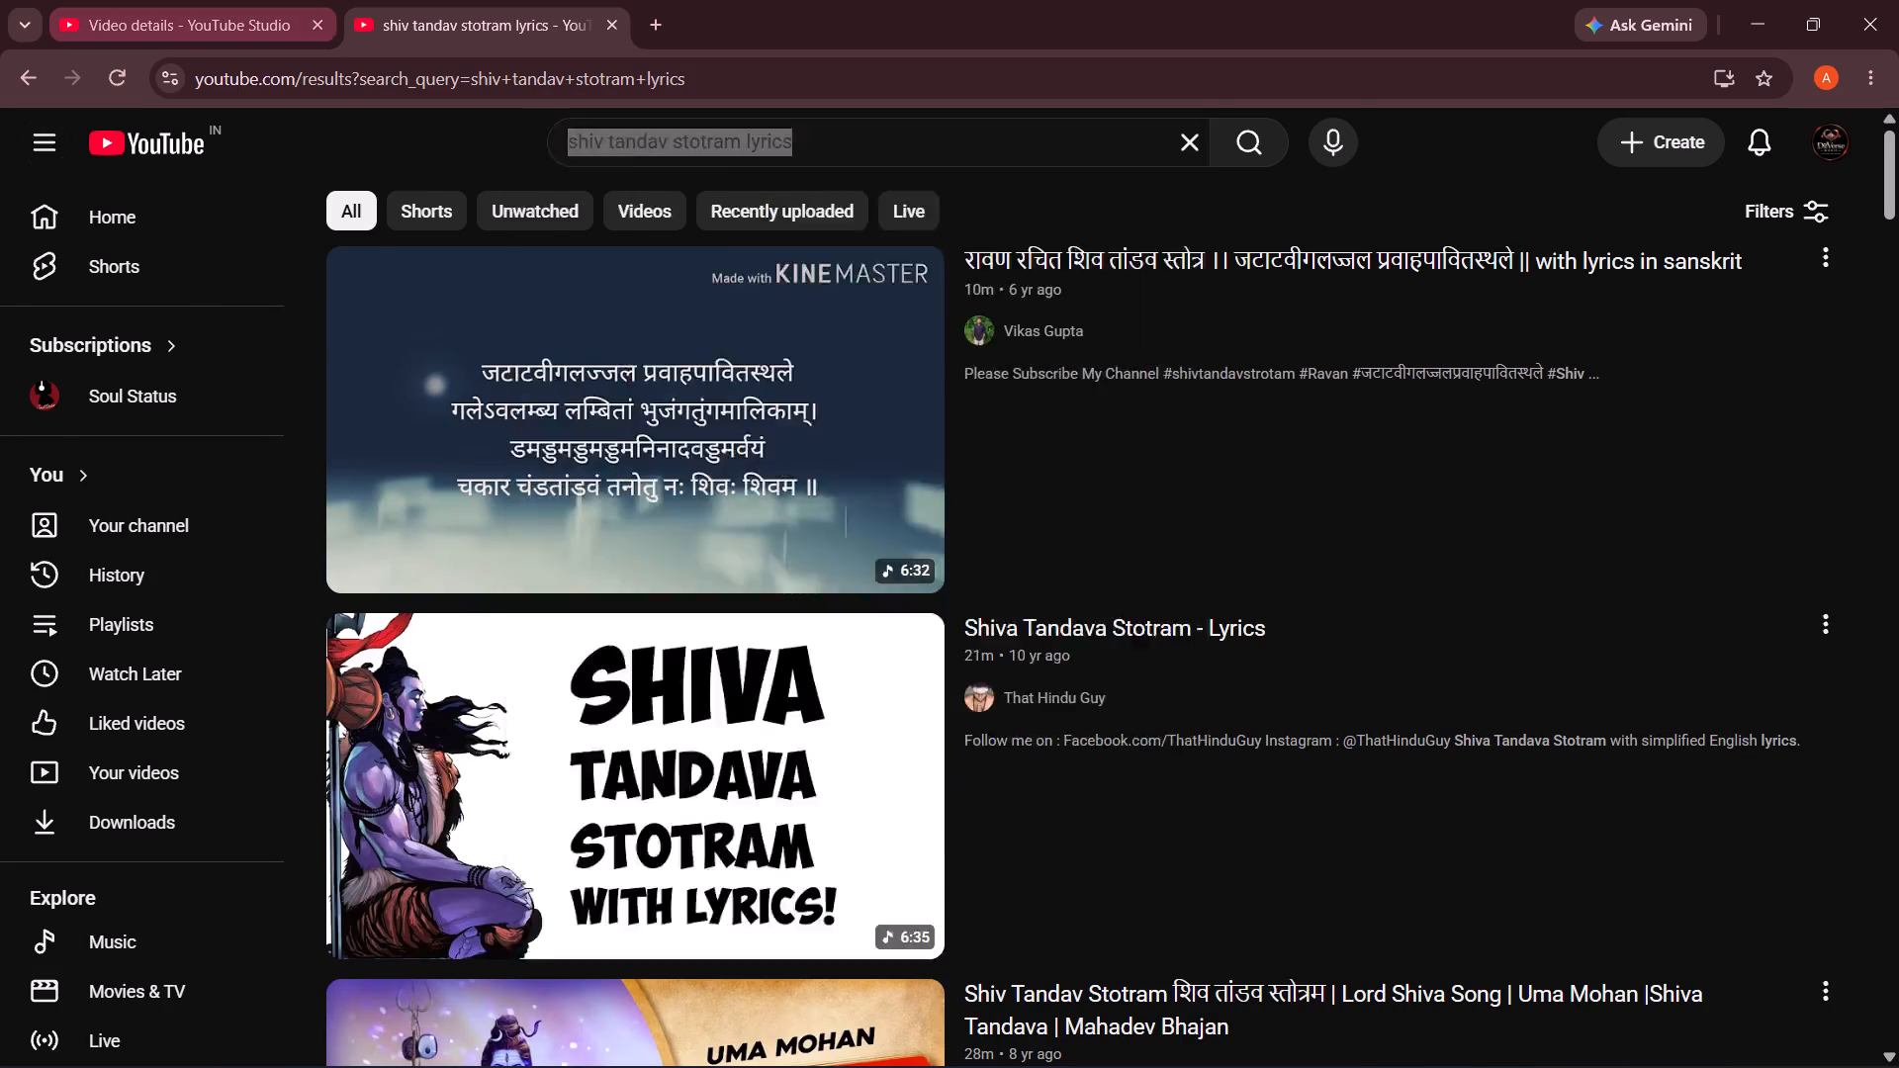
key("ctrl+v")
Search YouTube for the suggestion "shiv tandav stotram hindi" and copy that phrase into the video's tags.
left_click(457, 0)
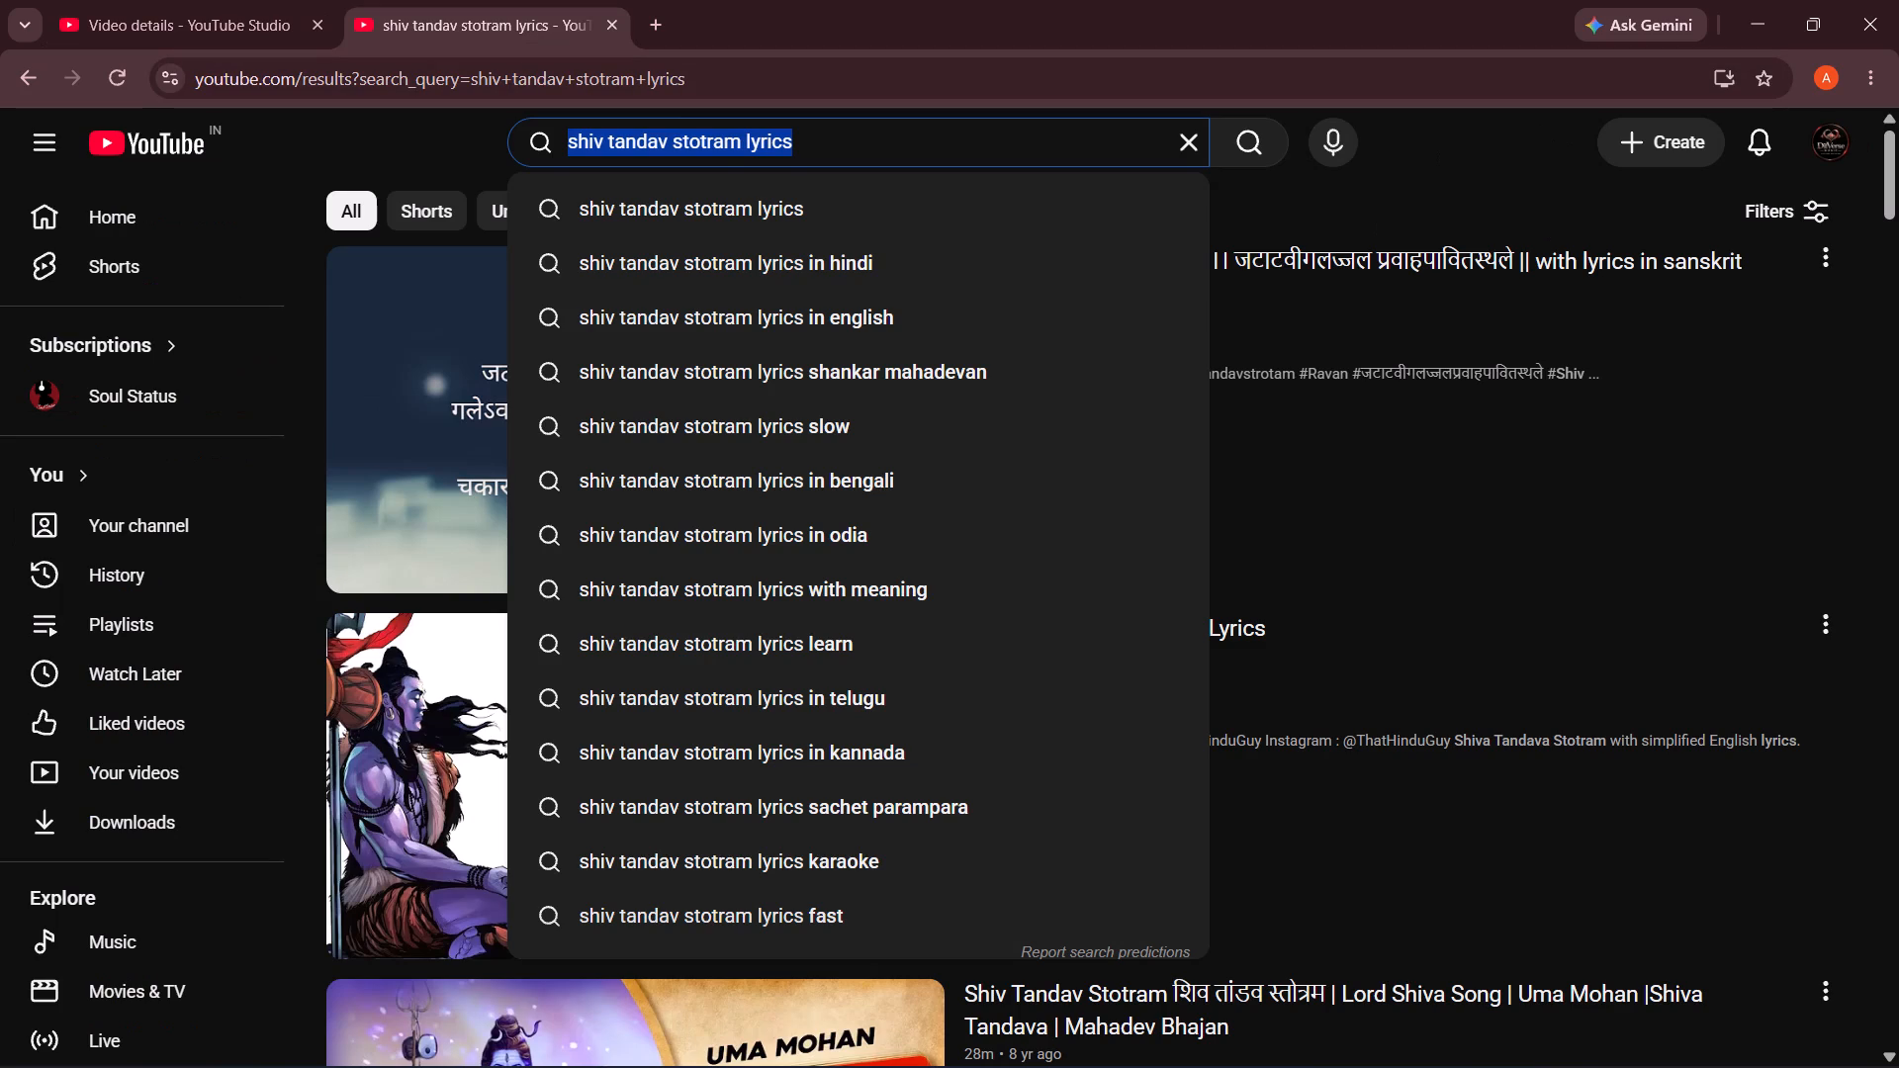
left_click(812, 134)
key("BackSpace")
key("BackSpace")
key("BackSpace")
key("BackSpace")
key("BackSpace")
key("BackSpace")
key("BackSpace")
key("space")
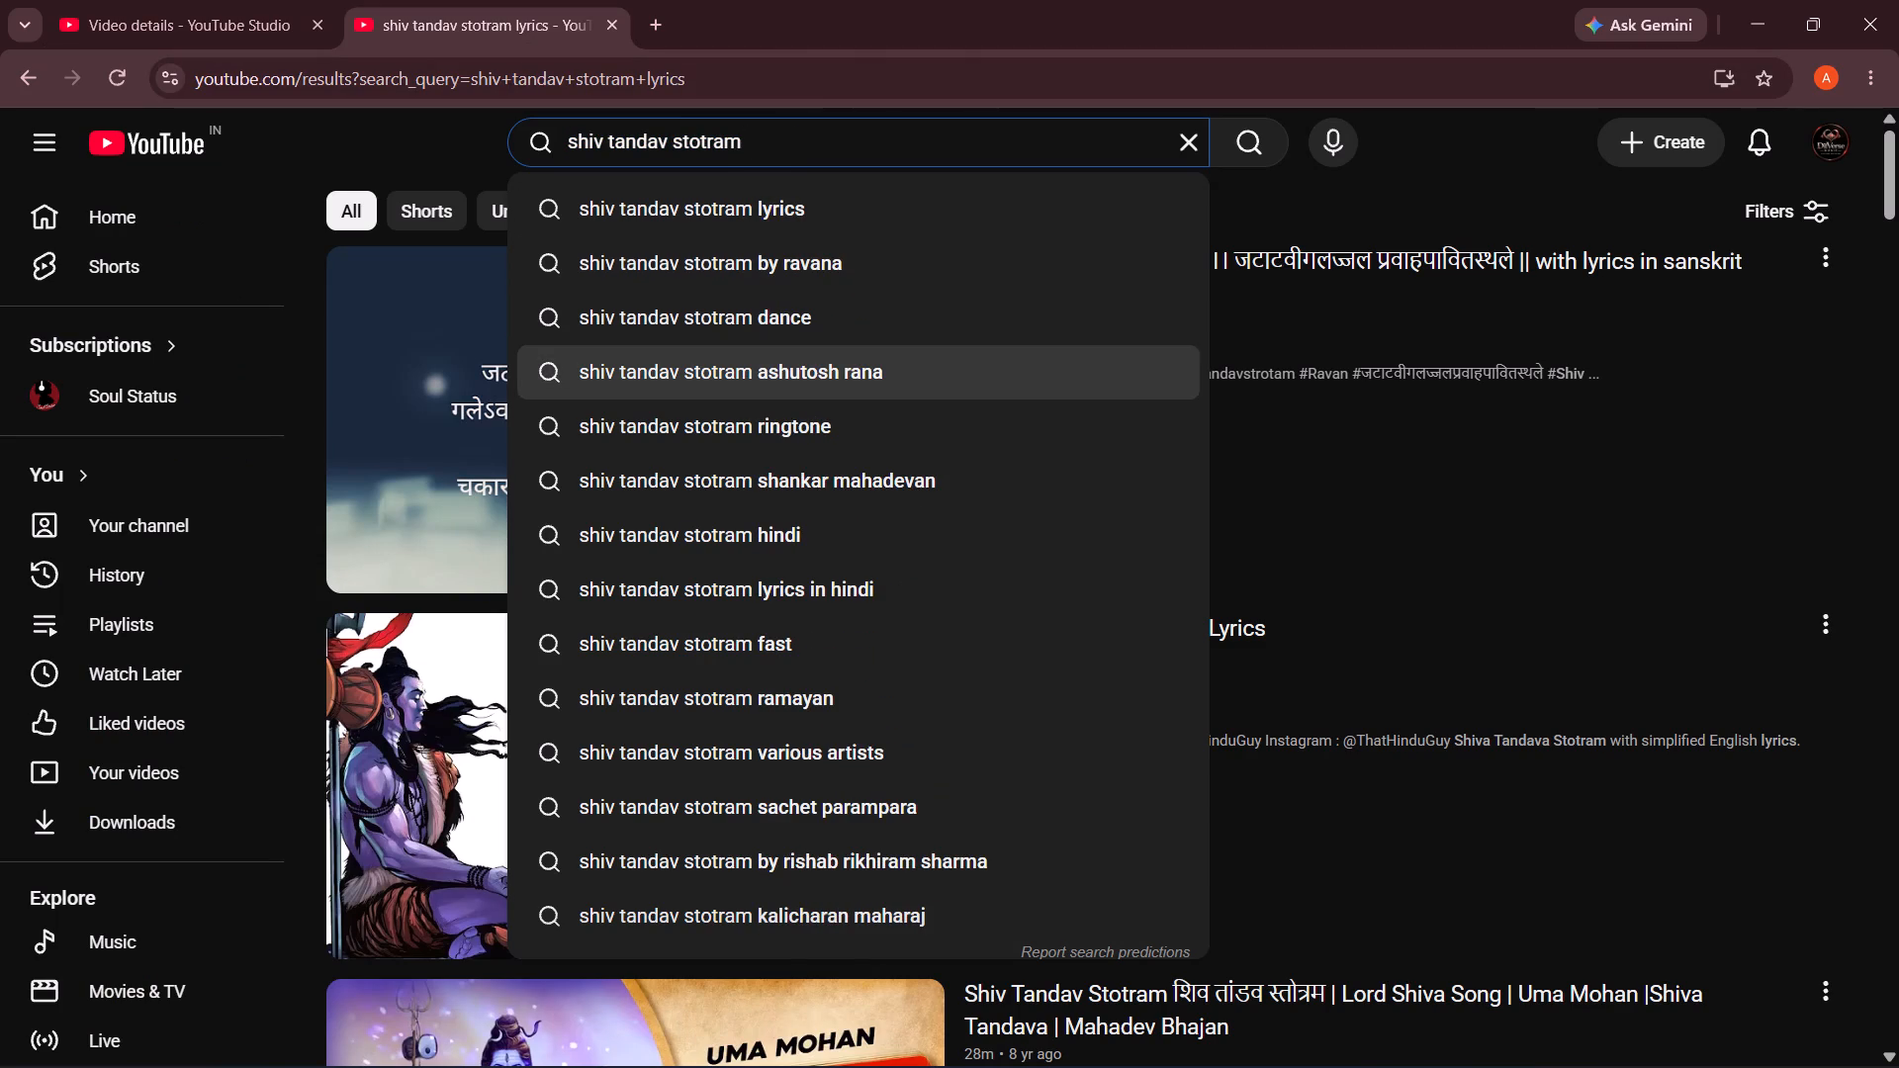
left_click(915, 547)
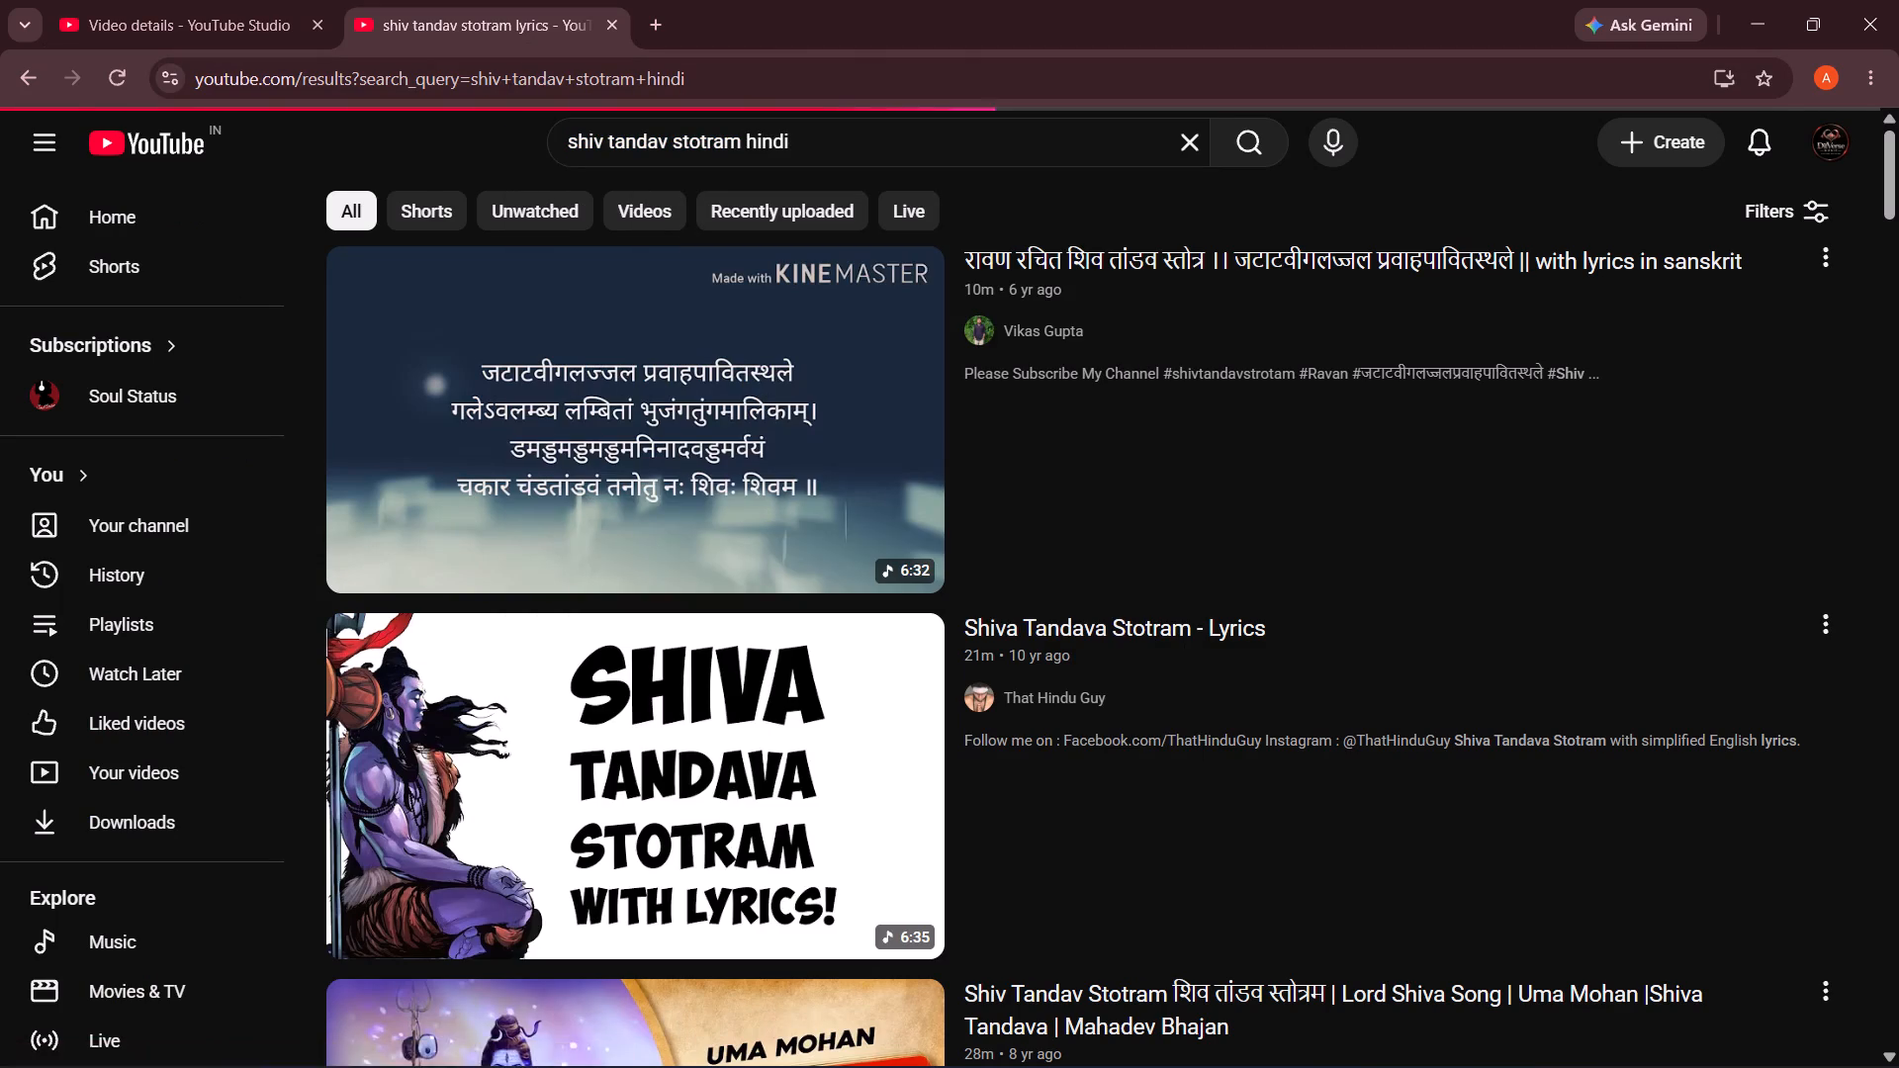
left_click_drag(815, 143, 512, 151)
key("ctrl+c")
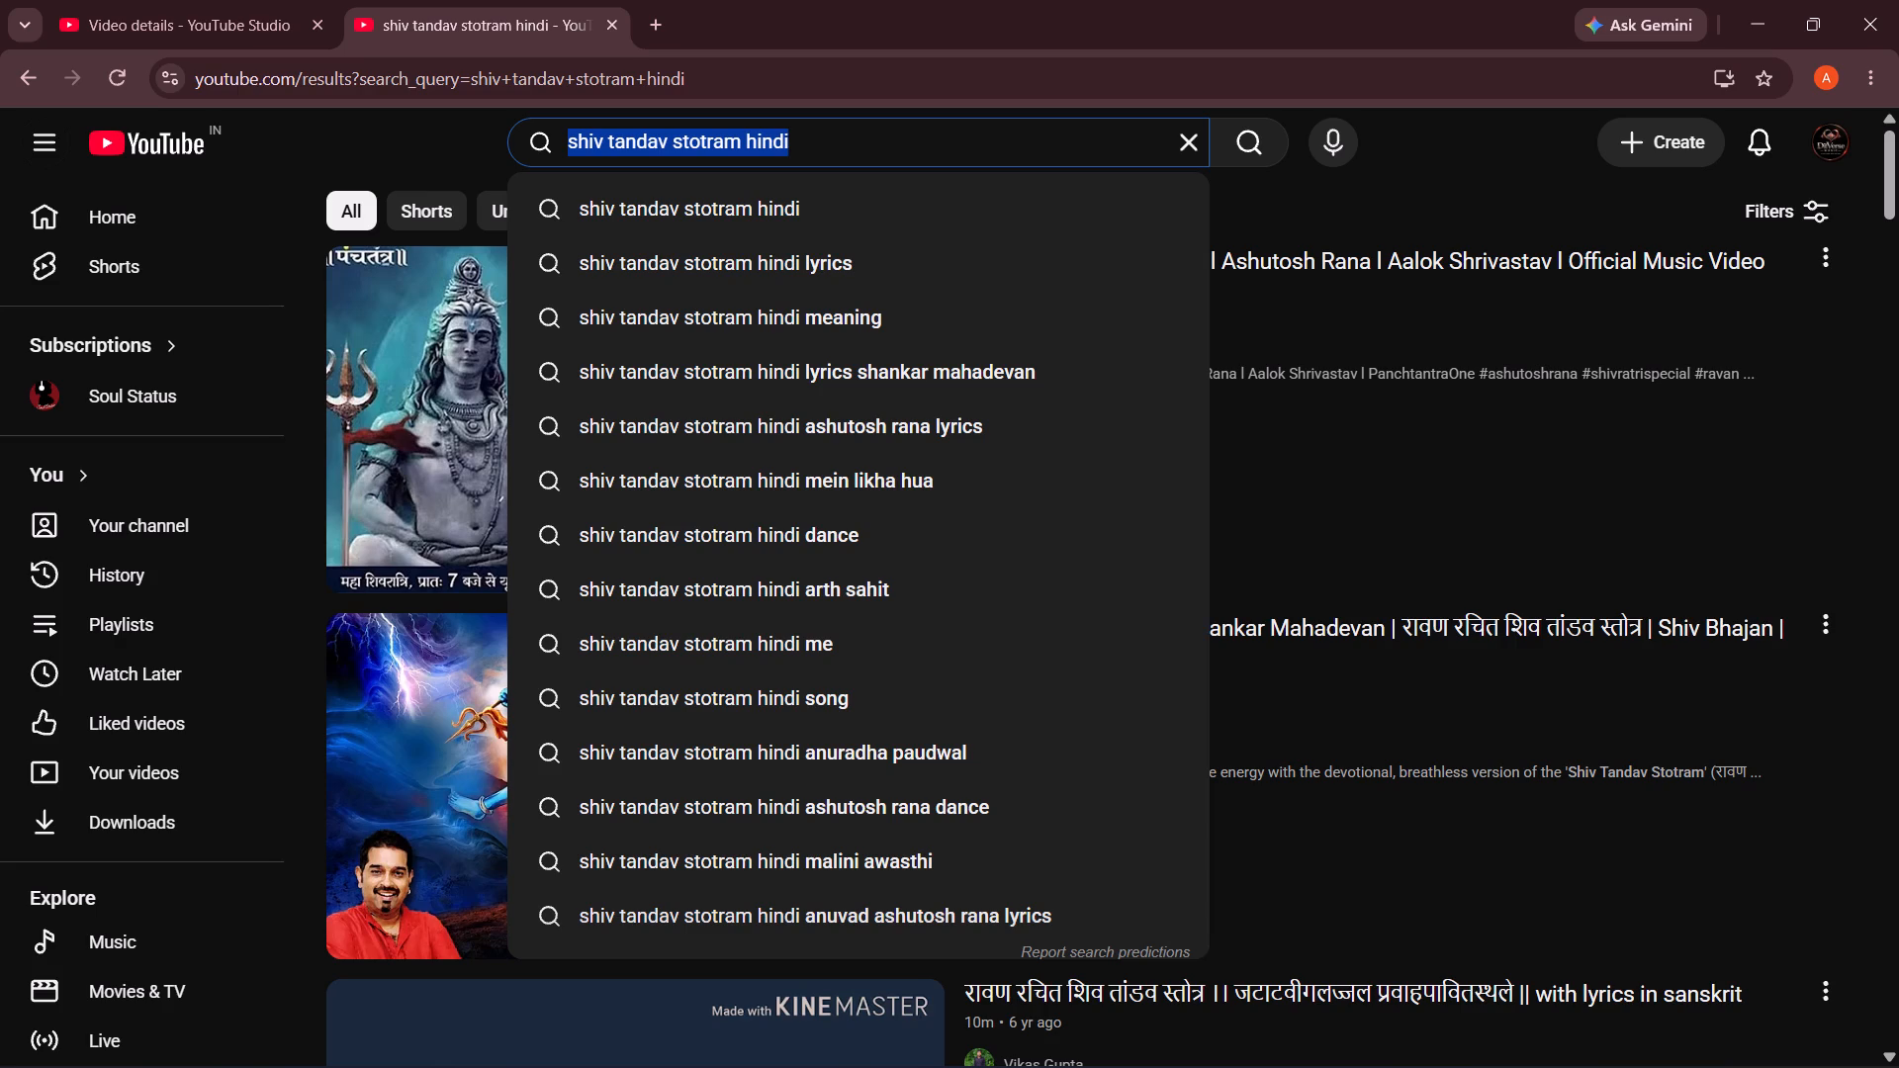
left_click(194, 0)
key("ctrl+v")
Return to the YouTube search to look for another Shiv Tandav Stotram tag phrase.
left_click(545, 0)
Search YouTube for the suggestion "shiv tandav stotram ringtone" and copy that phrase into the video's tags.
left_click(855, 142)
key("BackSpace")
key("BackSpace")
key("BackSpace")
key("BackSpace")
key("BackSpace")
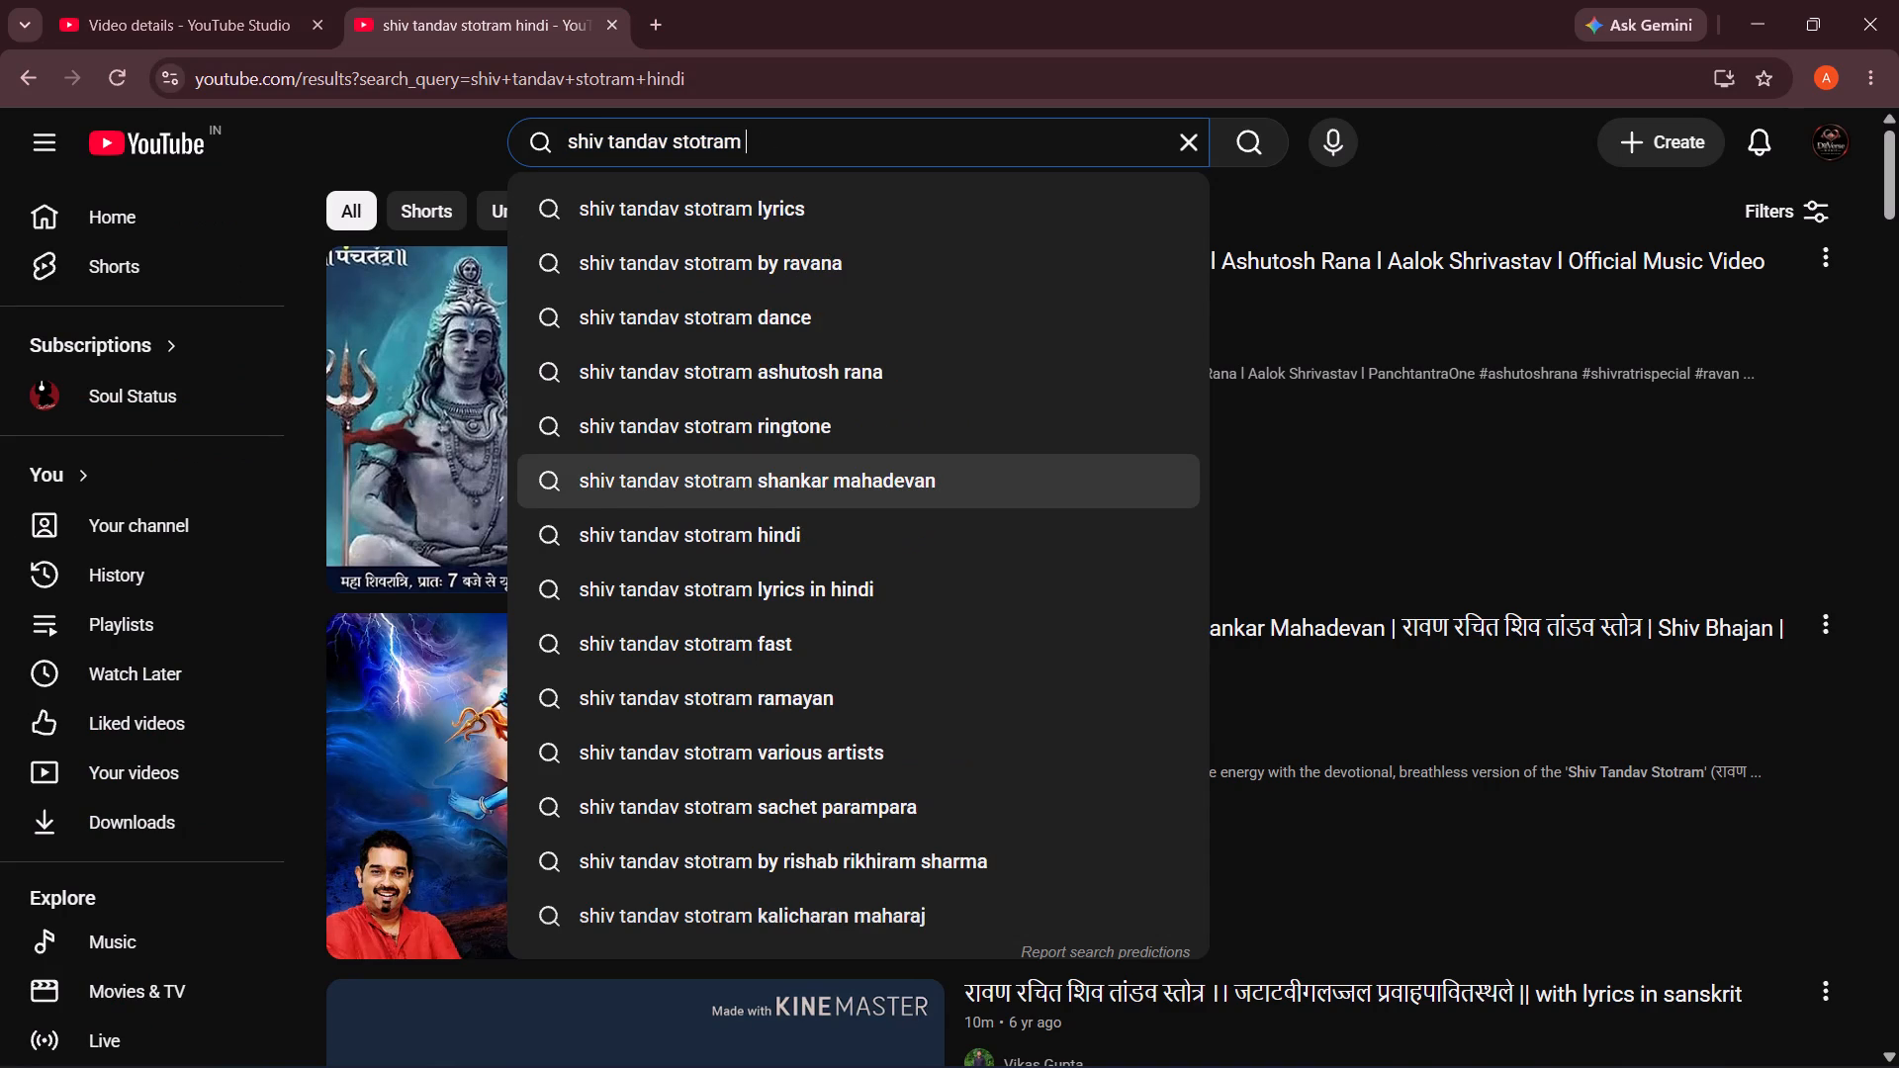
left_click(811, 425)
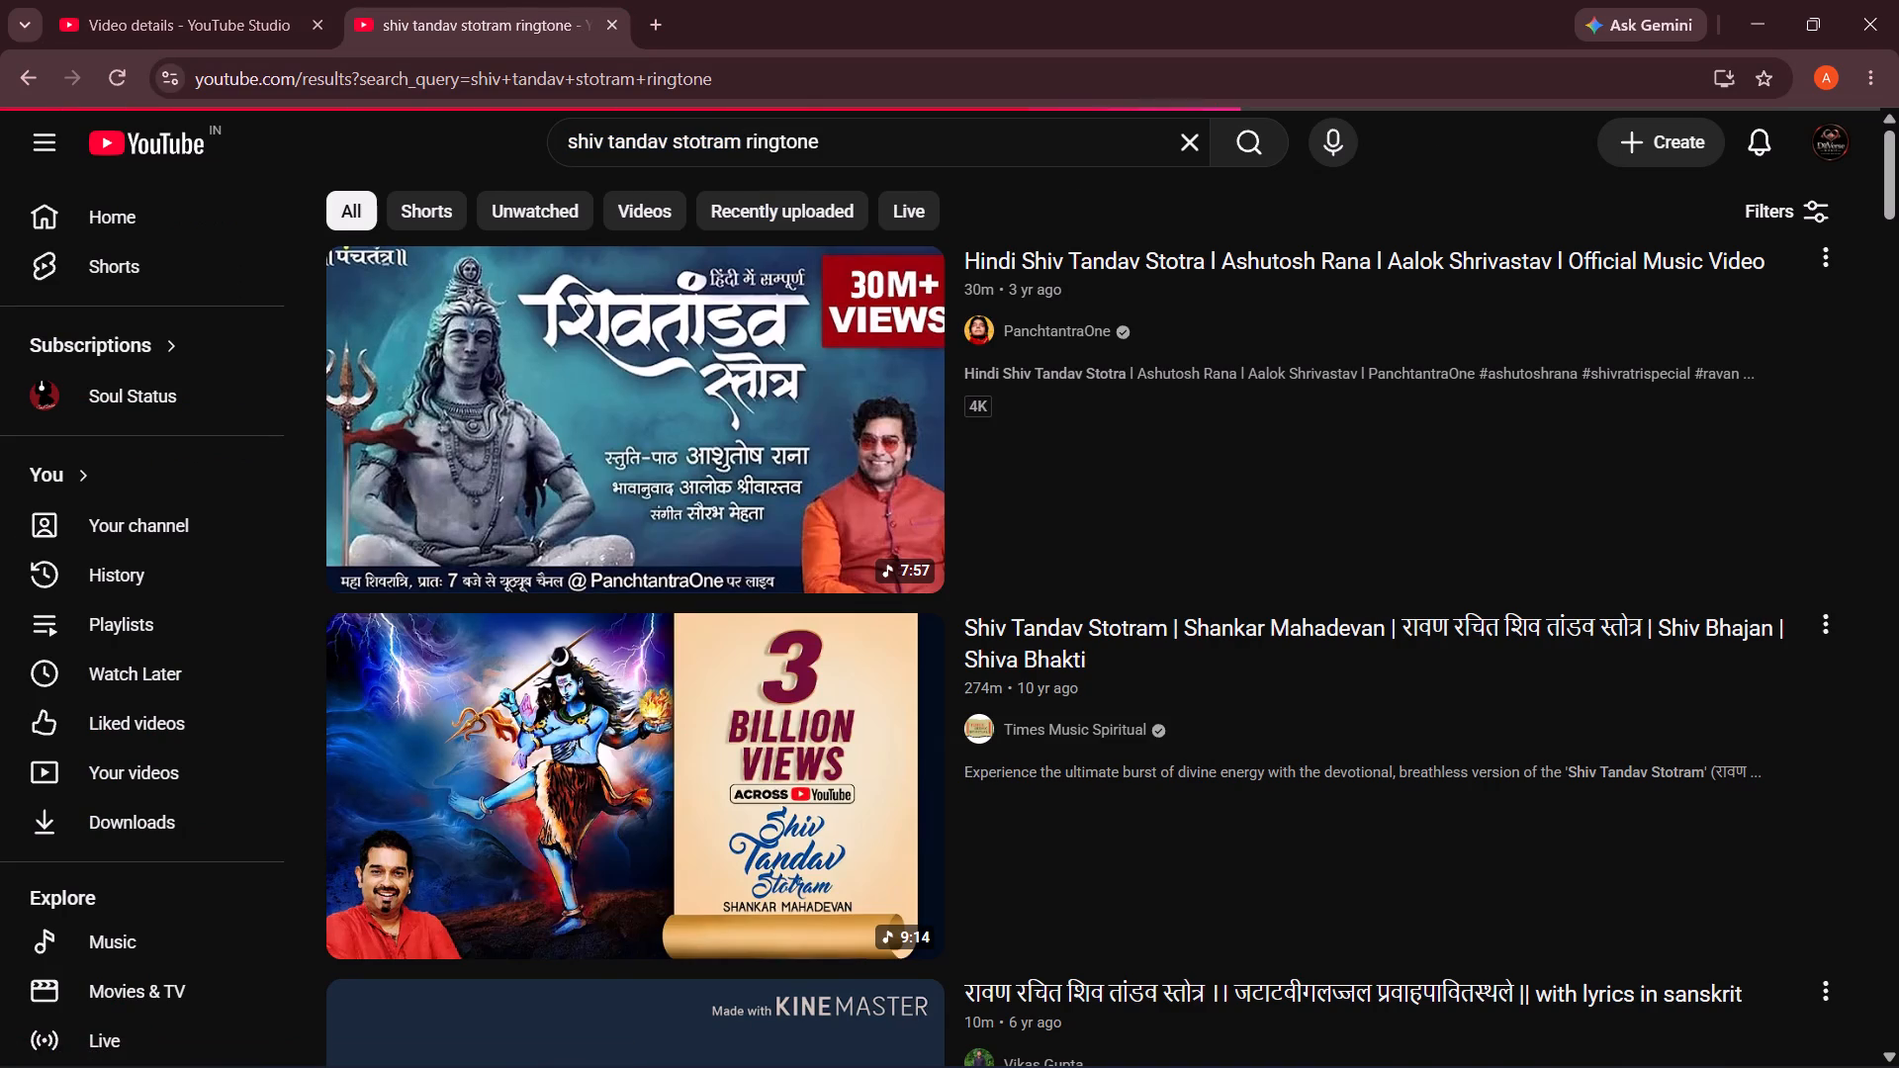
left_click_drag(850, 141, 472, 157)
key("ctrl+c")
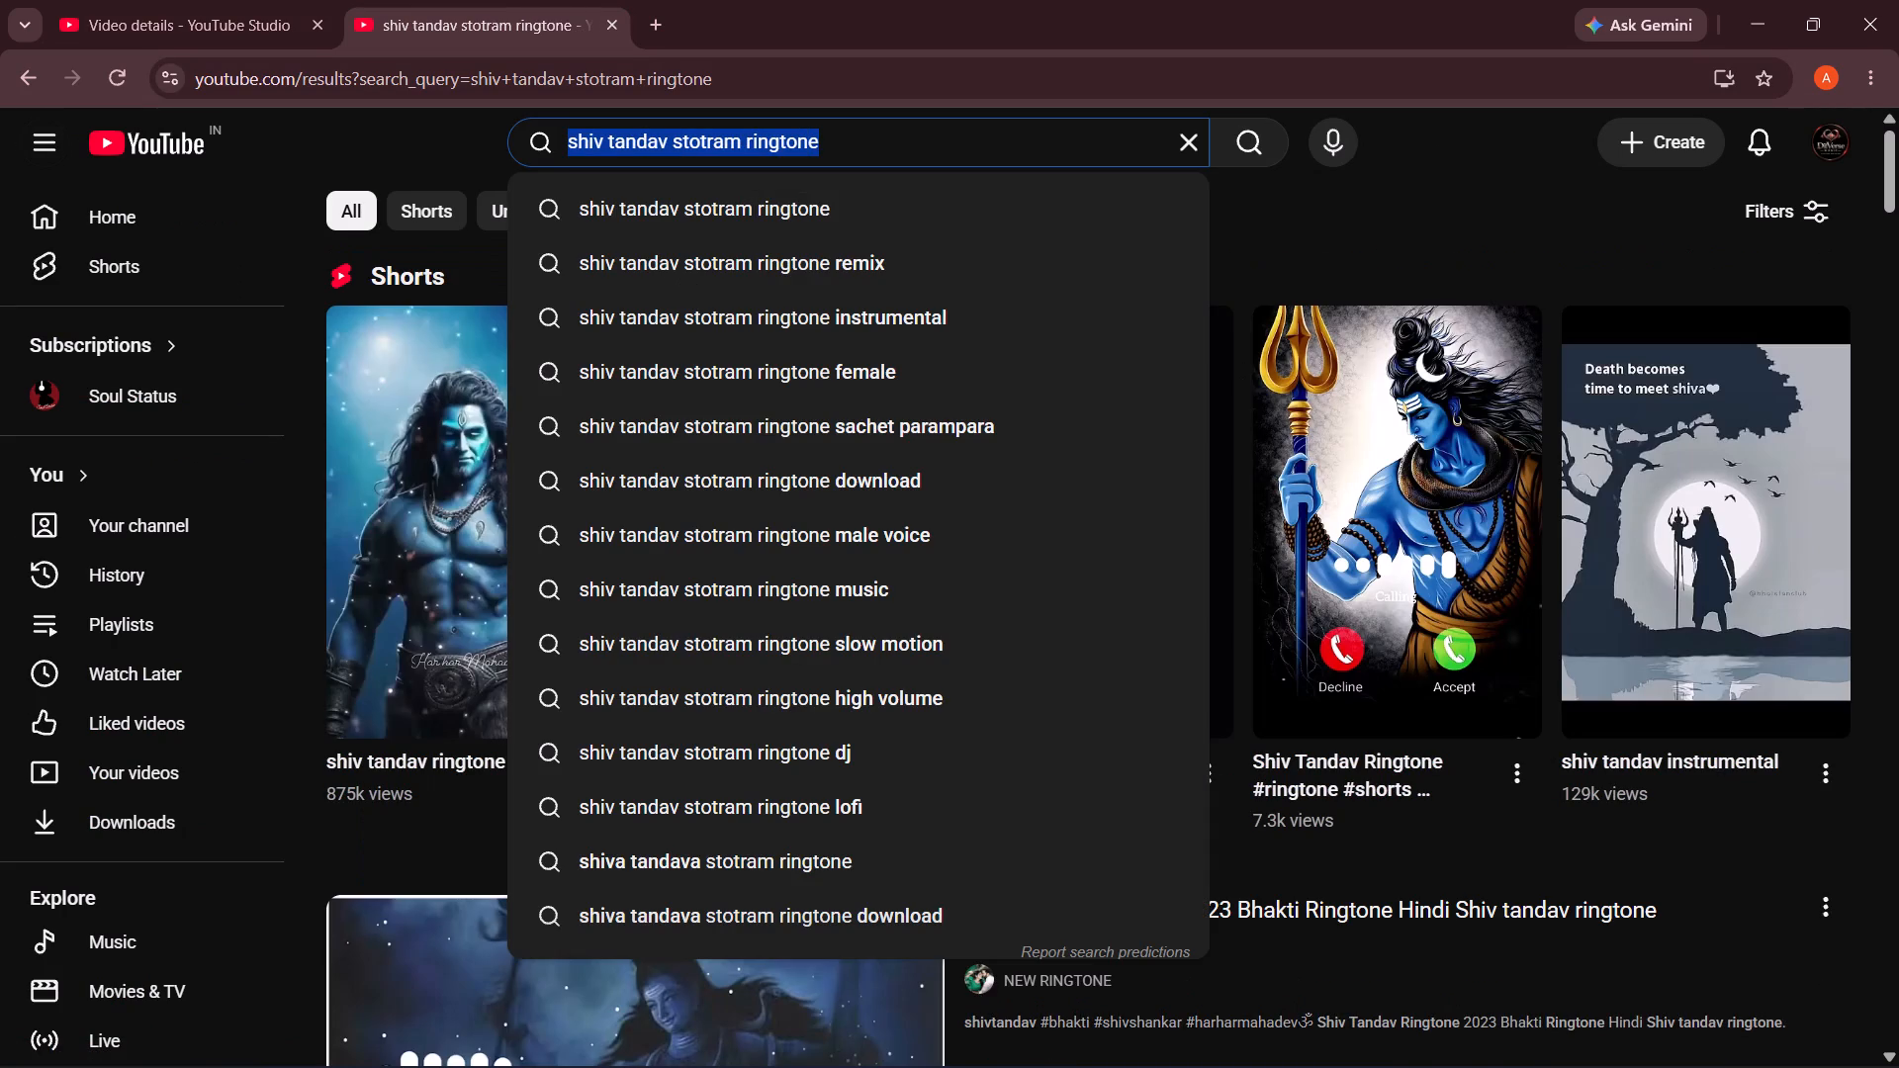
left_click(213, 0)
key("ctrl+v")
Return to the YouTube search and trim "ringtone" off the query to look for another Shiv Tandav Stotram tag phrase.
left_click(497, 2)
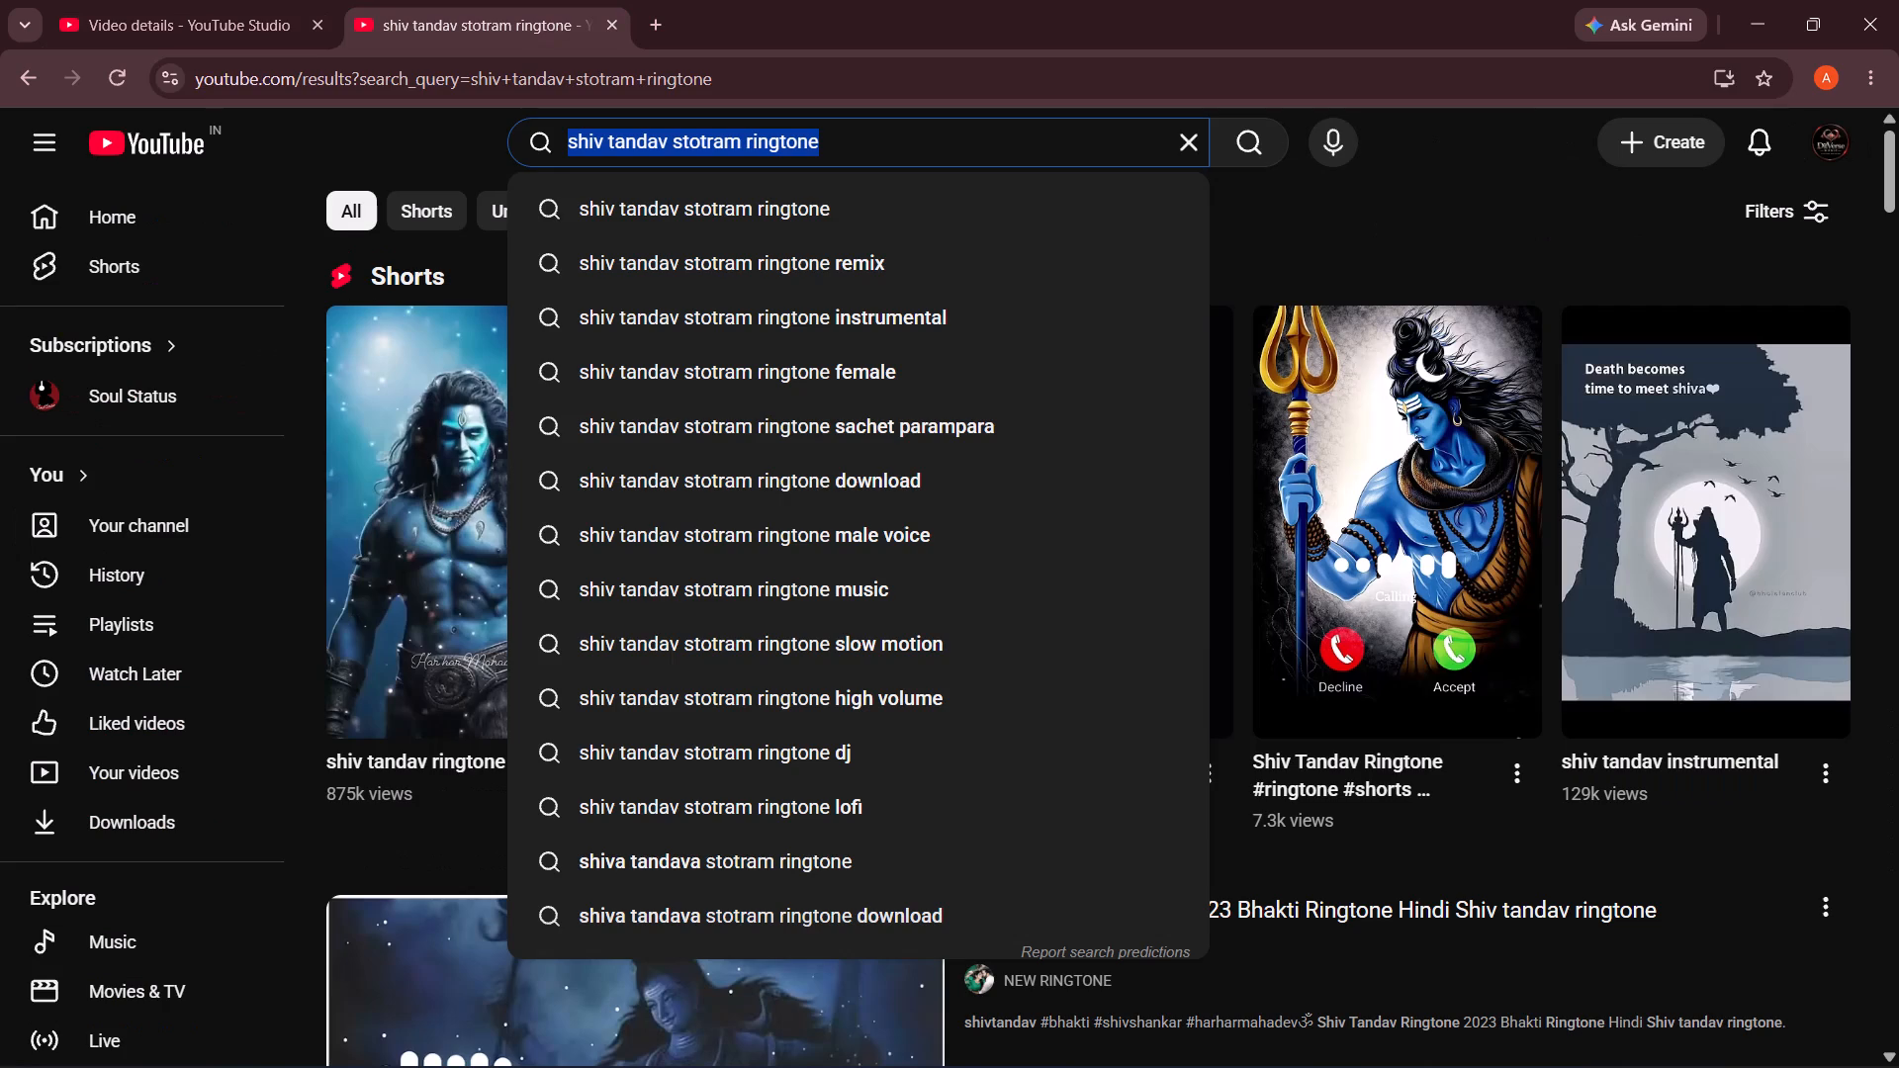
left_click(856, 157)
key("BackSpace")
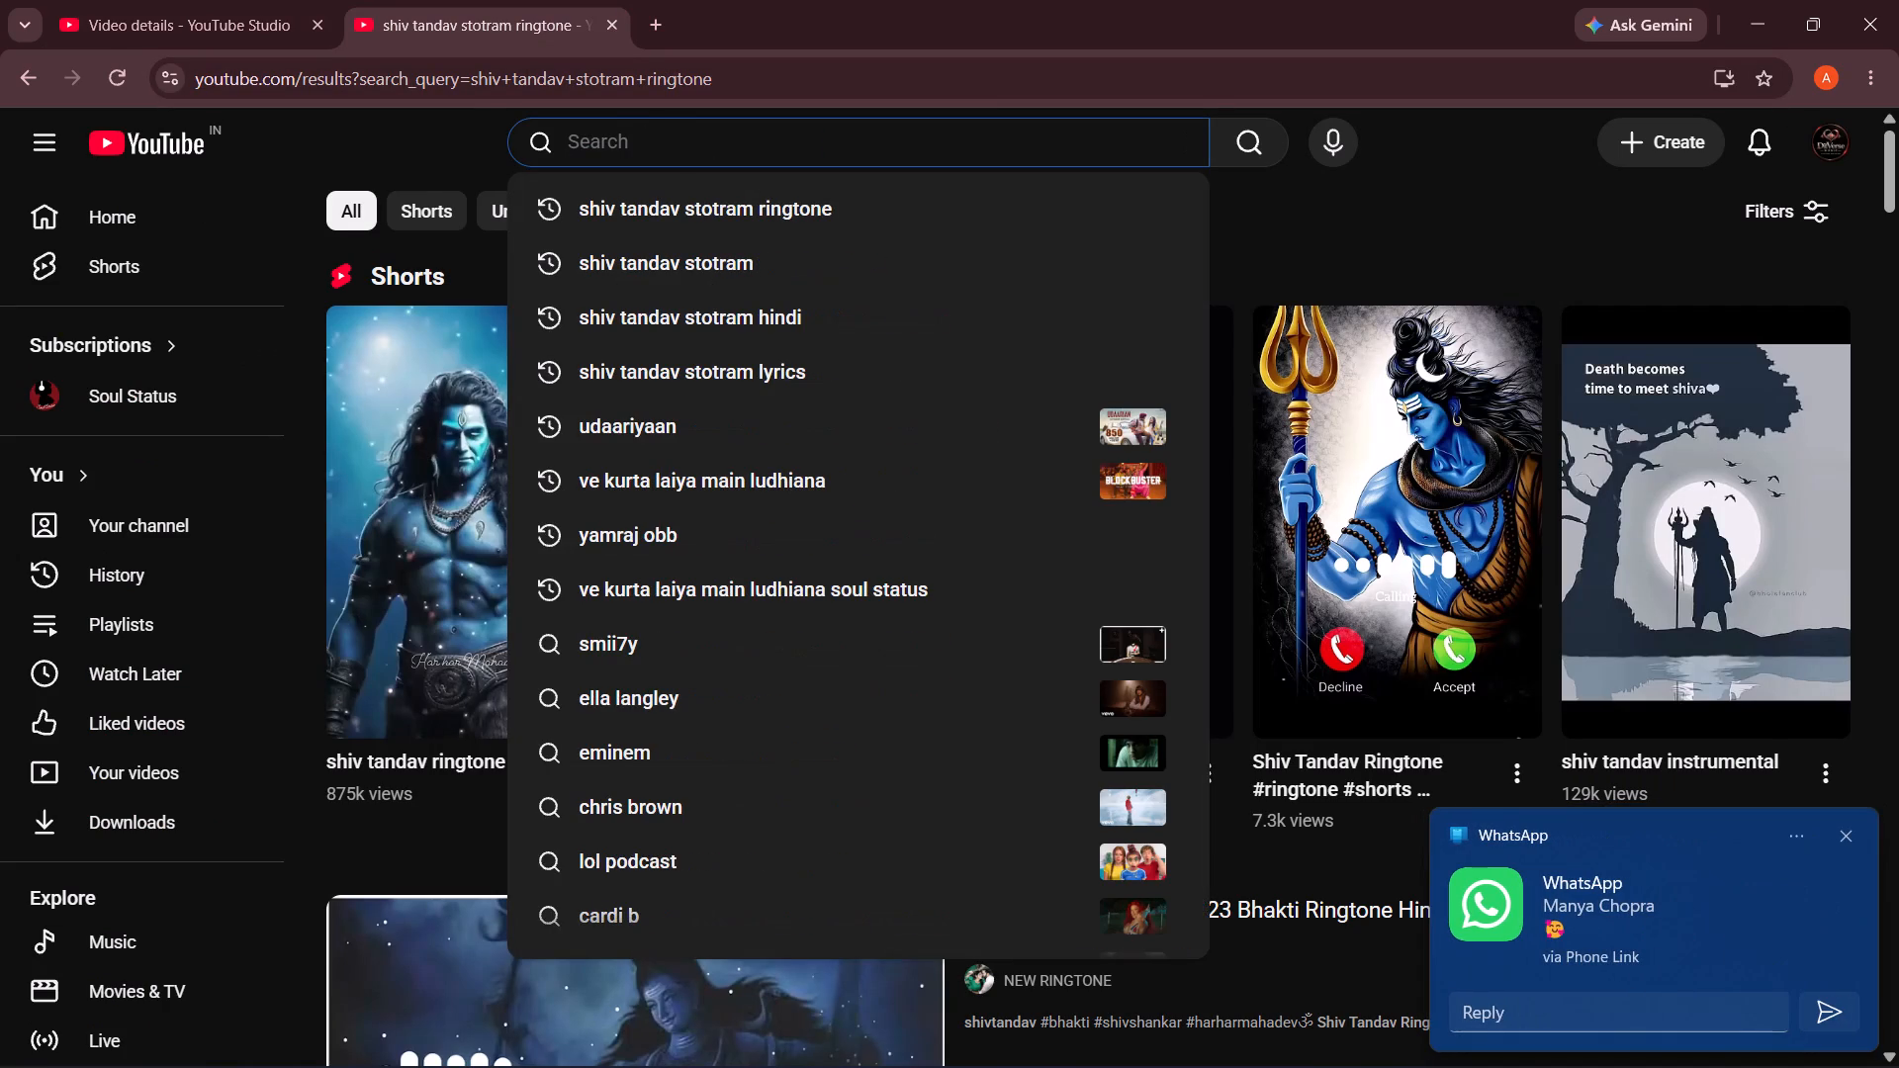
key("ctrl+v")
key("BackSpace")
key("BackSpace")
key("BackSpace")
key("BackSpace")
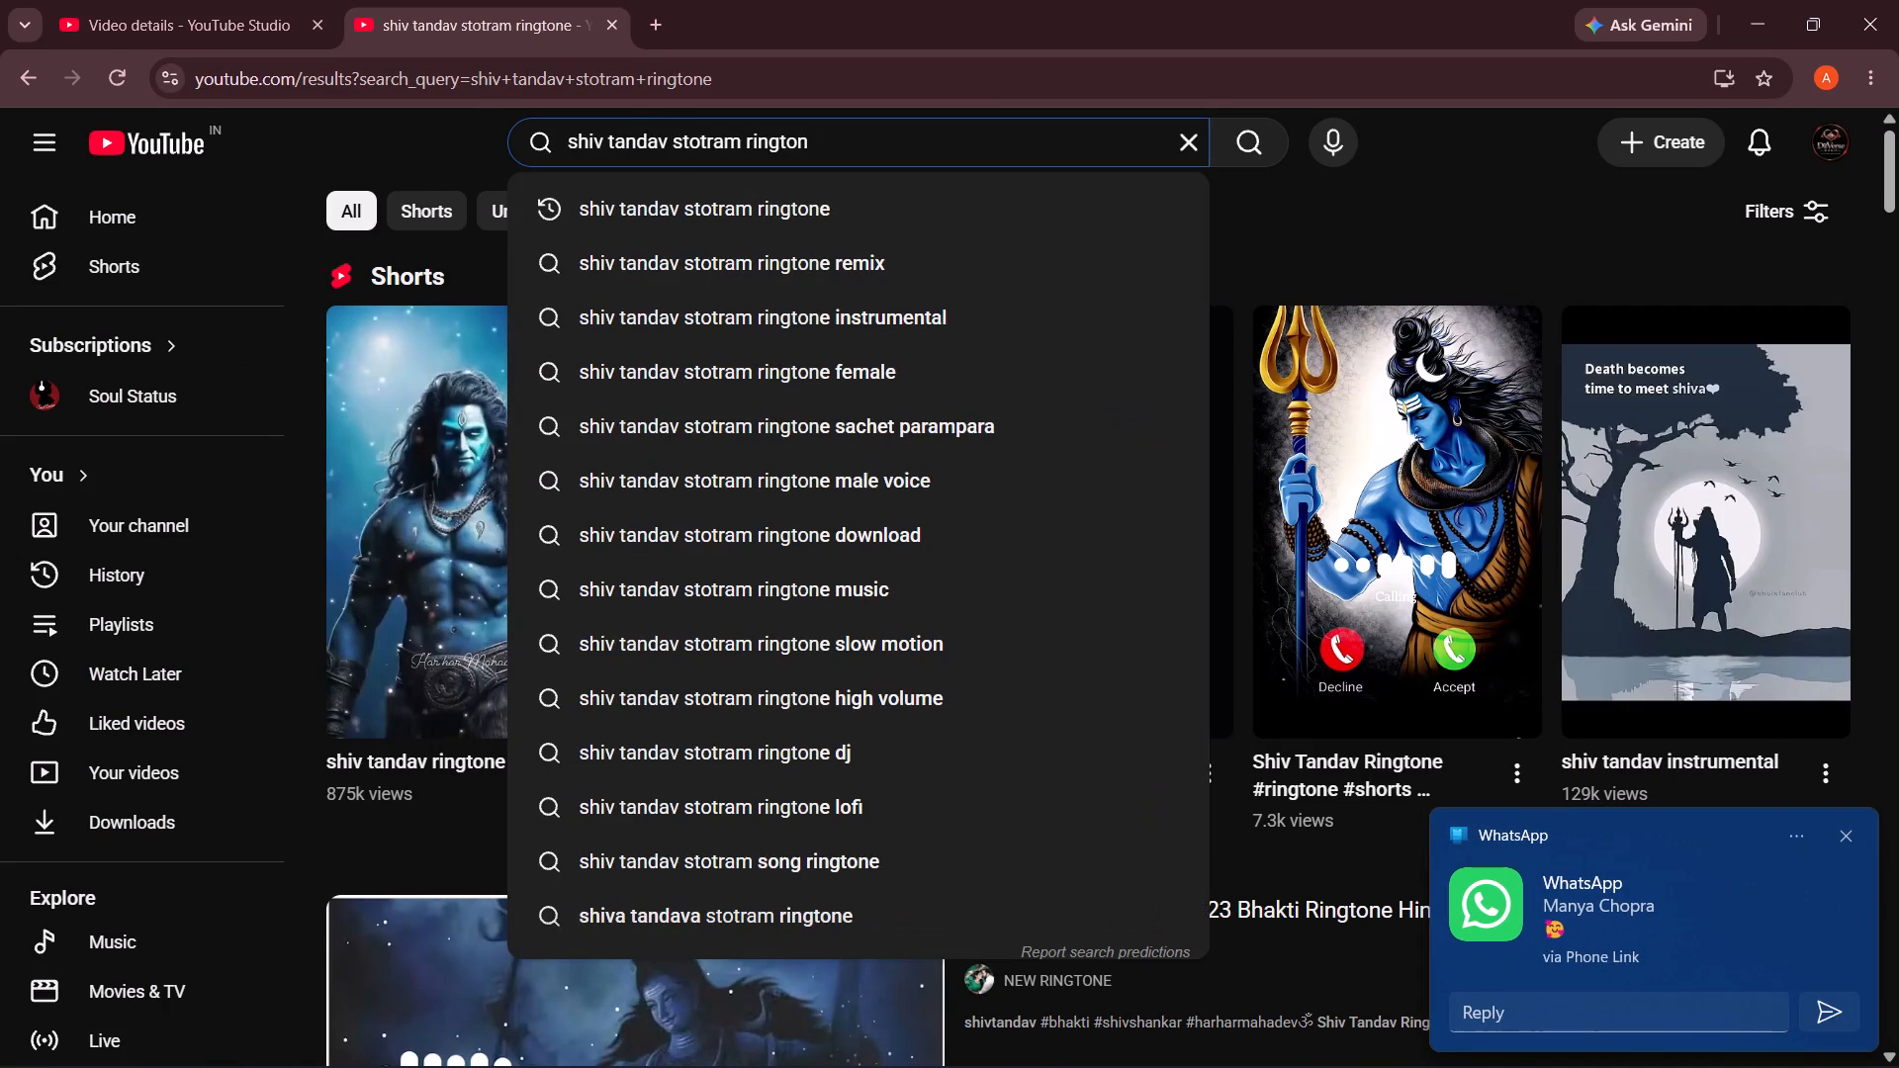
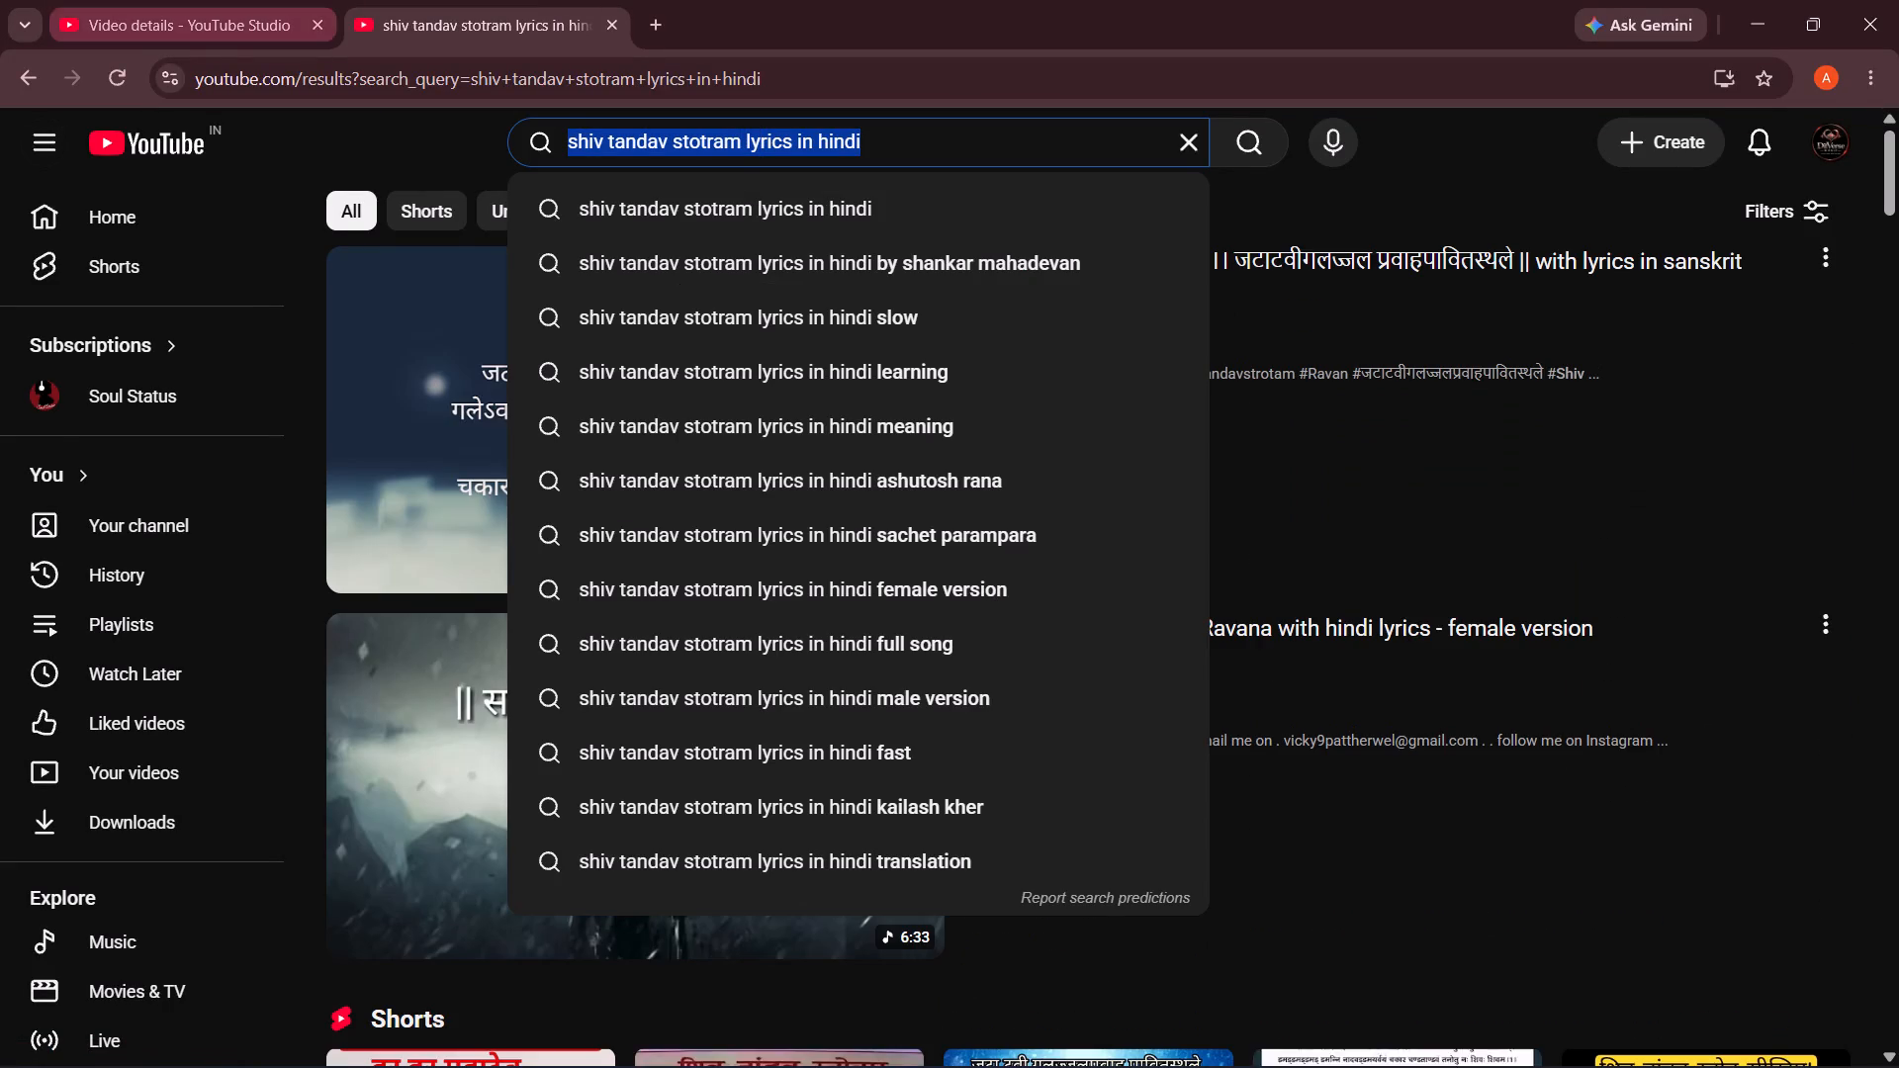
Add the copied phrase "shiv tandav stotram lyrics in hindi" to the video's tags in YouTube Studio.
left_click(255, 0)
key("ctrl+v")
Search YouTube for the suggestion "shiv tandav stotram fast" and copy that phrase for the video's tags.
left_click(509, 0)
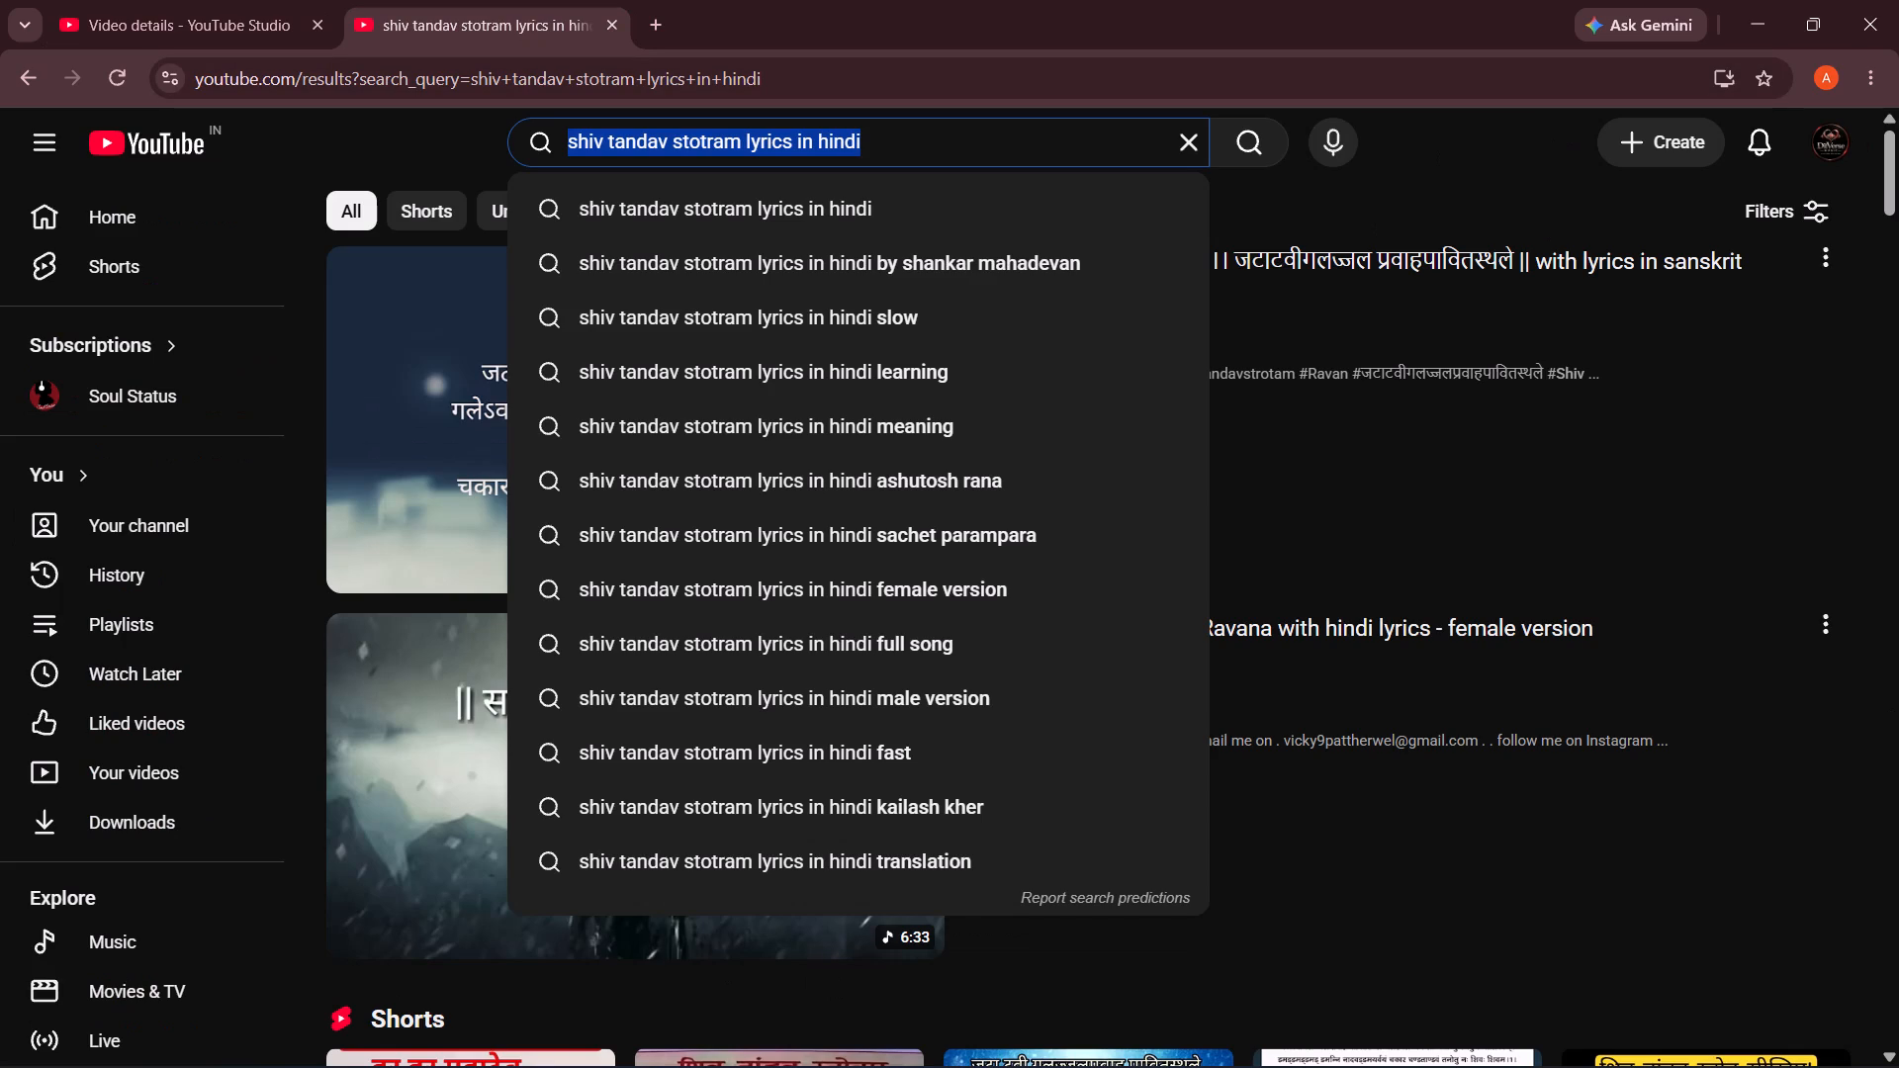
left_click(881, 152)
key("BackSpace")
key("BackSpace")
key("BackSpace")
key("BackSpace")
key("BackSpace")
key("BackSpace")
key("BackSpace")
key("BackSpace")
key("BackSpace")
key("BackSpace")
key("BackSpace")
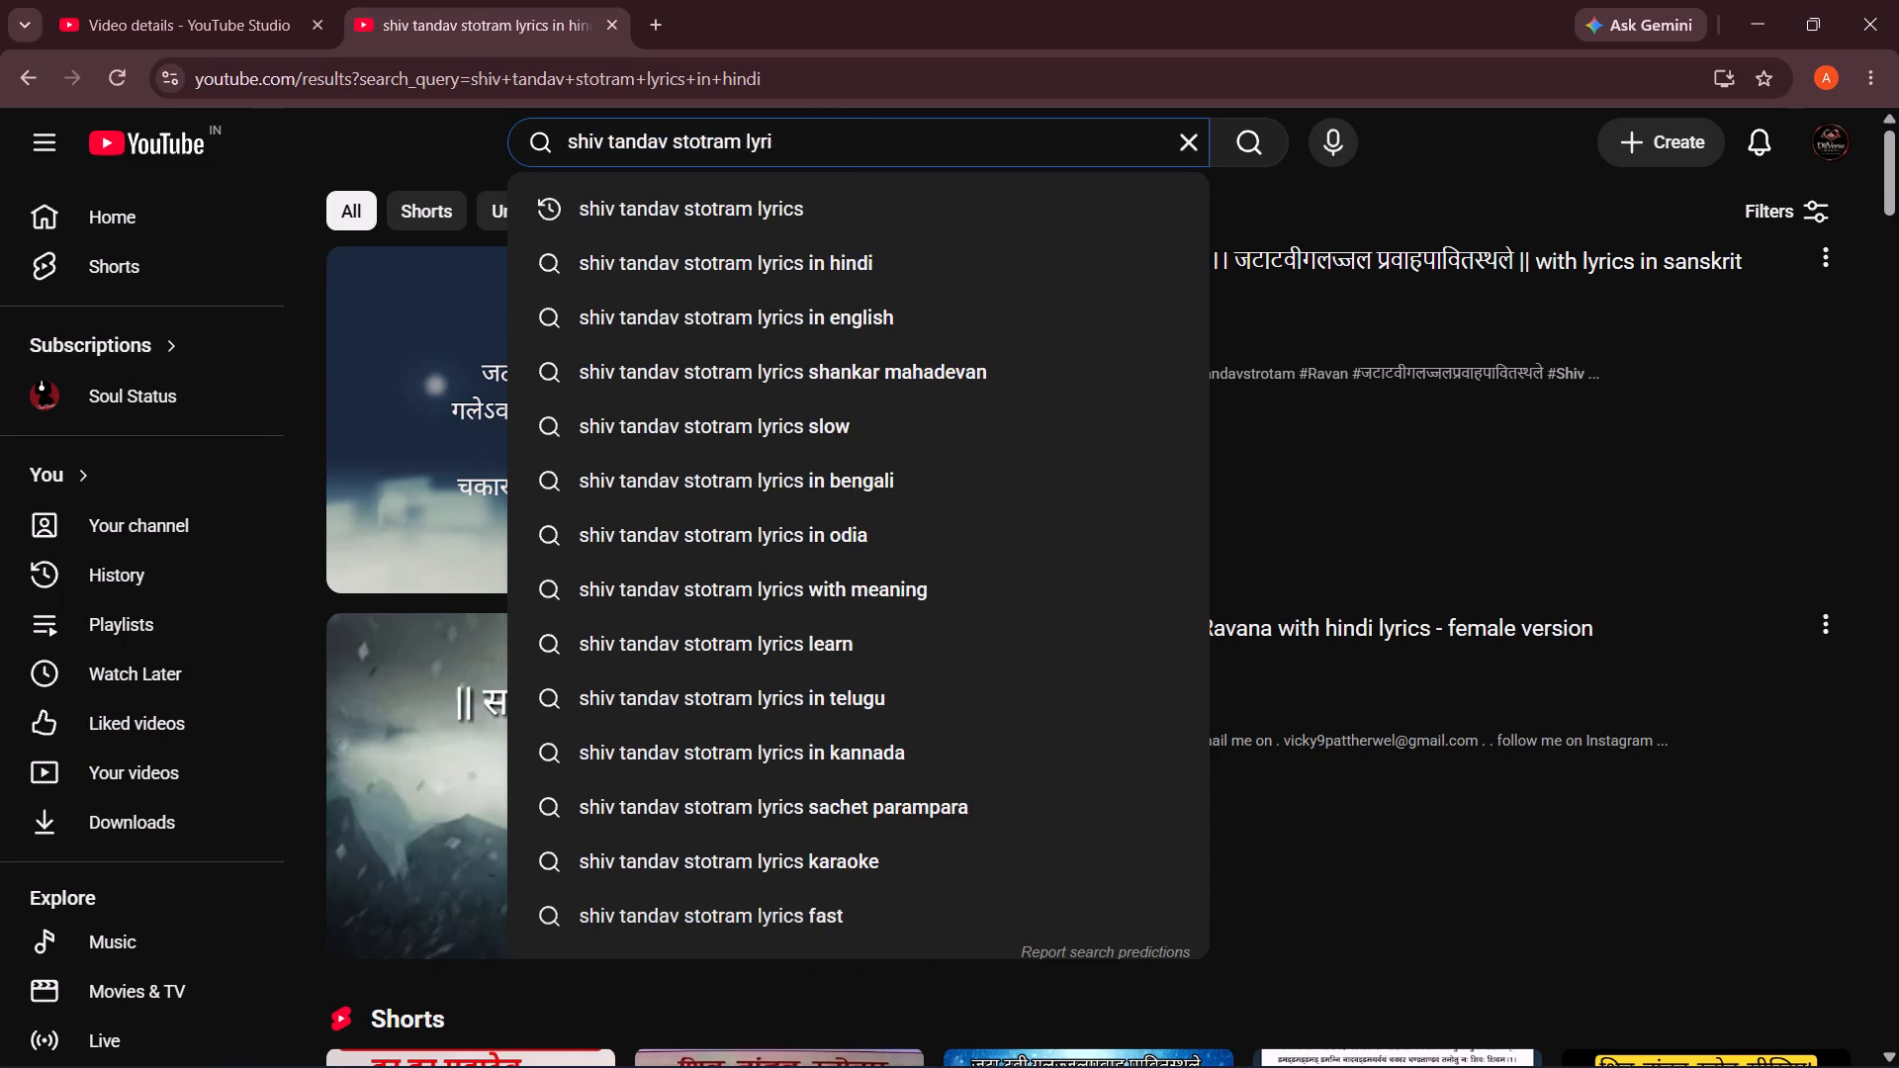
key("BackSpace")
key("BackSpace")
key("BackSpace")
key("BackSpace")
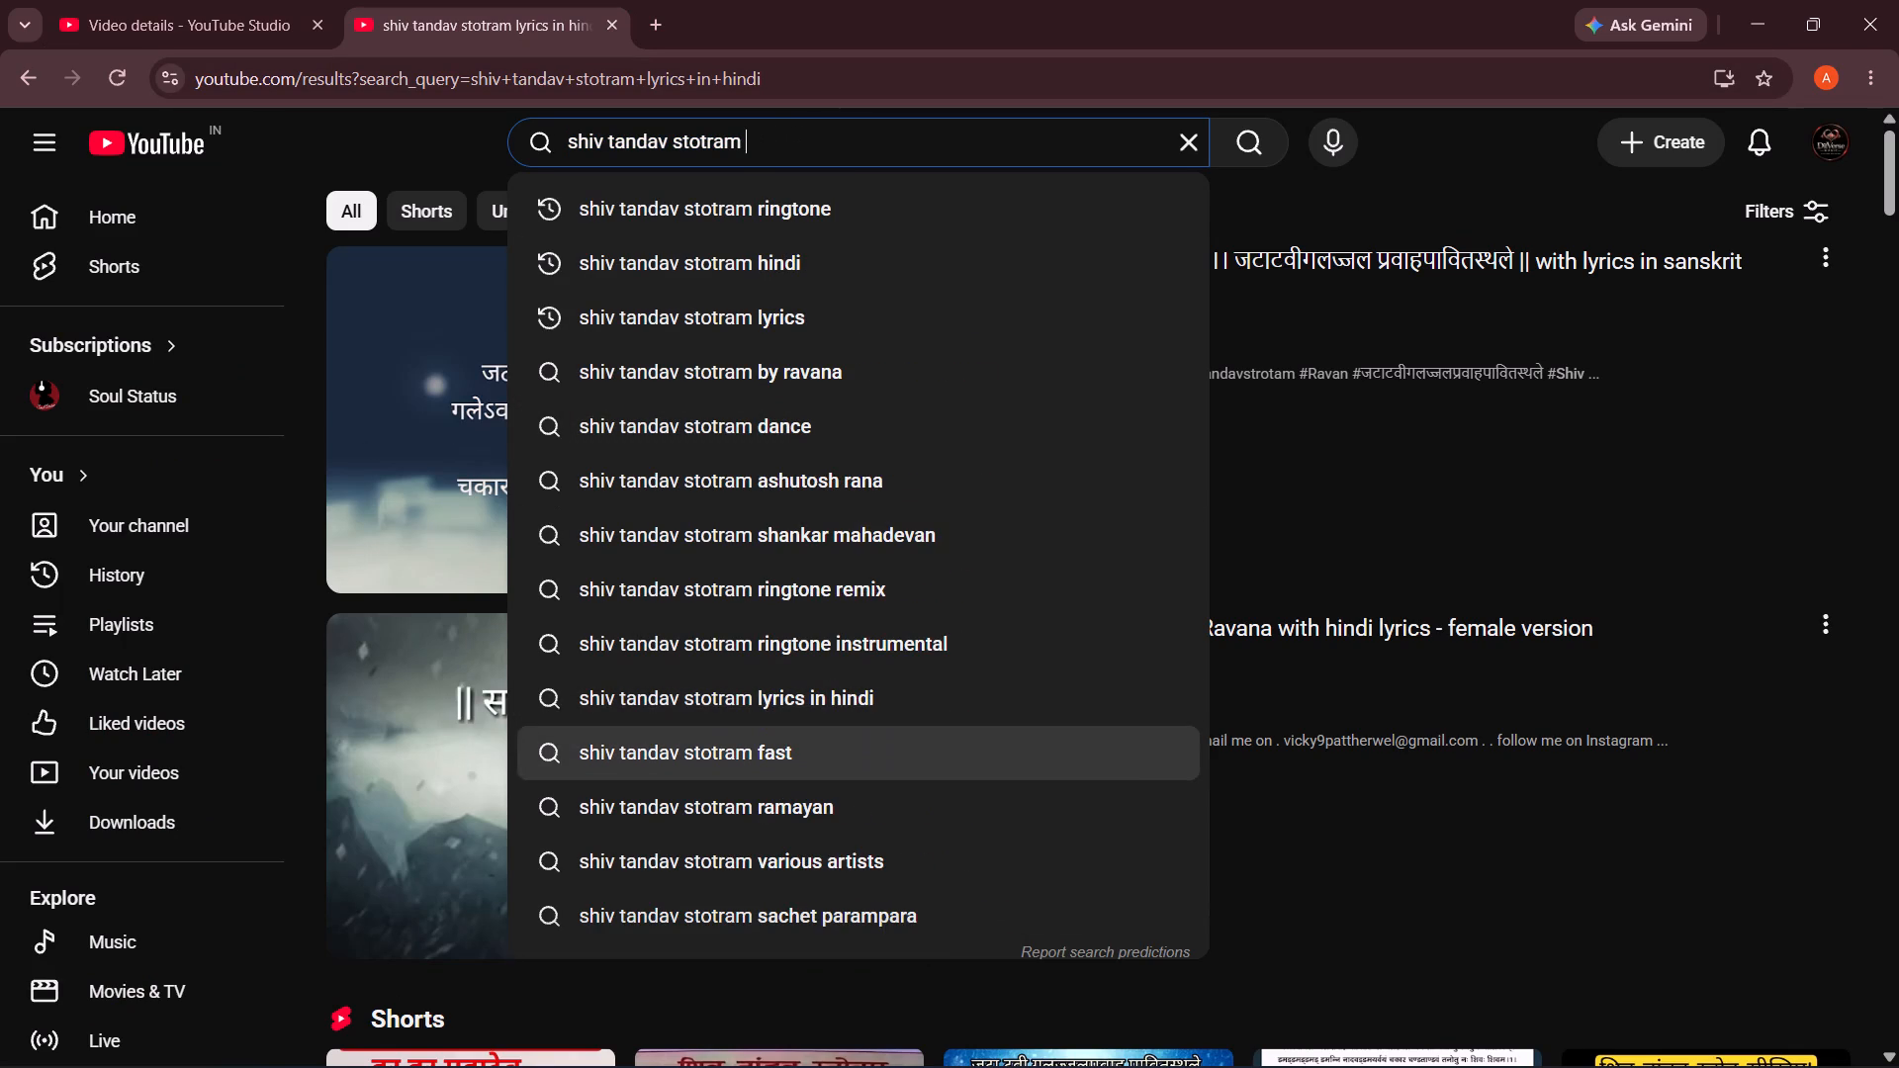
left_click(853, 739)
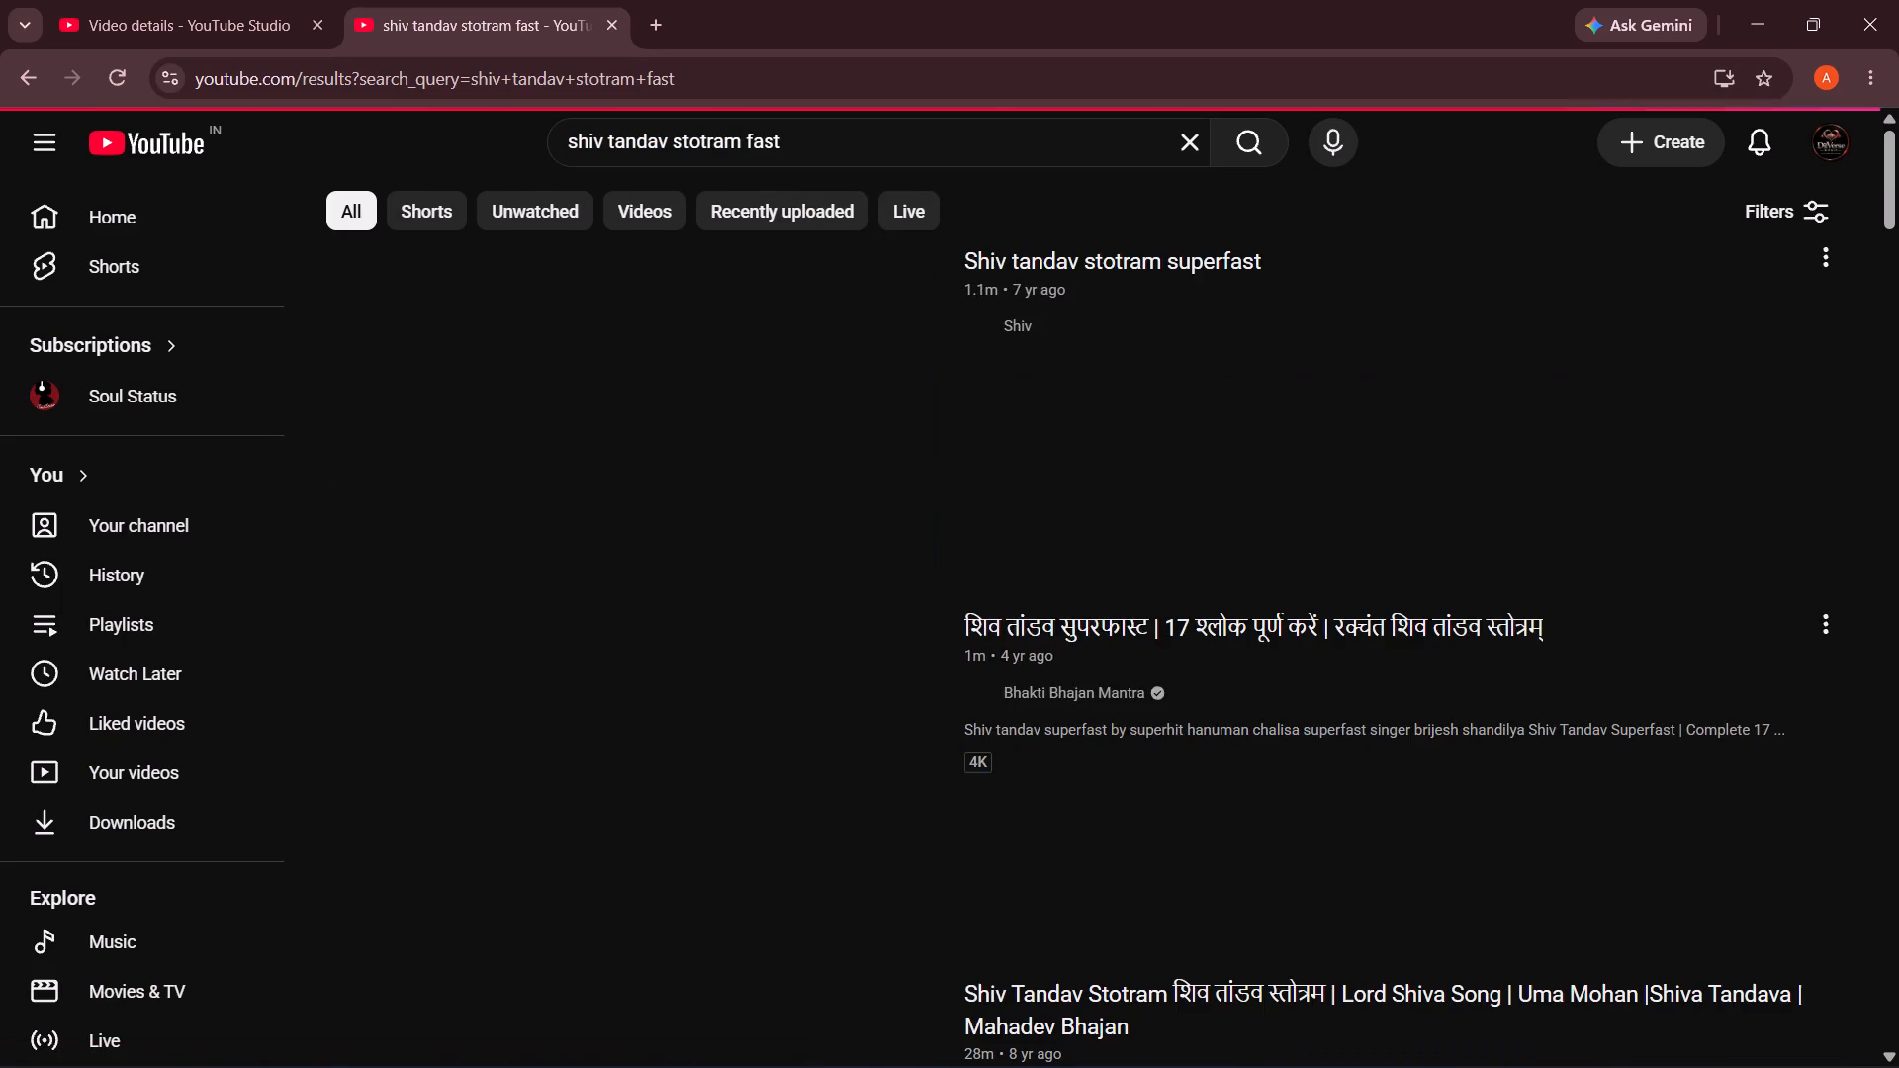
left_click_drag(827, 137, 477, 141)
key("ctrl+c")
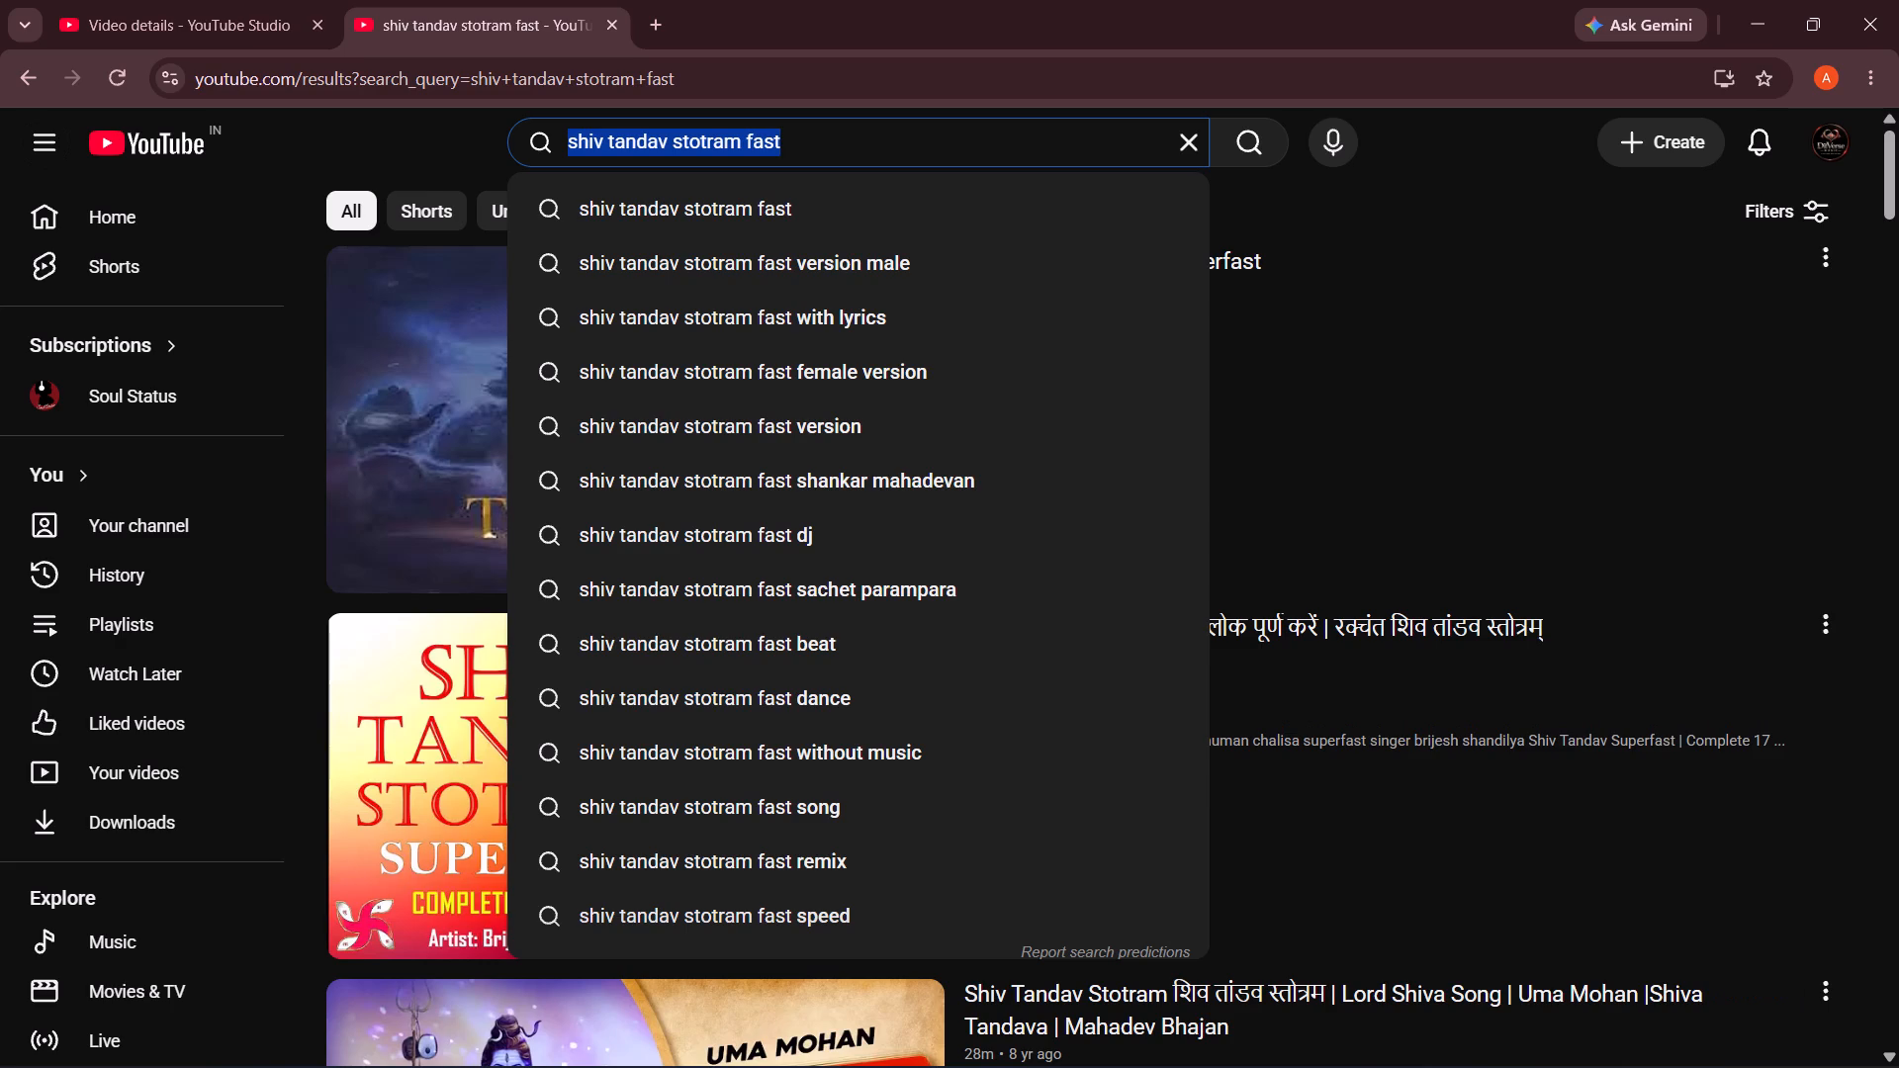
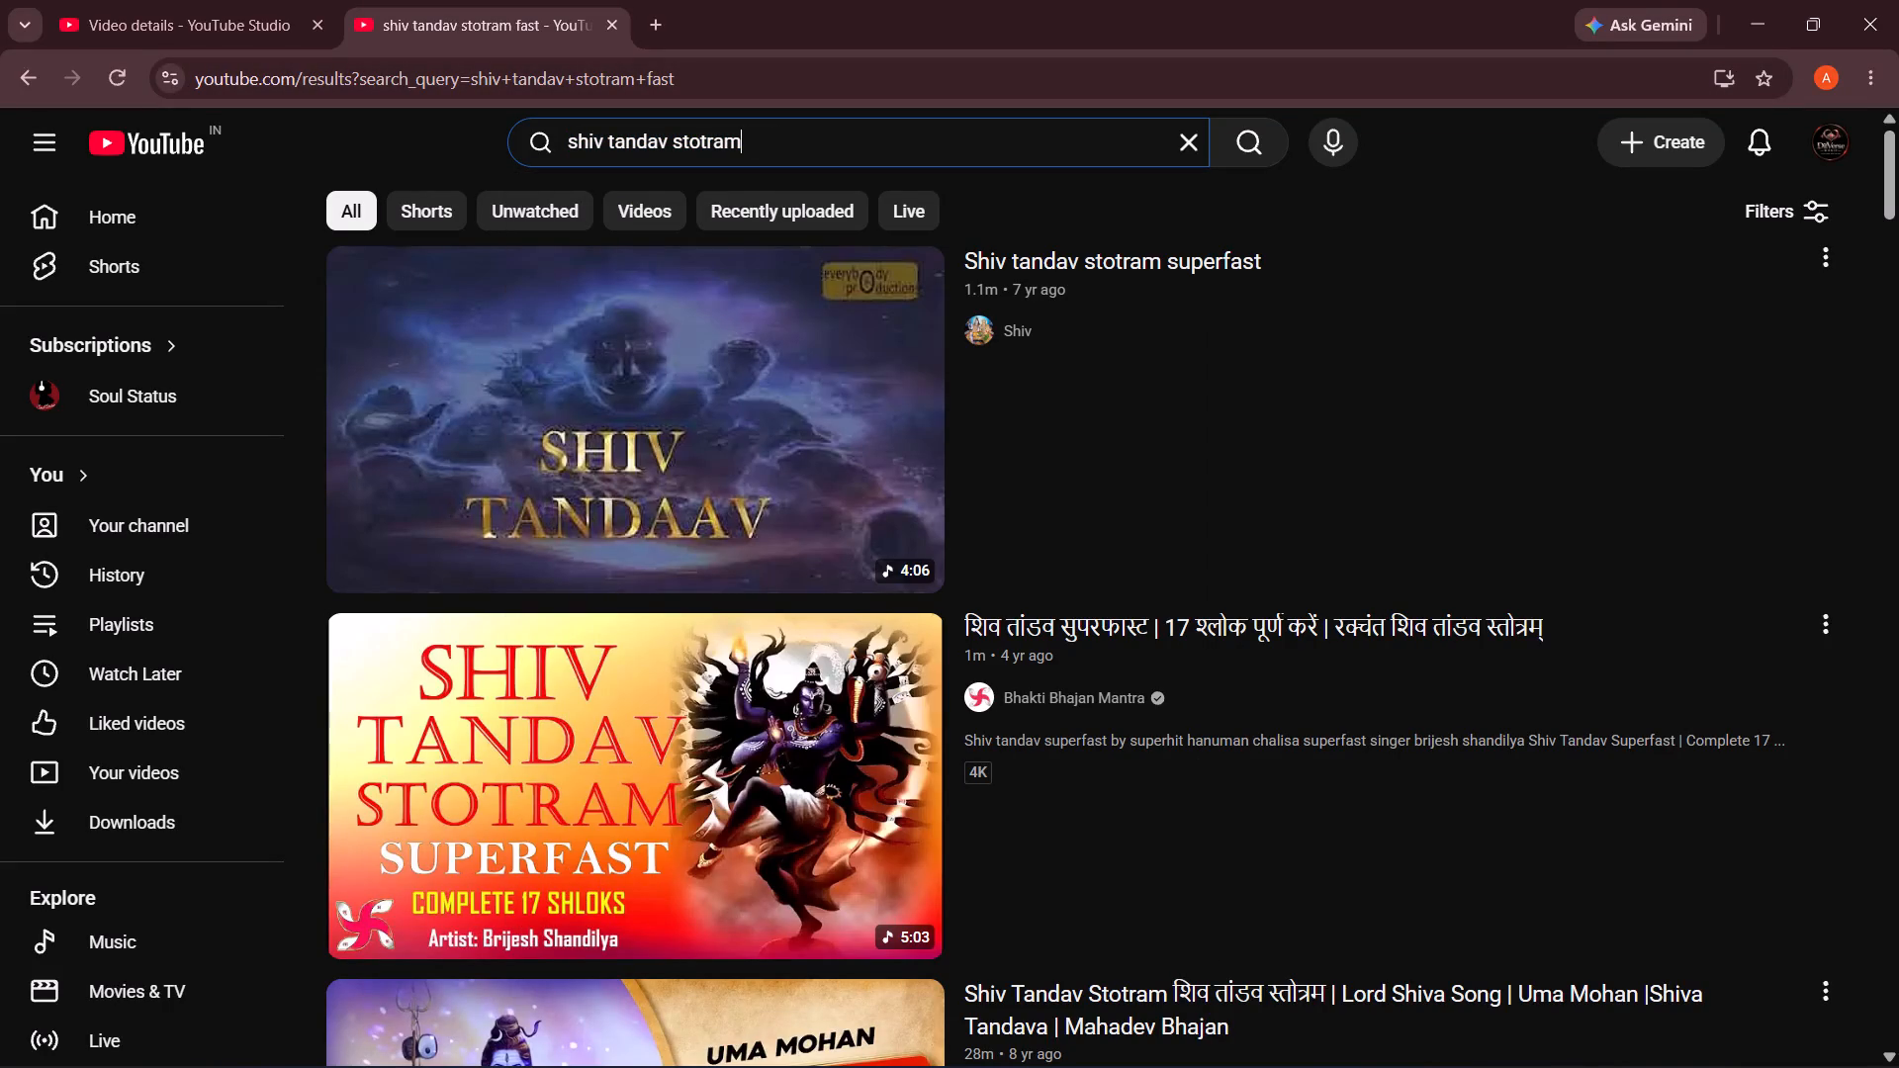
Check YouTube's search suggestions for "shiv tandav stotram" for more tag phrases, and return to the video's tags in YouTube Studio.
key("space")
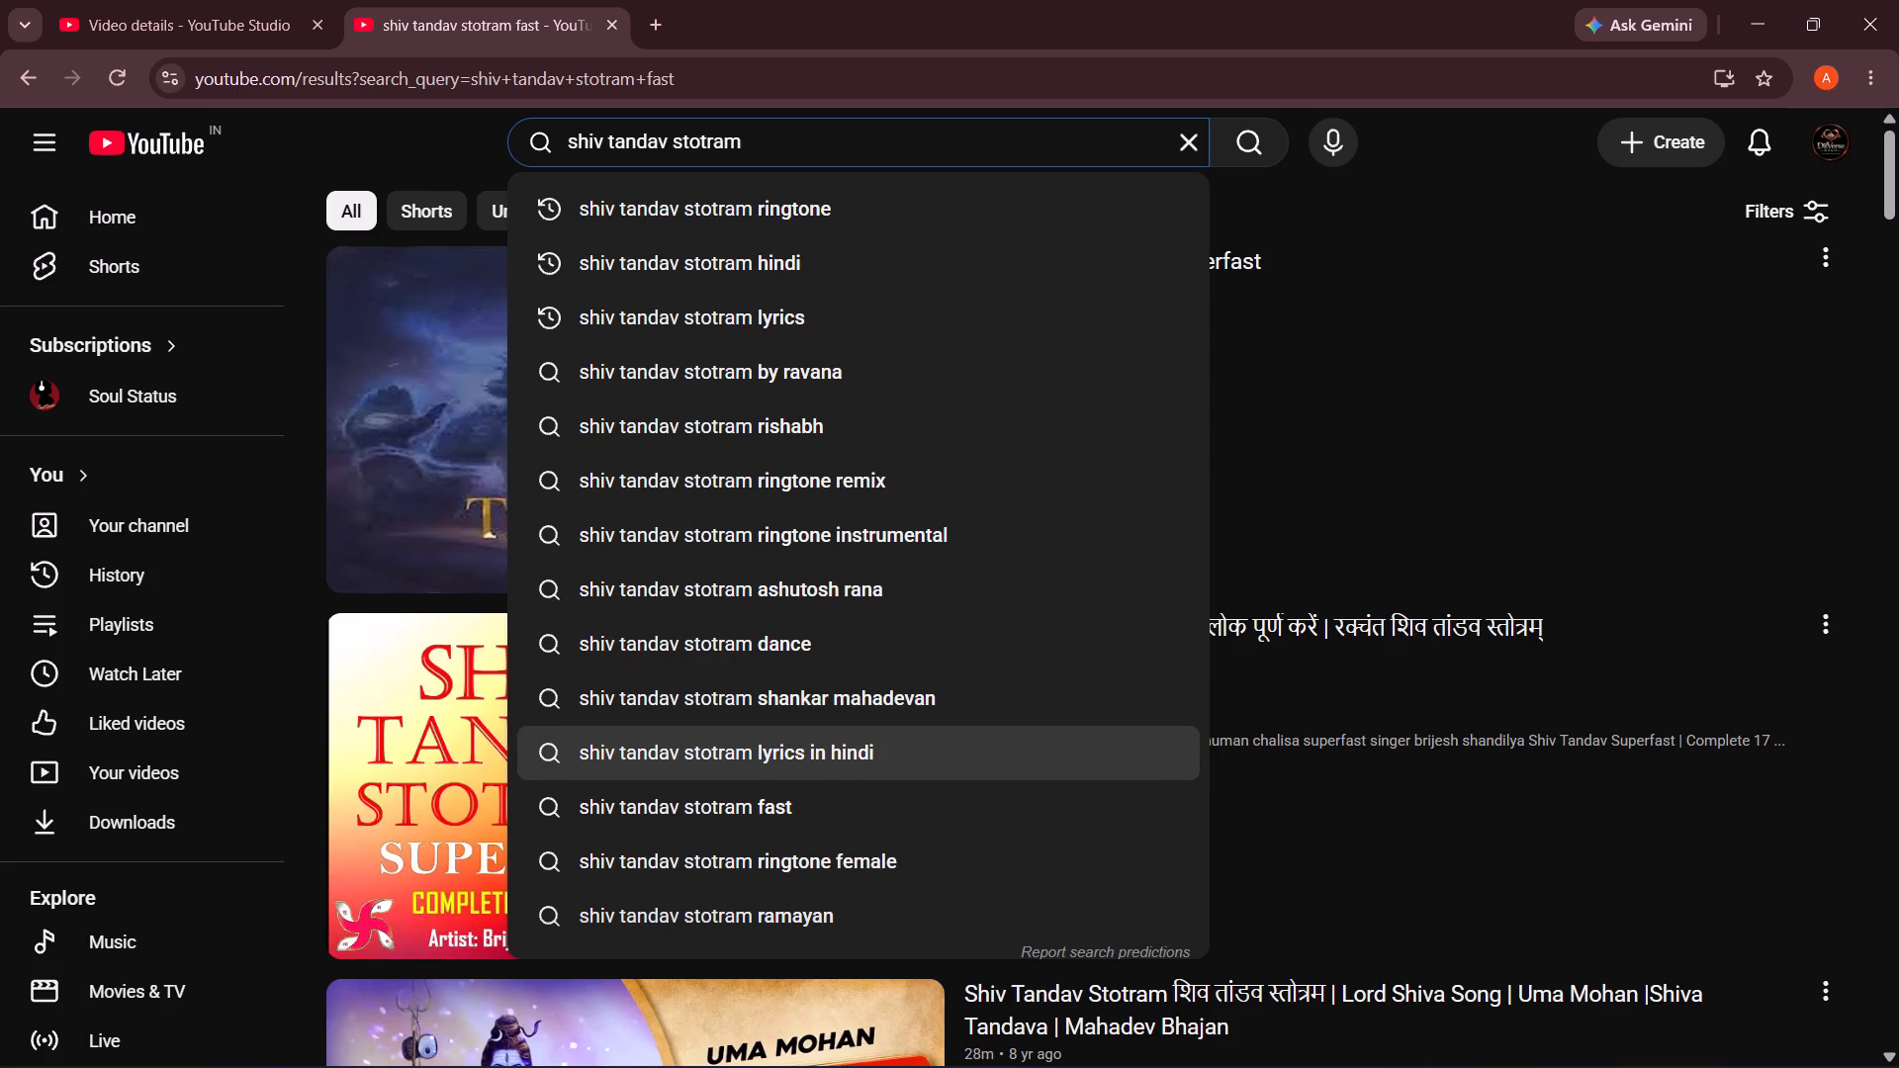
left_click(224, 7)
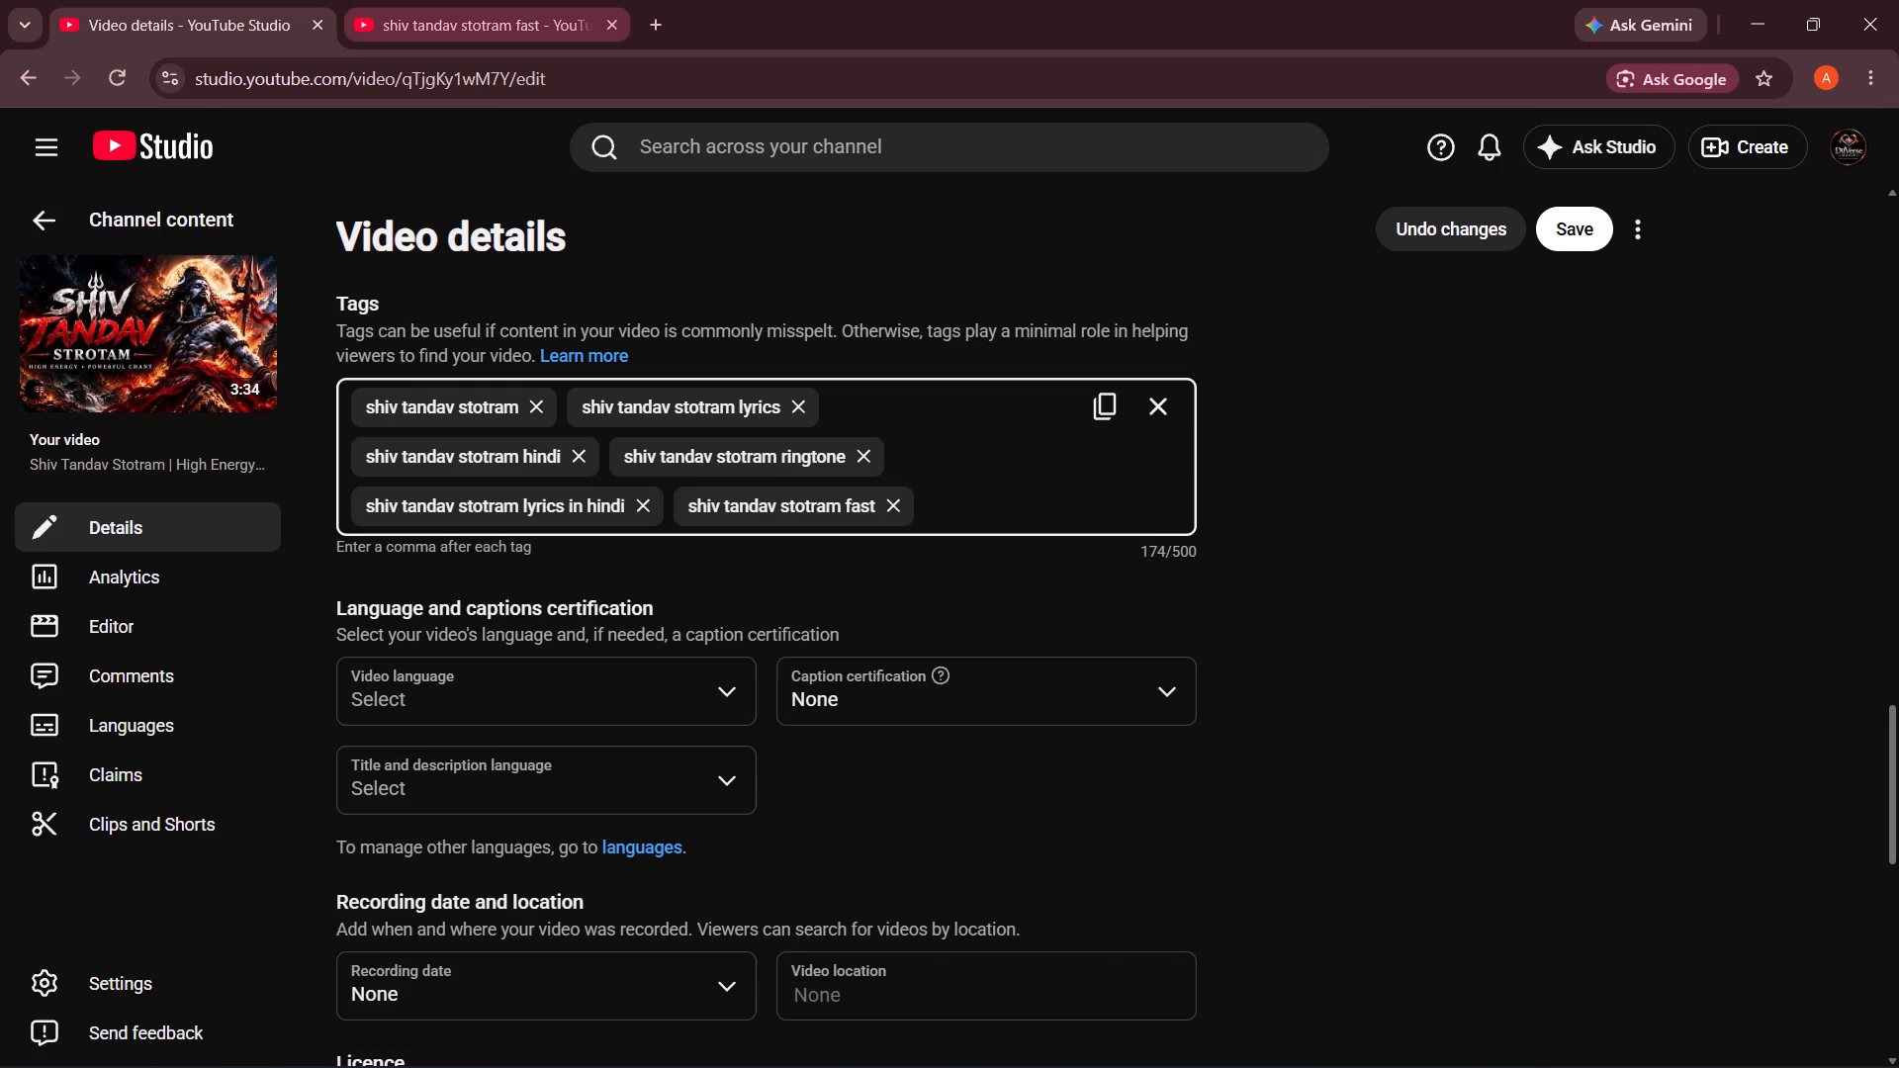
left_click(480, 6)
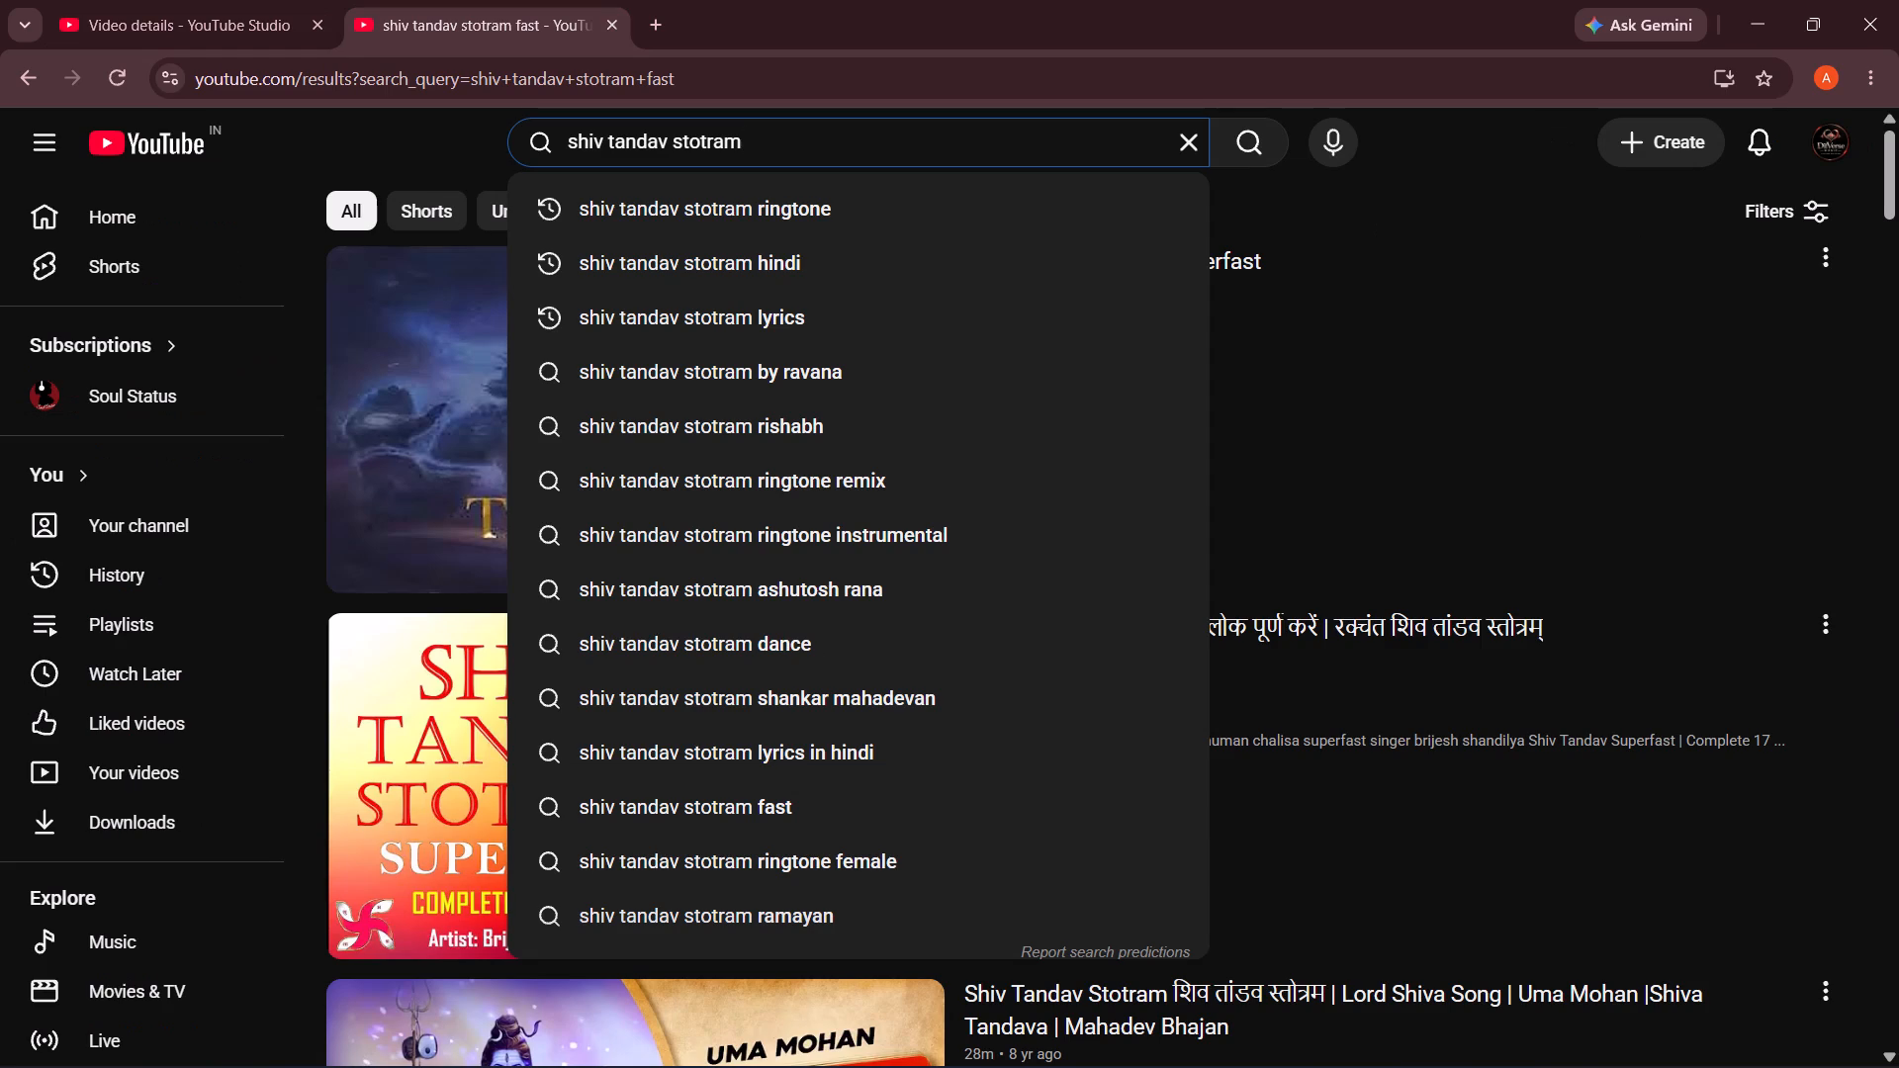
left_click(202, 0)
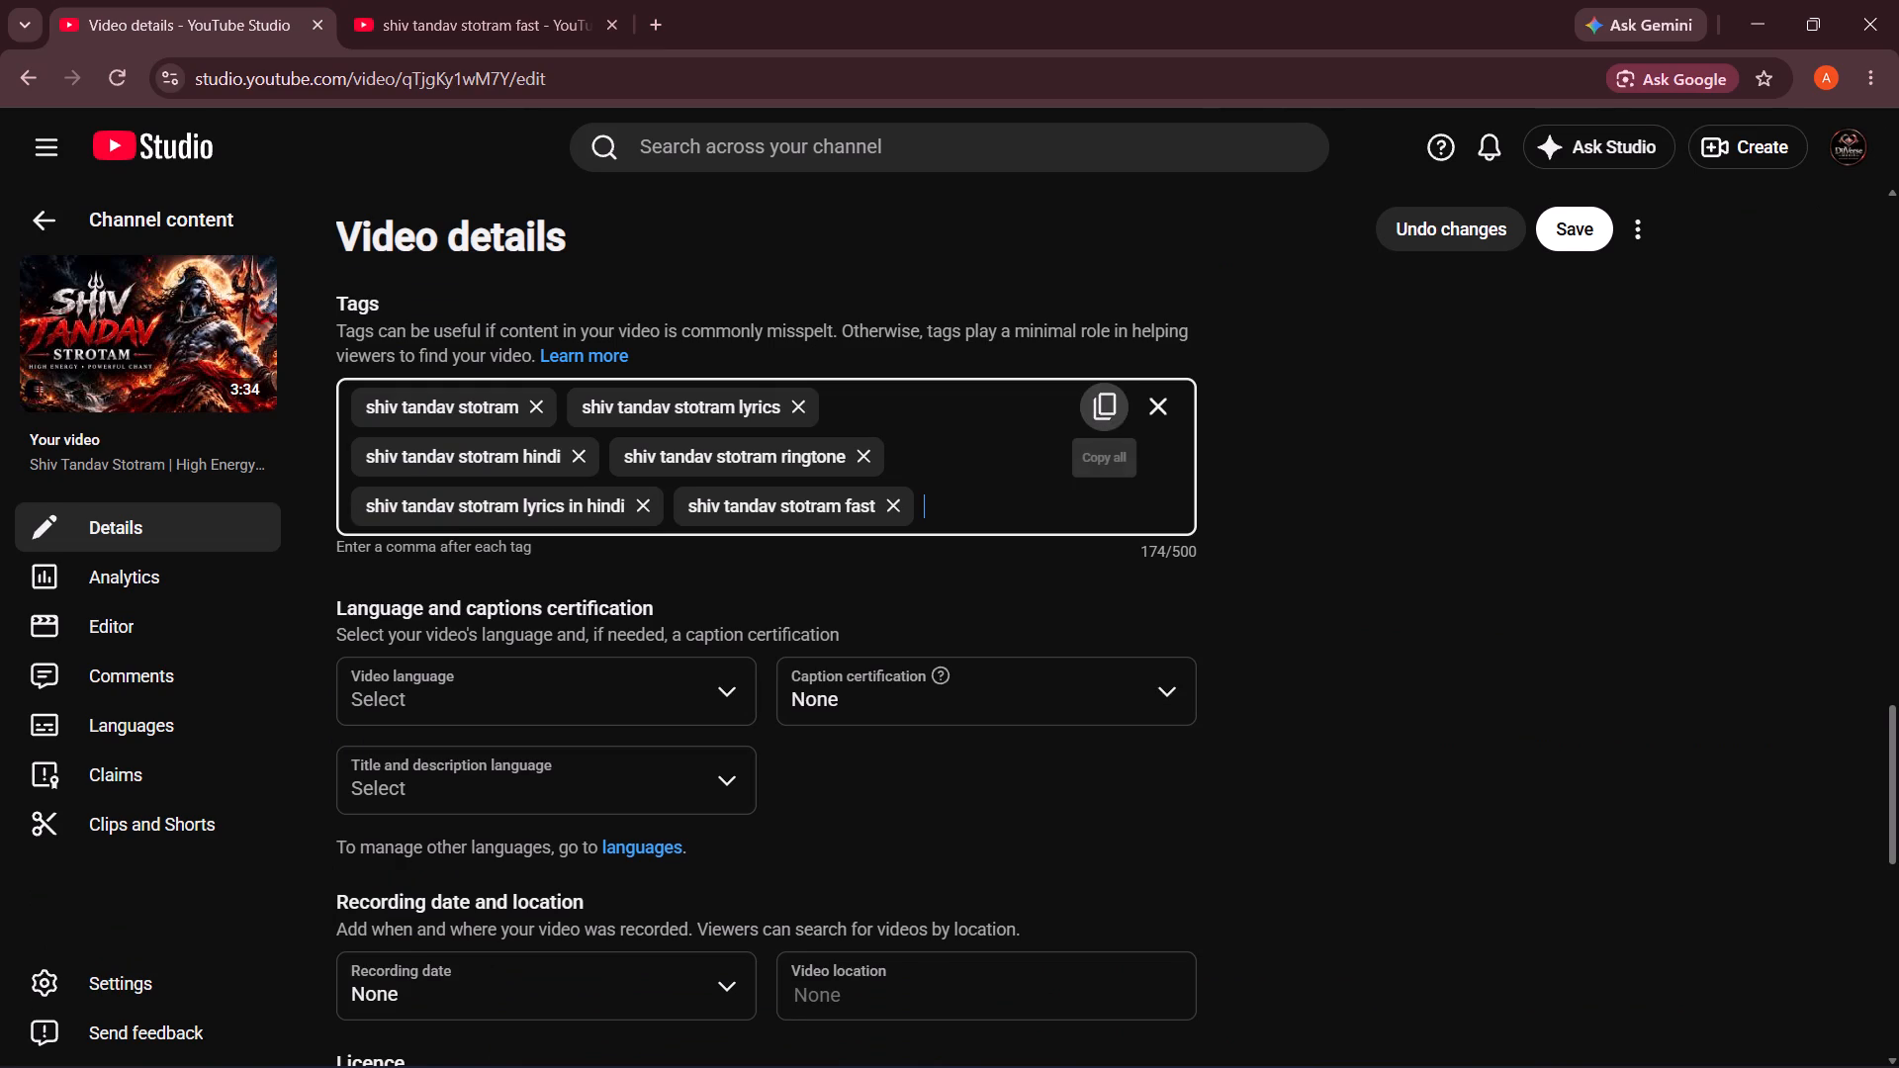
Copy all of the video's tags and place the text cursor at the end of the description.
left_click(1112, 410)
scroll(1047, 635, "up", 10)
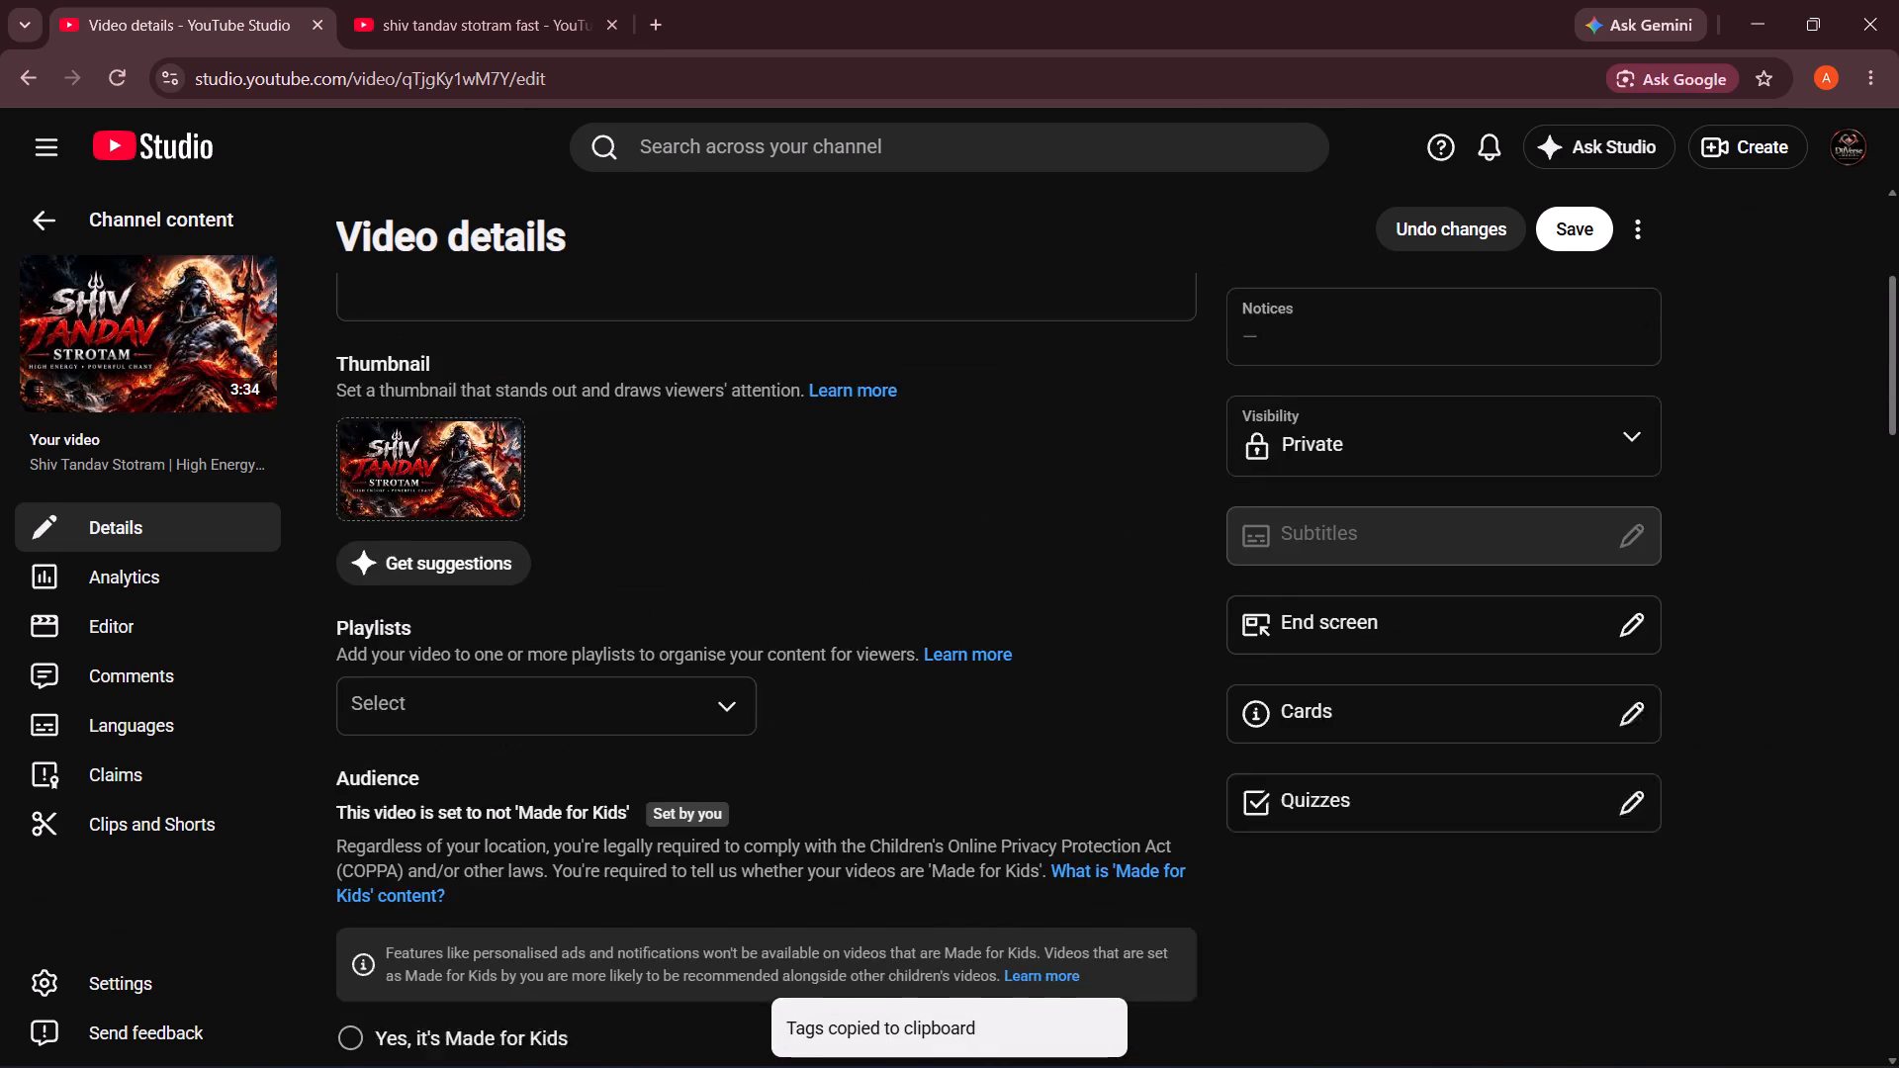
scroll(1047, 635, "up", 5)
left_click(981, 578)
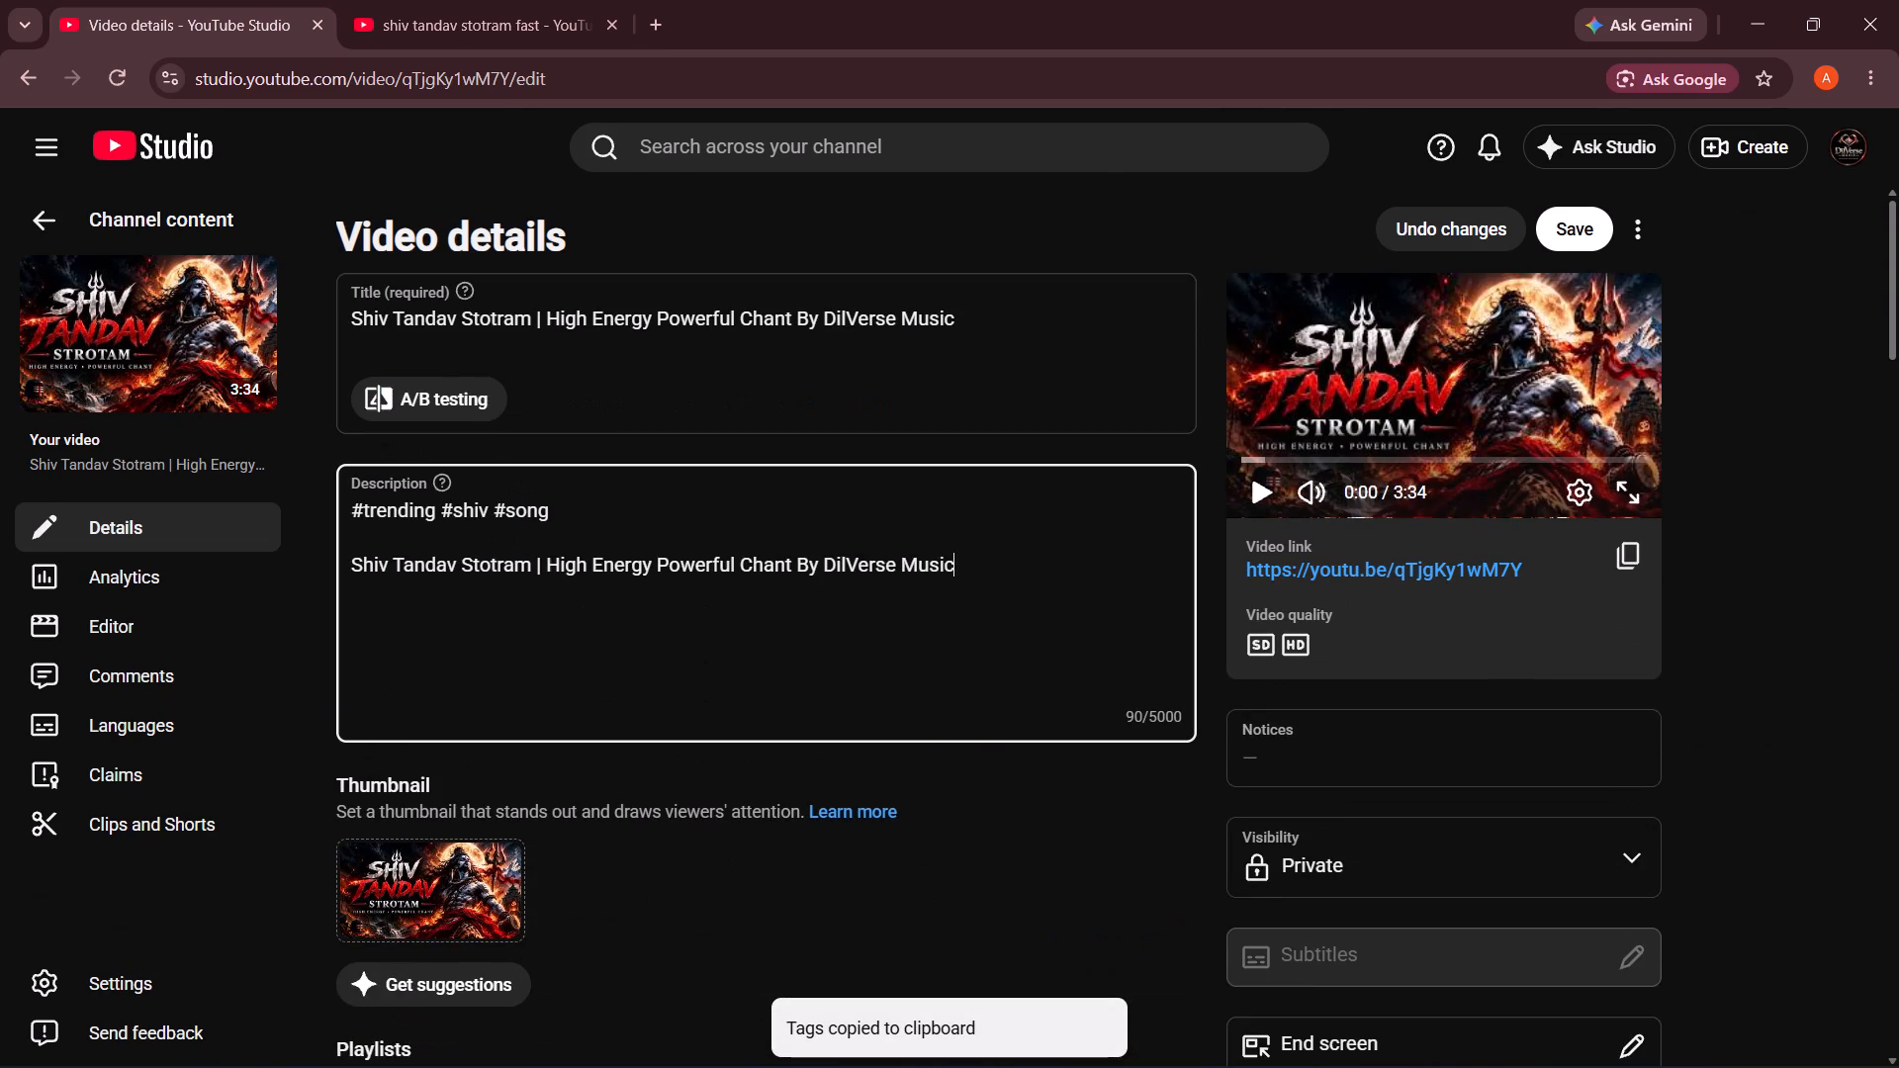
Add a "Keywords :" heading below the description text and paste the copied video tags beneath it.
key("Return")
key("Return")
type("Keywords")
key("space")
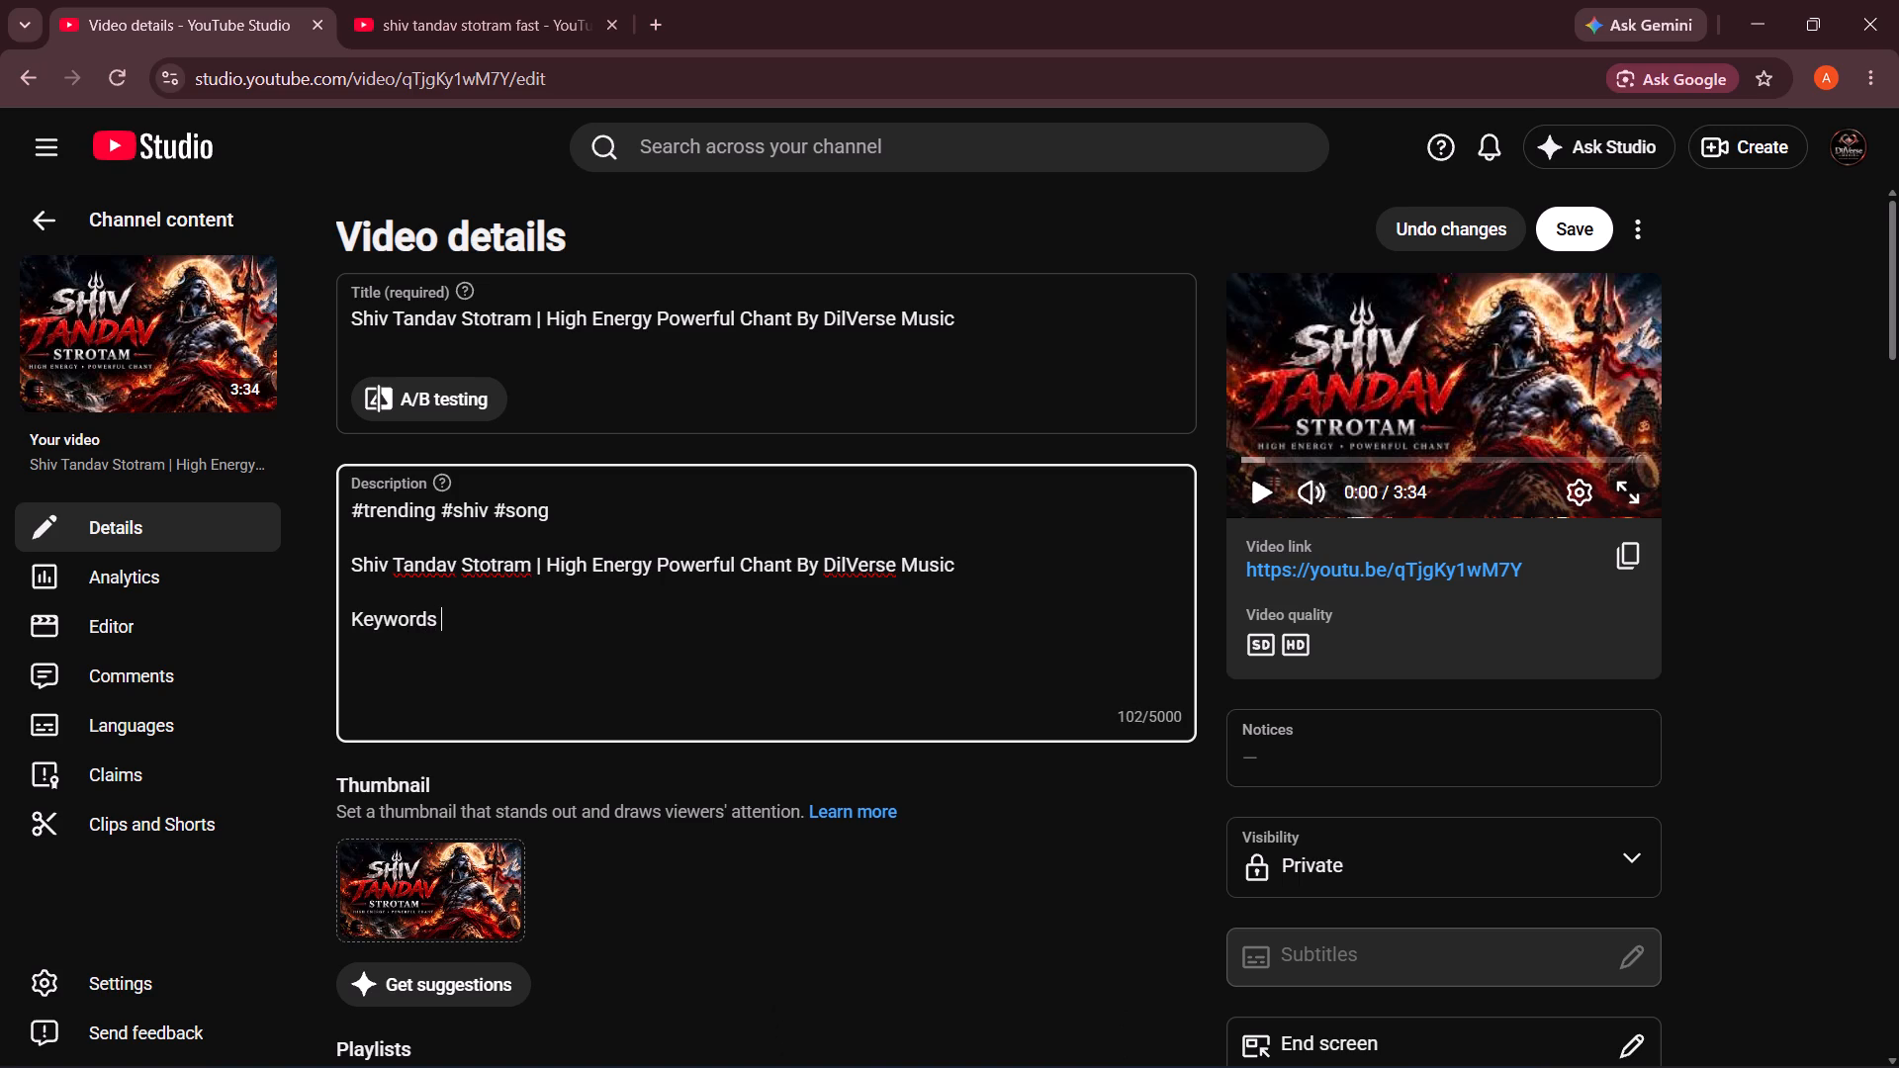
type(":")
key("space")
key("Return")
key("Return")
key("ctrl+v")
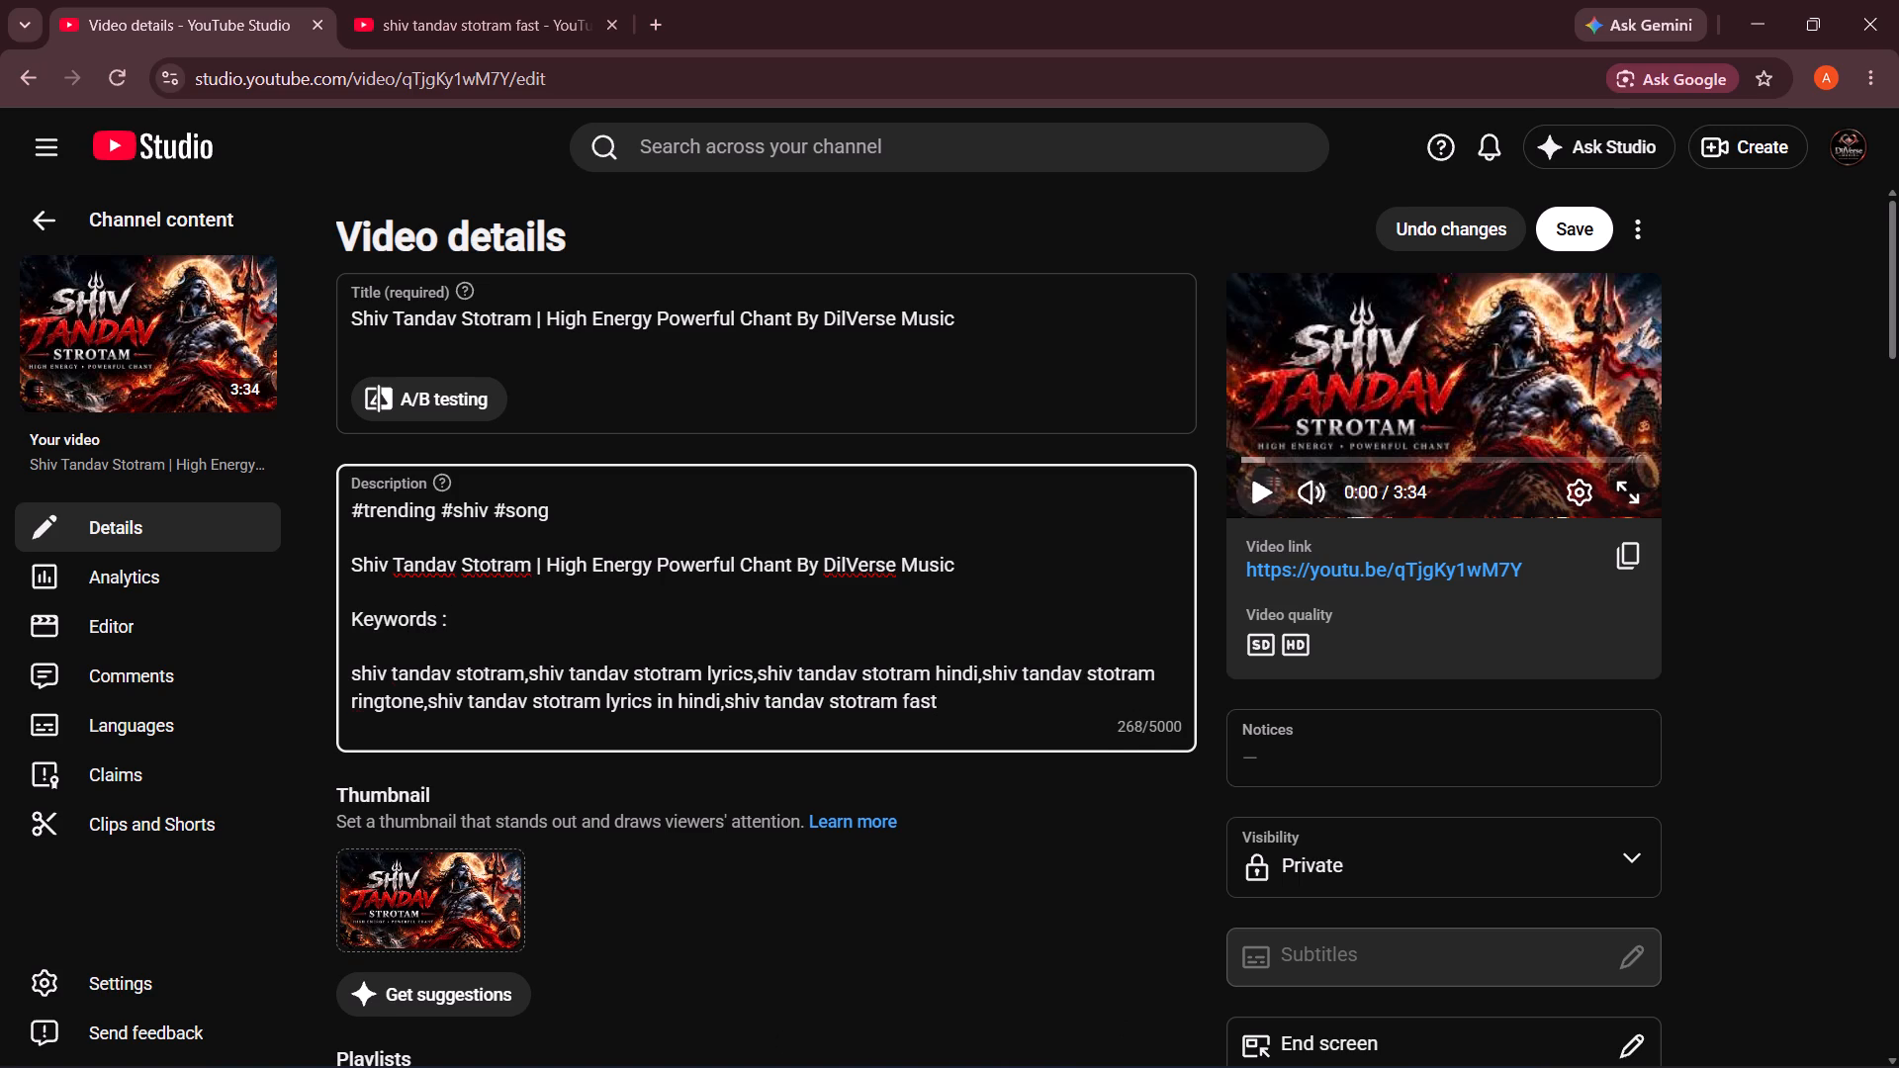
Save the changes to the Shiv Tandav Stotram video's details.
left_click(1569, 239)
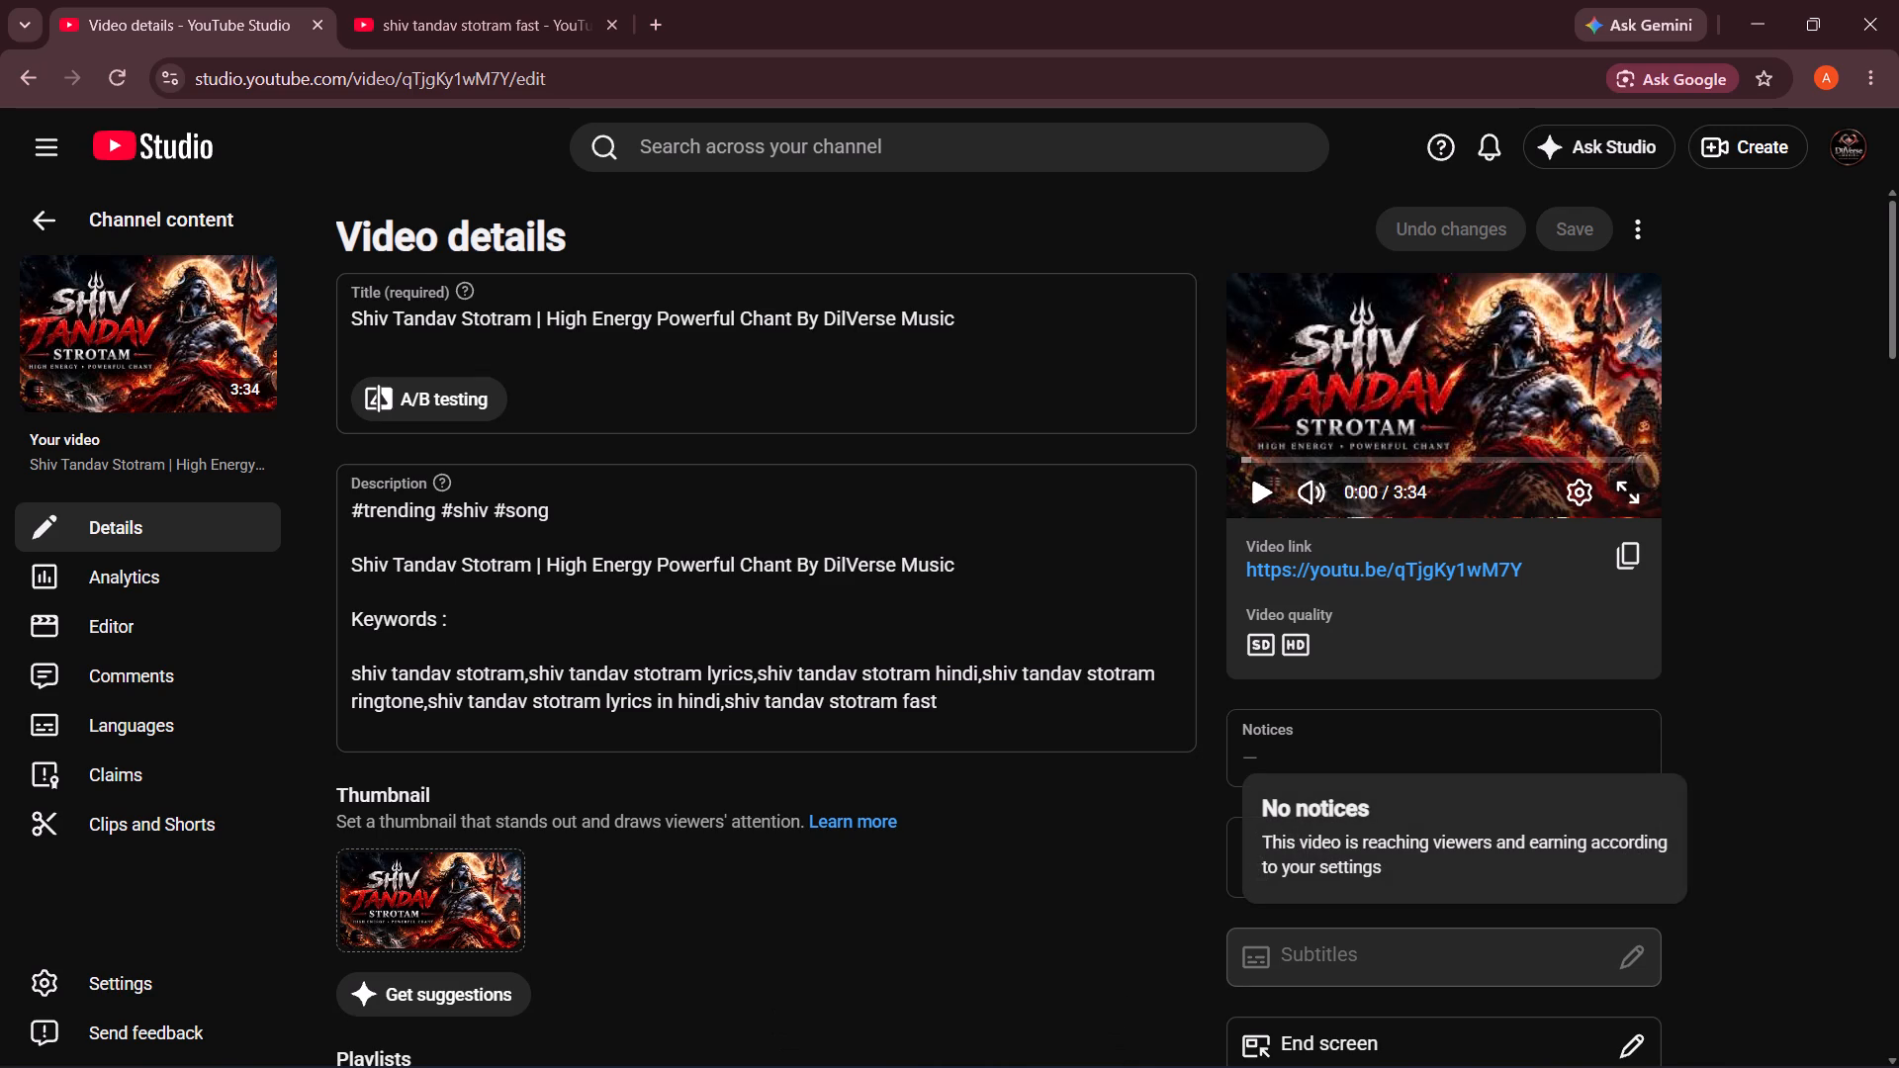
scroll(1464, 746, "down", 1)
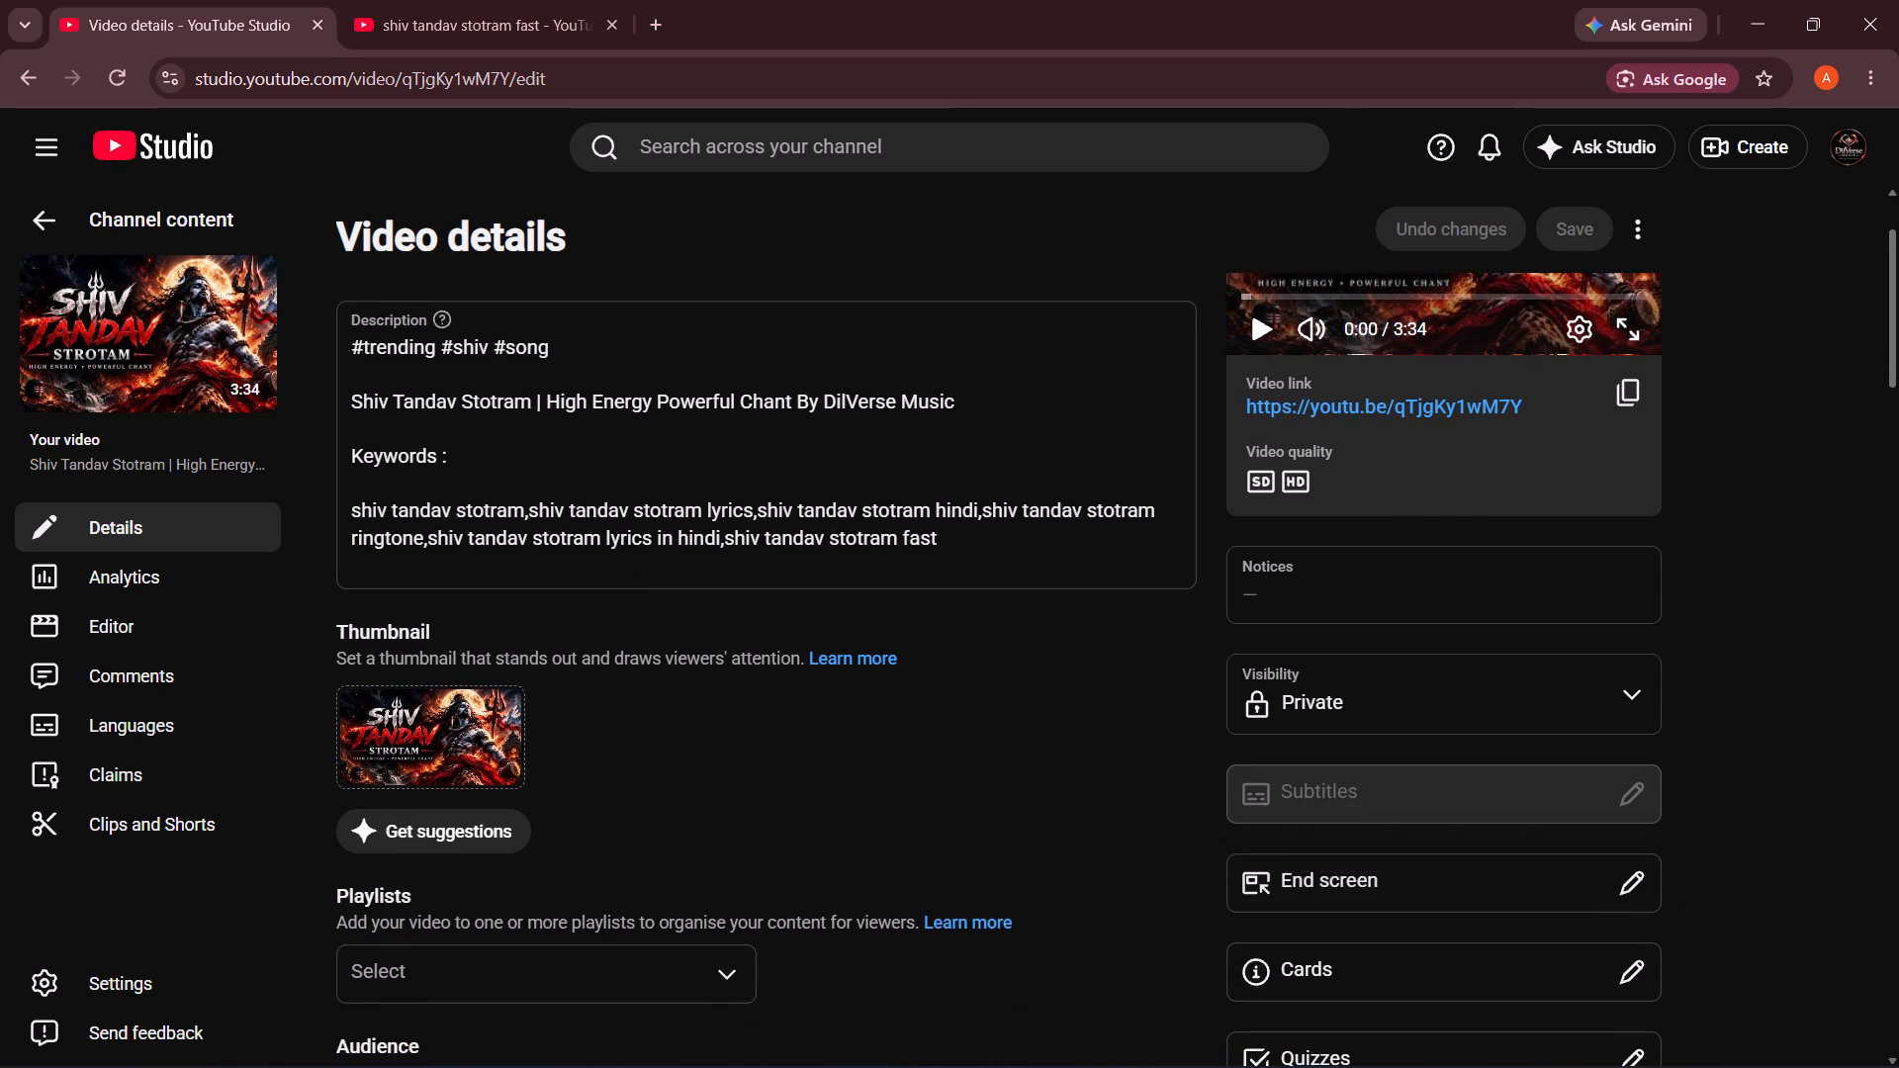
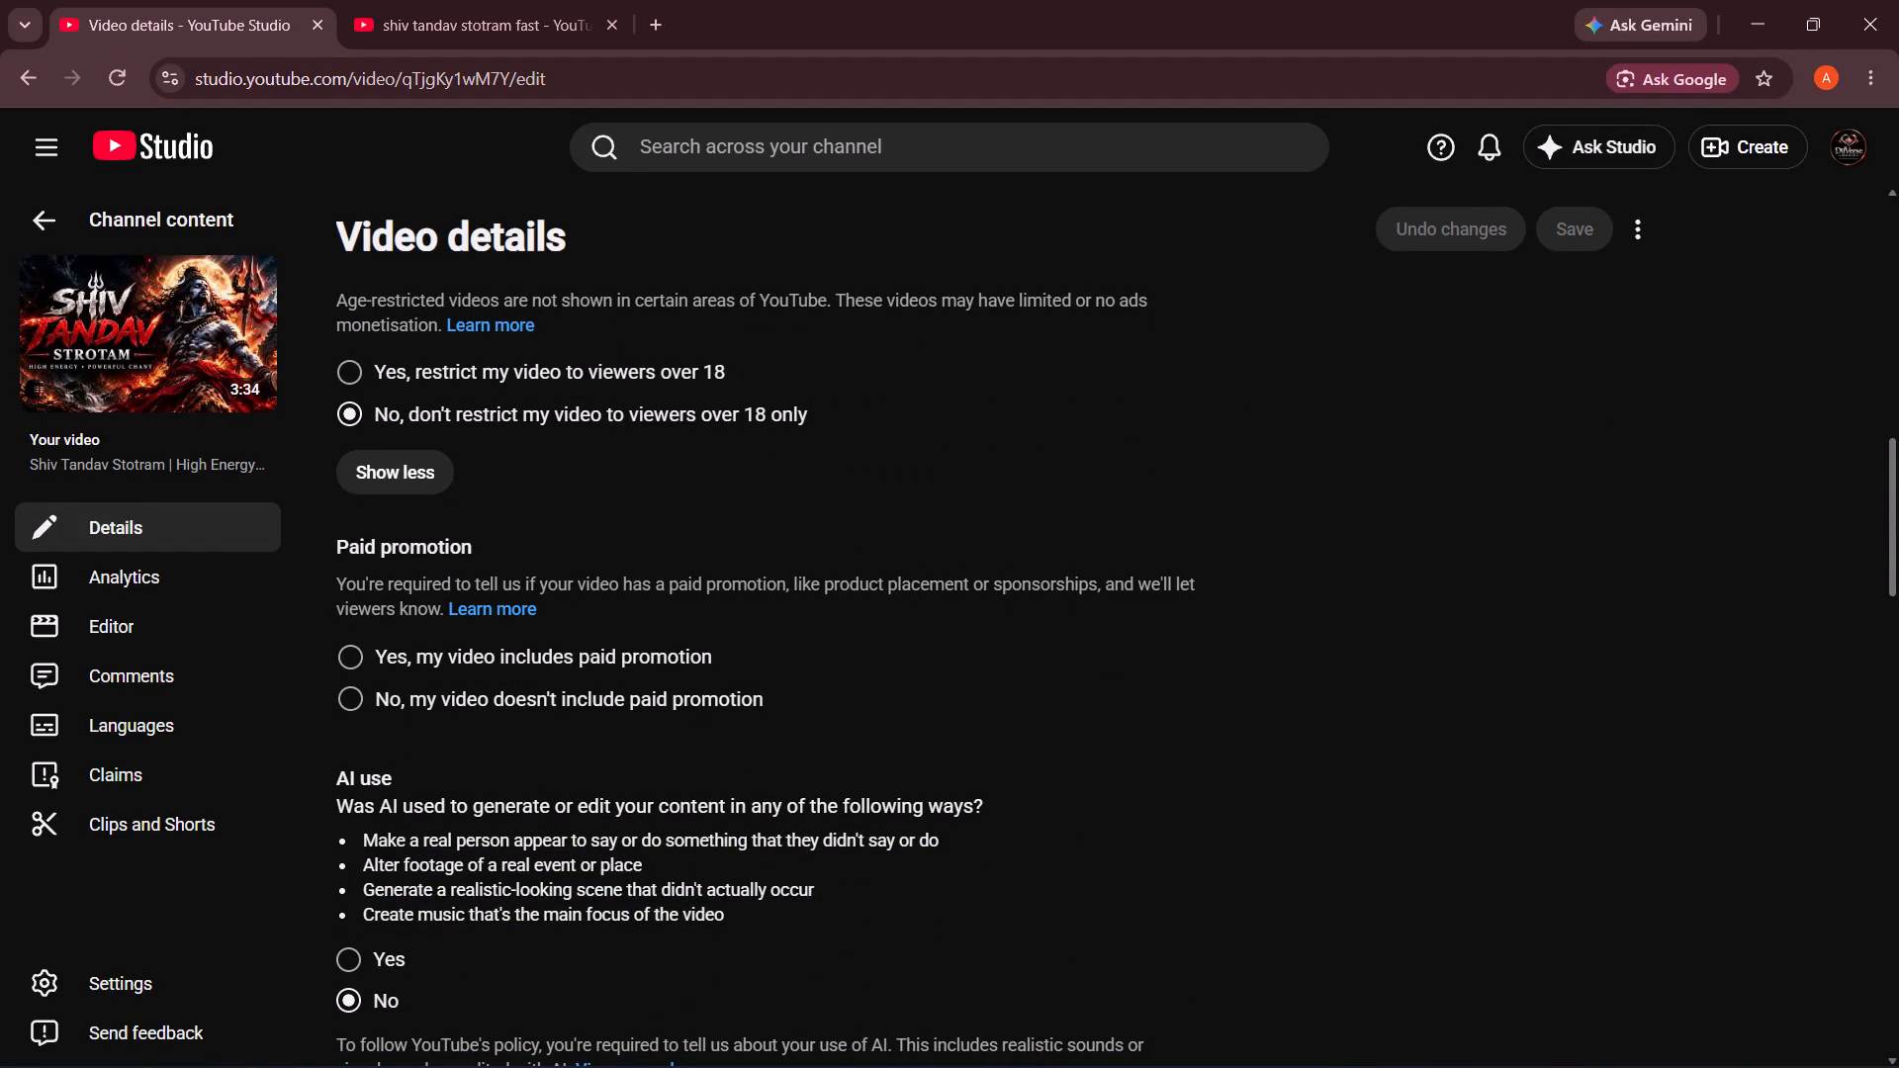
Open the video language choices in the language and captions certification section and look up "hind" for Hindi.
scroll(708, 771, "down", 7)
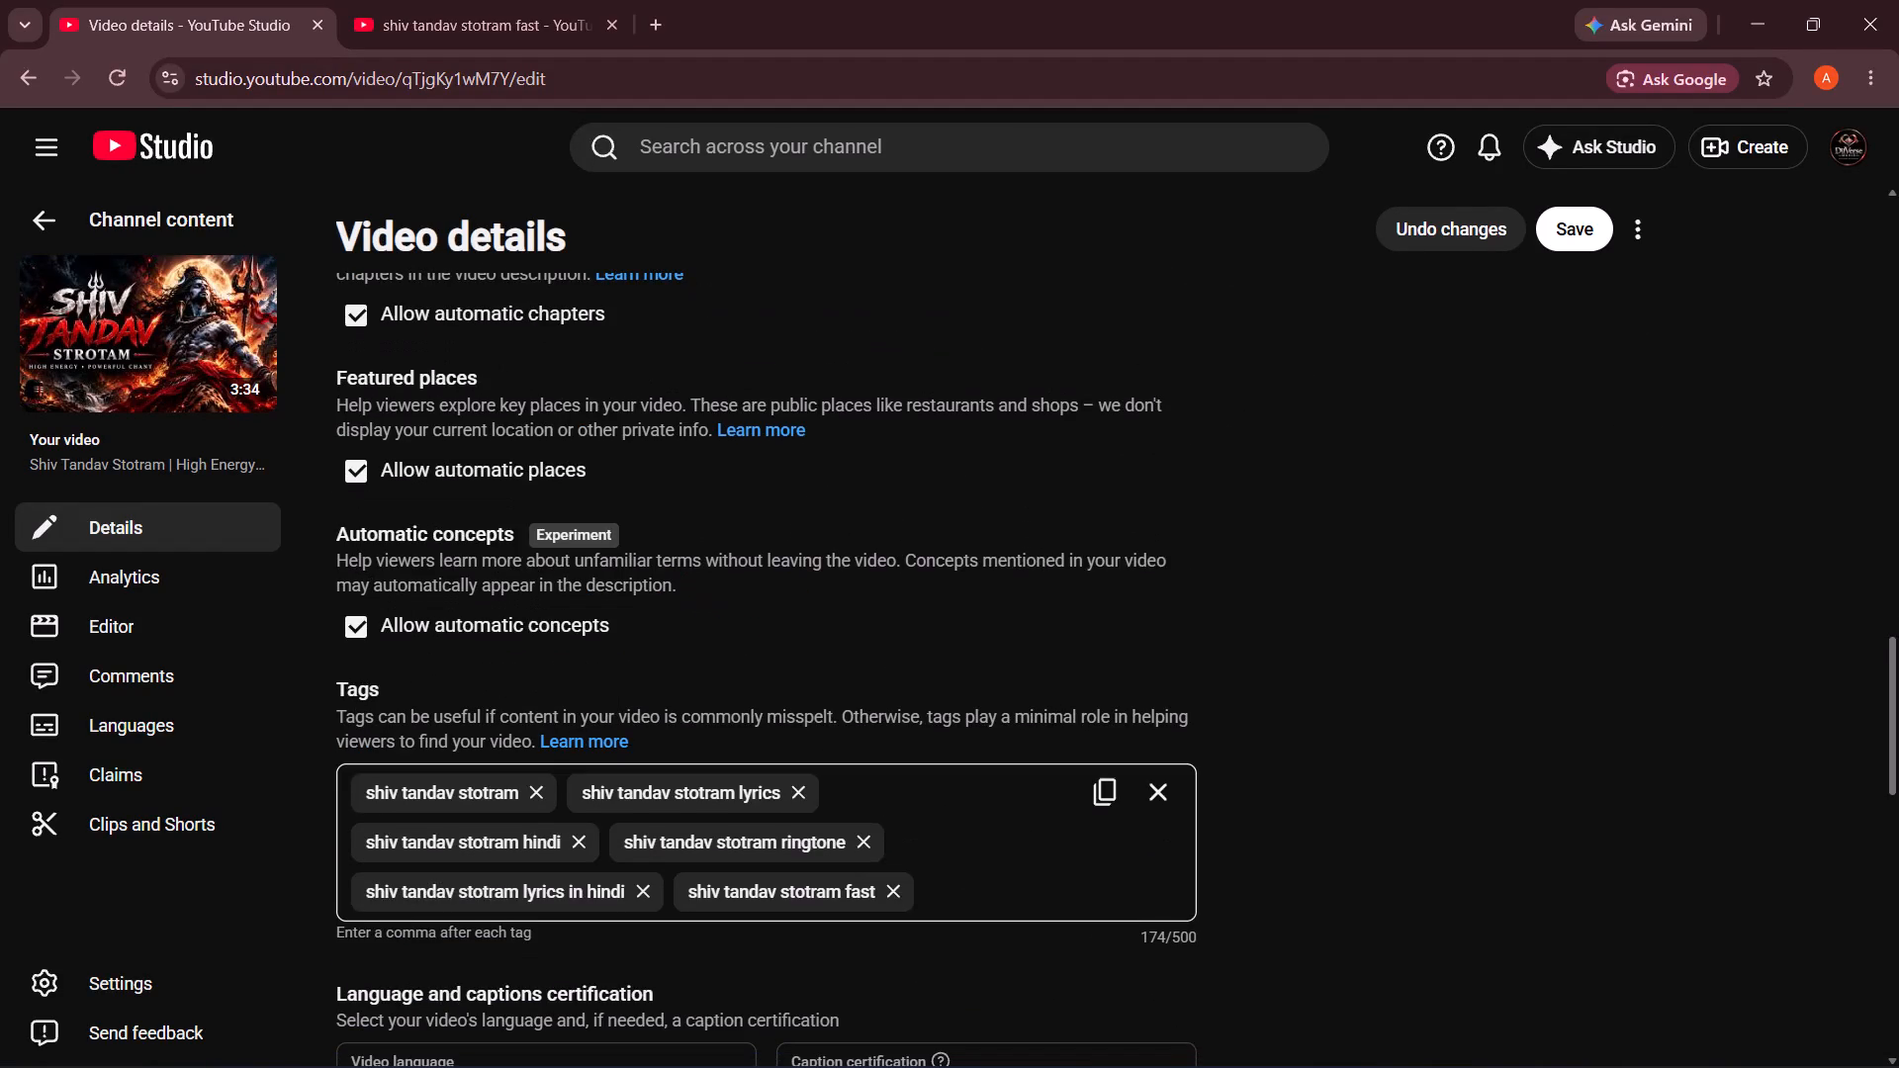
scroll(708, 771, "down", 3)
left_click(622, 542)
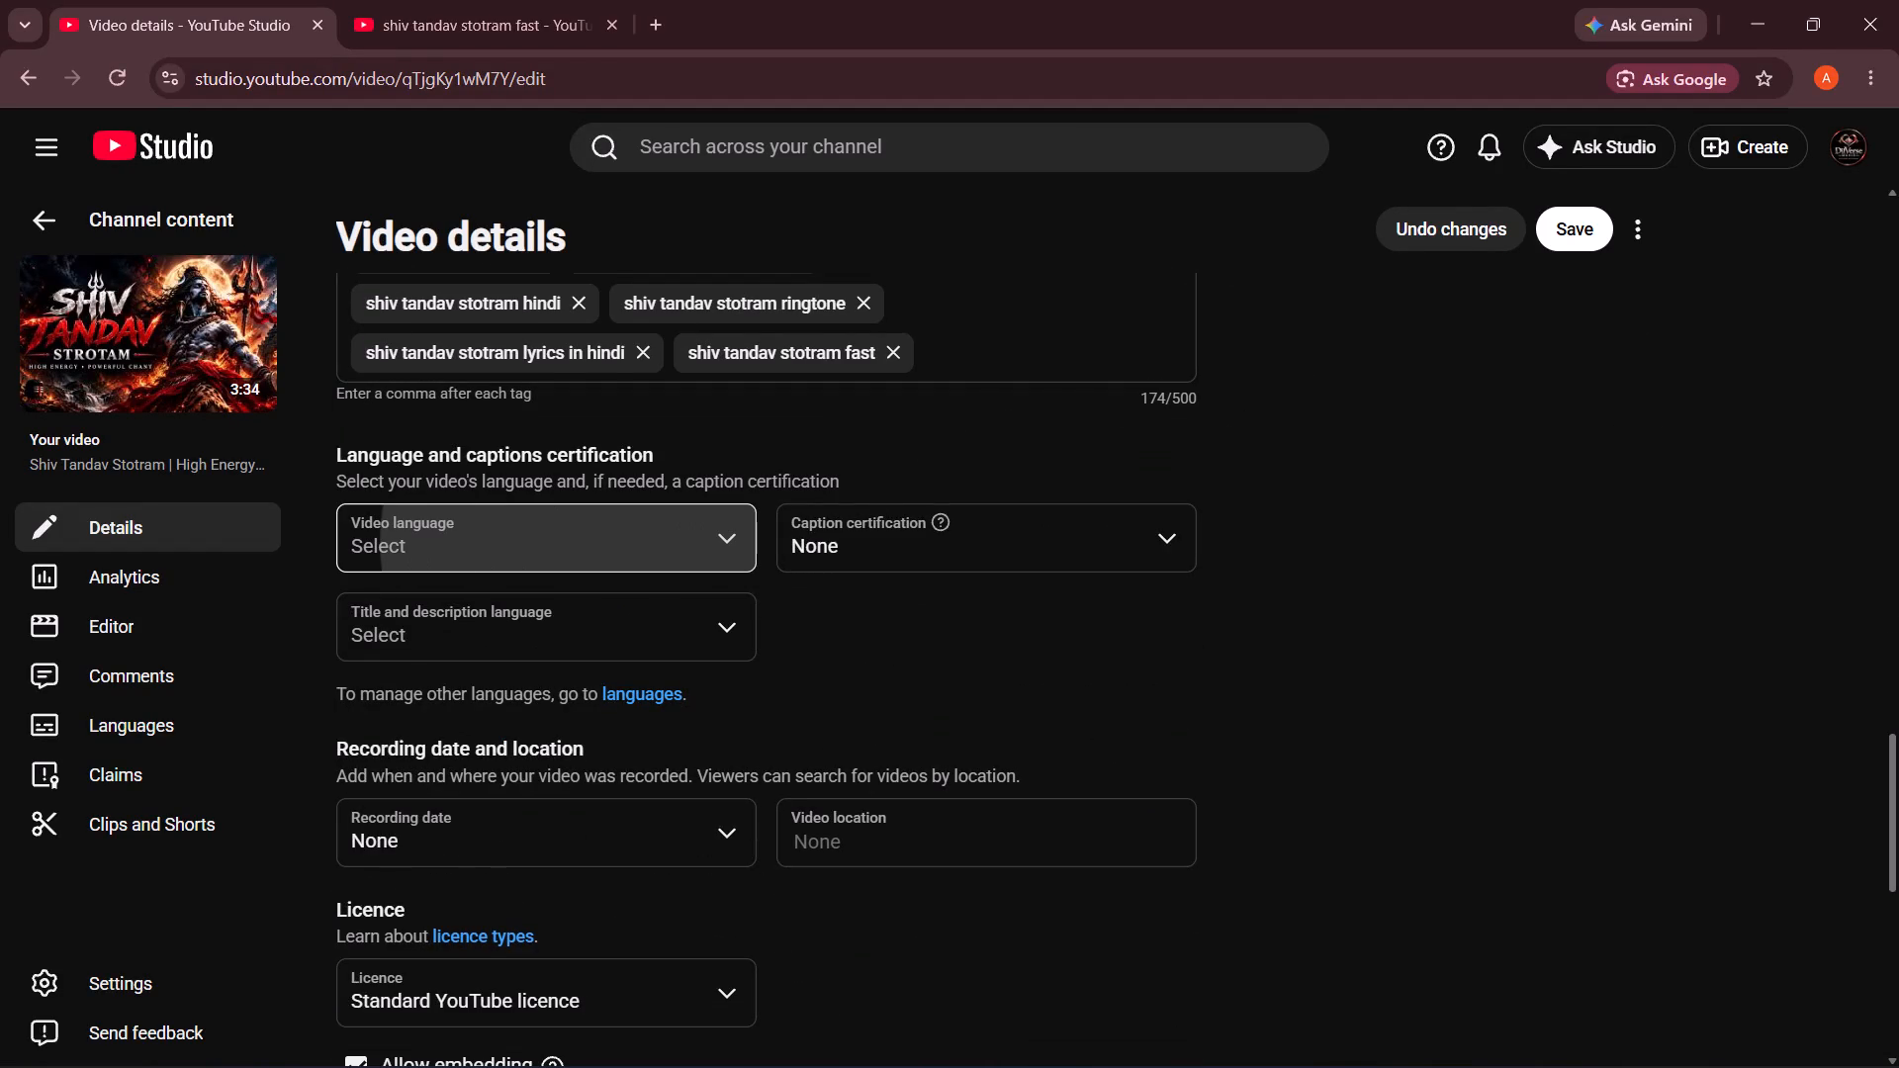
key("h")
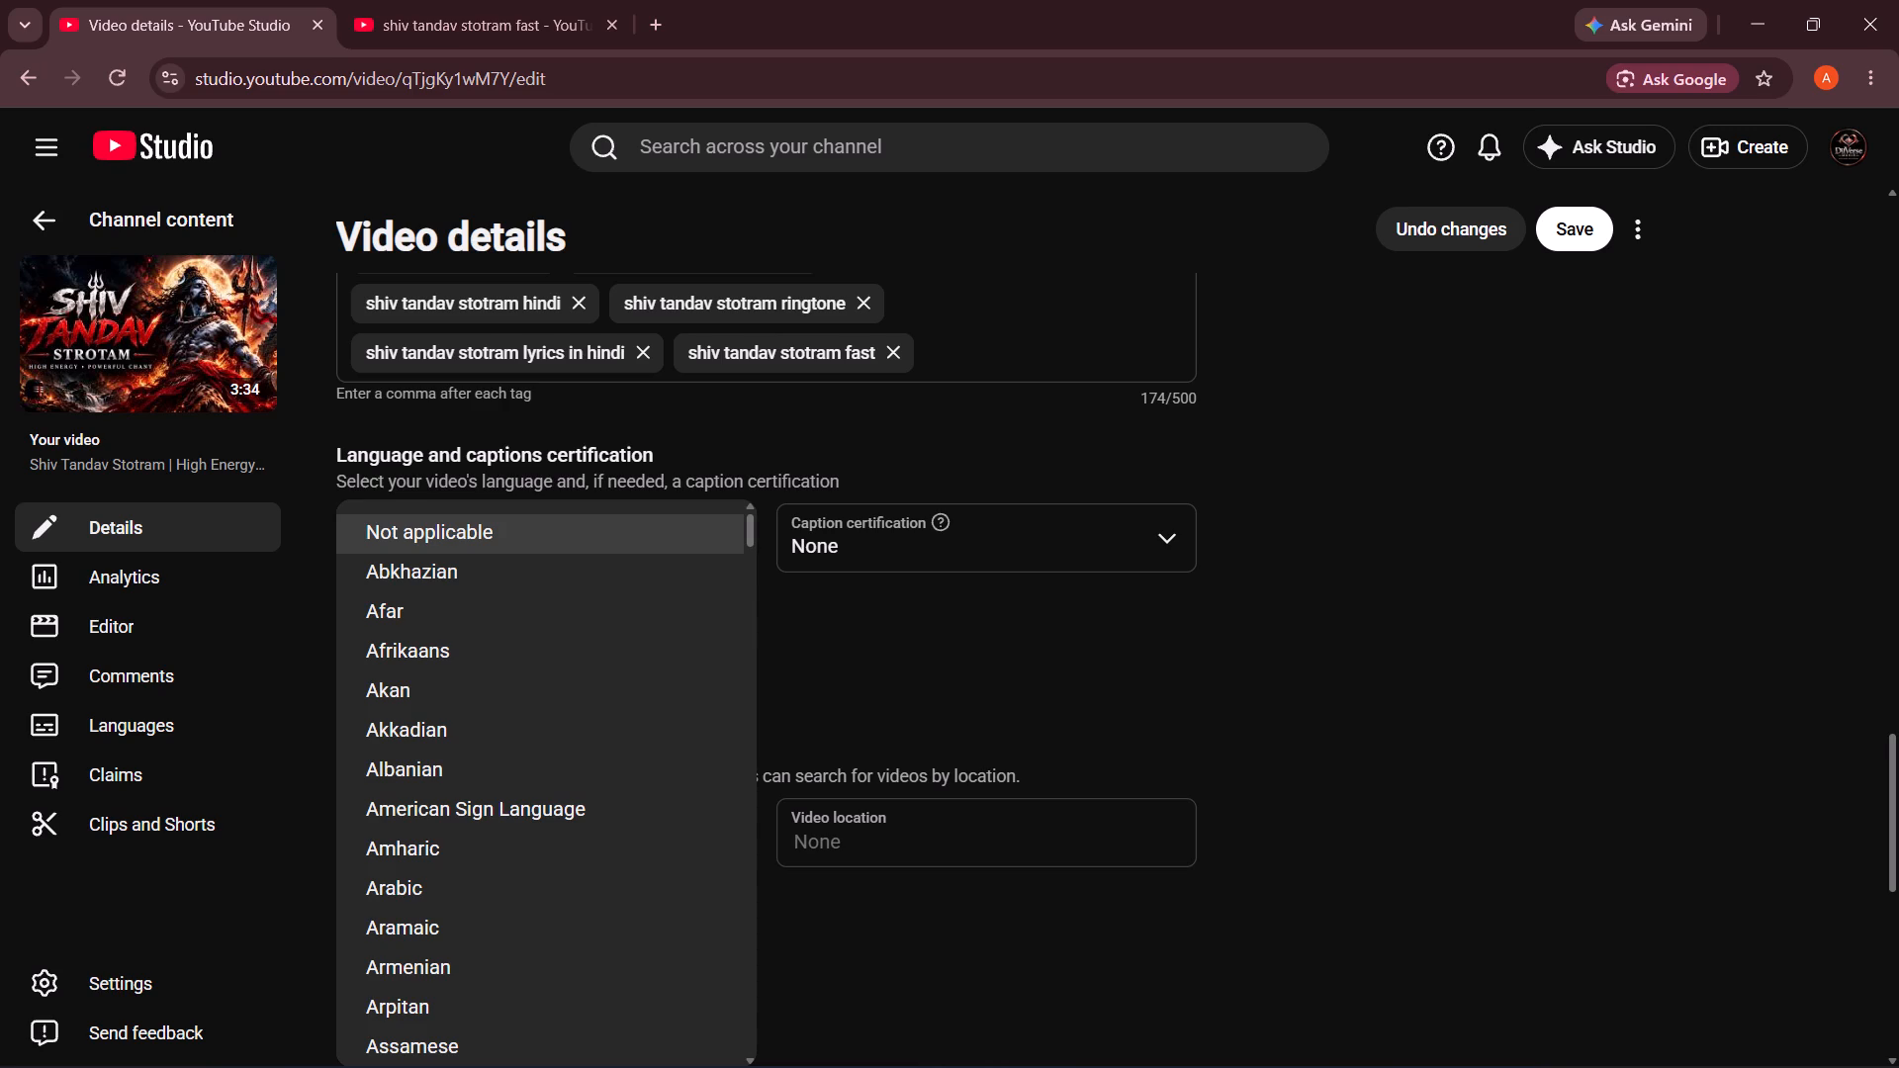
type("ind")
Set the video language to Hindi.
scroll(622, 542, "down", 4)
scroll(562, 721, "down", 12)
scroll(562, 721, "up", 2)
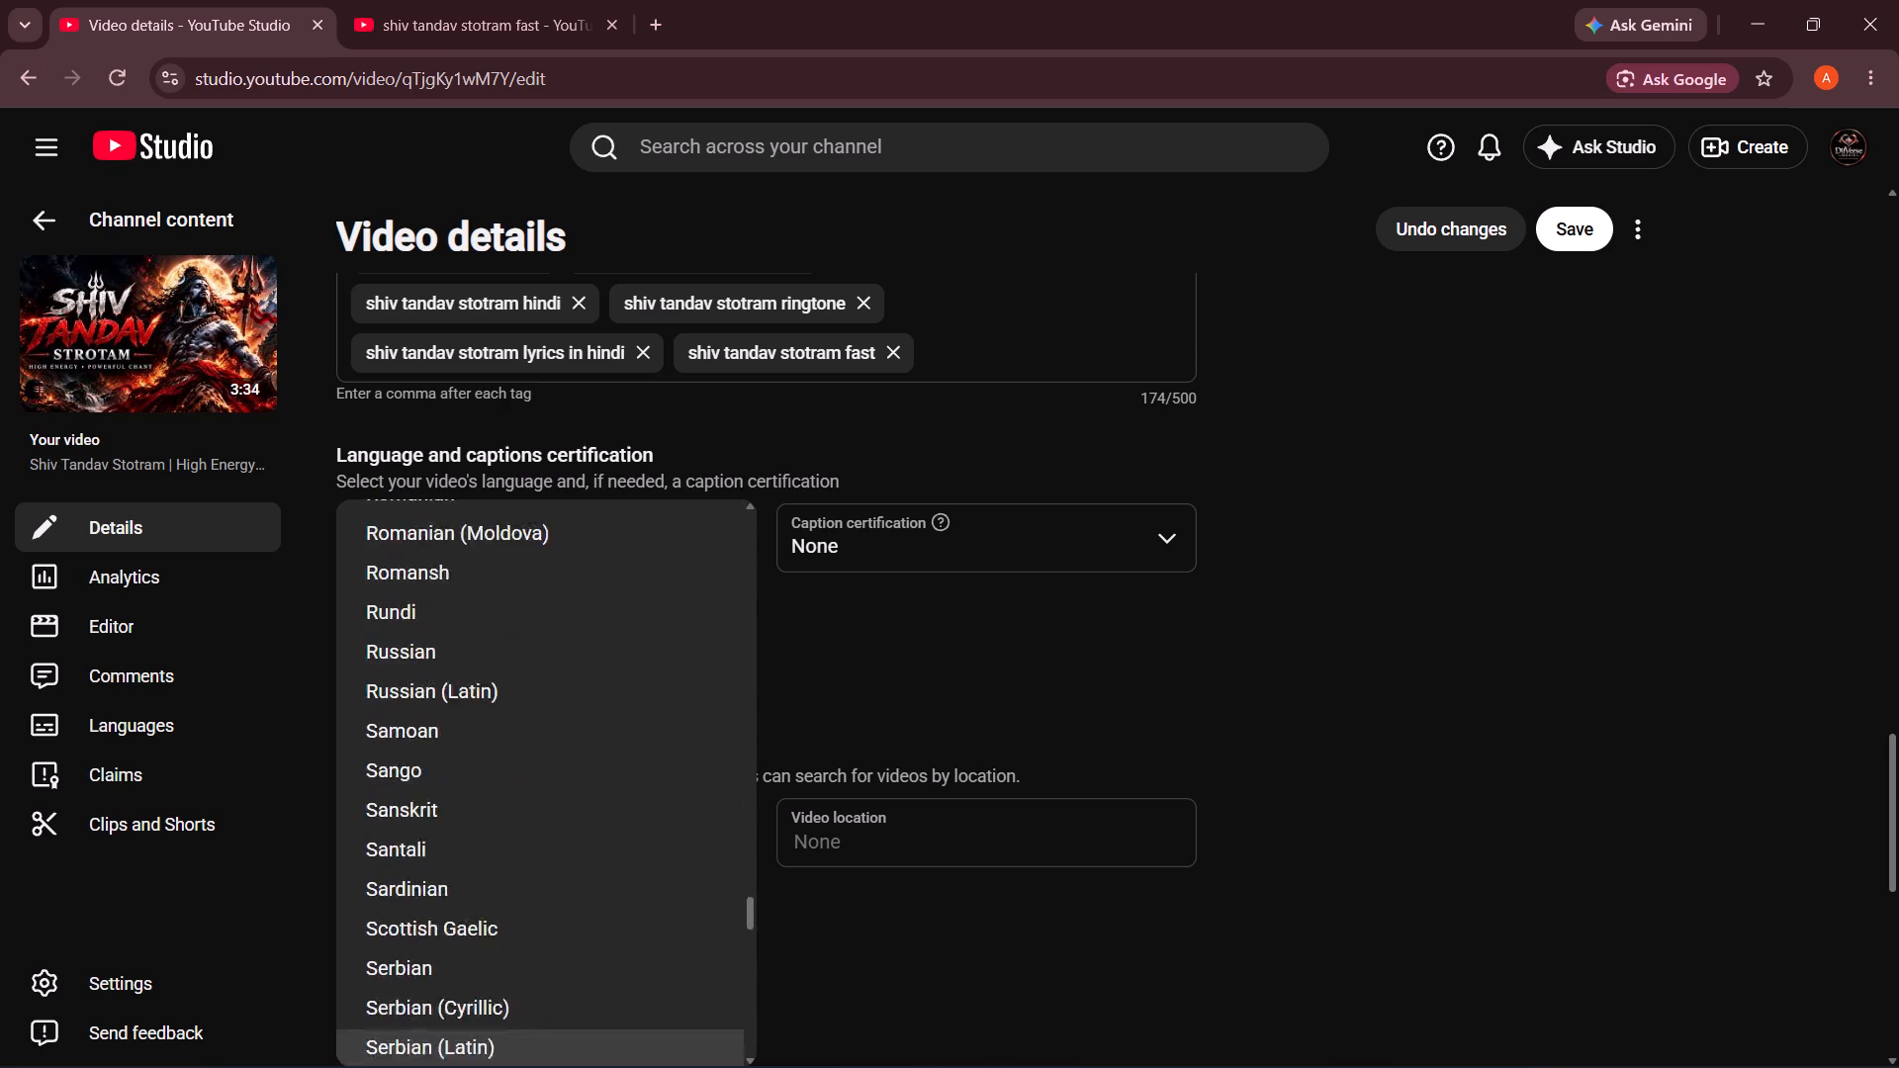
scroll(562, 721, "up", 11)
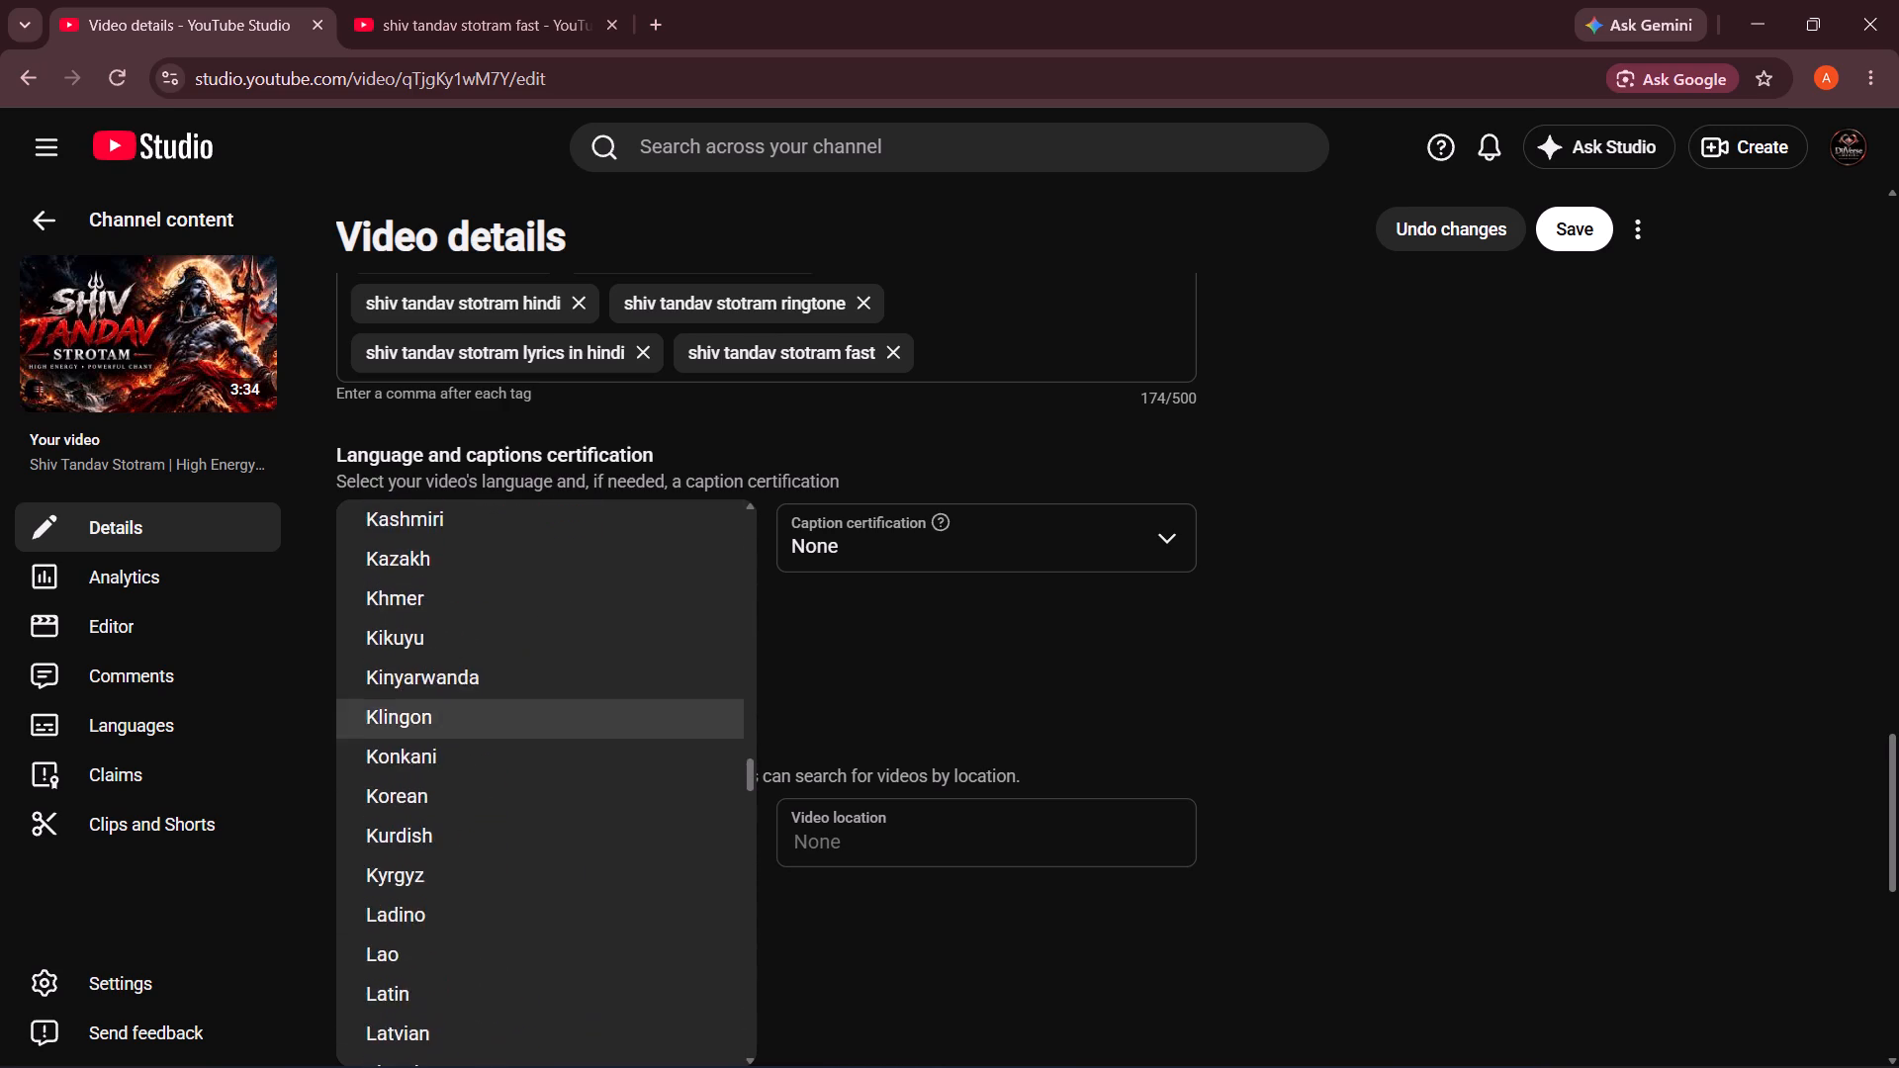
scroll(562, 721, "up", 6)
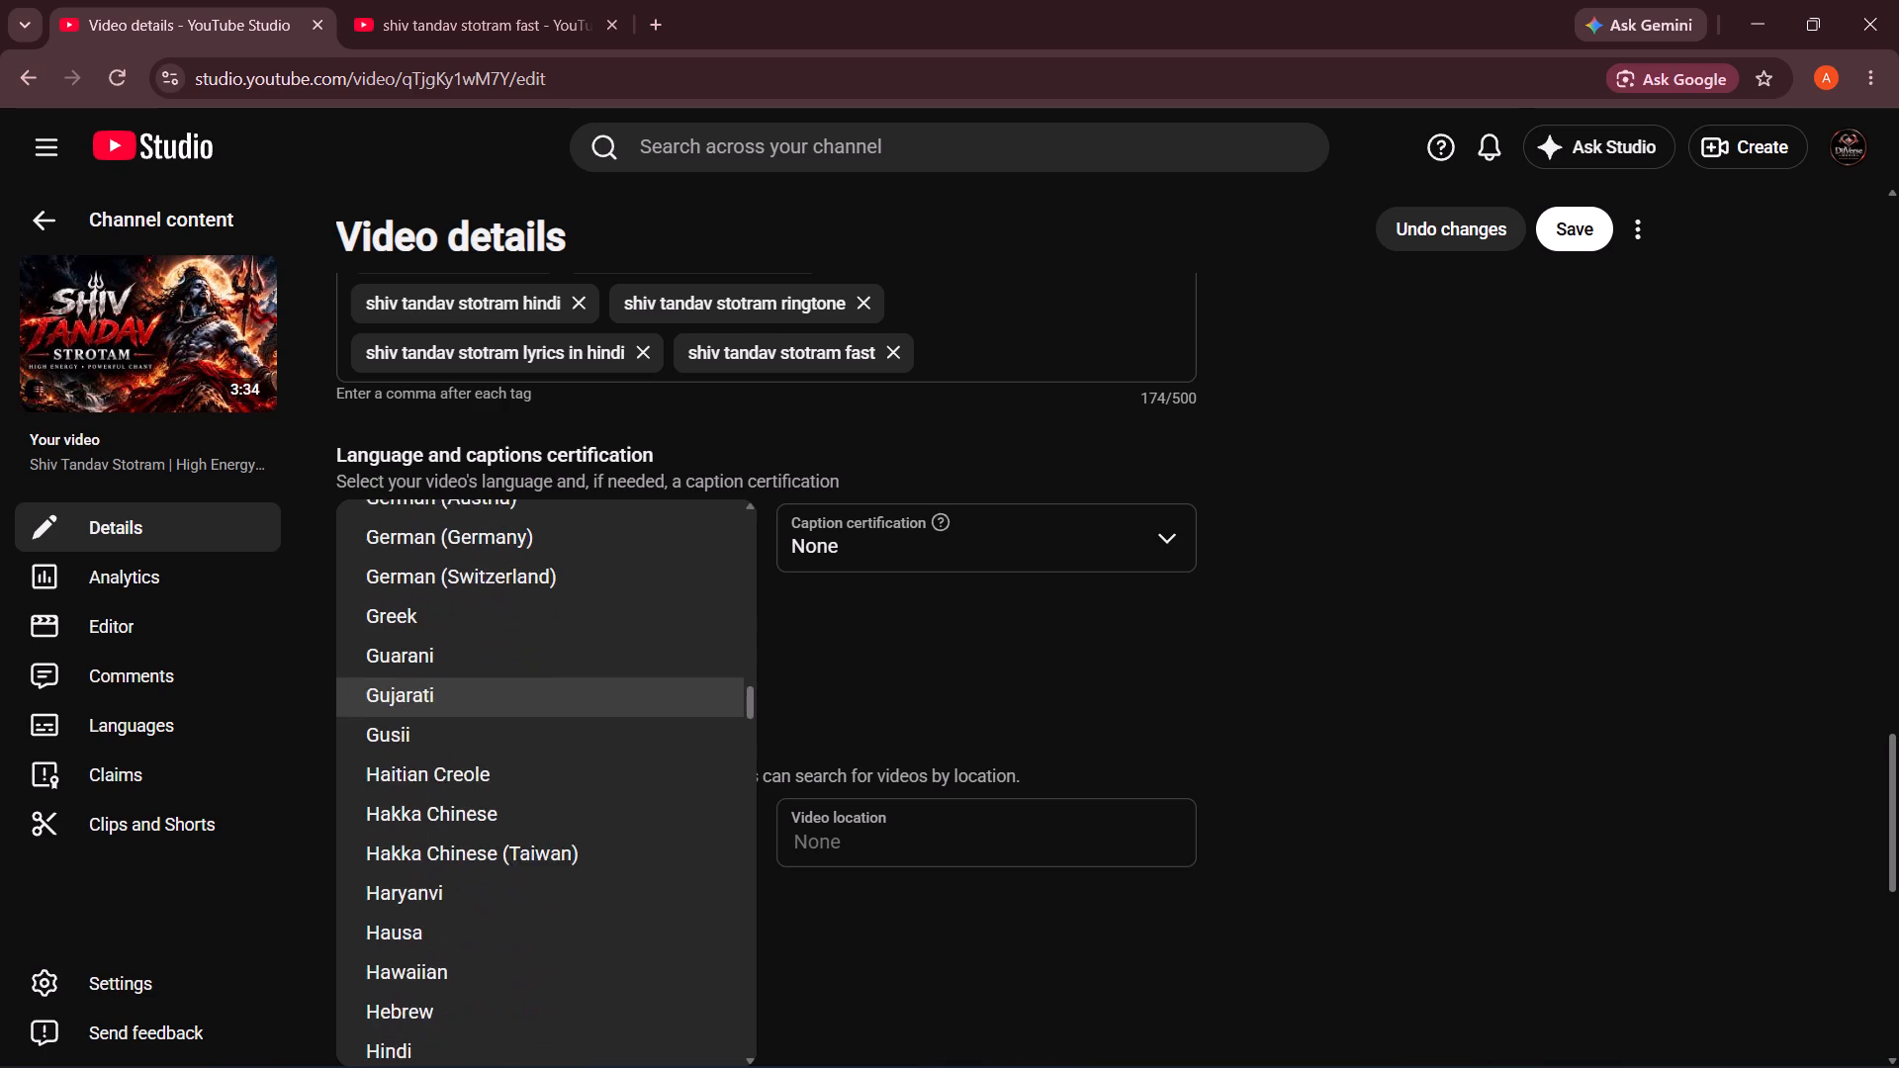
scroll(562, 721, "down", 1)
left_click(418, 976)
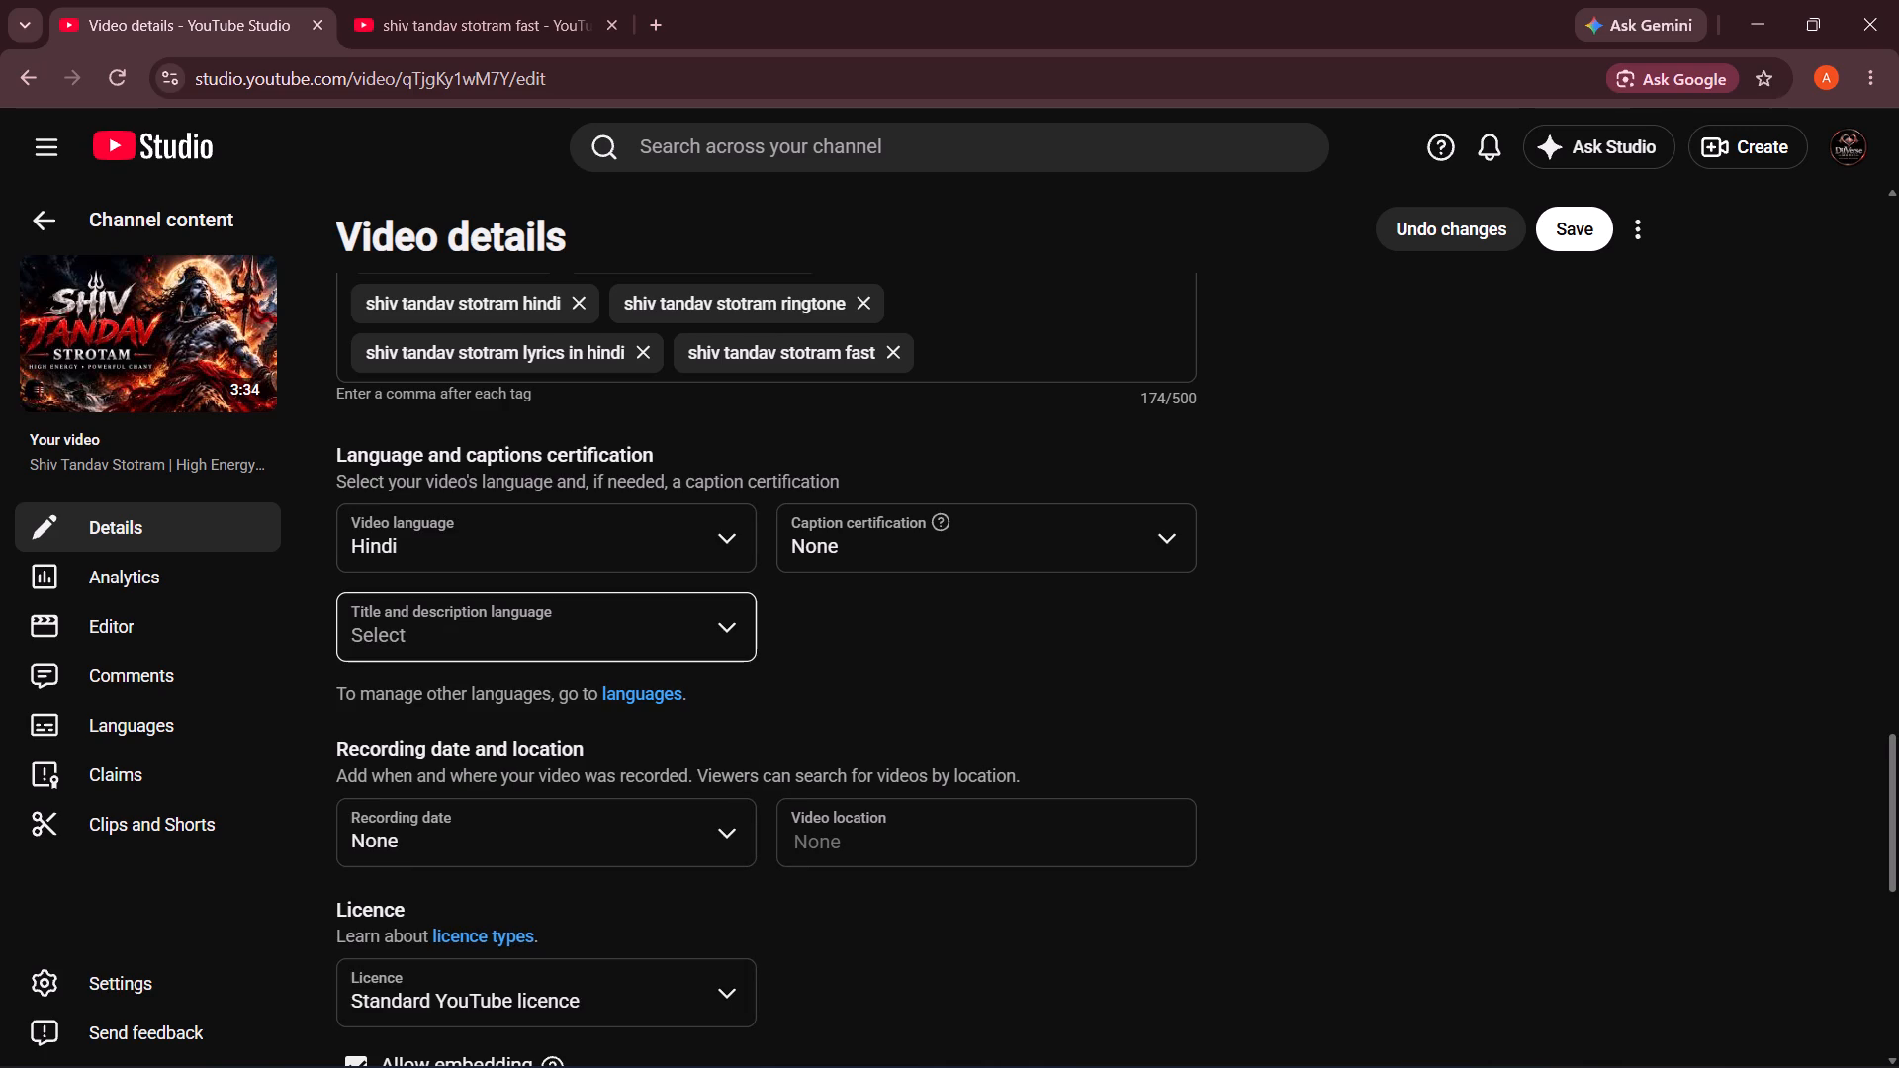
Set the title and description language to English (United States).
left_click(609, 633)
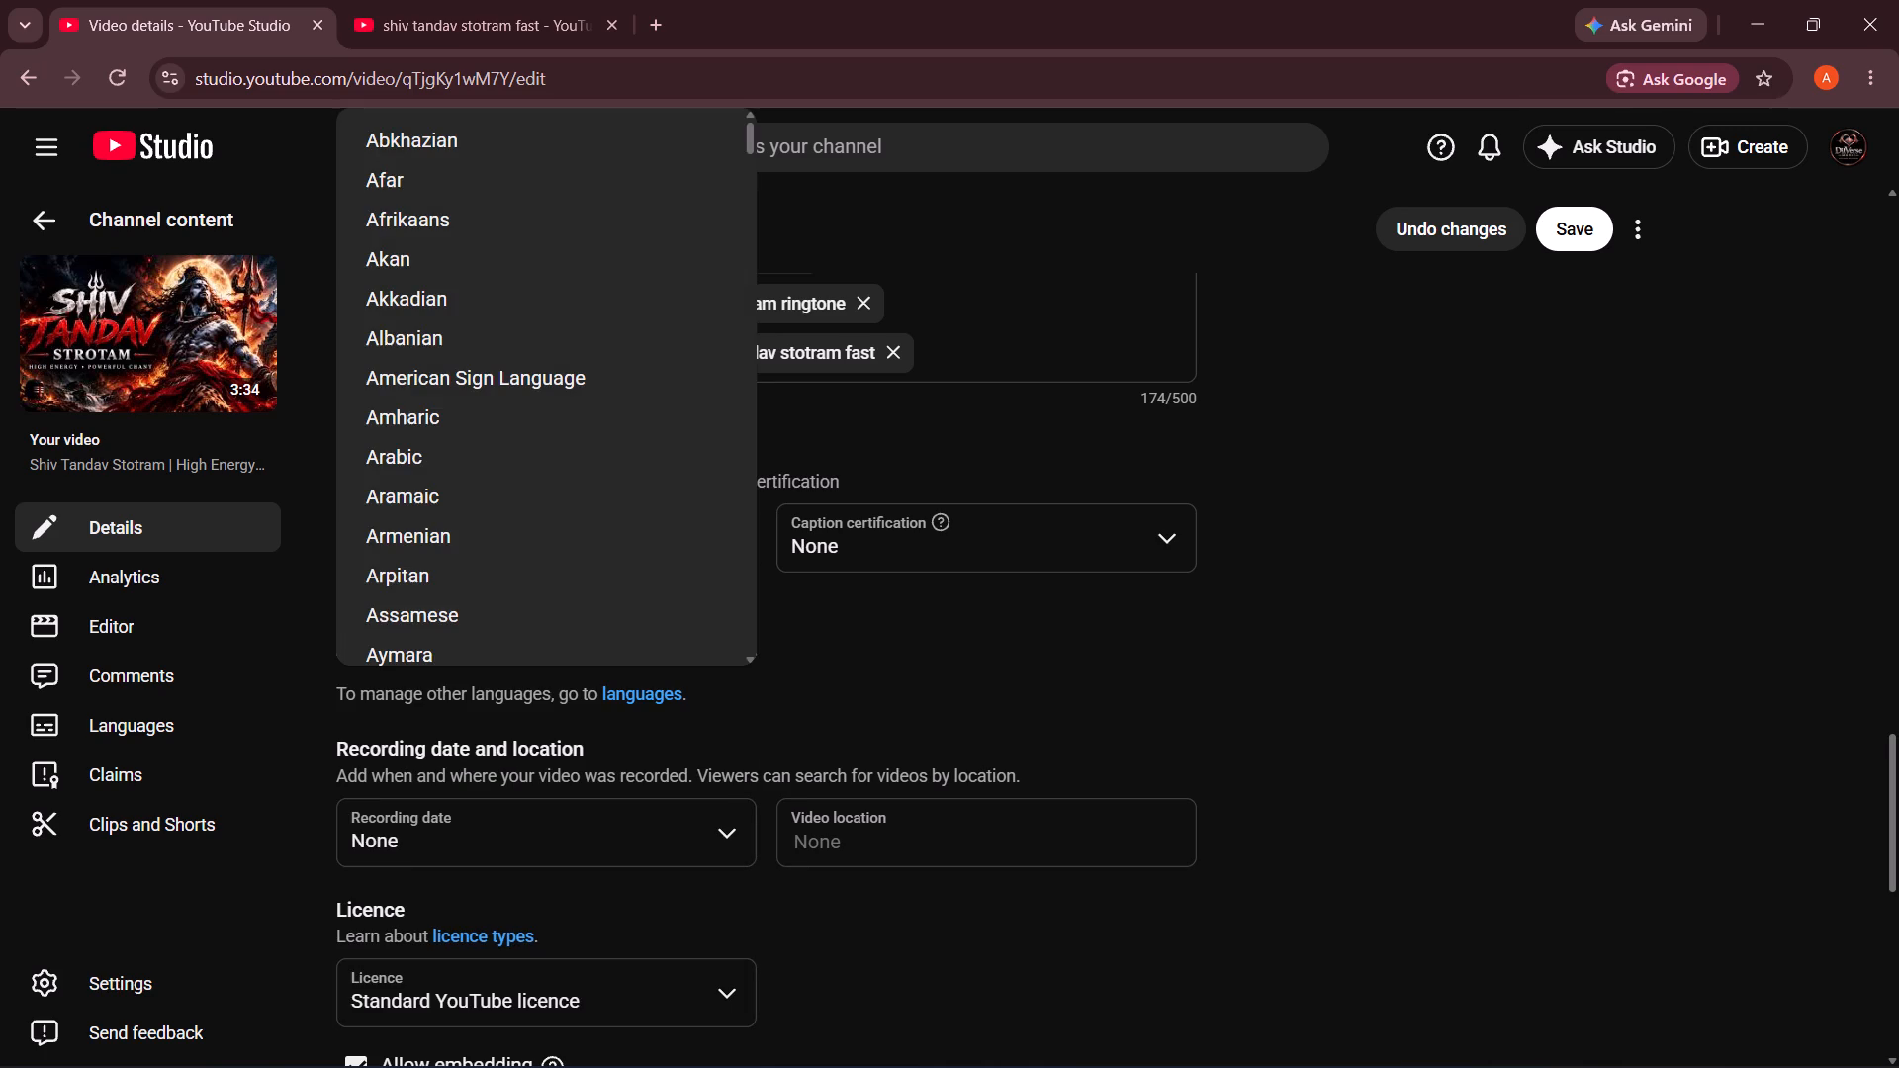
scroll(489, 406, "down", 5)
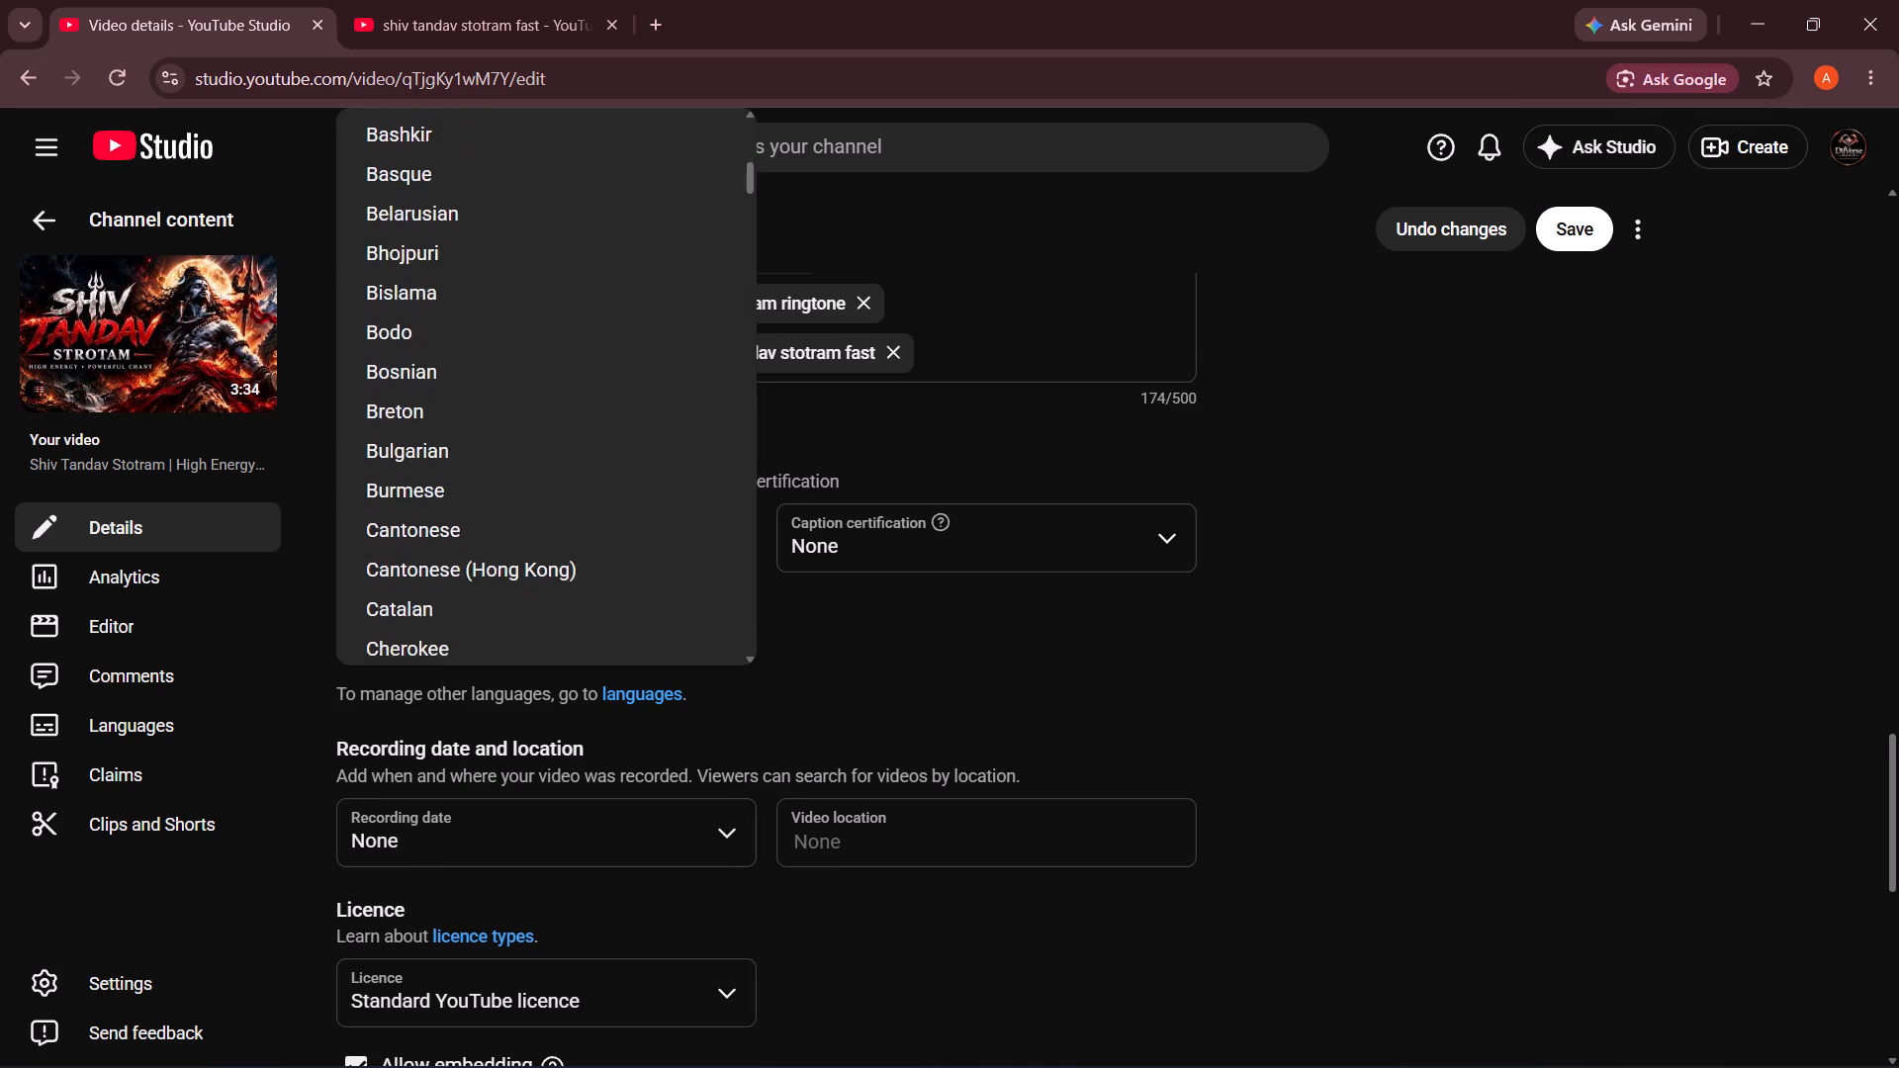
scroll(489, 406, "down", 5)
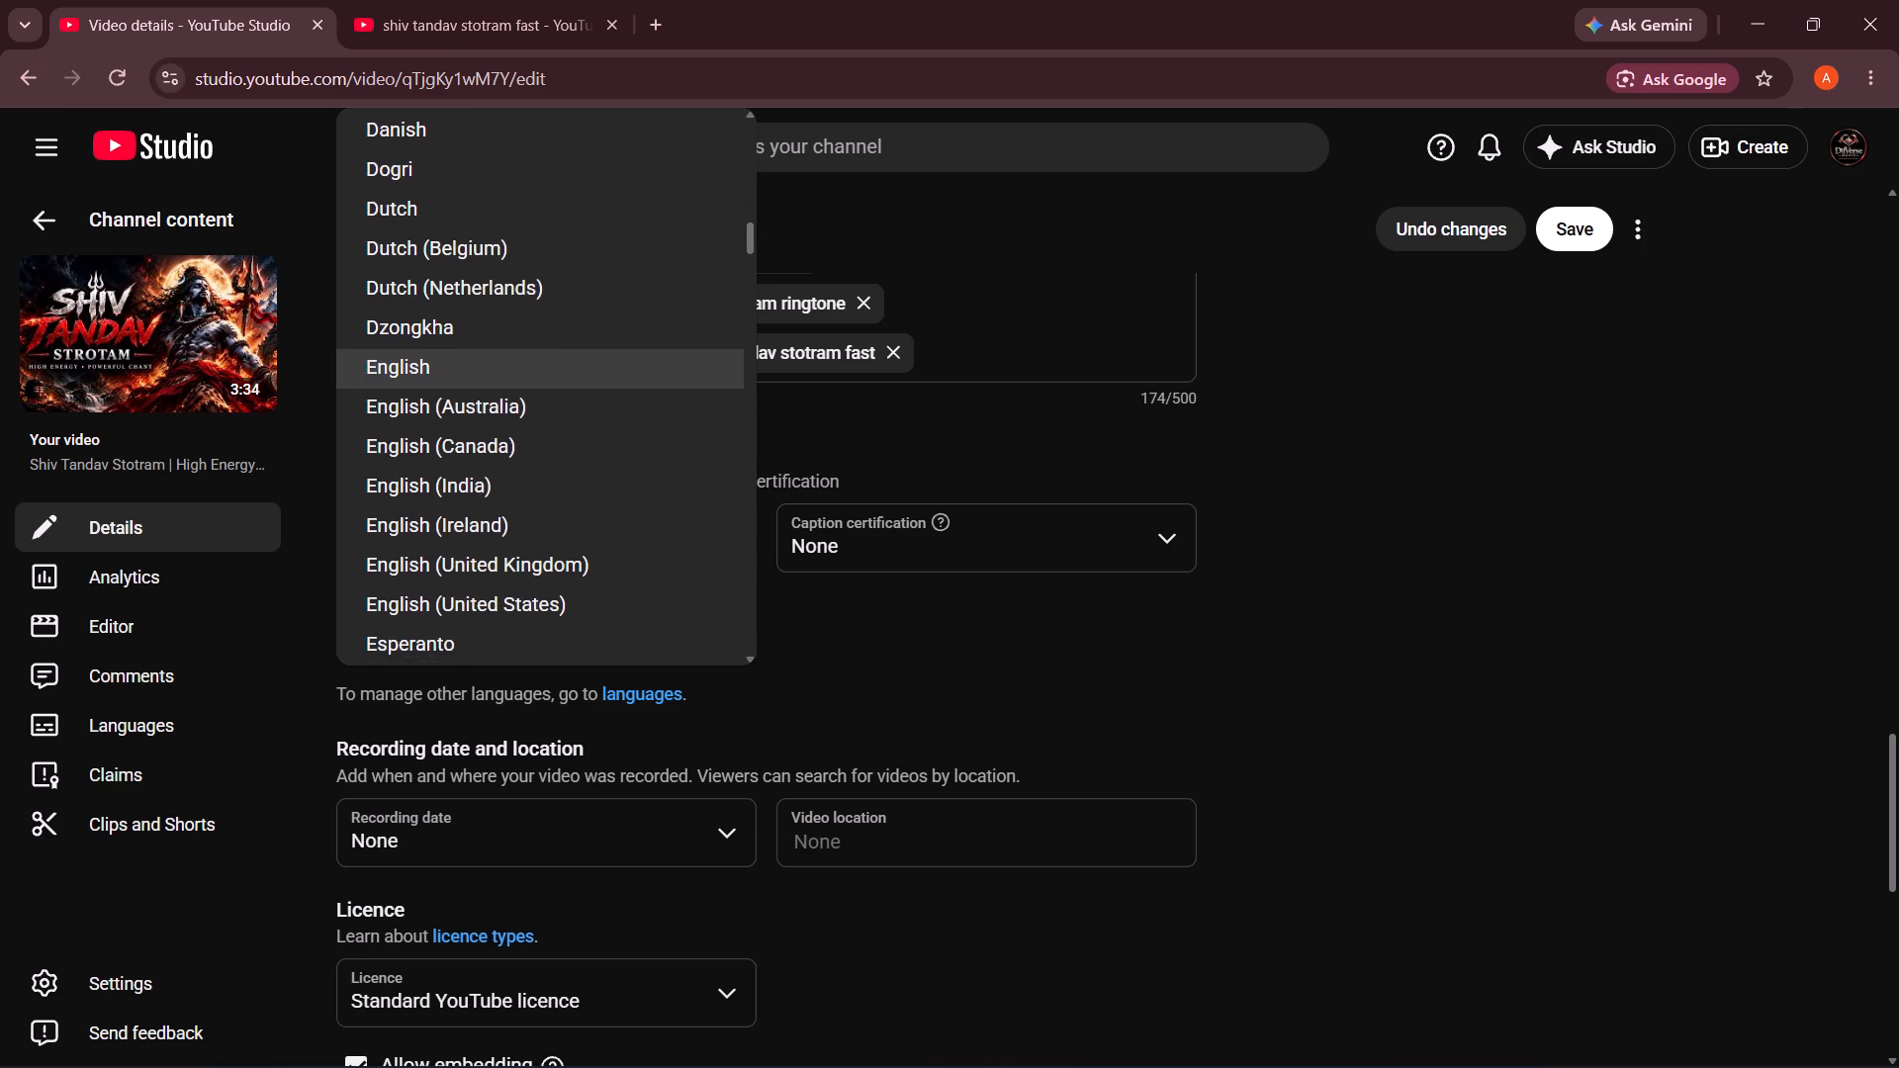
scroll(489, 406, "down", 2)
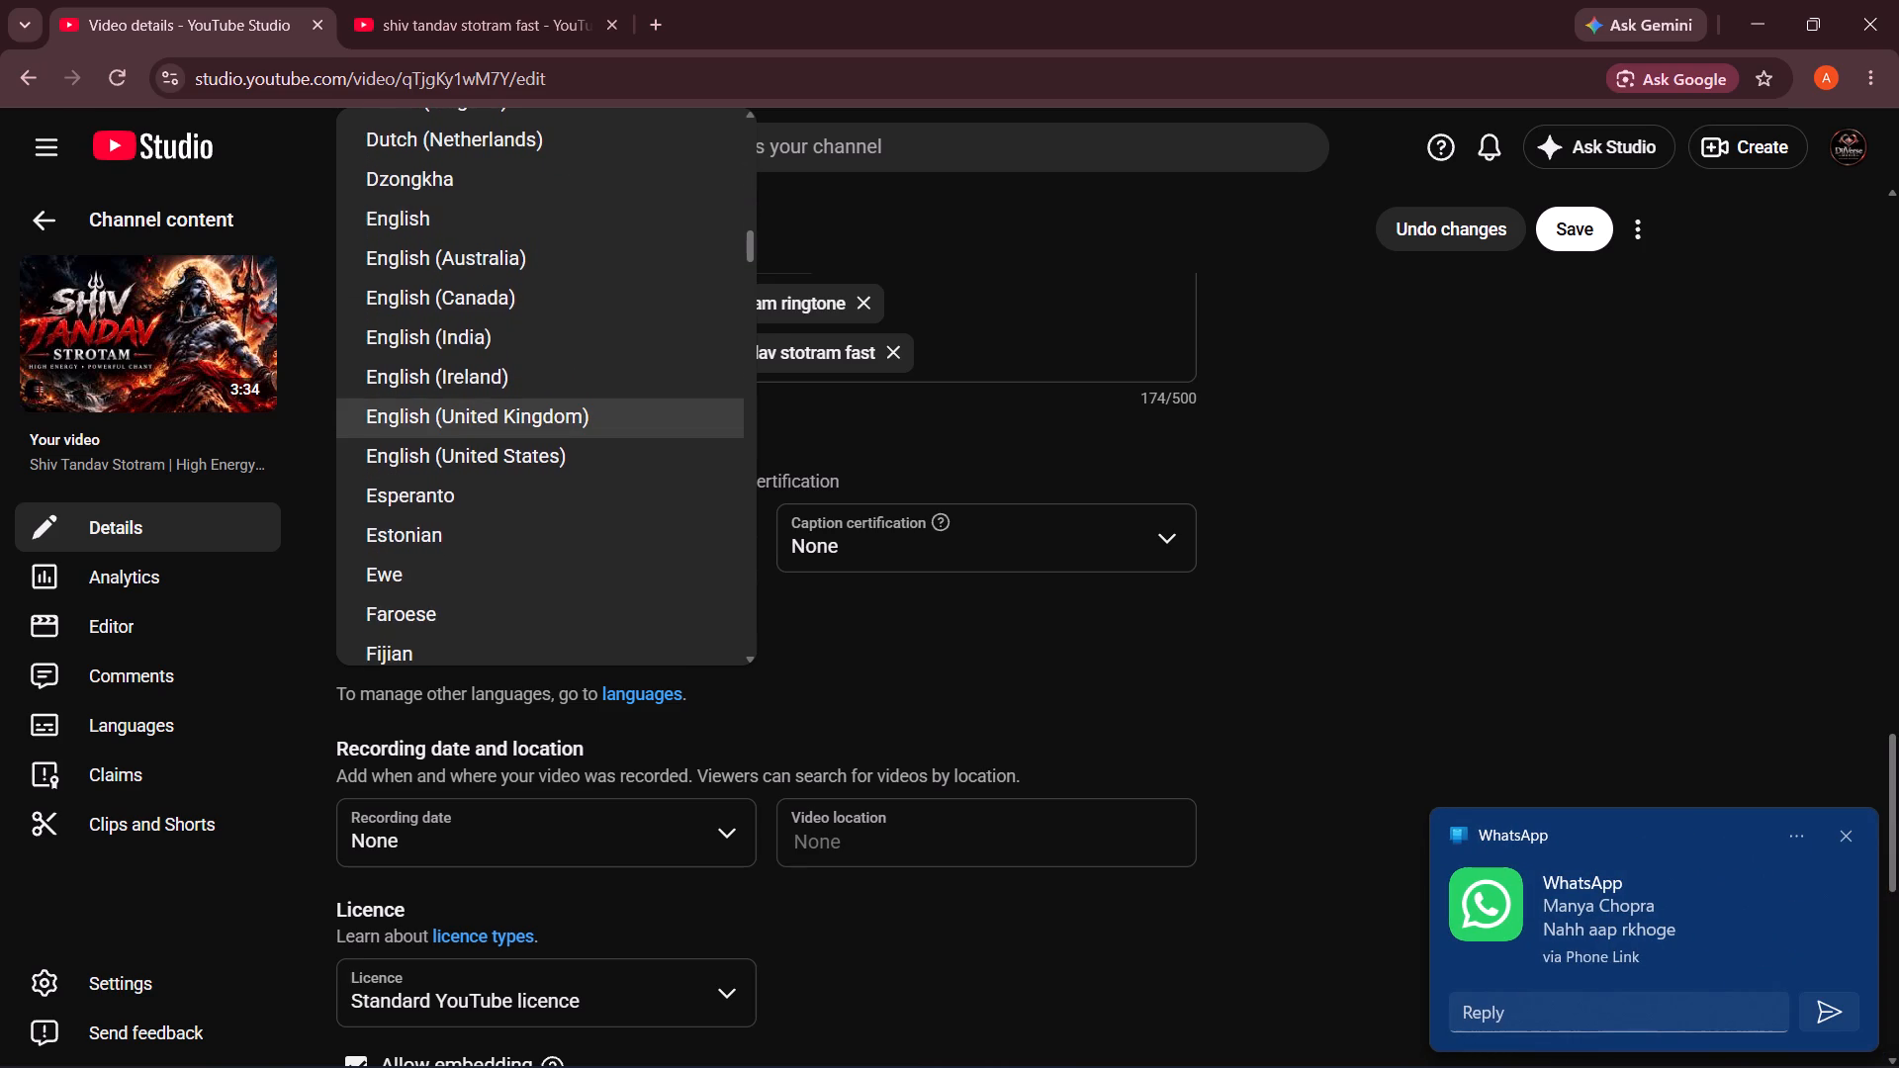
scroll(489, 406, "down", 7)
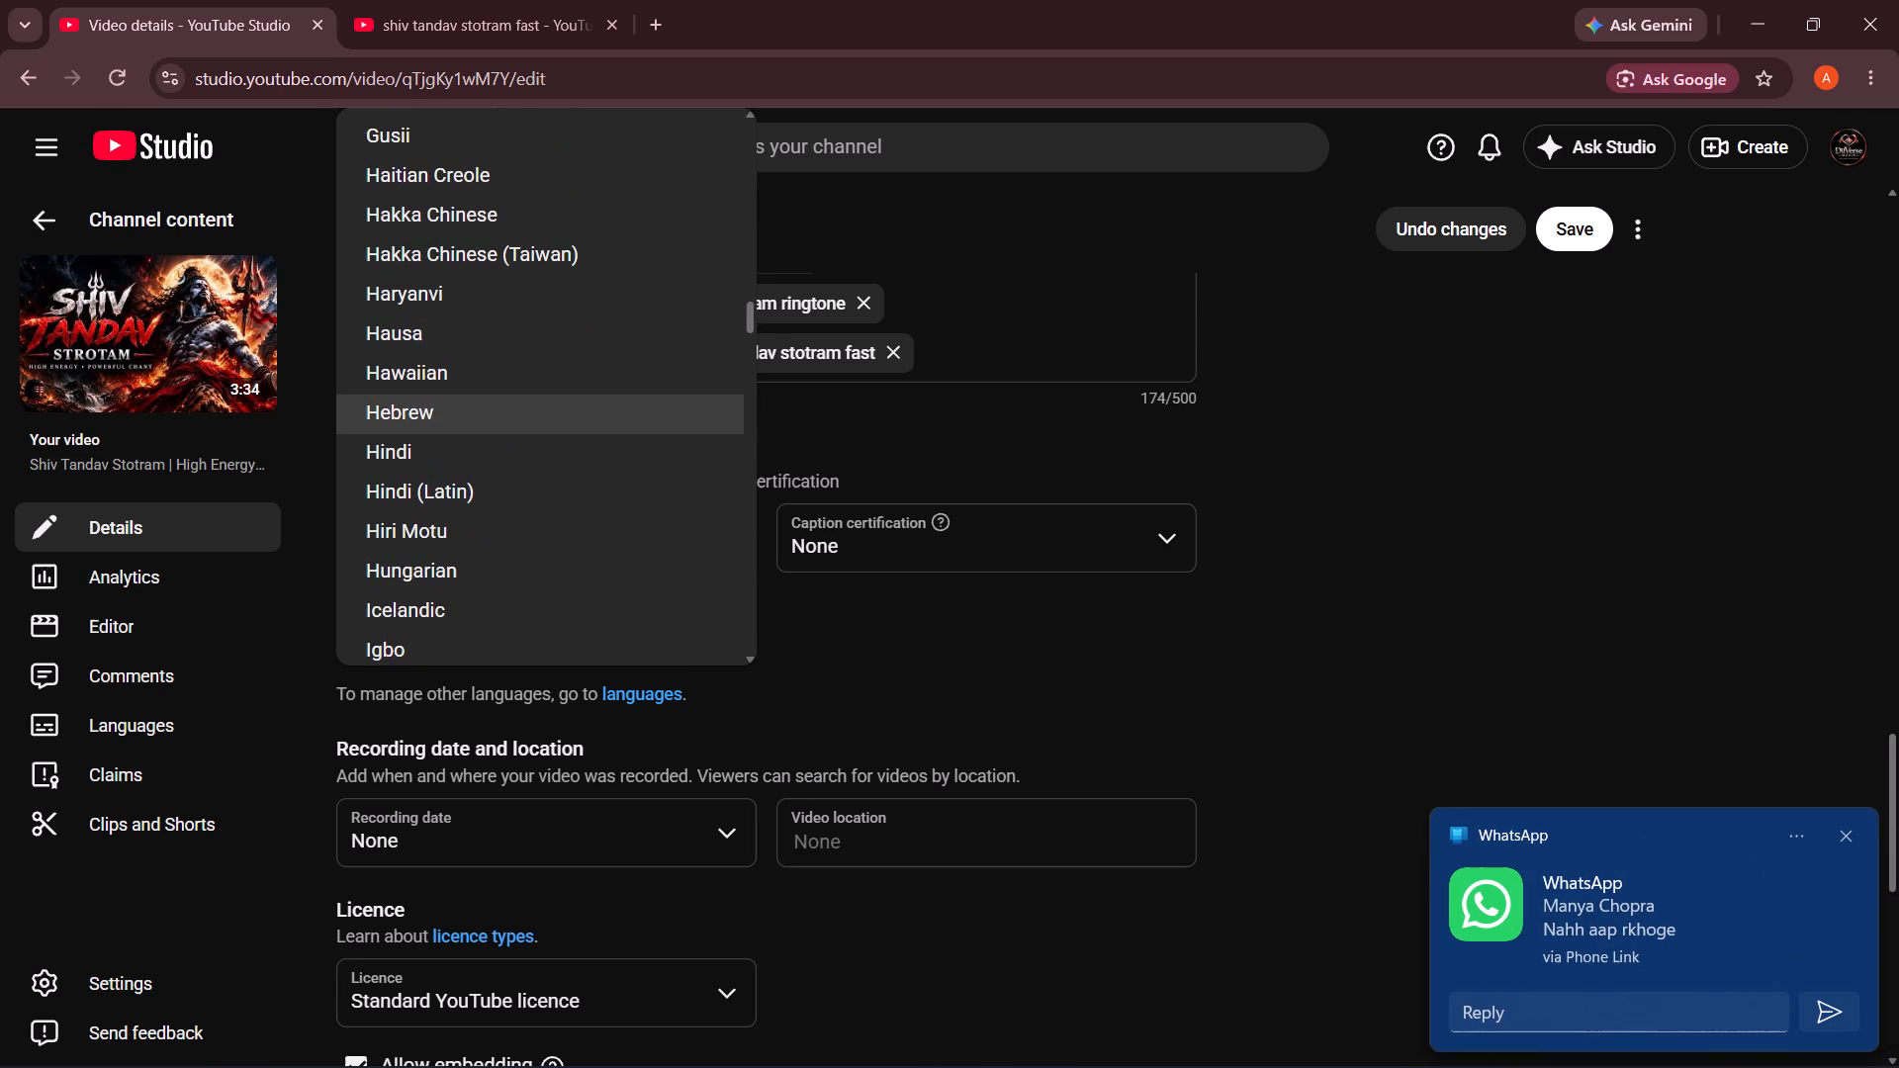
scroll(489, 406, "up", 2)
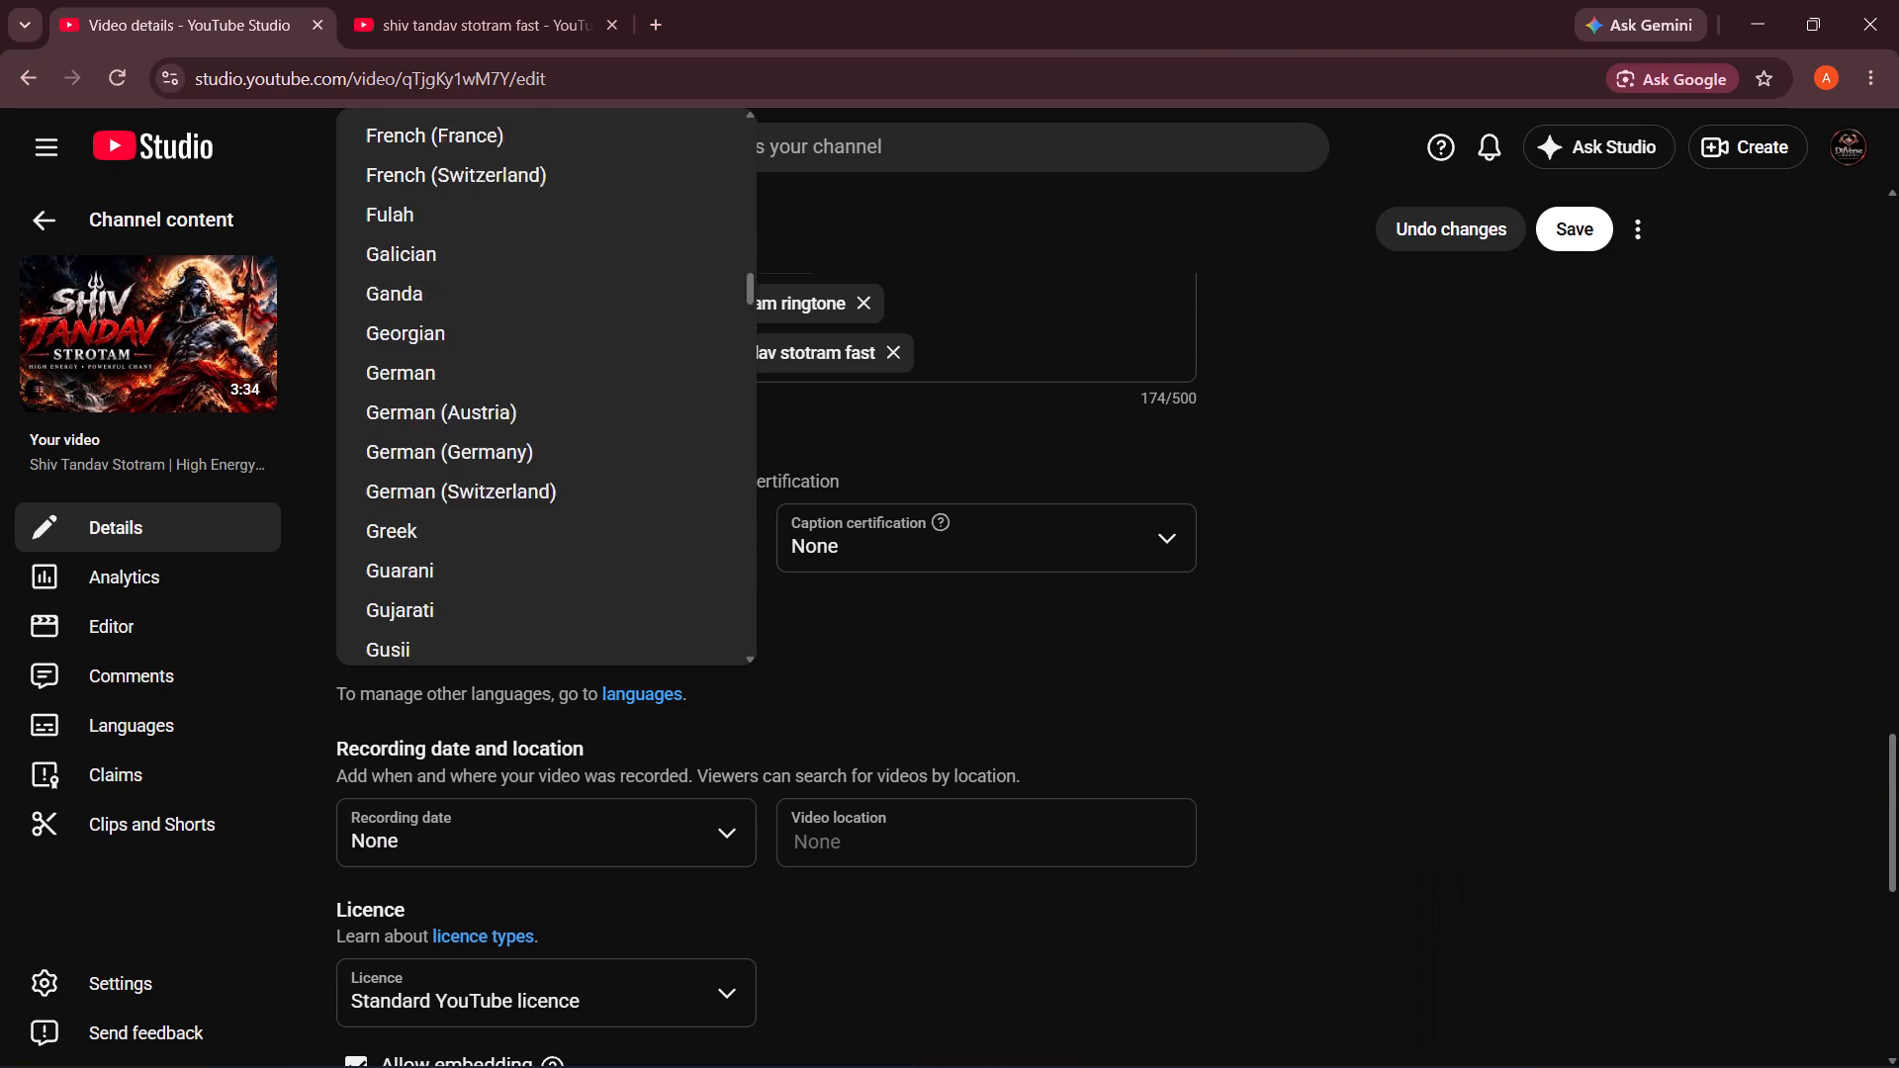
scroll(489, 406, "up", 6)
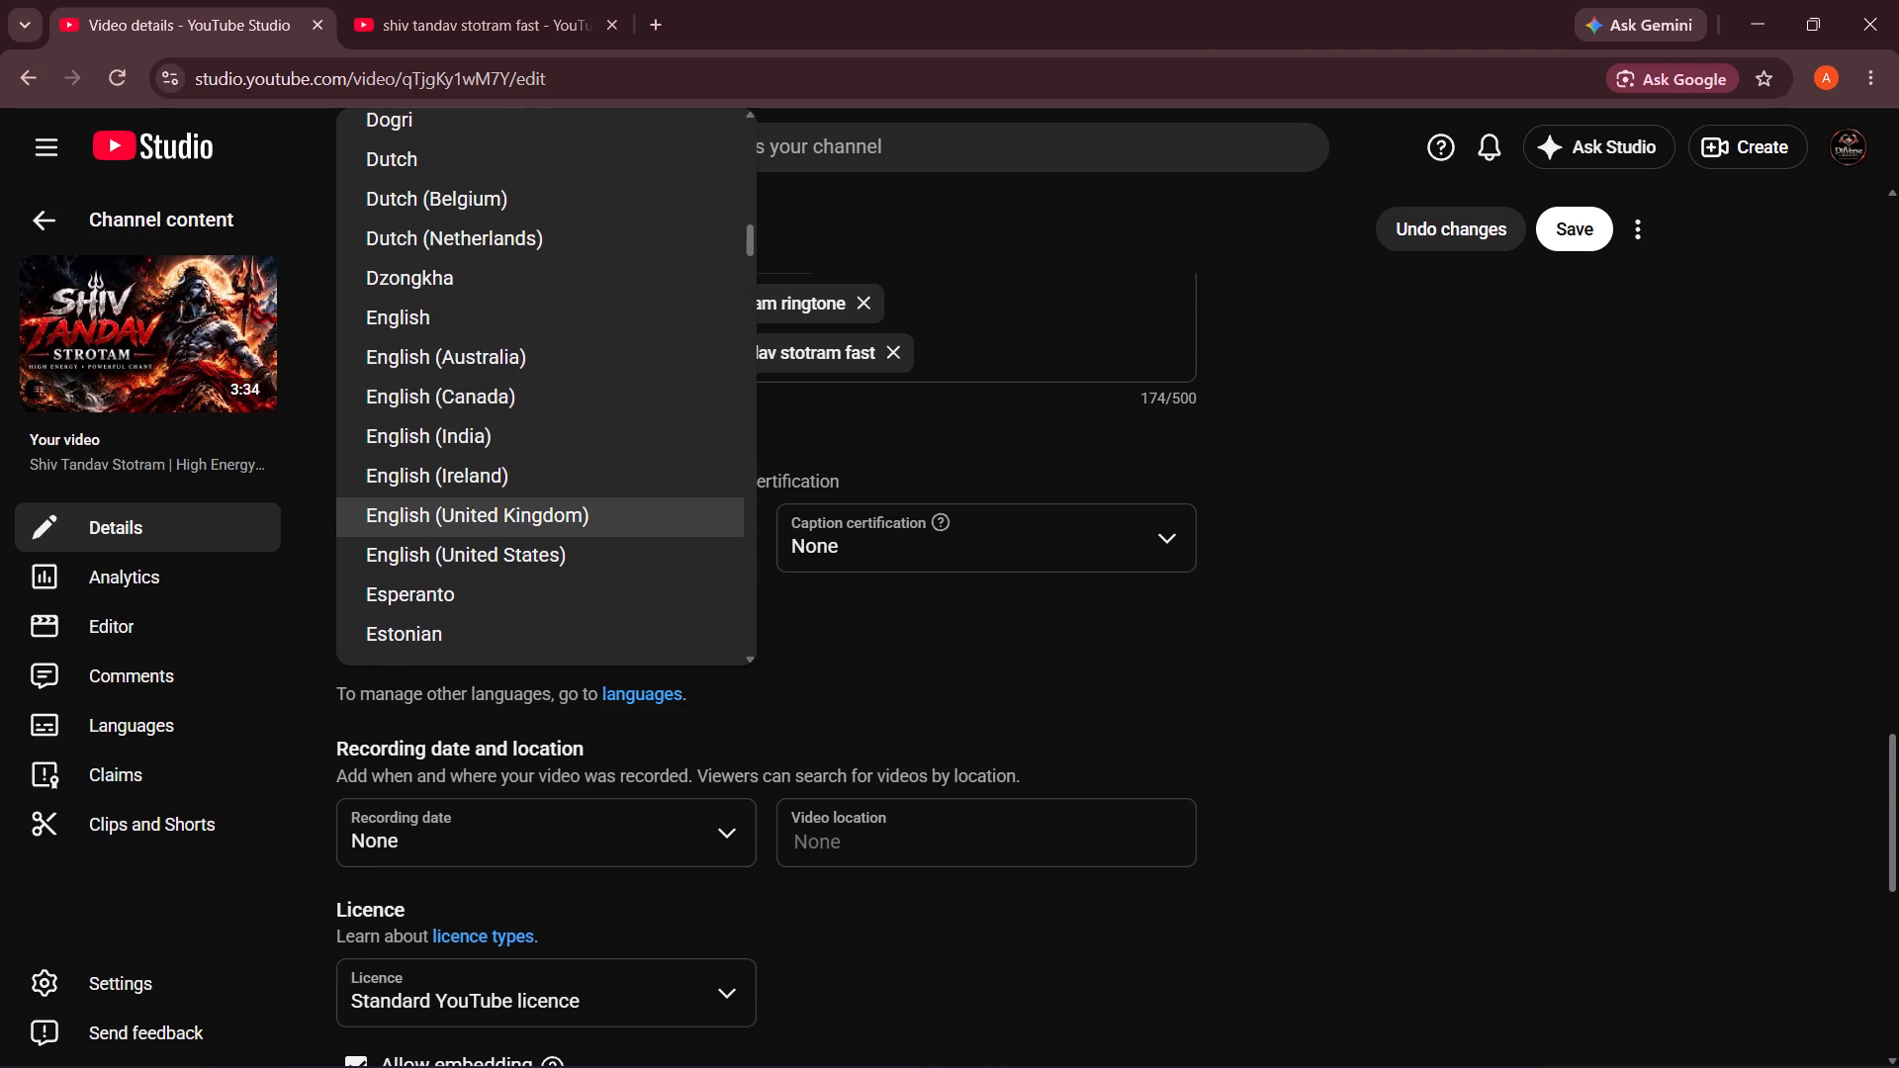
left_click(502, 549)
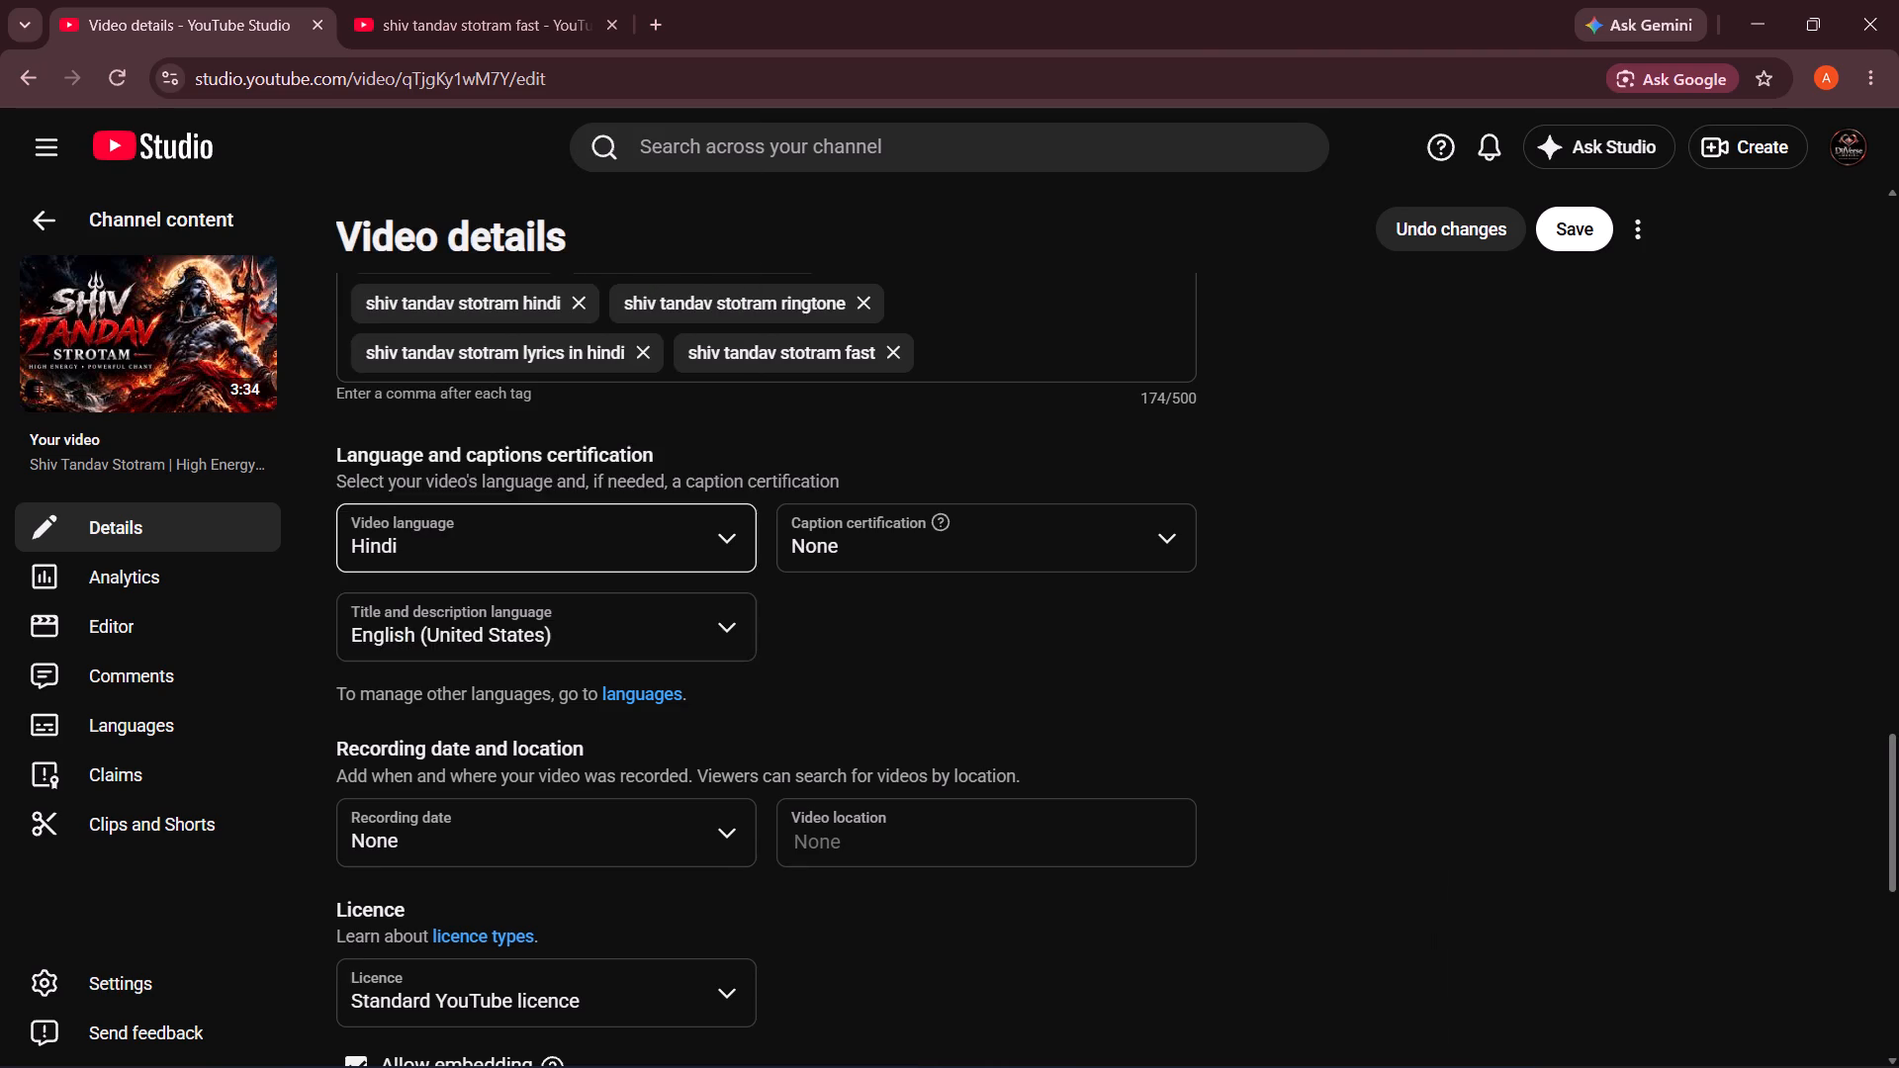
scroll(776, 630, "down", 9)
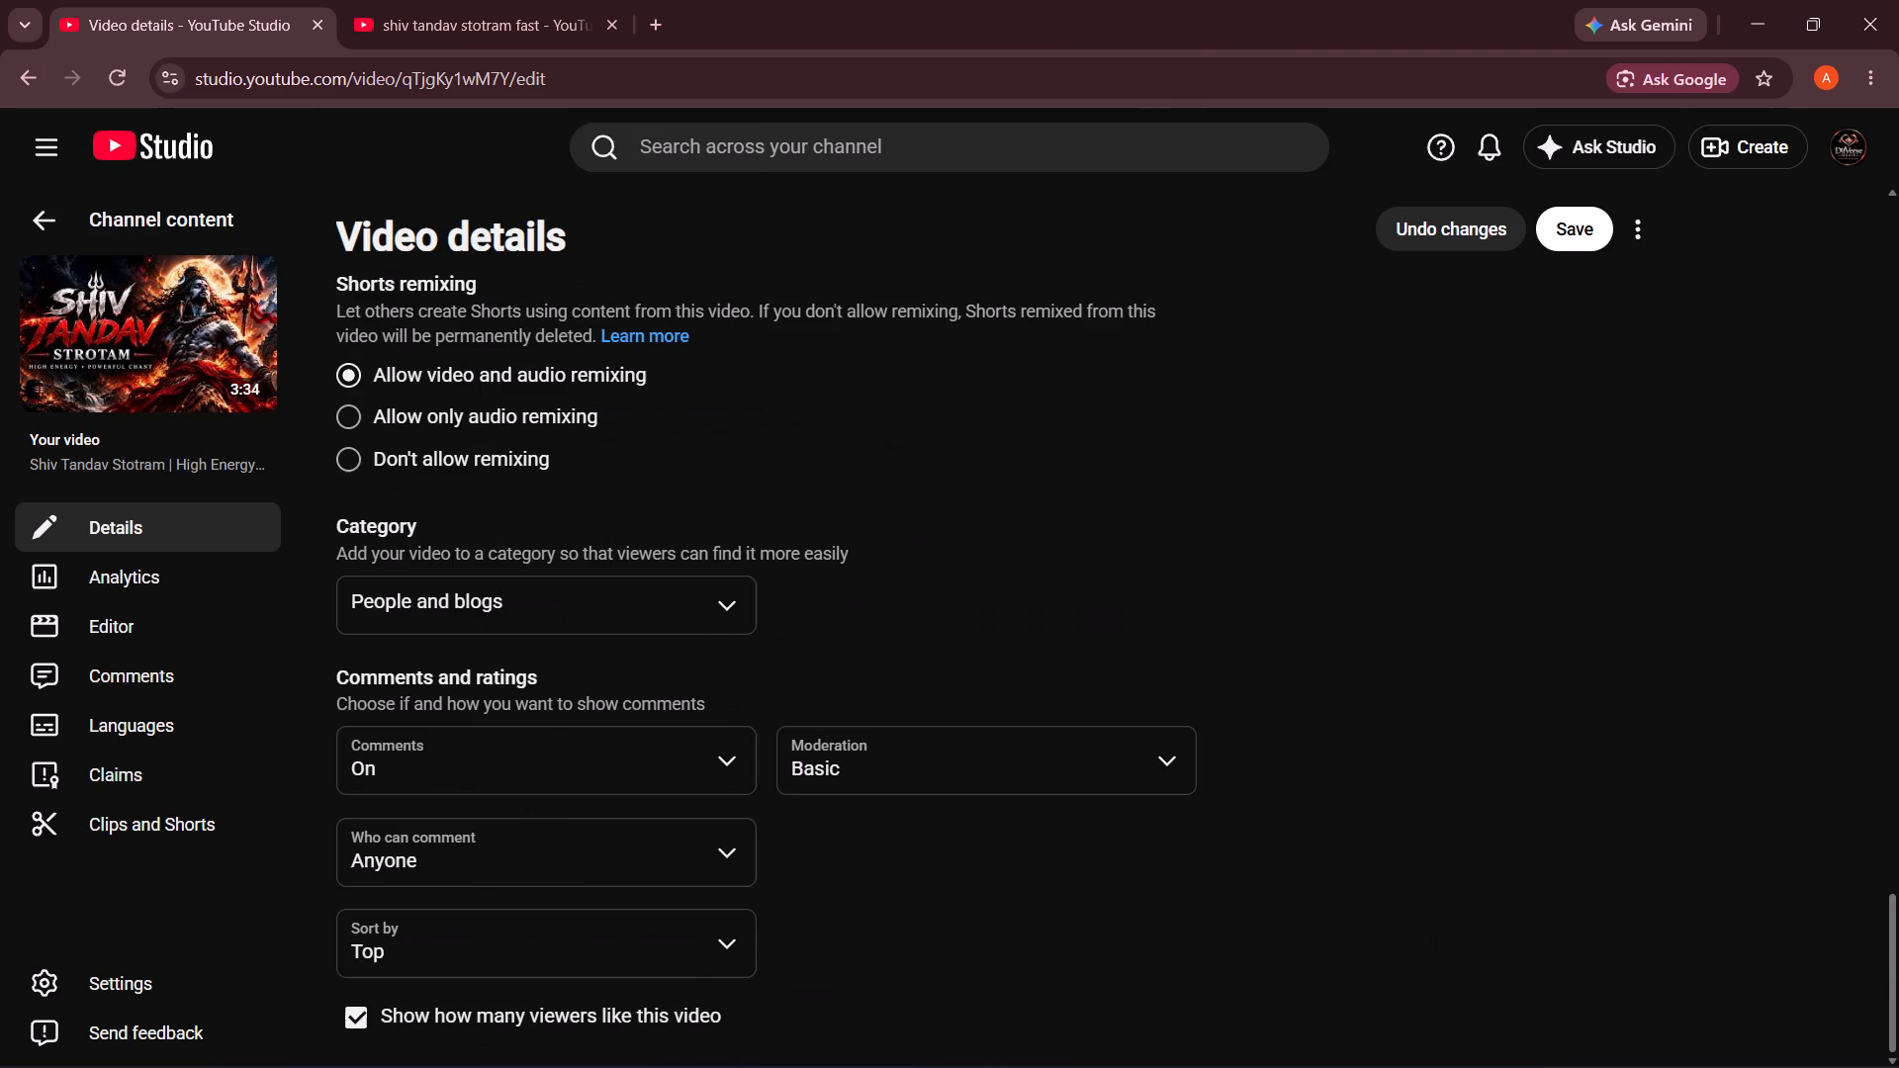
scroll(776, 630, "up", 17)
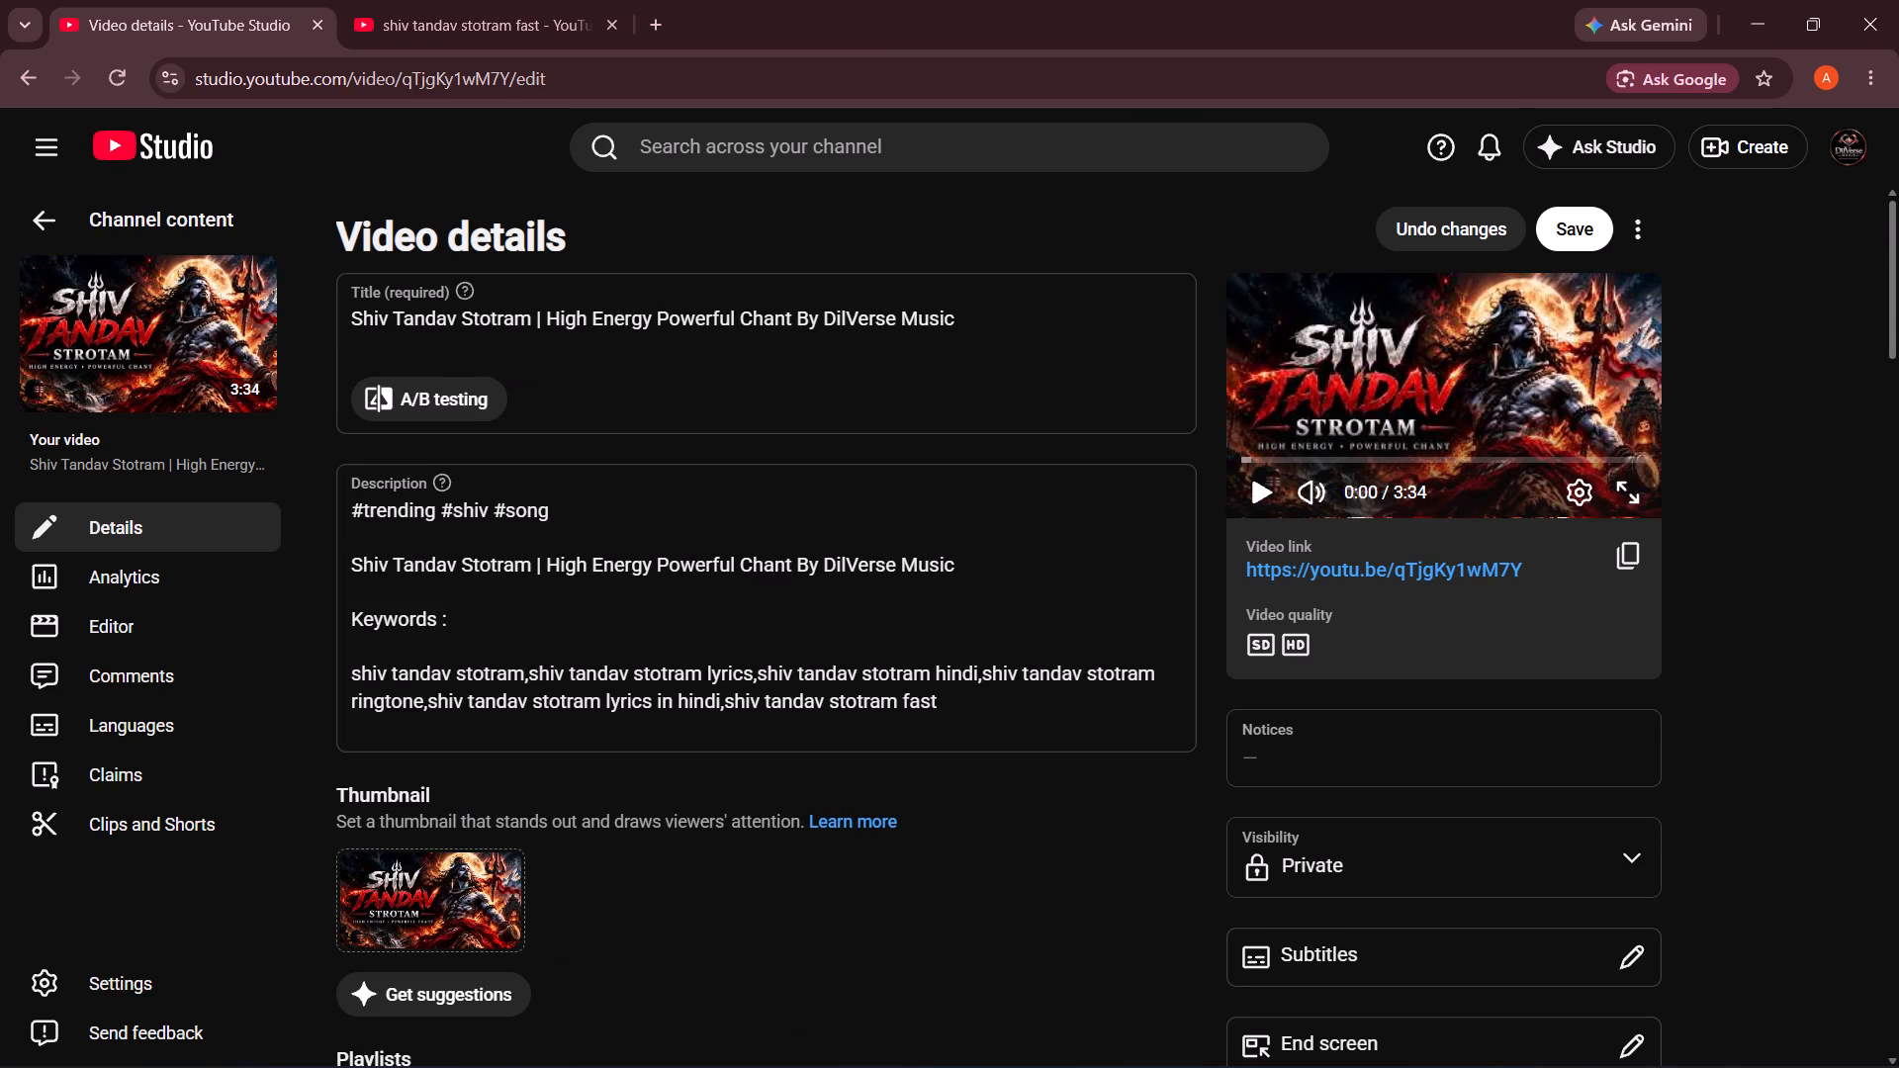
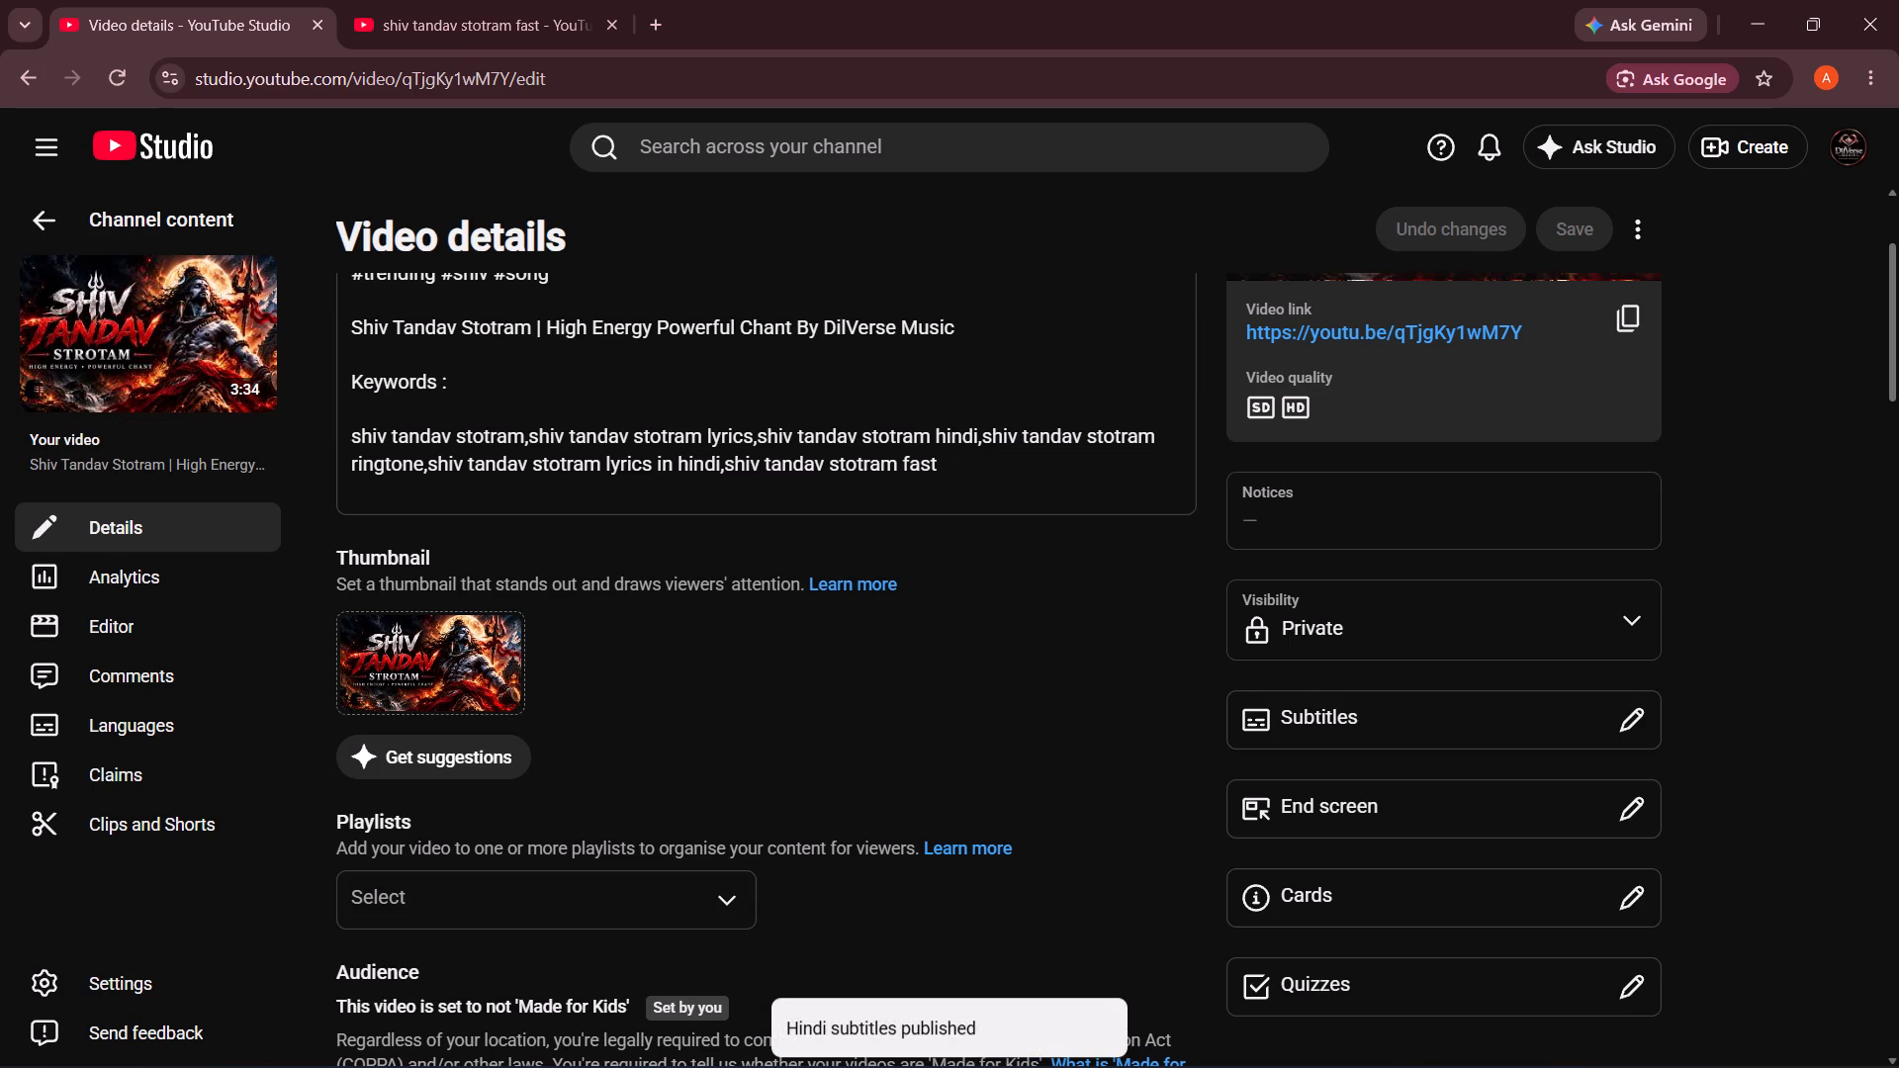
Review the Shiv Tandav Stotram video's detail settings and check its copyright claims overview.
scroll(1263, 756, "down", 2)
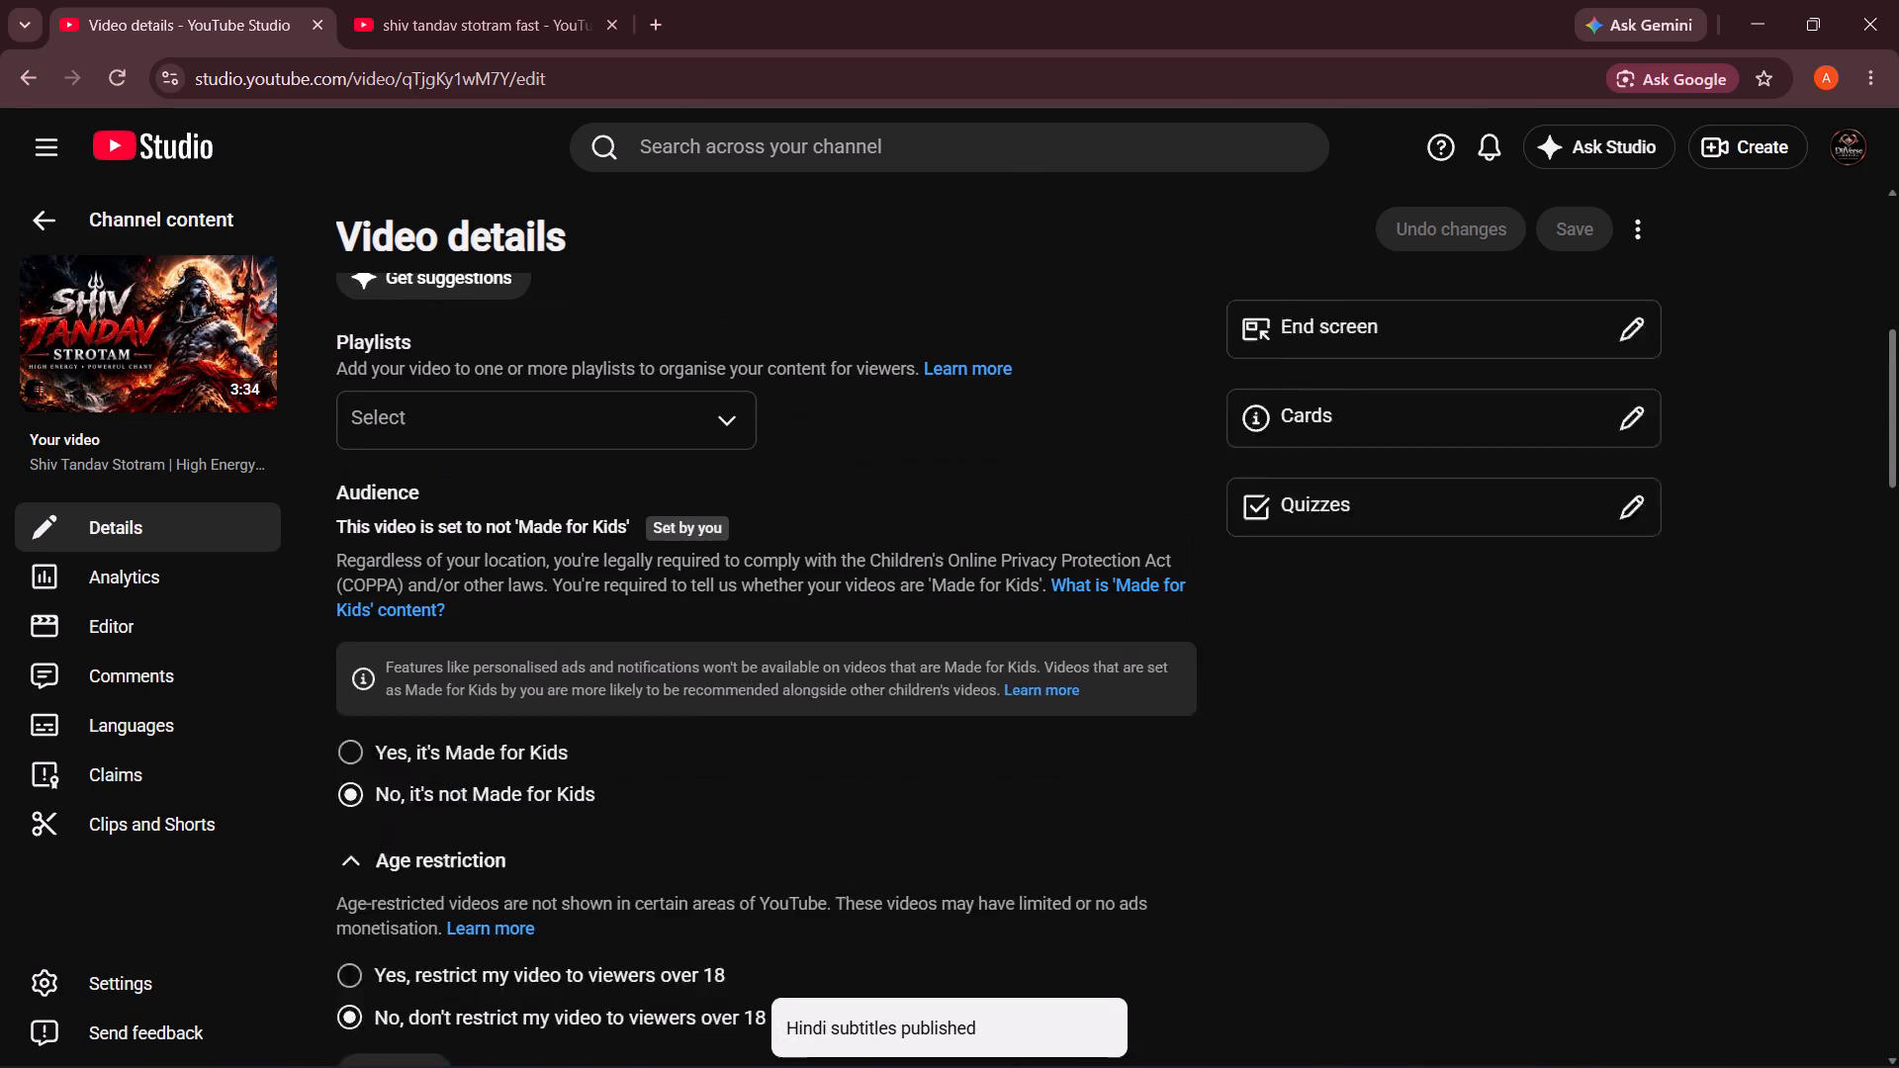
scroll(1263, 756, "down", 10)
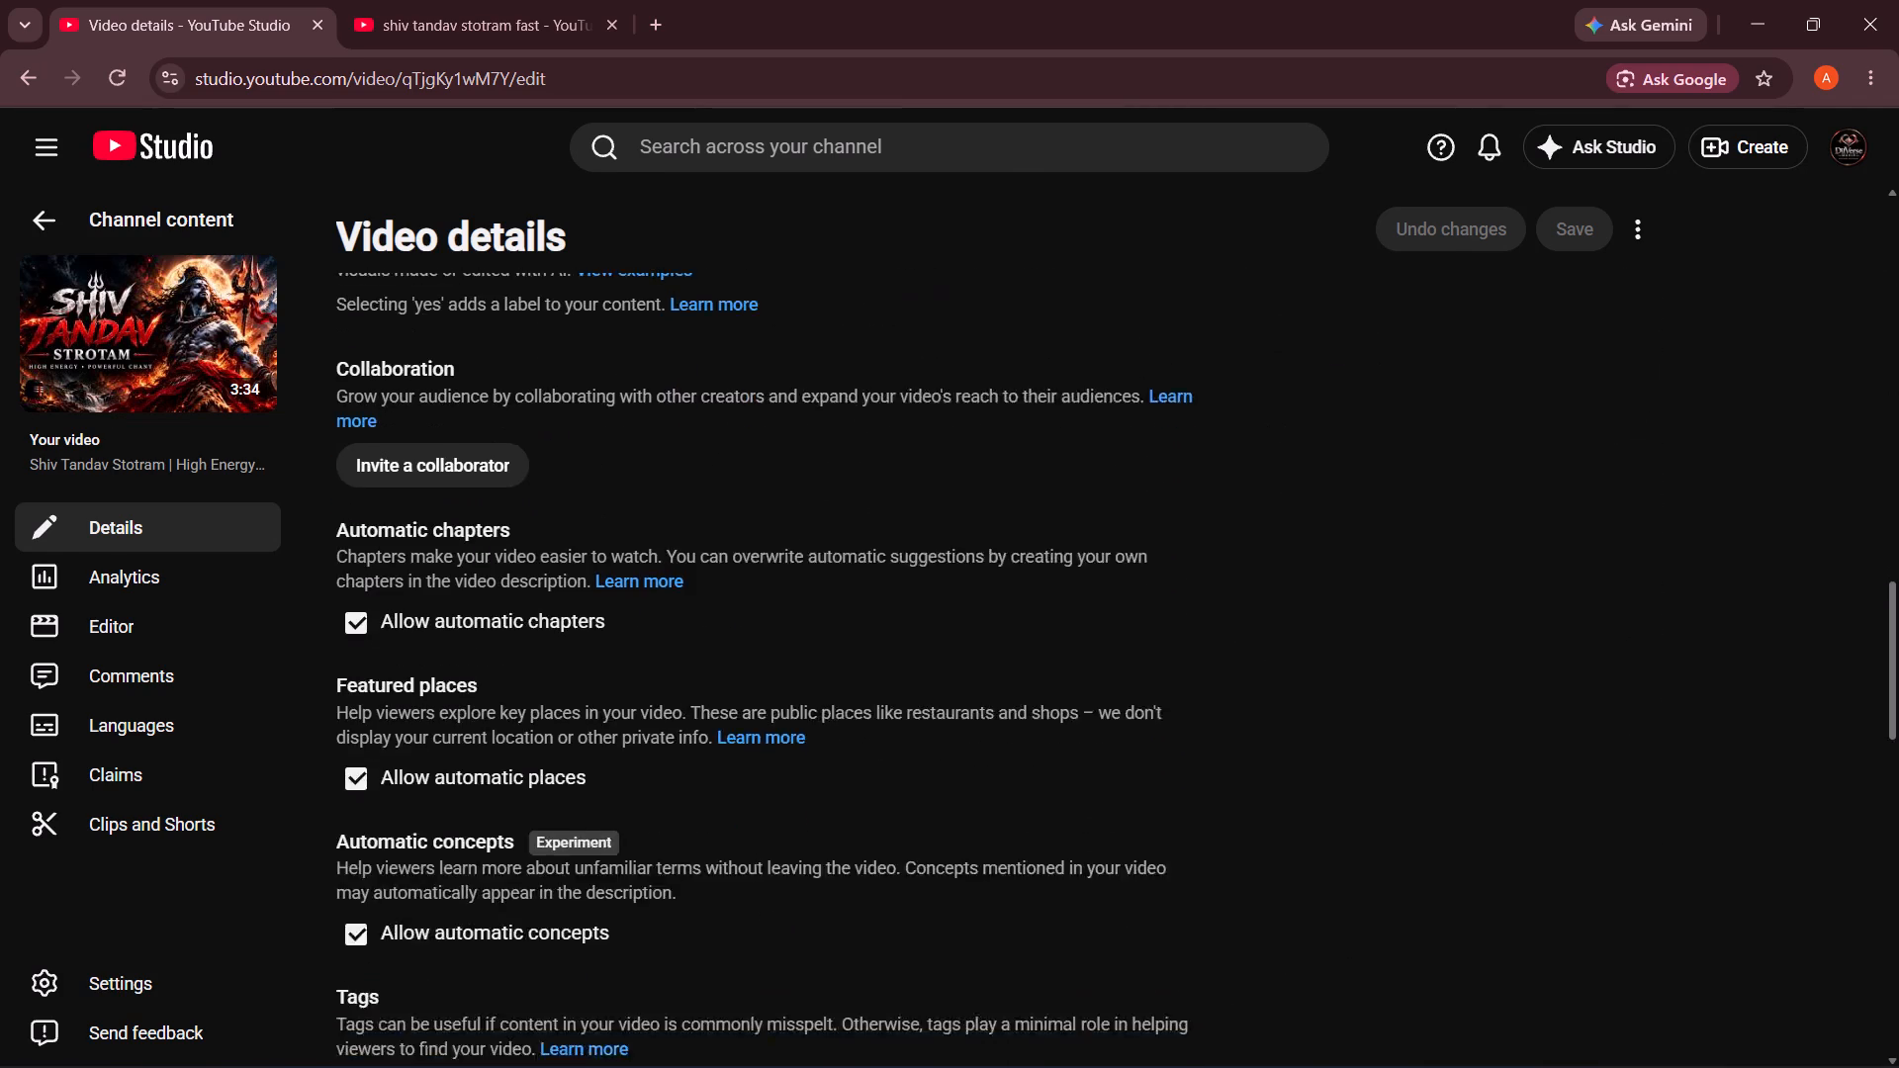
scroll(1263, 756, "down", 11)
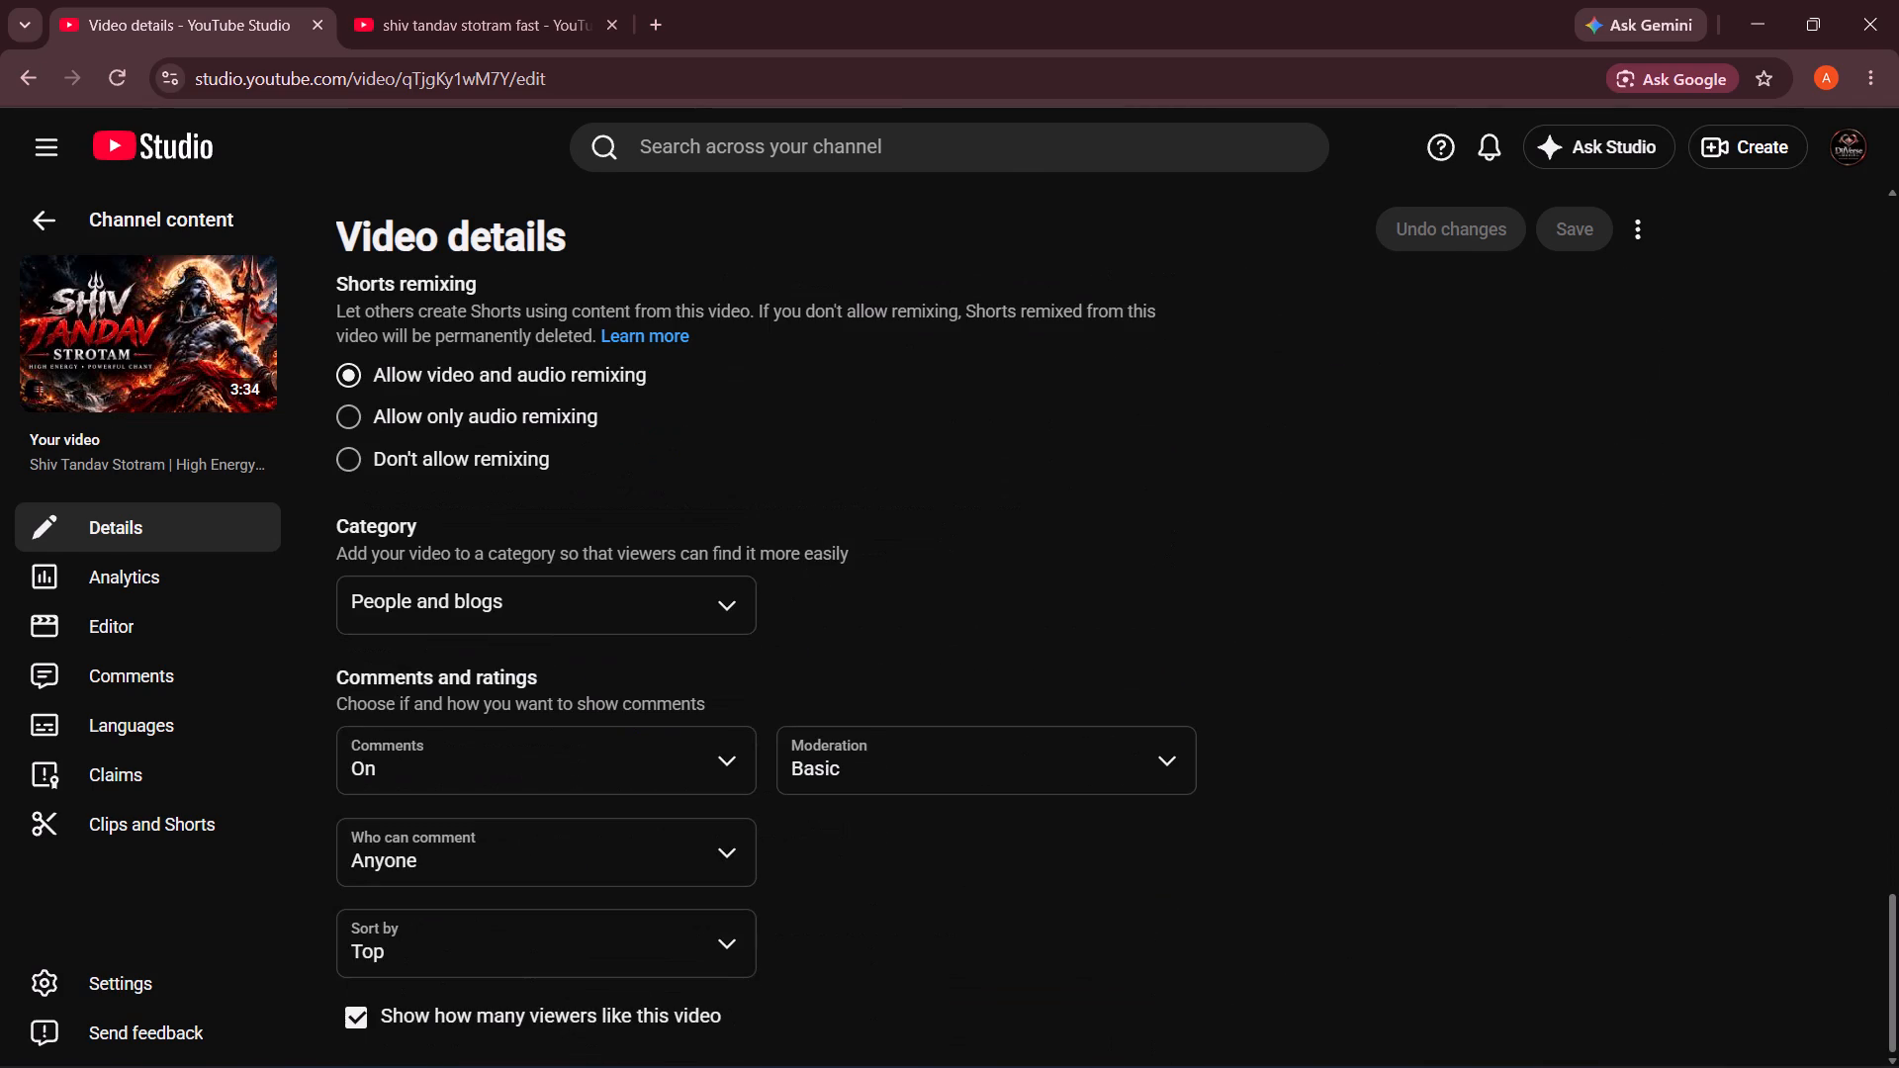
scroll(1263, 756, "down", 3)
scroll(1263, 756, "up", 19)
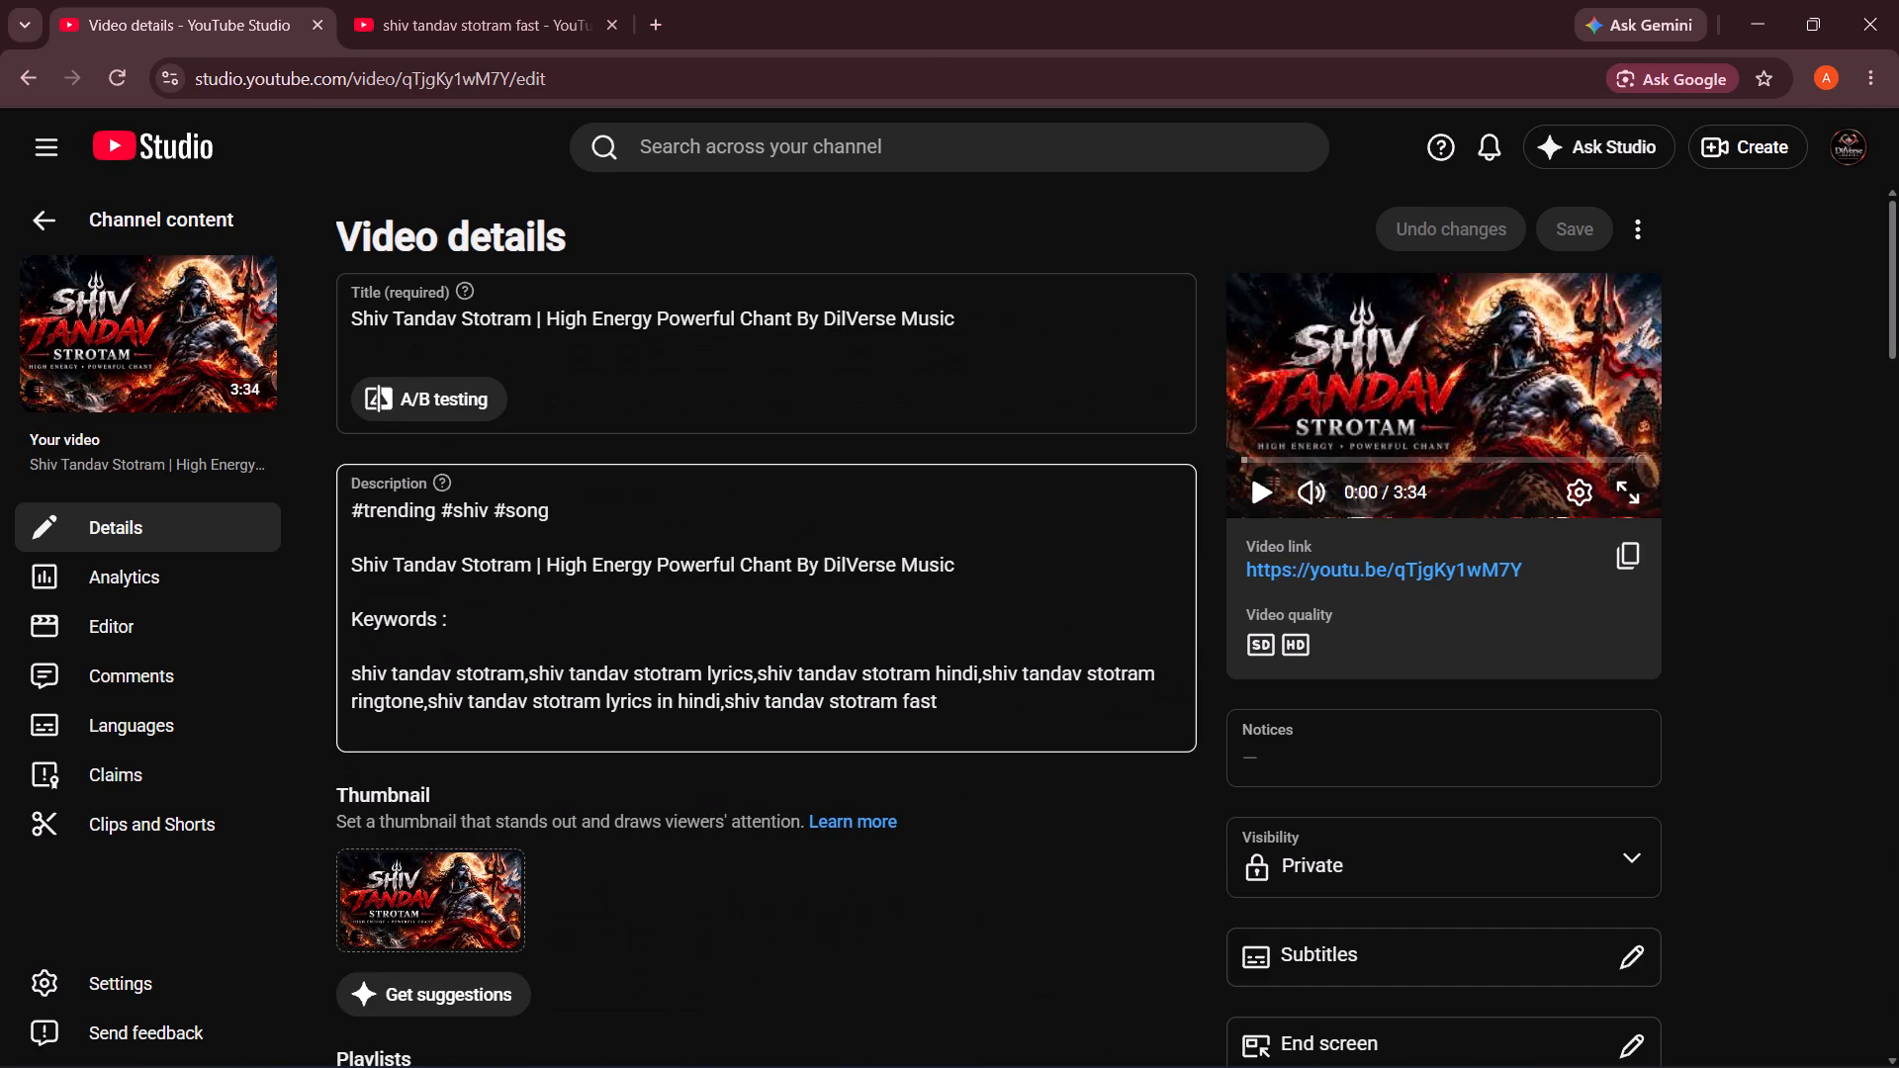
left_click(172, 631)
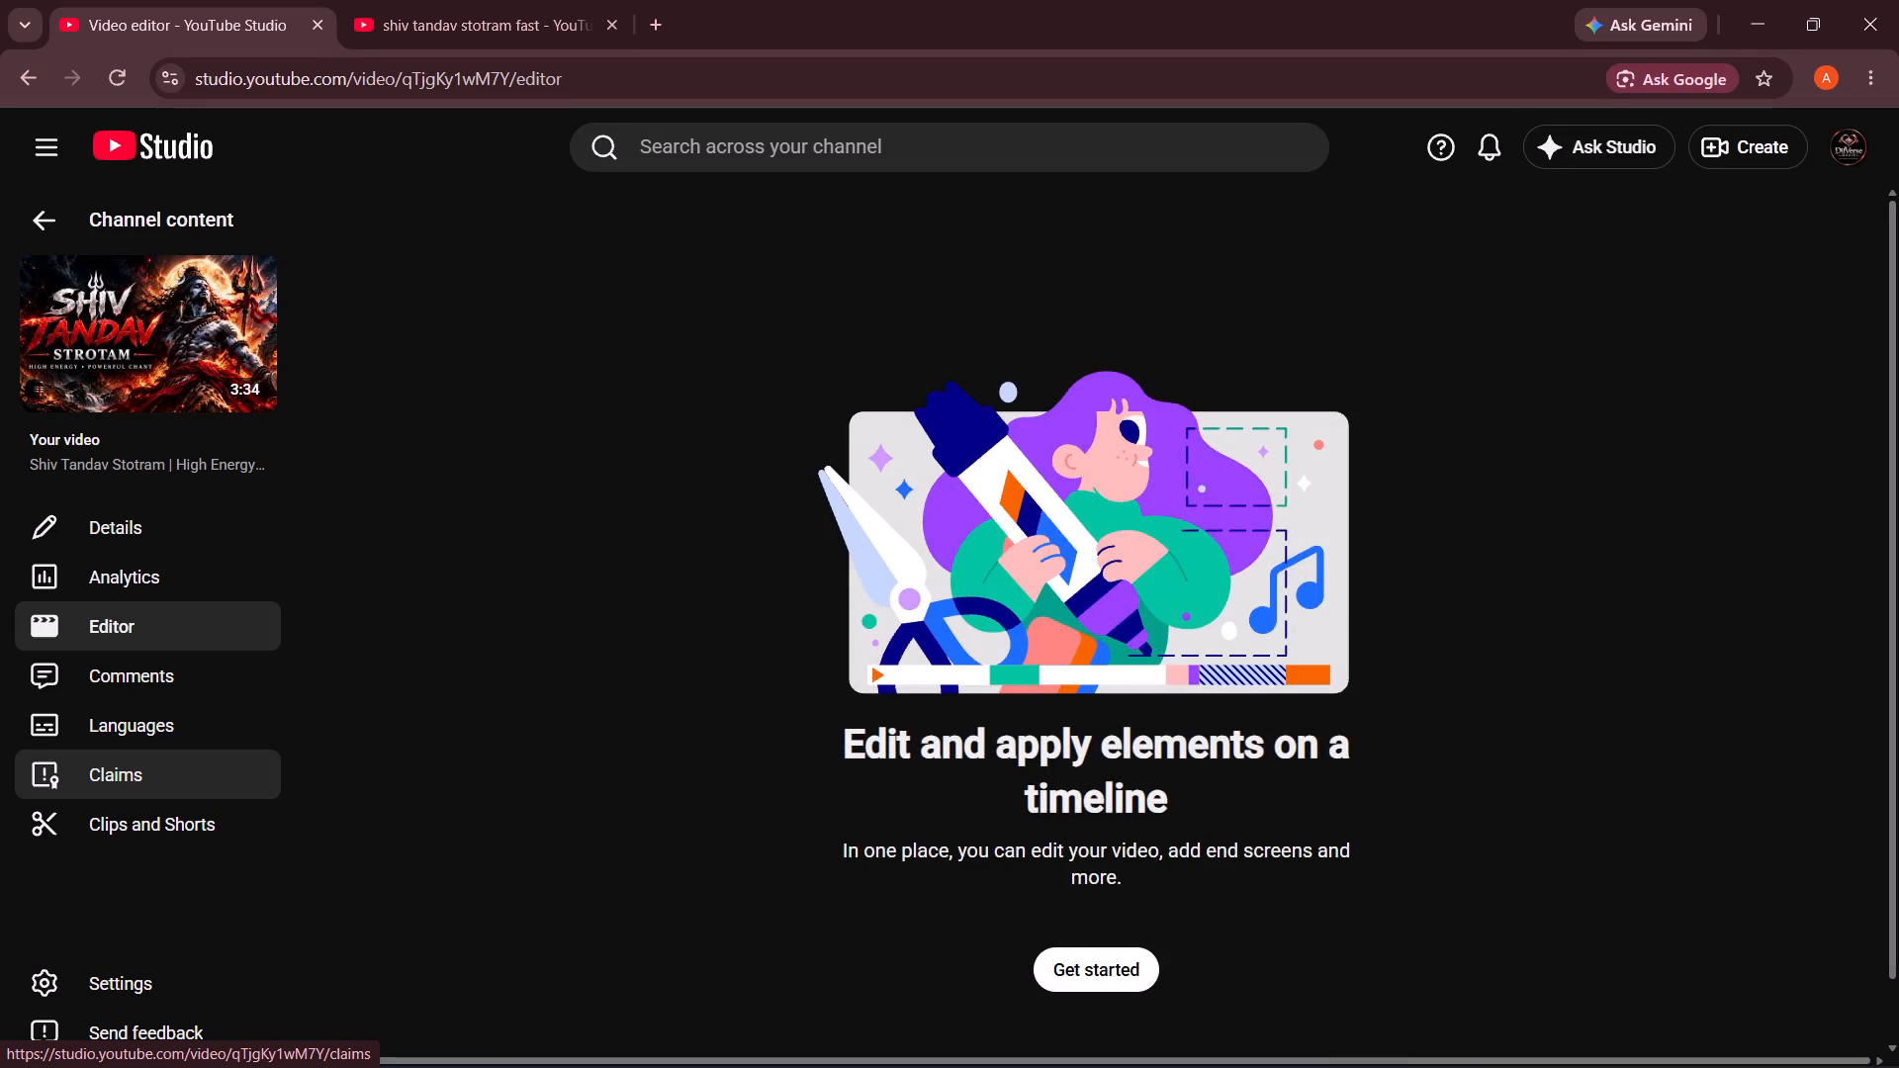
left_click(137, 771)
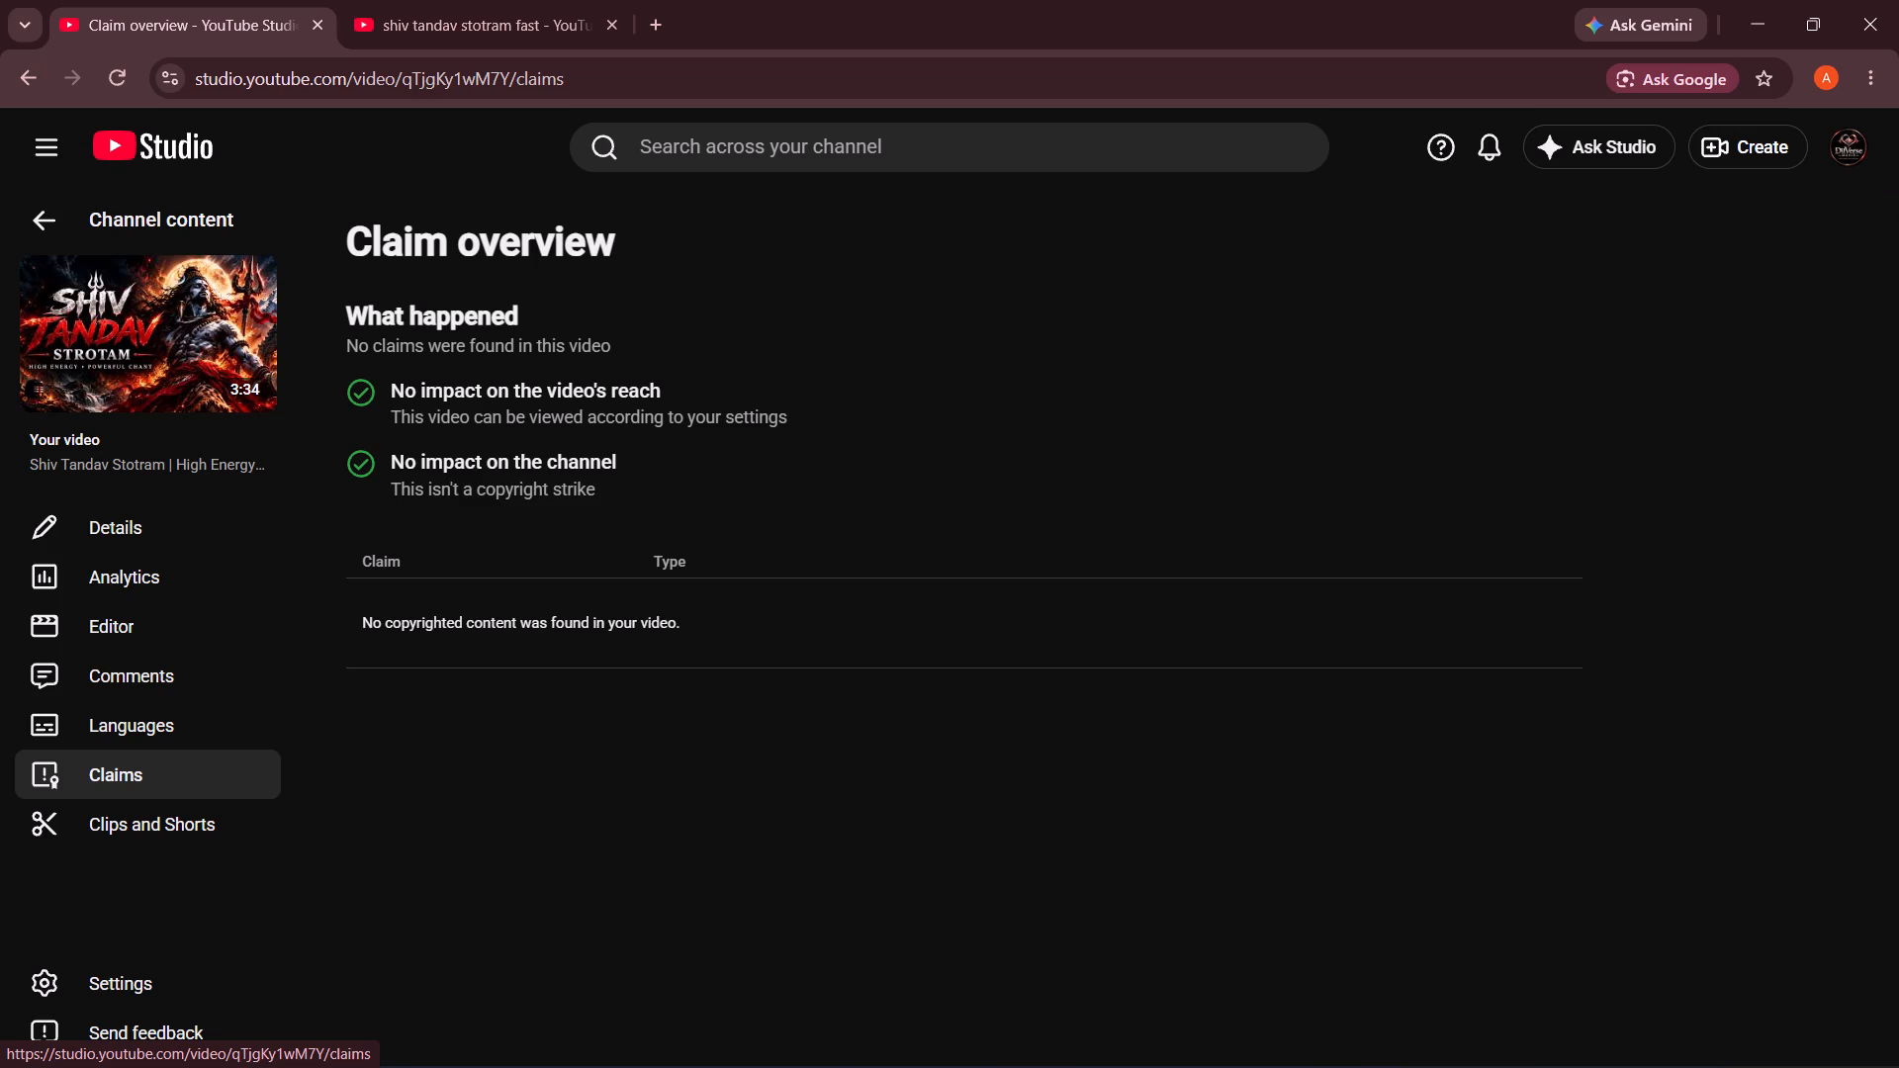
left_click(109, 534)
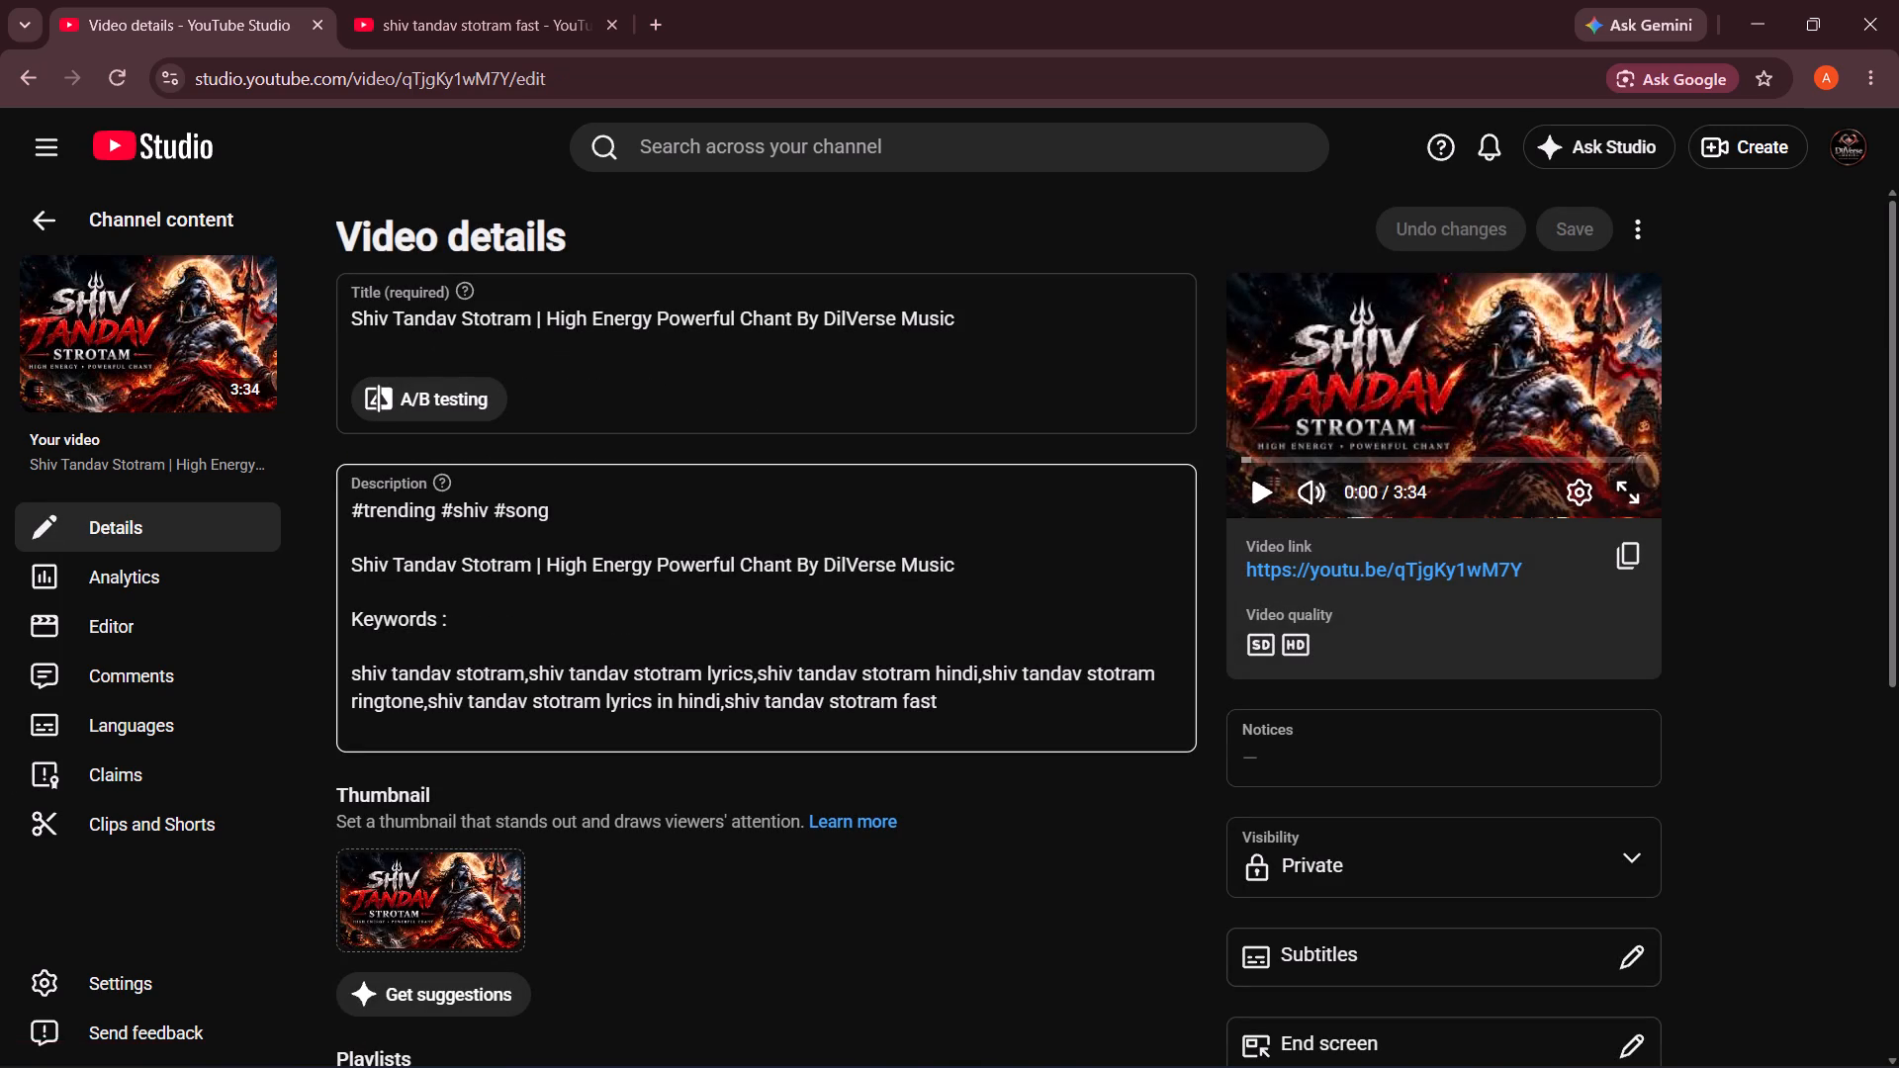
scroll(957, 529, "down", 2)
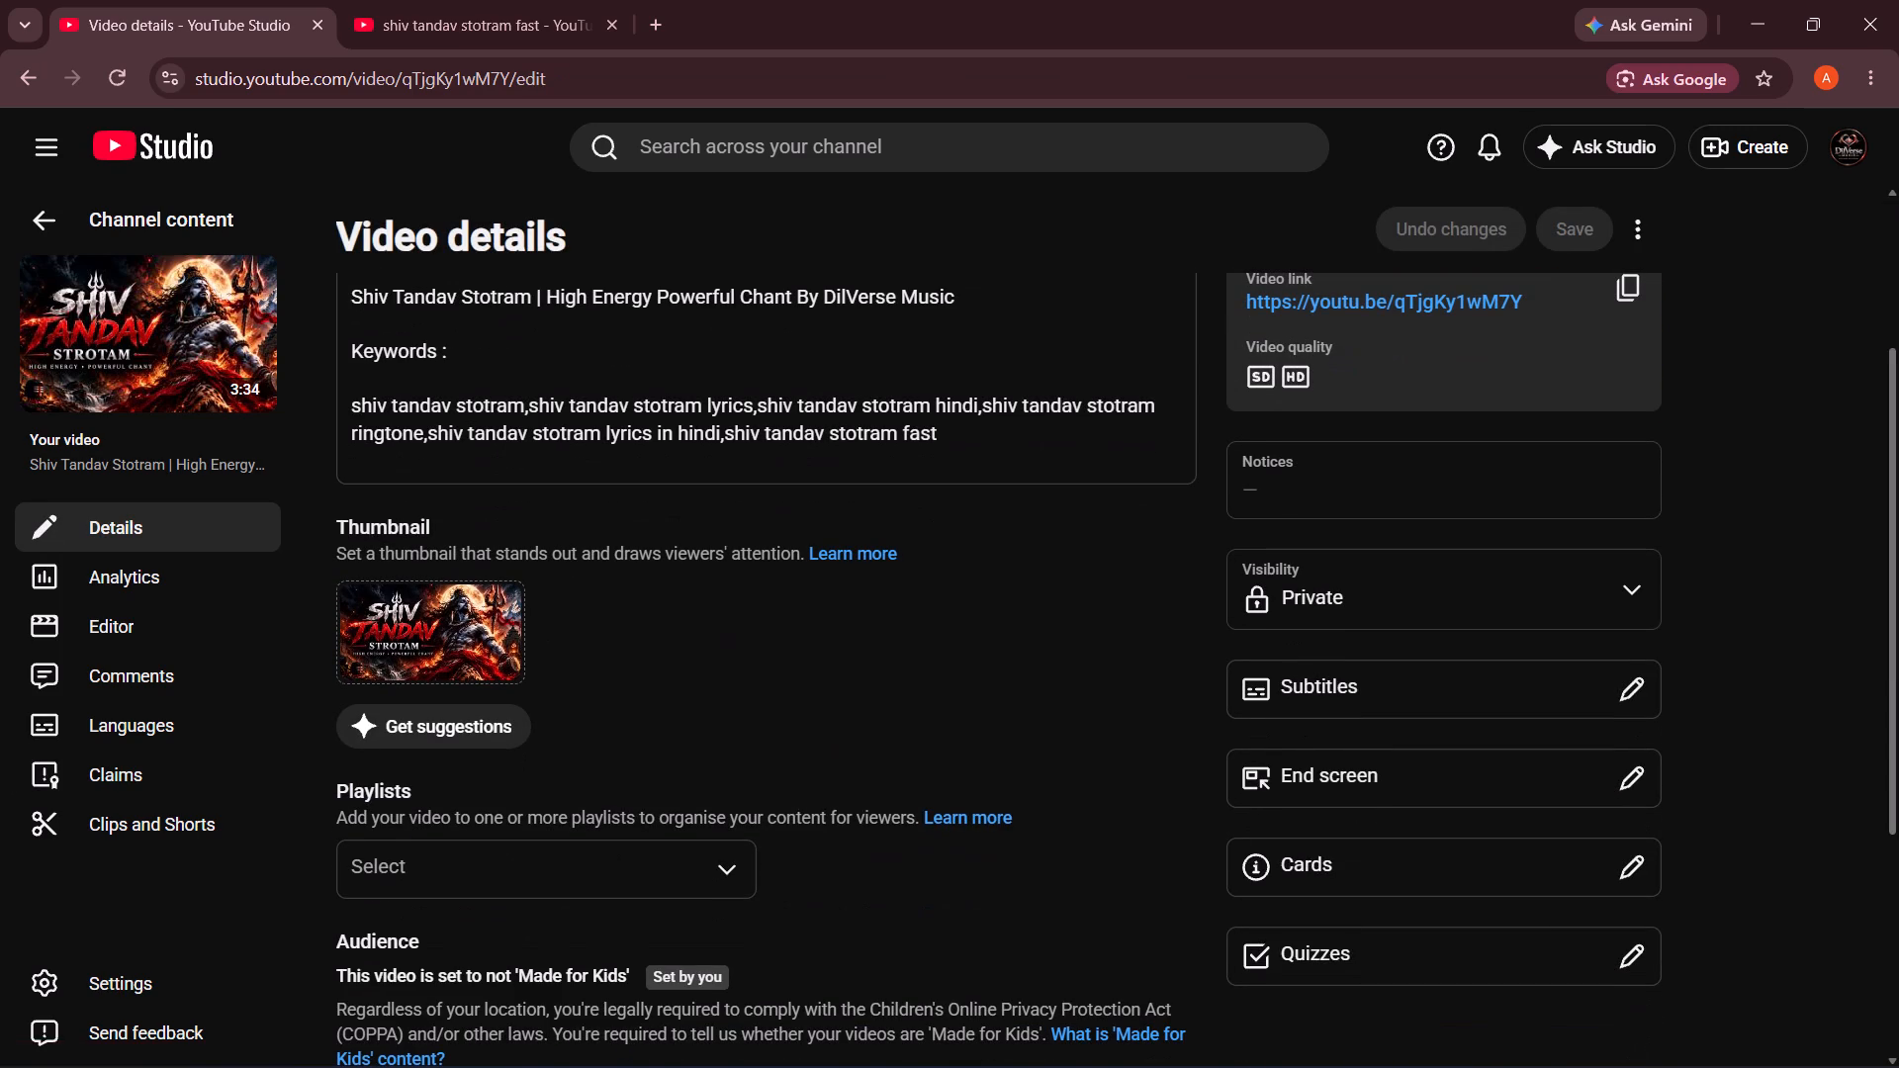
scroll(957, 529, "down", 9)
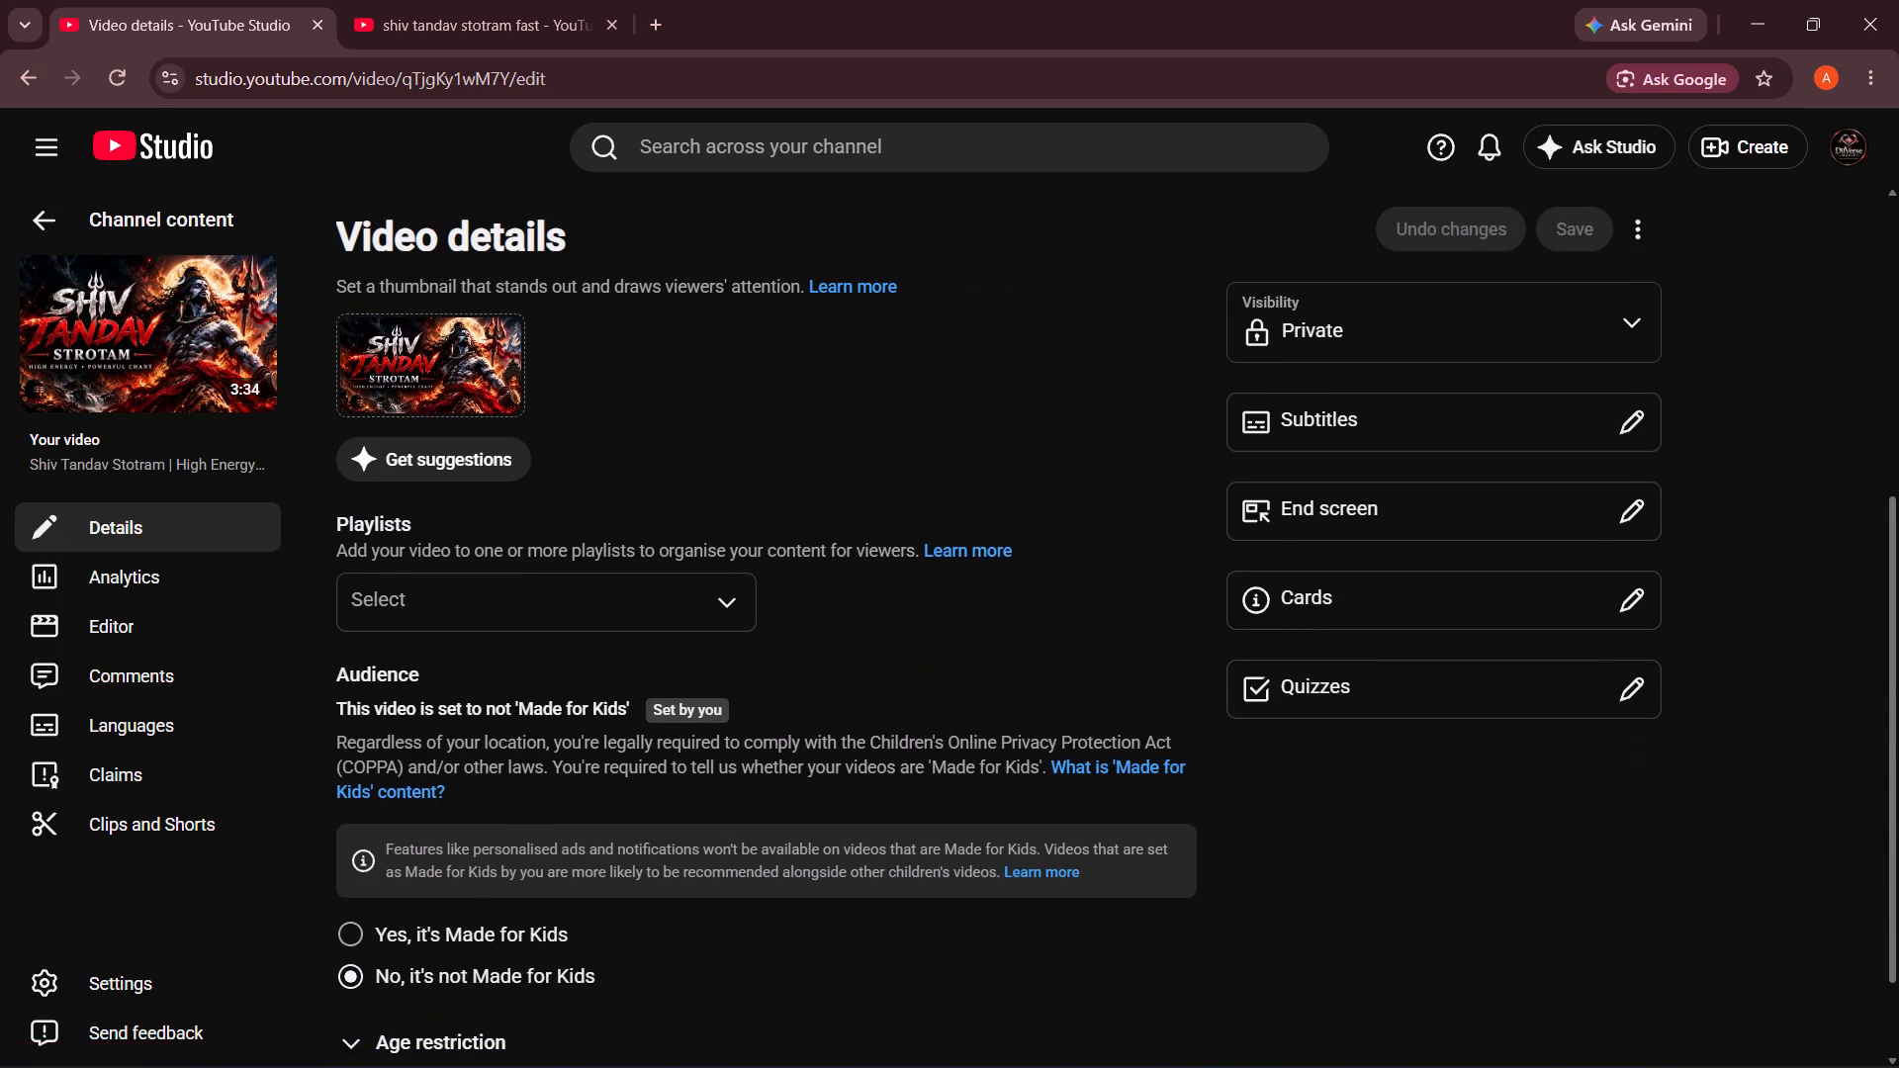
scroll(957, 529, "down", 2)
scroll(957, 529, "up", 7)
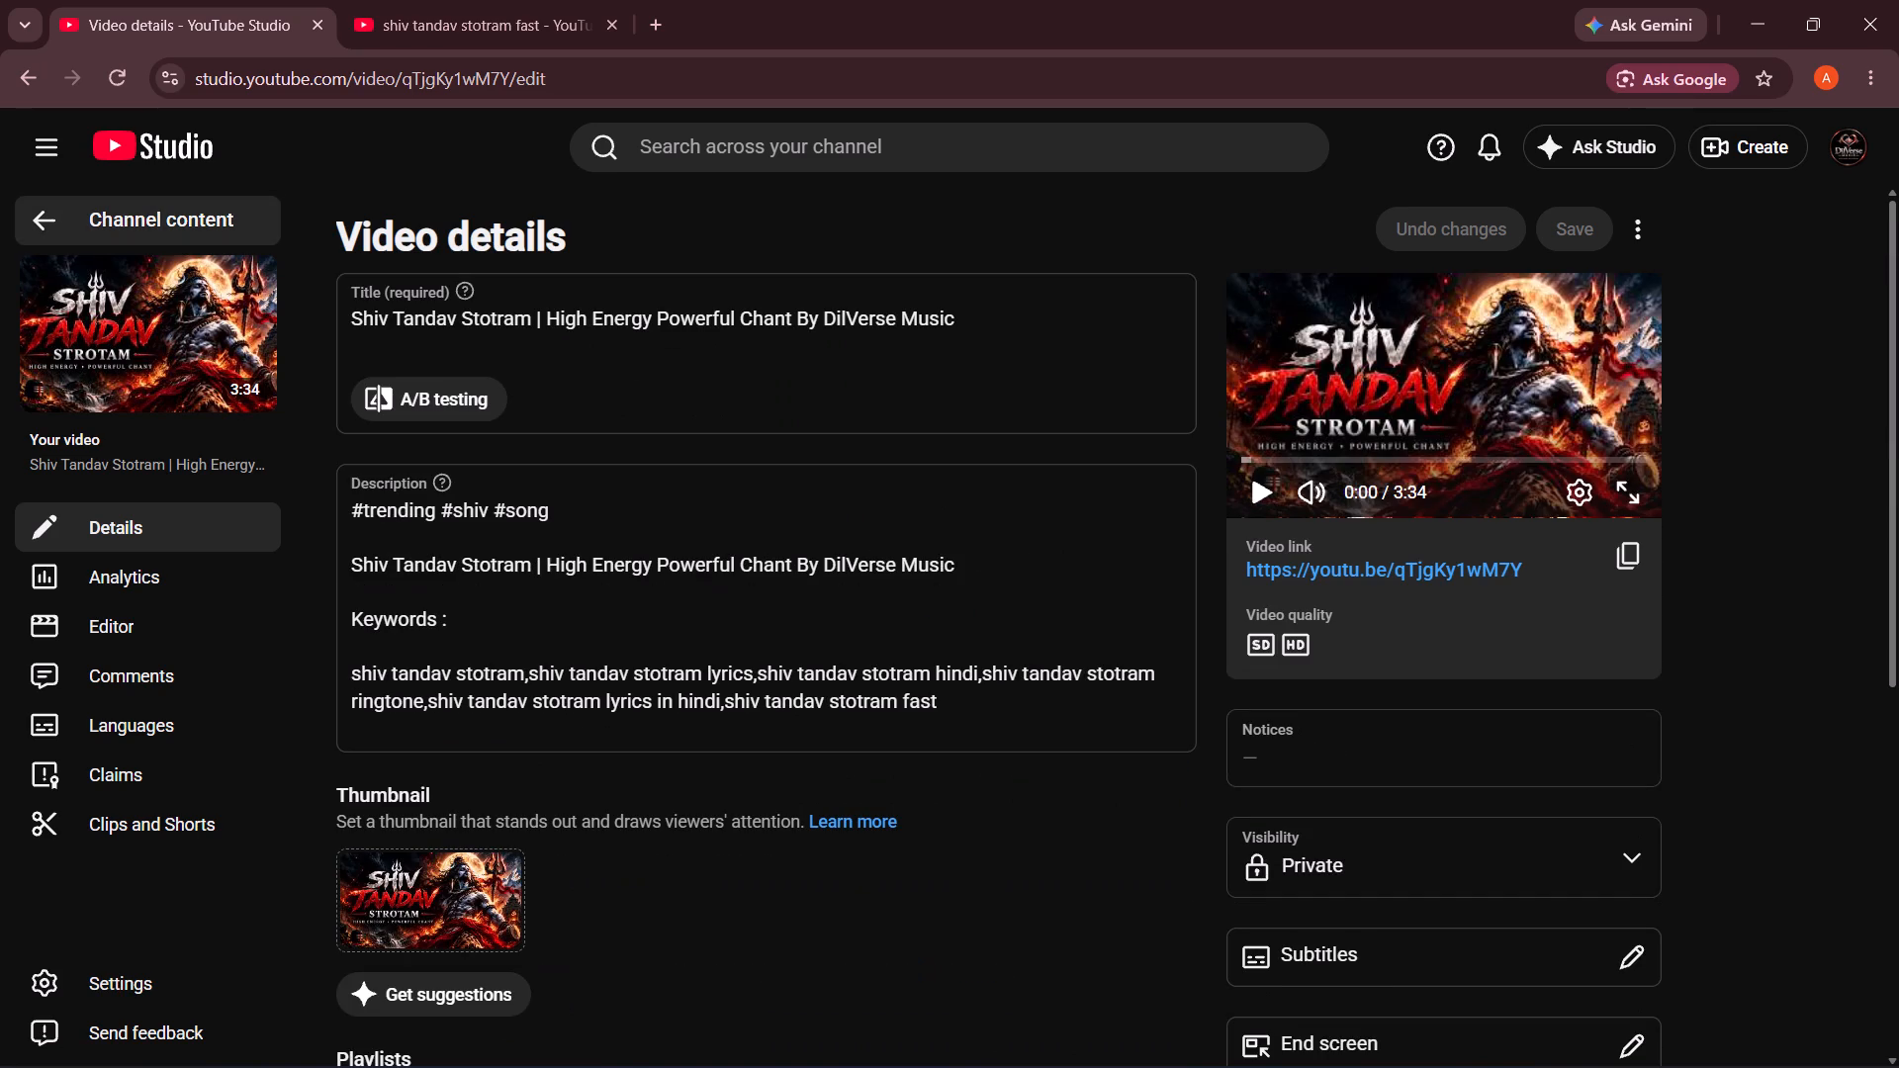
From the channel content list, set up the Shiv Tandav Stotram video's schedule as a Premiere dated 26 Oct 2026.
left_click(52, 218)
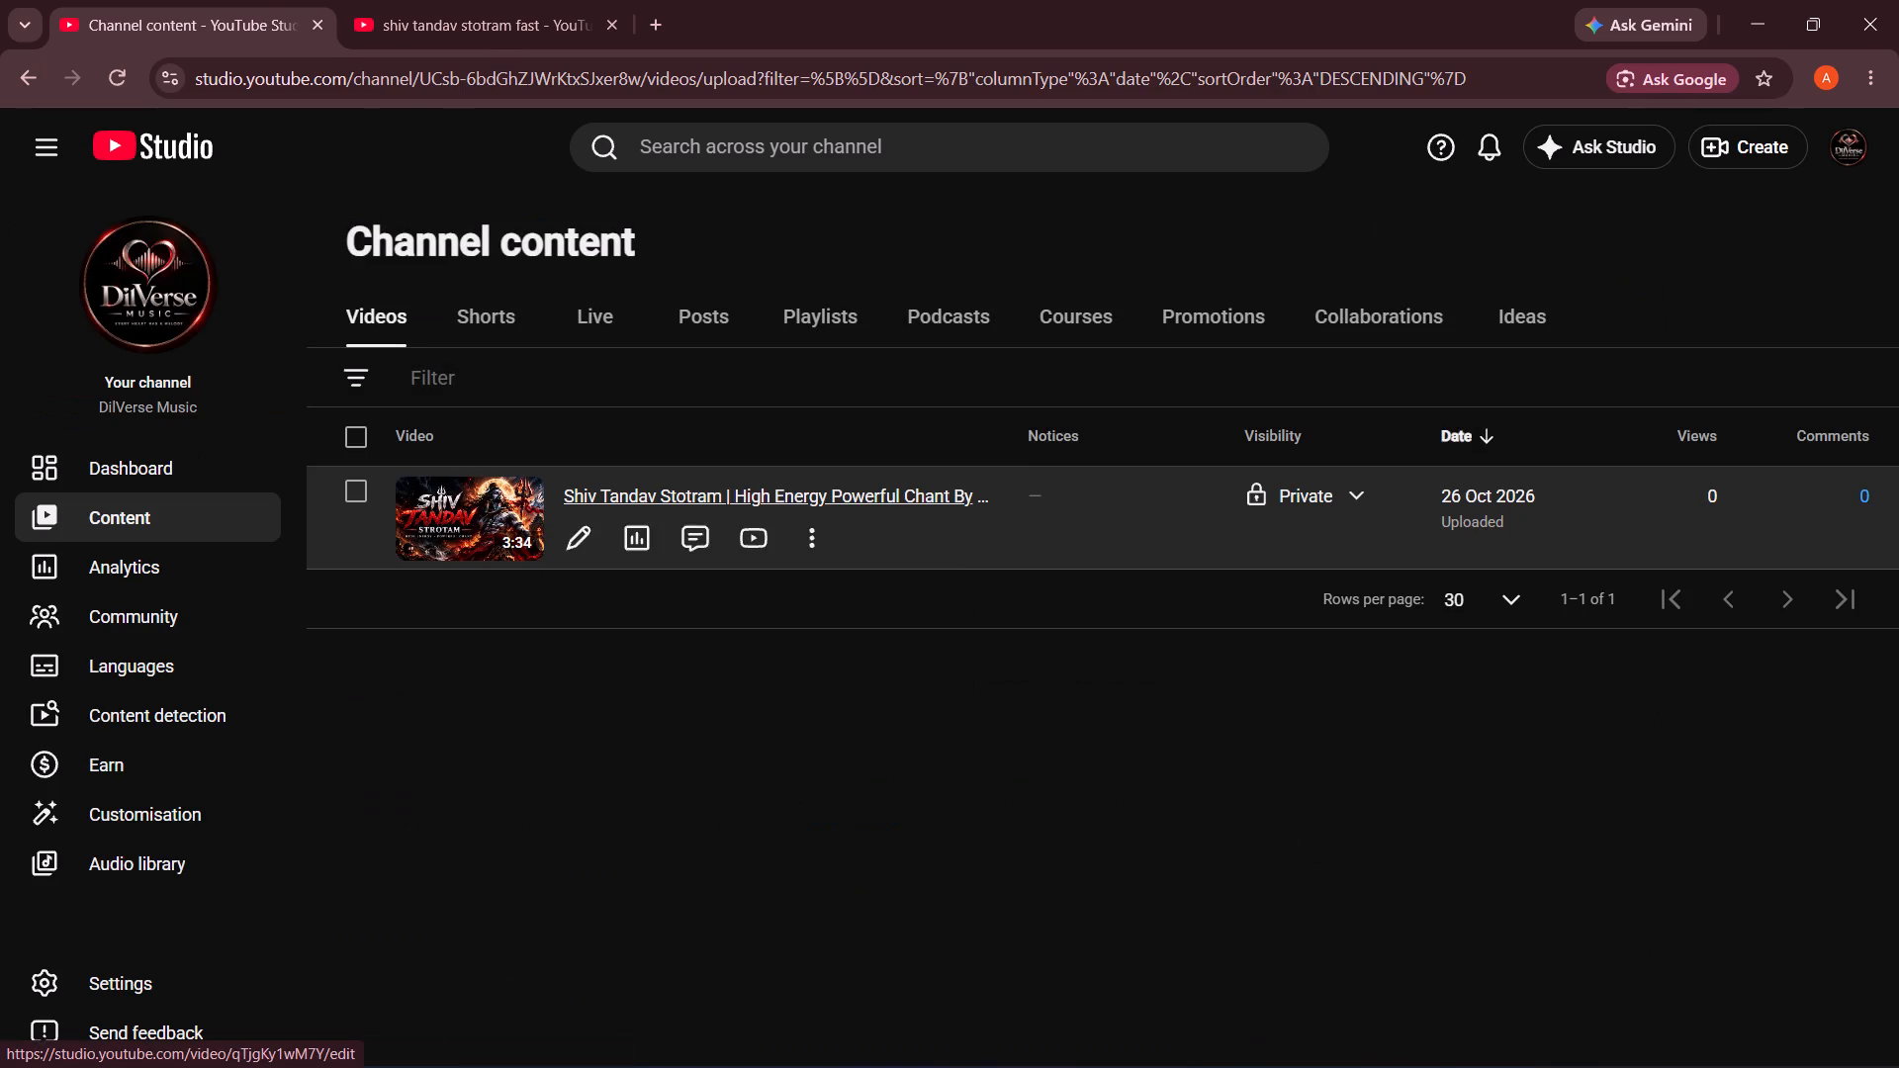
left_click(1356, 488)
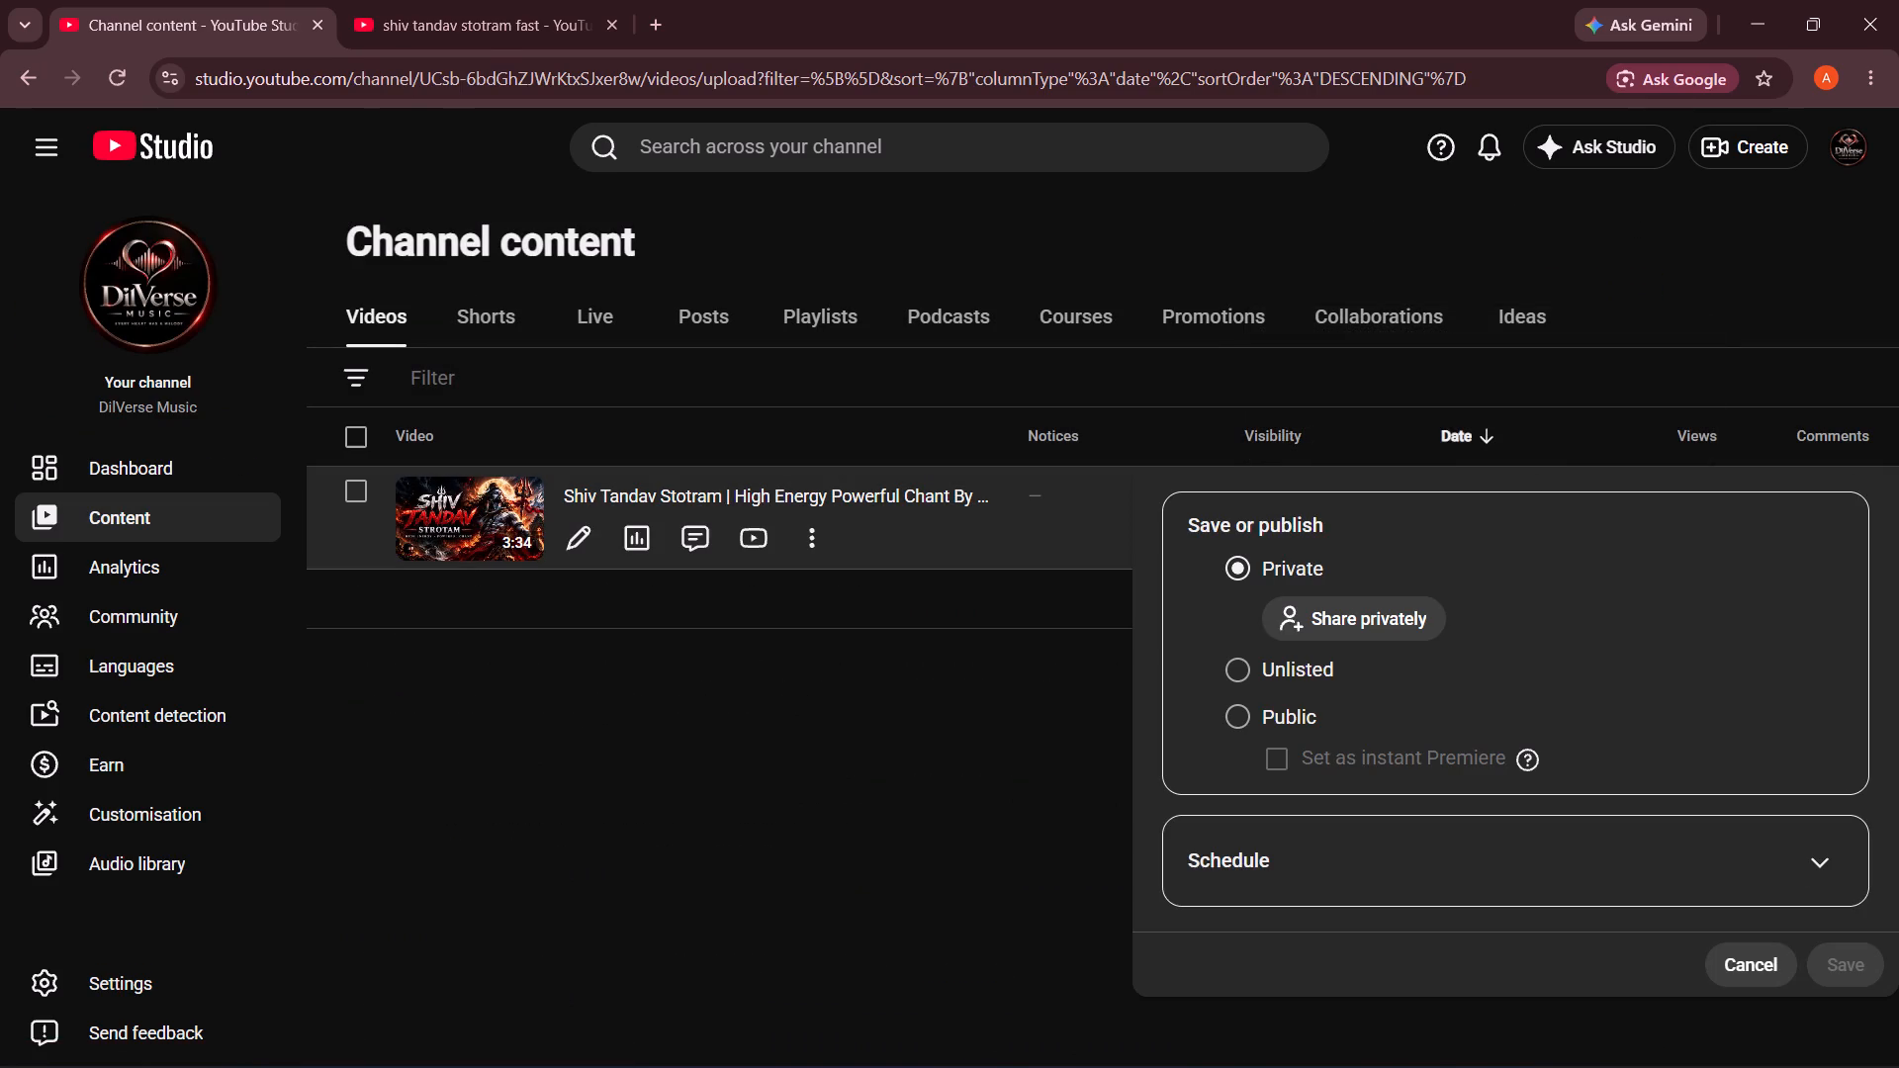
left_click(1823, 863)
left_click(1294, 823)
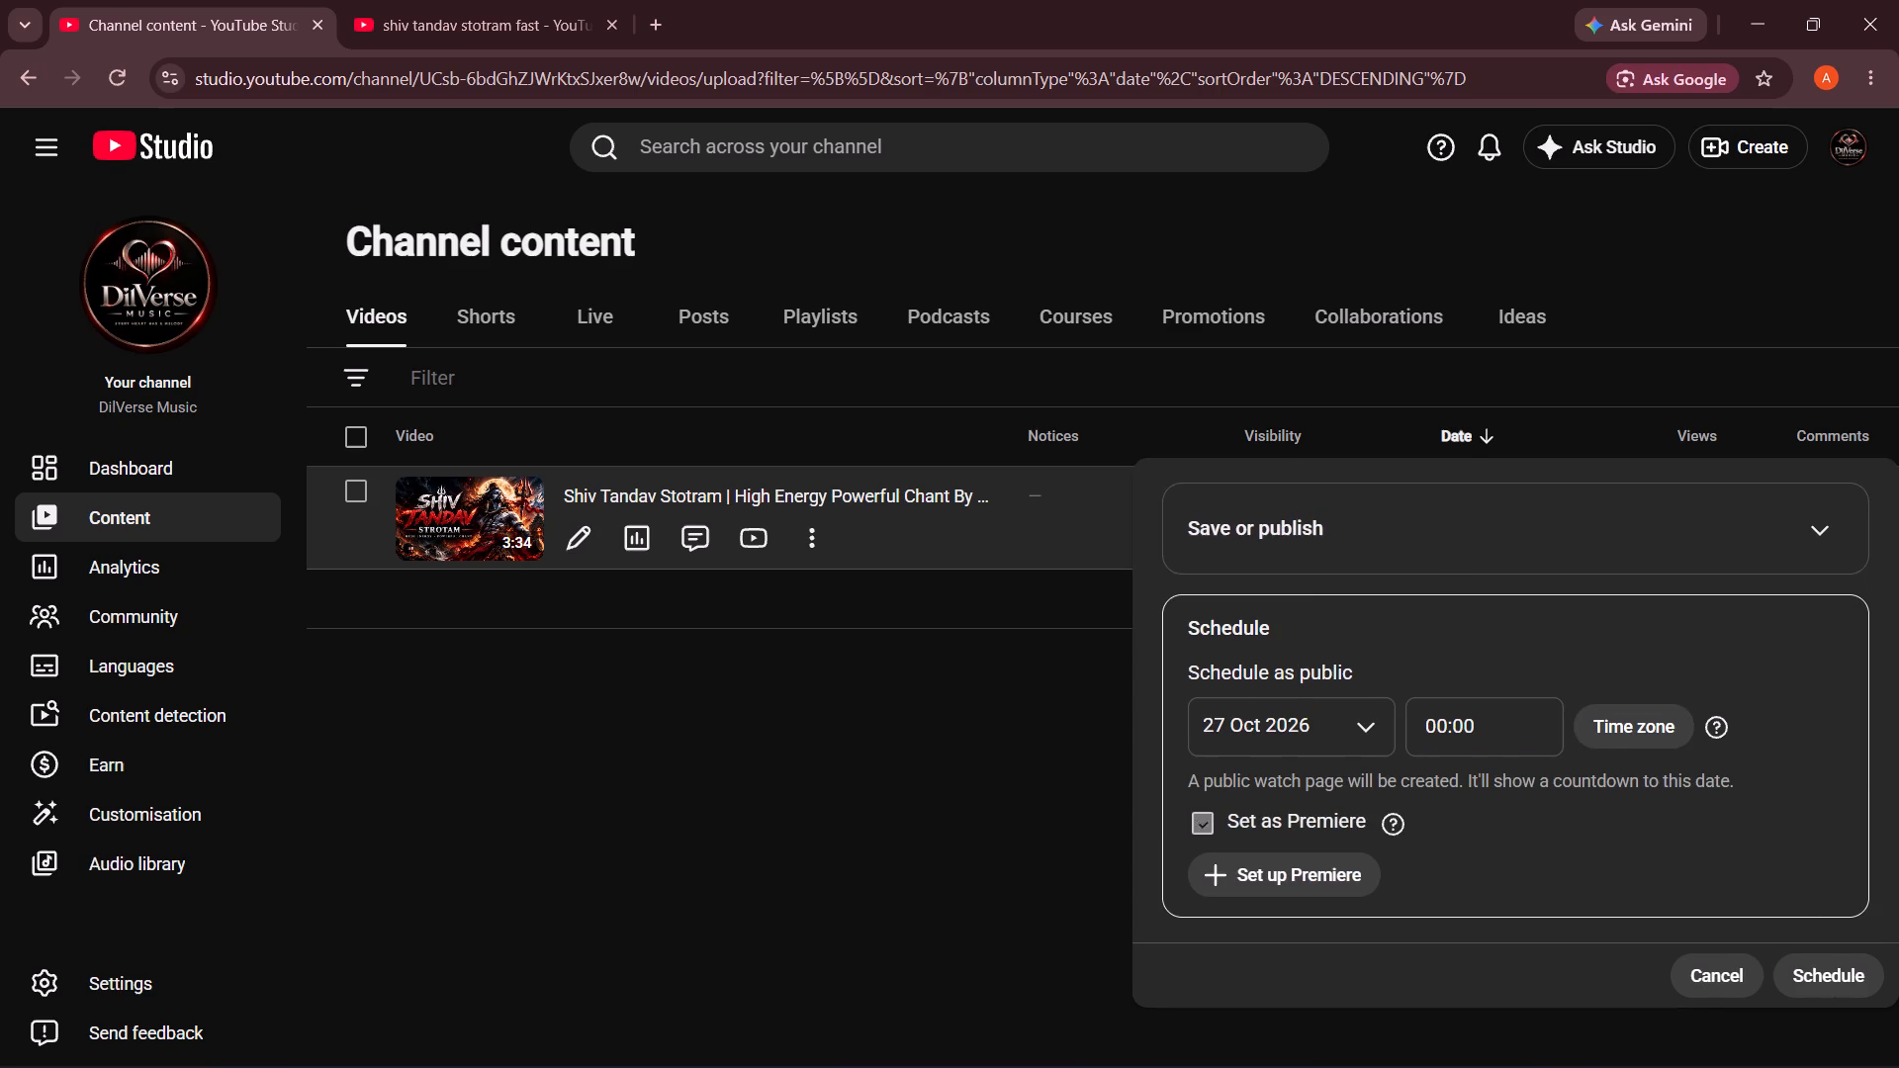
left_click(1344, 712)
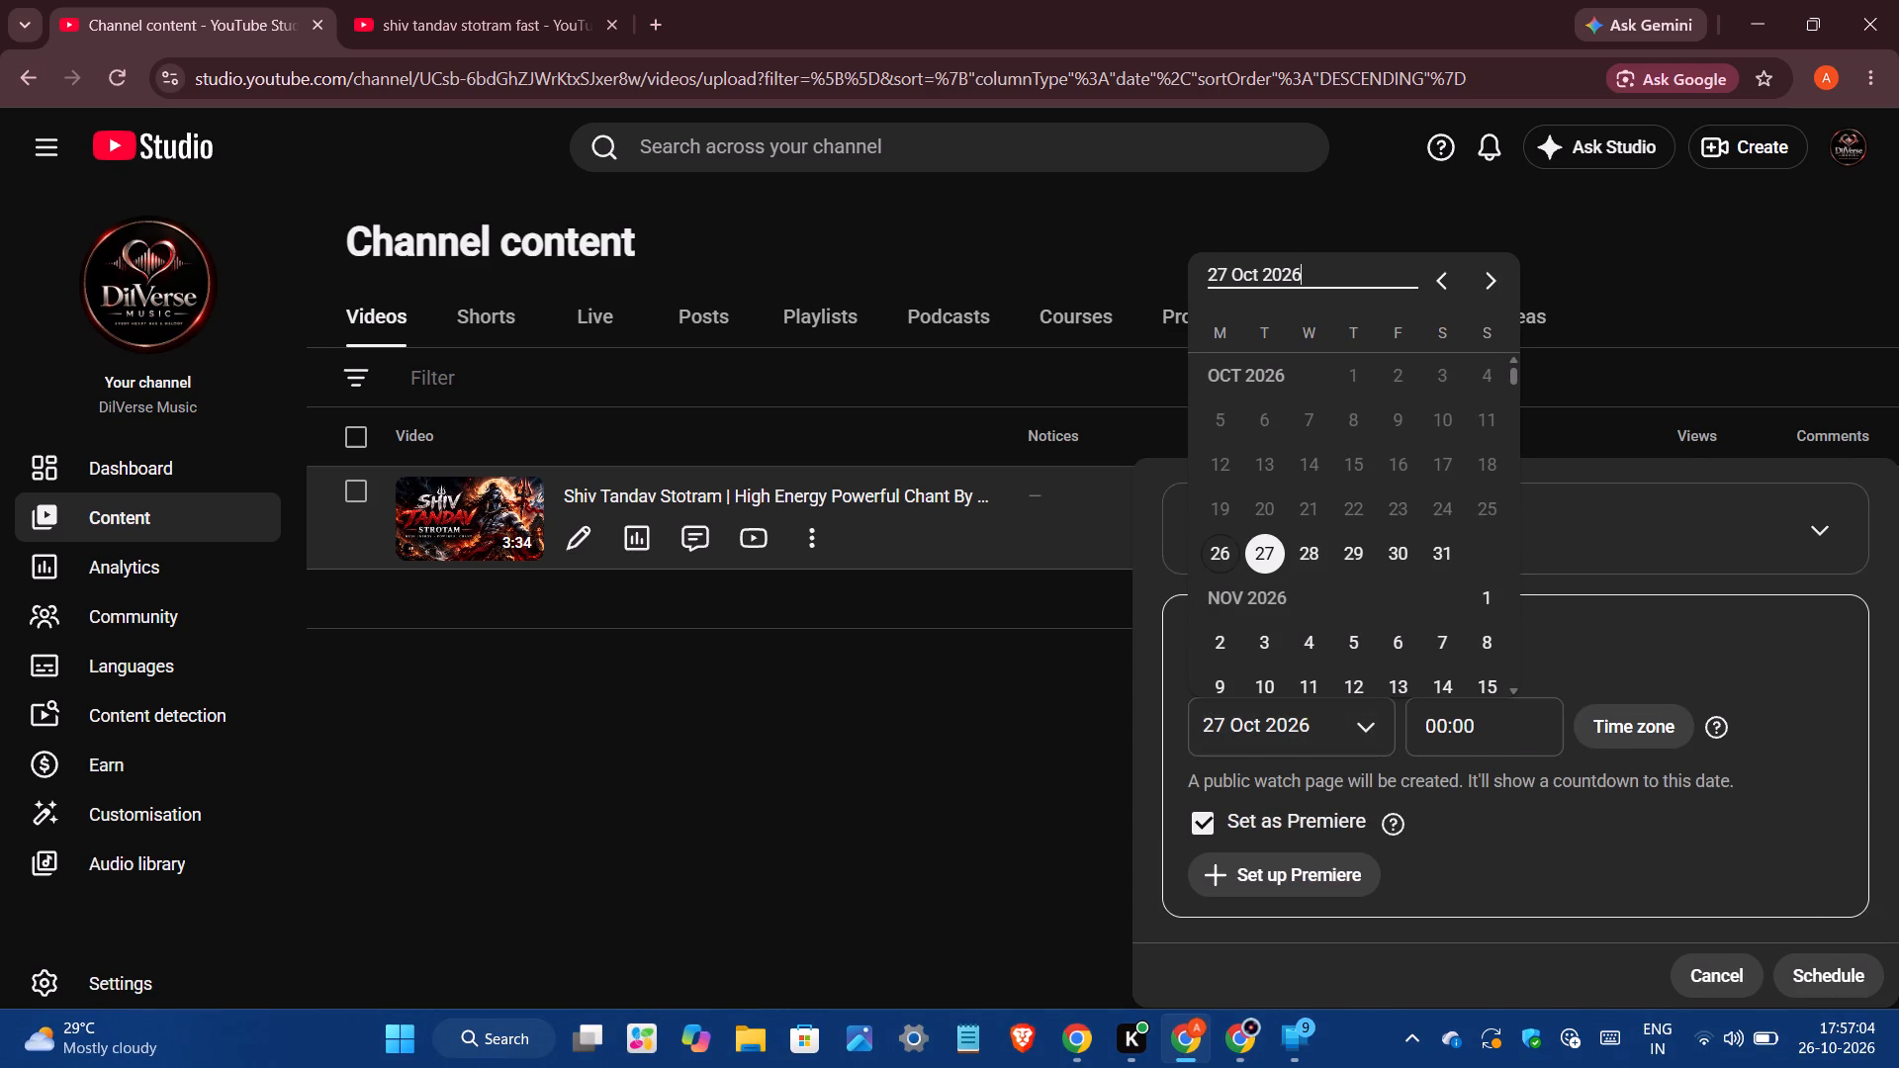
left_click(1232, 570)
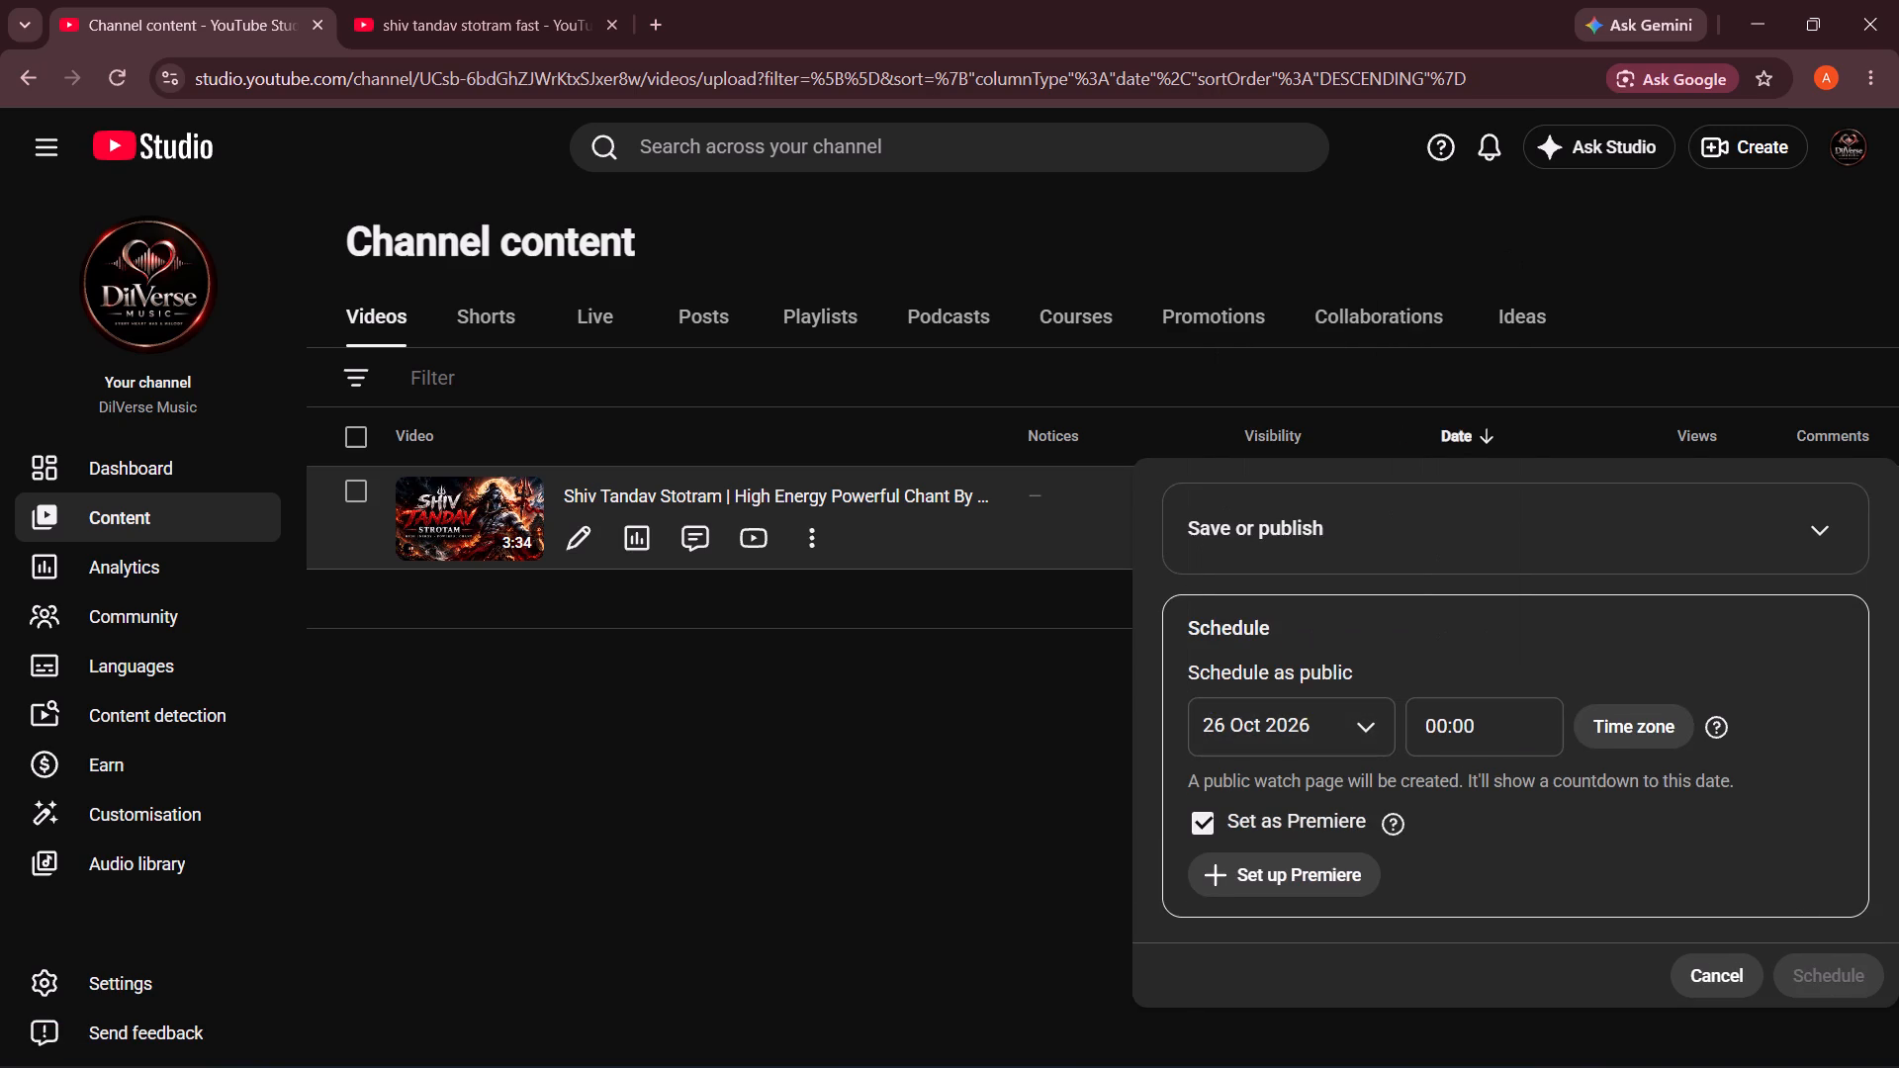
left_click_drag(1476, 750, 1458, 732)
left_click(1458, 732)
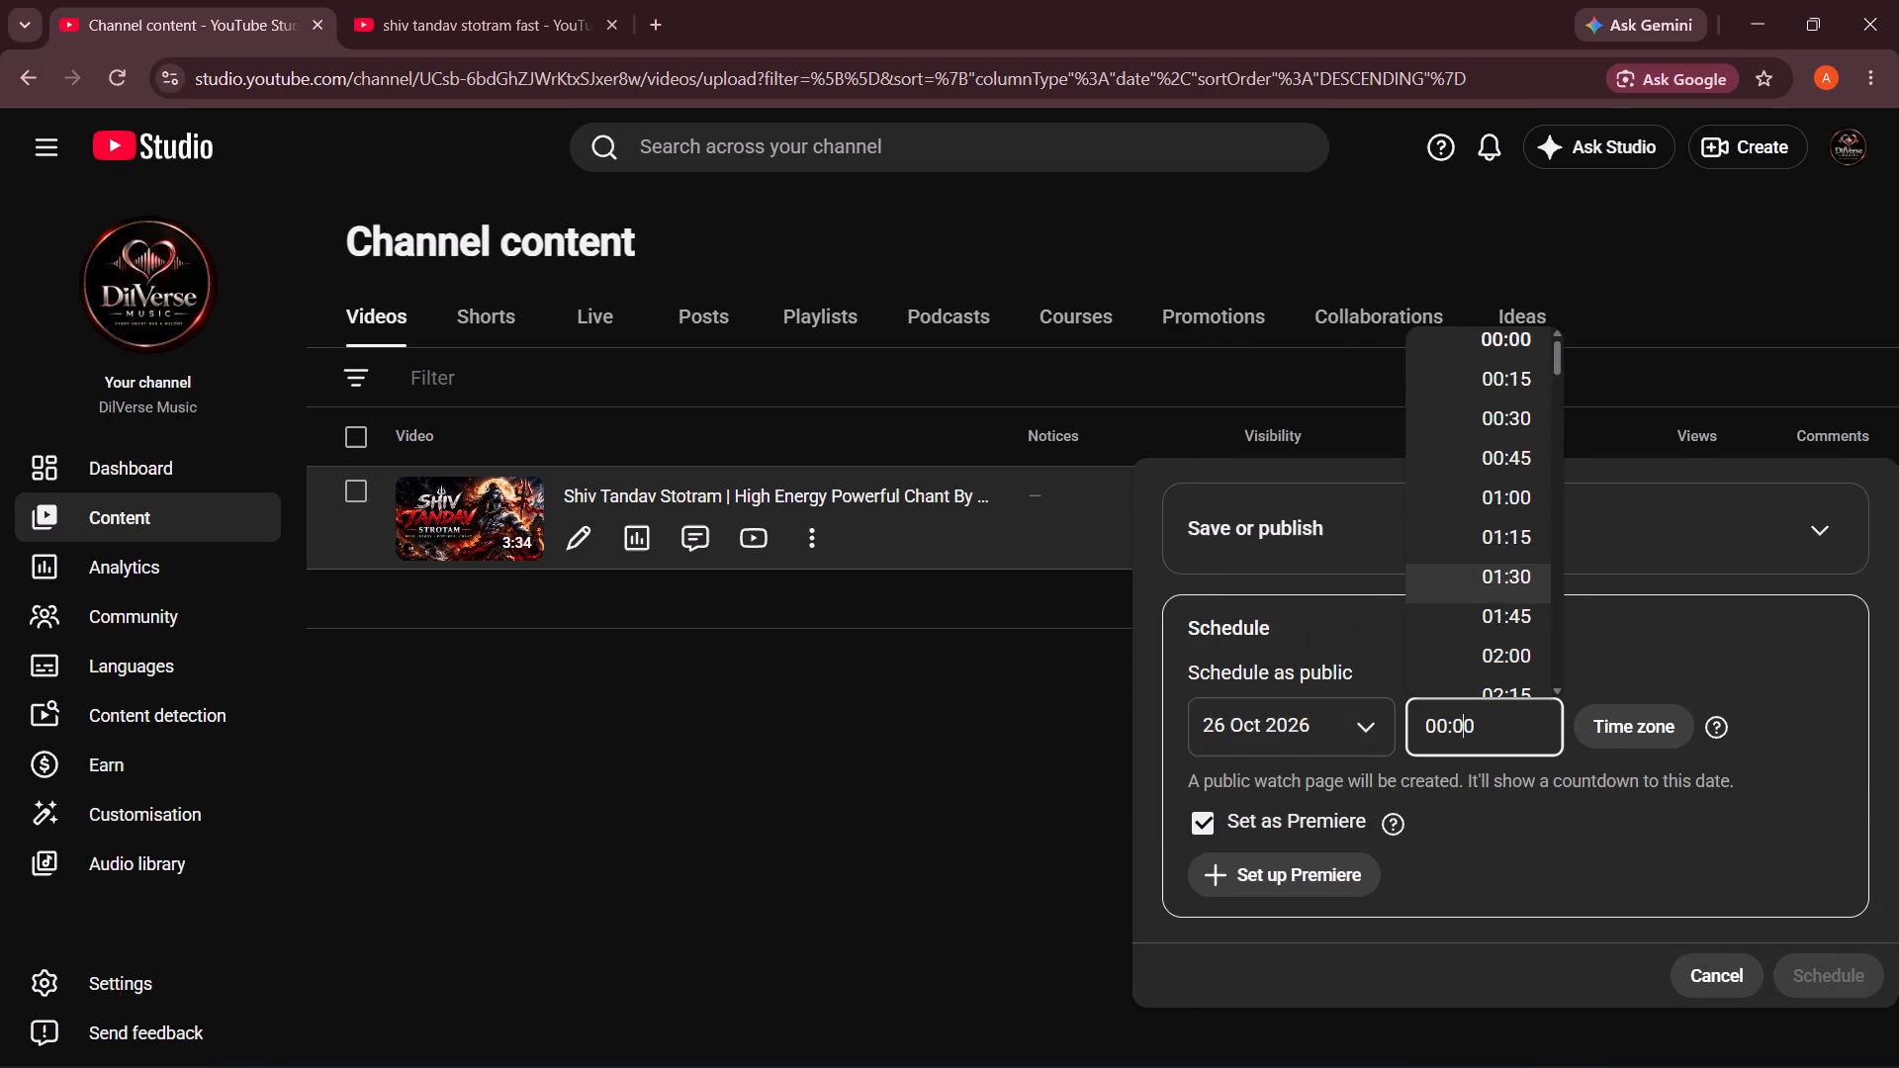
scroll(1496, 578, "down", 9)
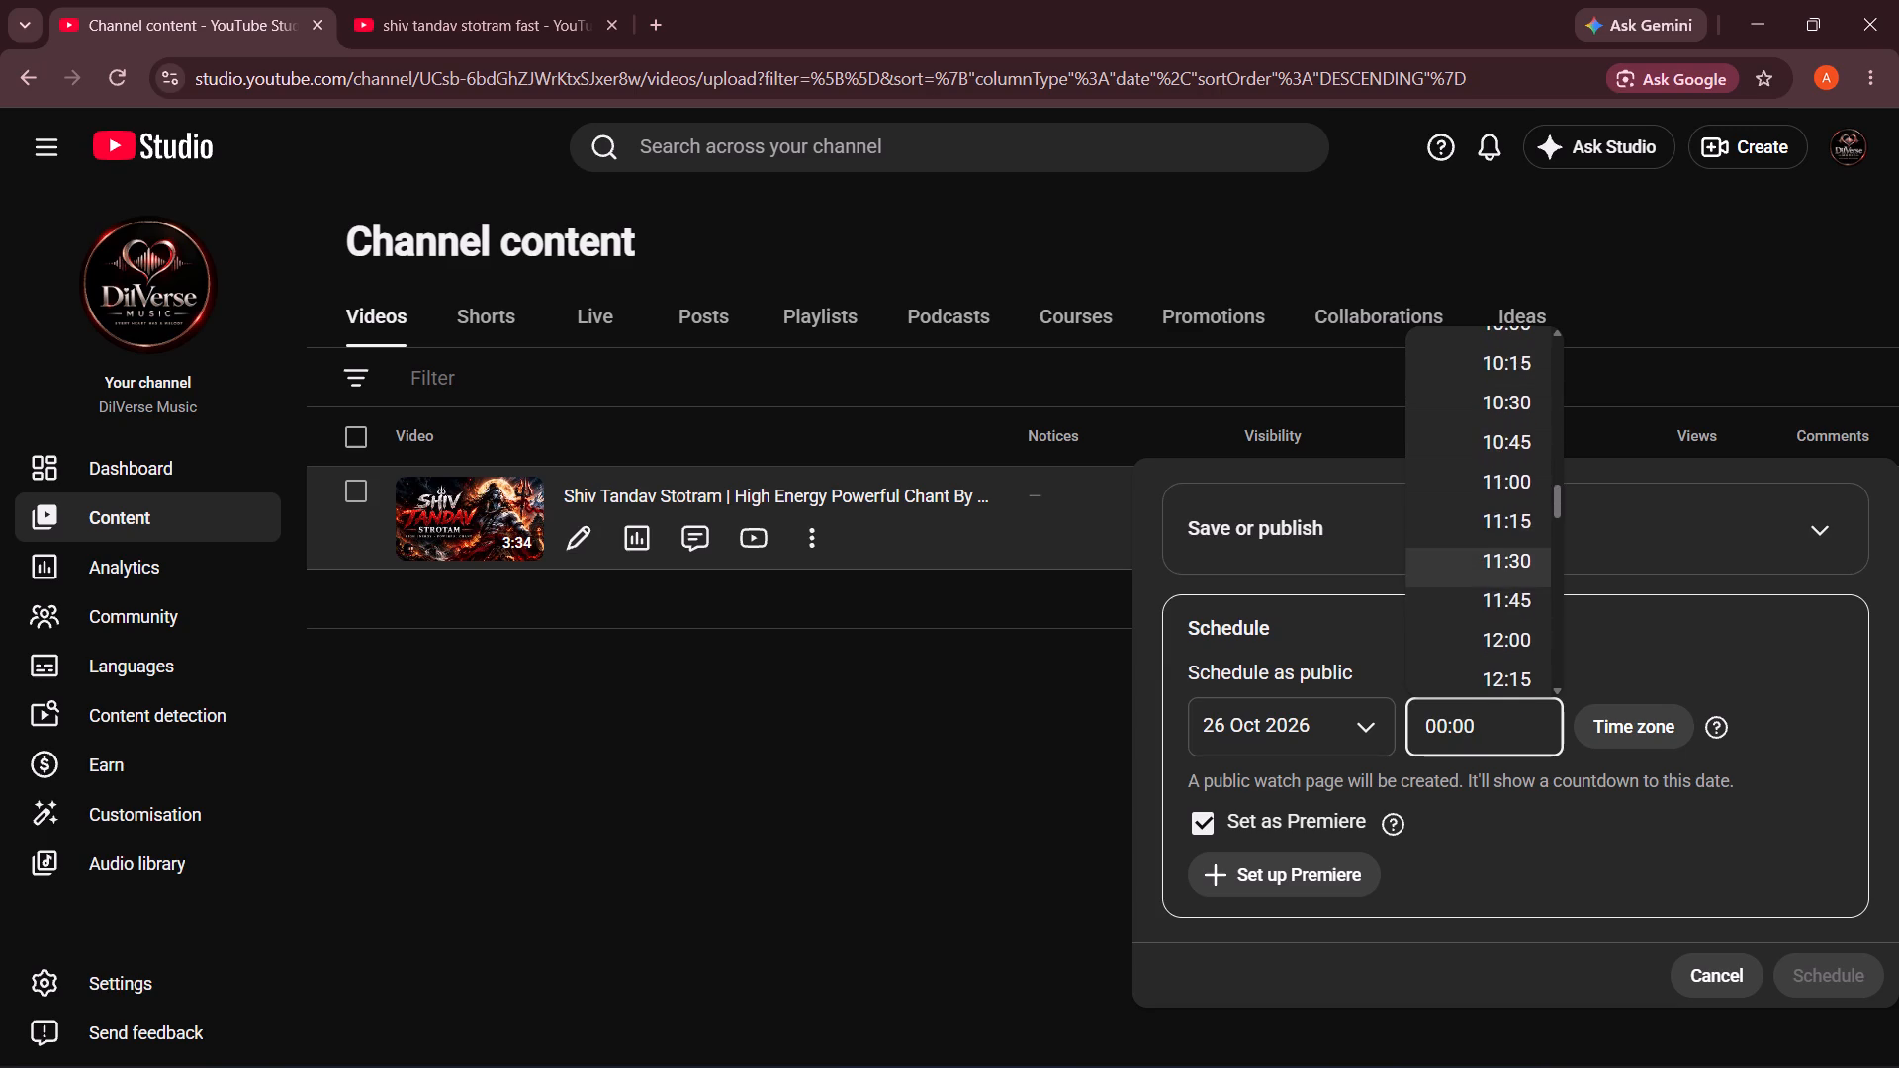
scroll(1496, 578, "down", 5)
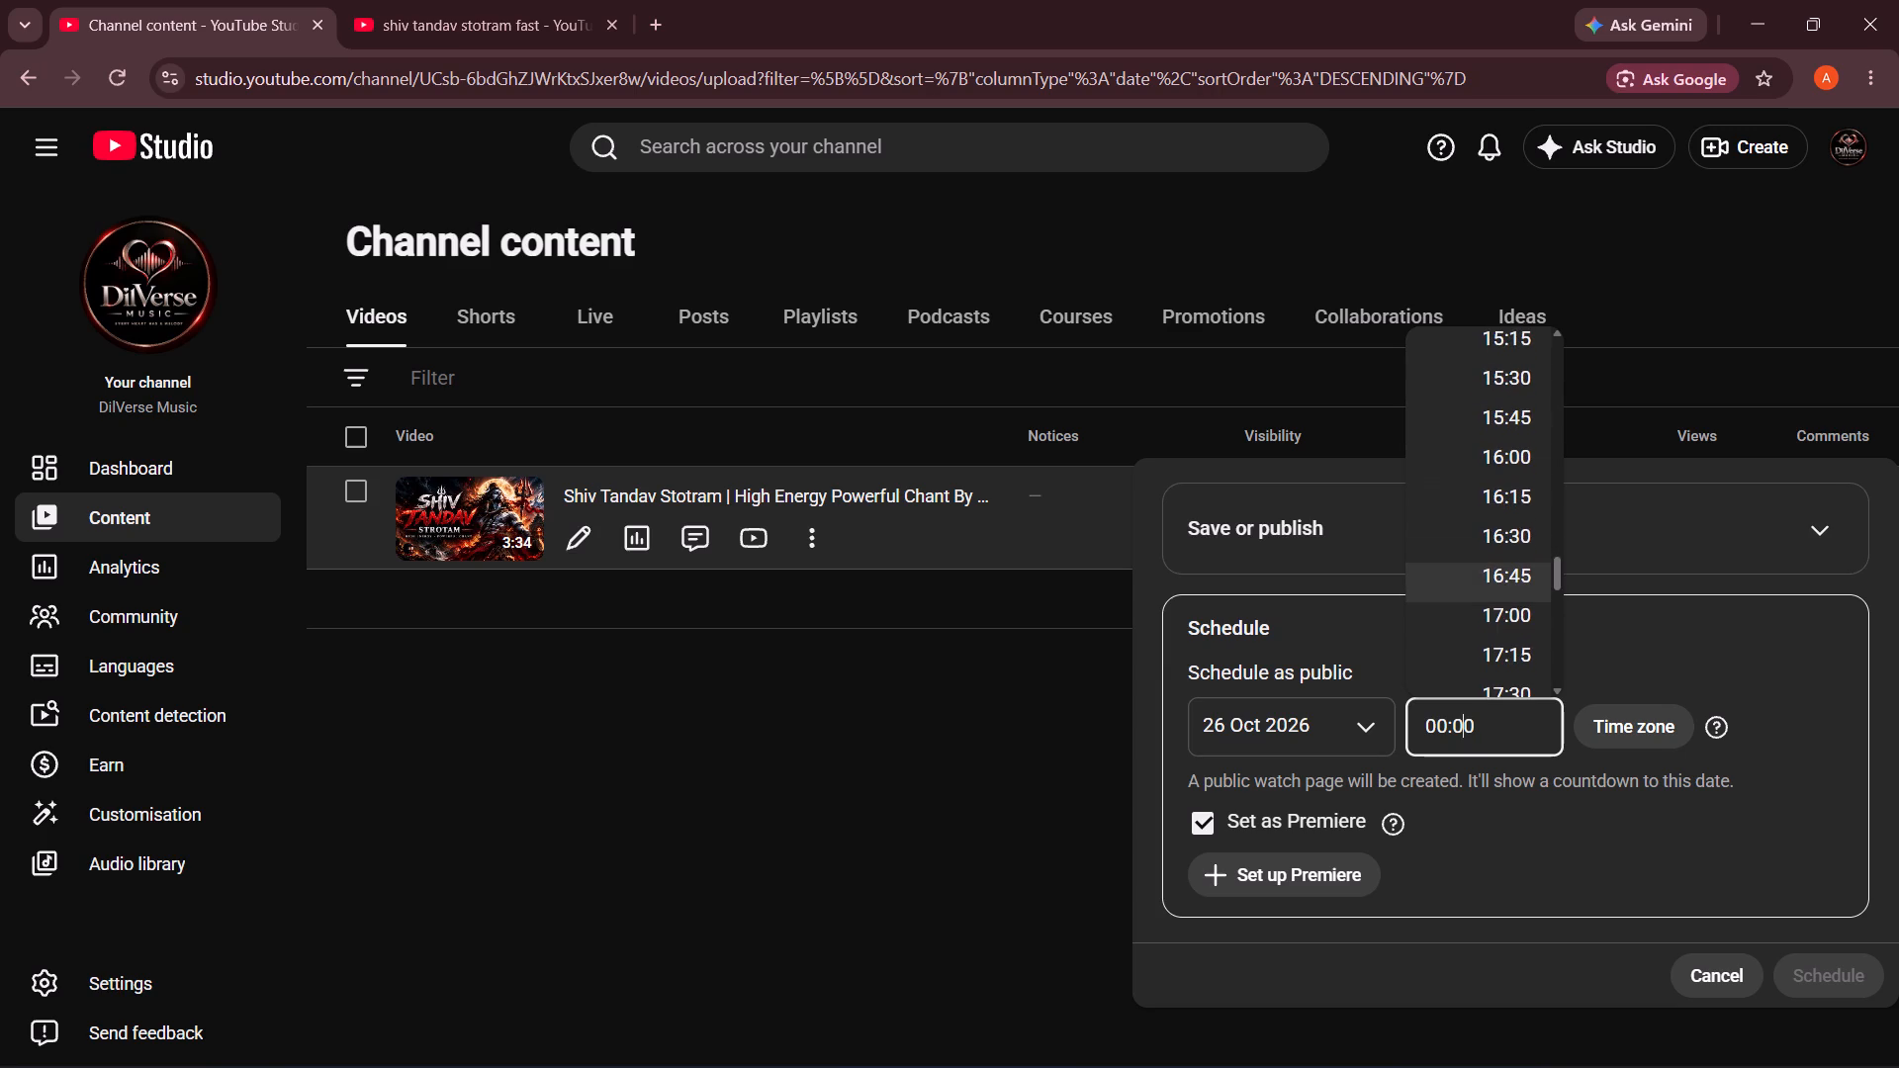
Look through the time zones available for the Premiere schedule, from Local Time to Chatham Islands.
left_click(1659, 725)
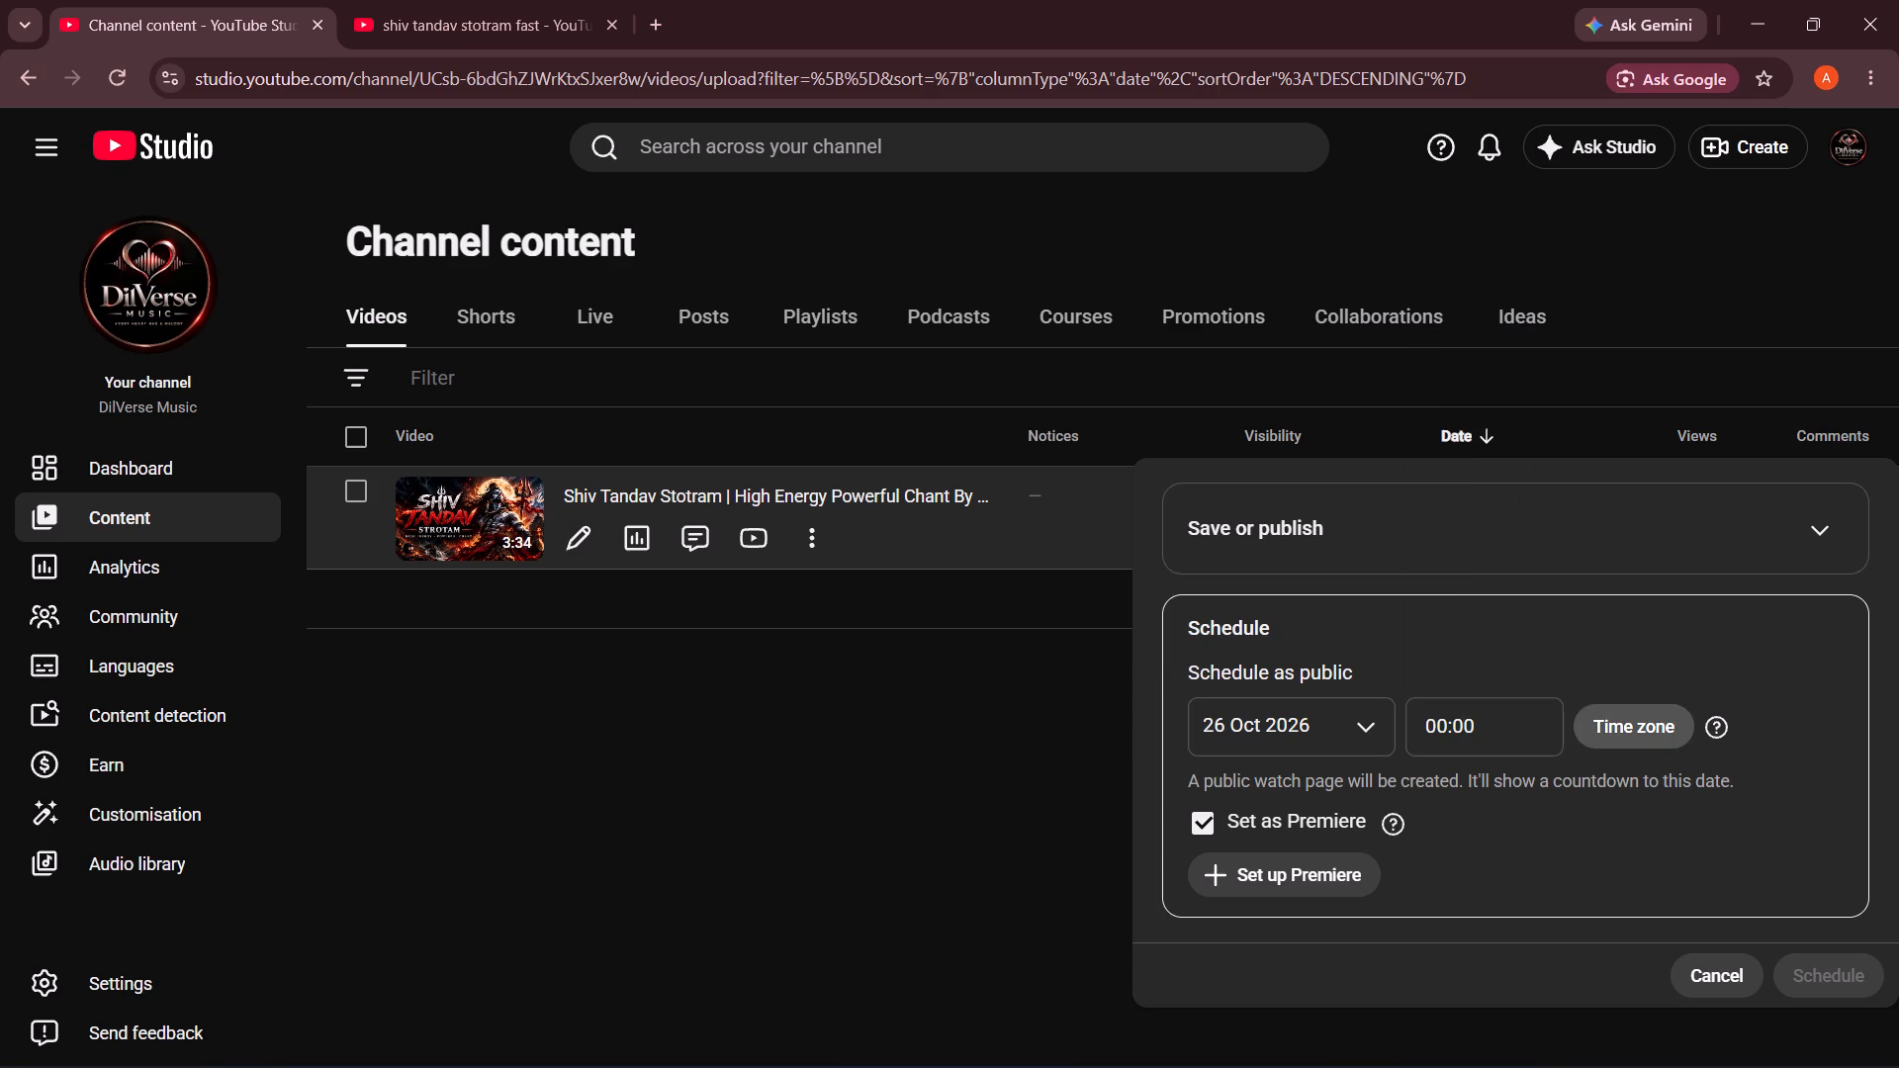
left_click(1659, 725)
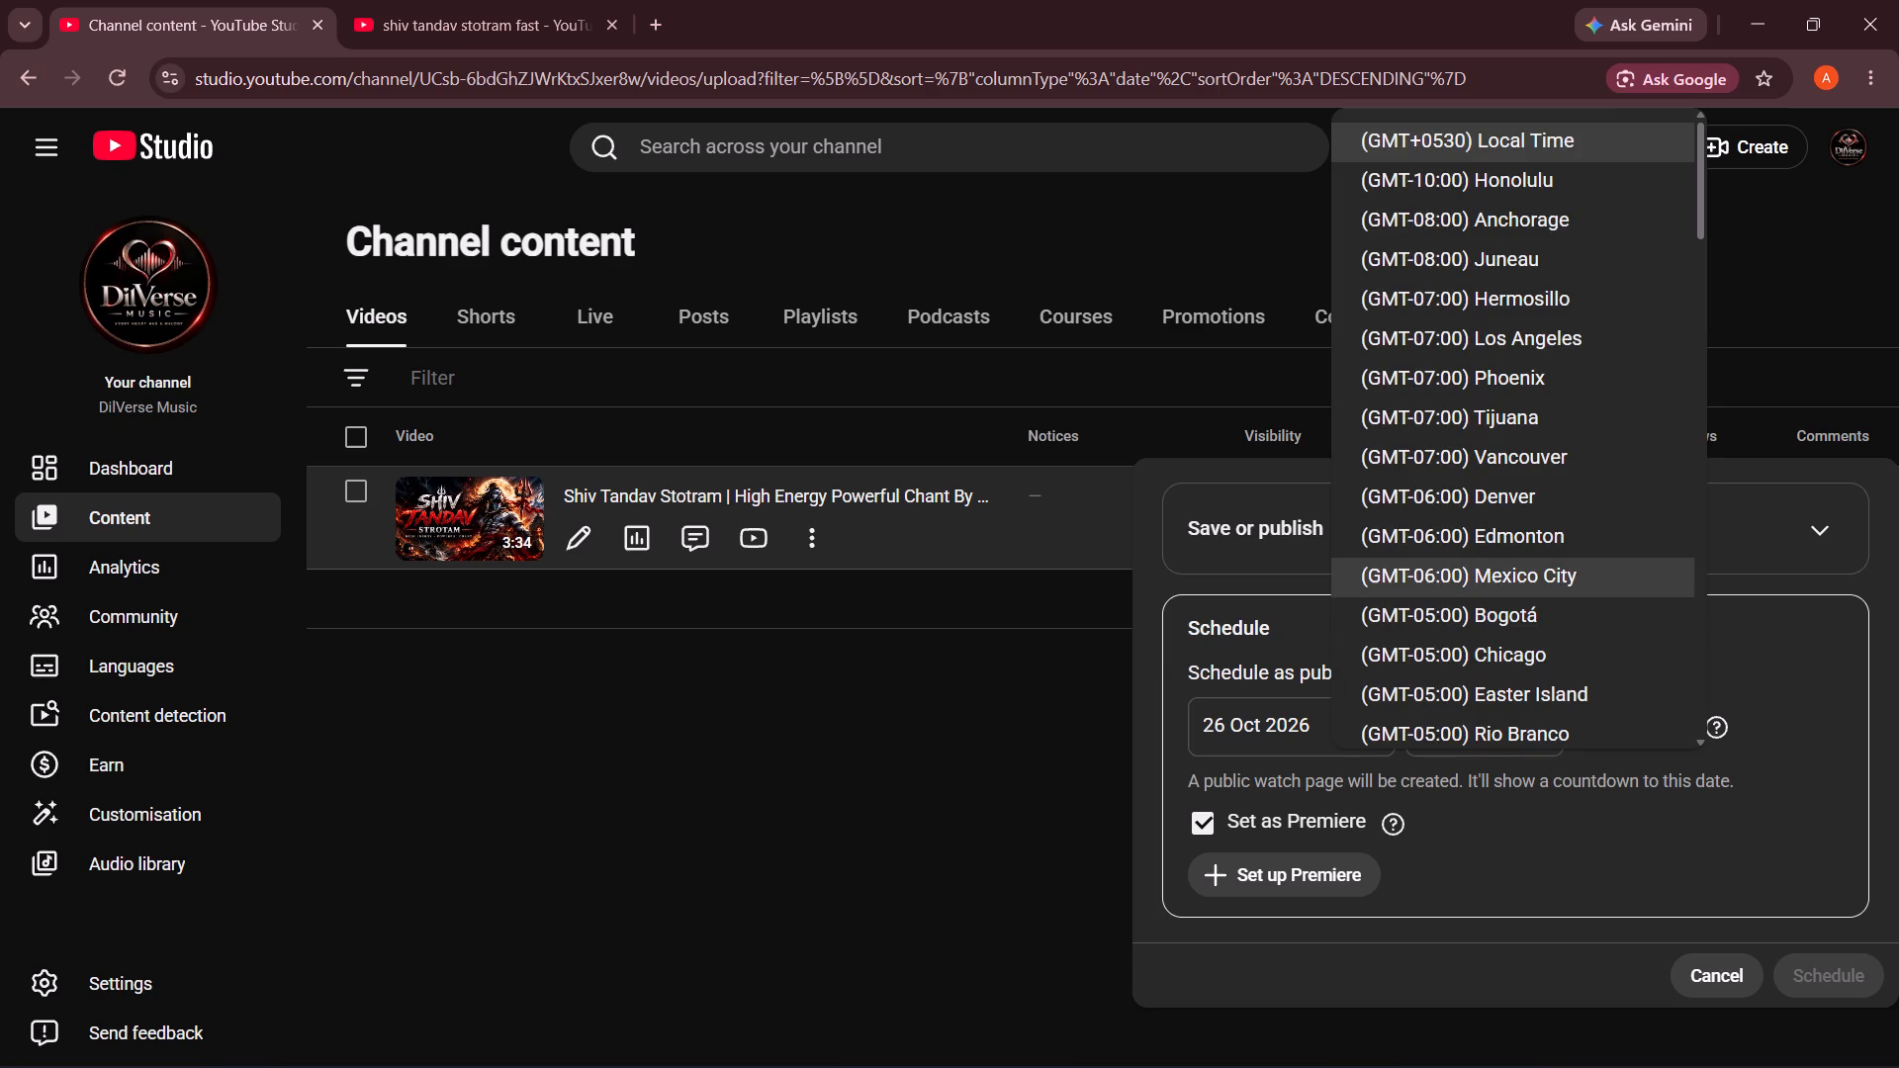
scroll(1522, 533, "up", 2)
scroll(1492, 367, "down", 1)
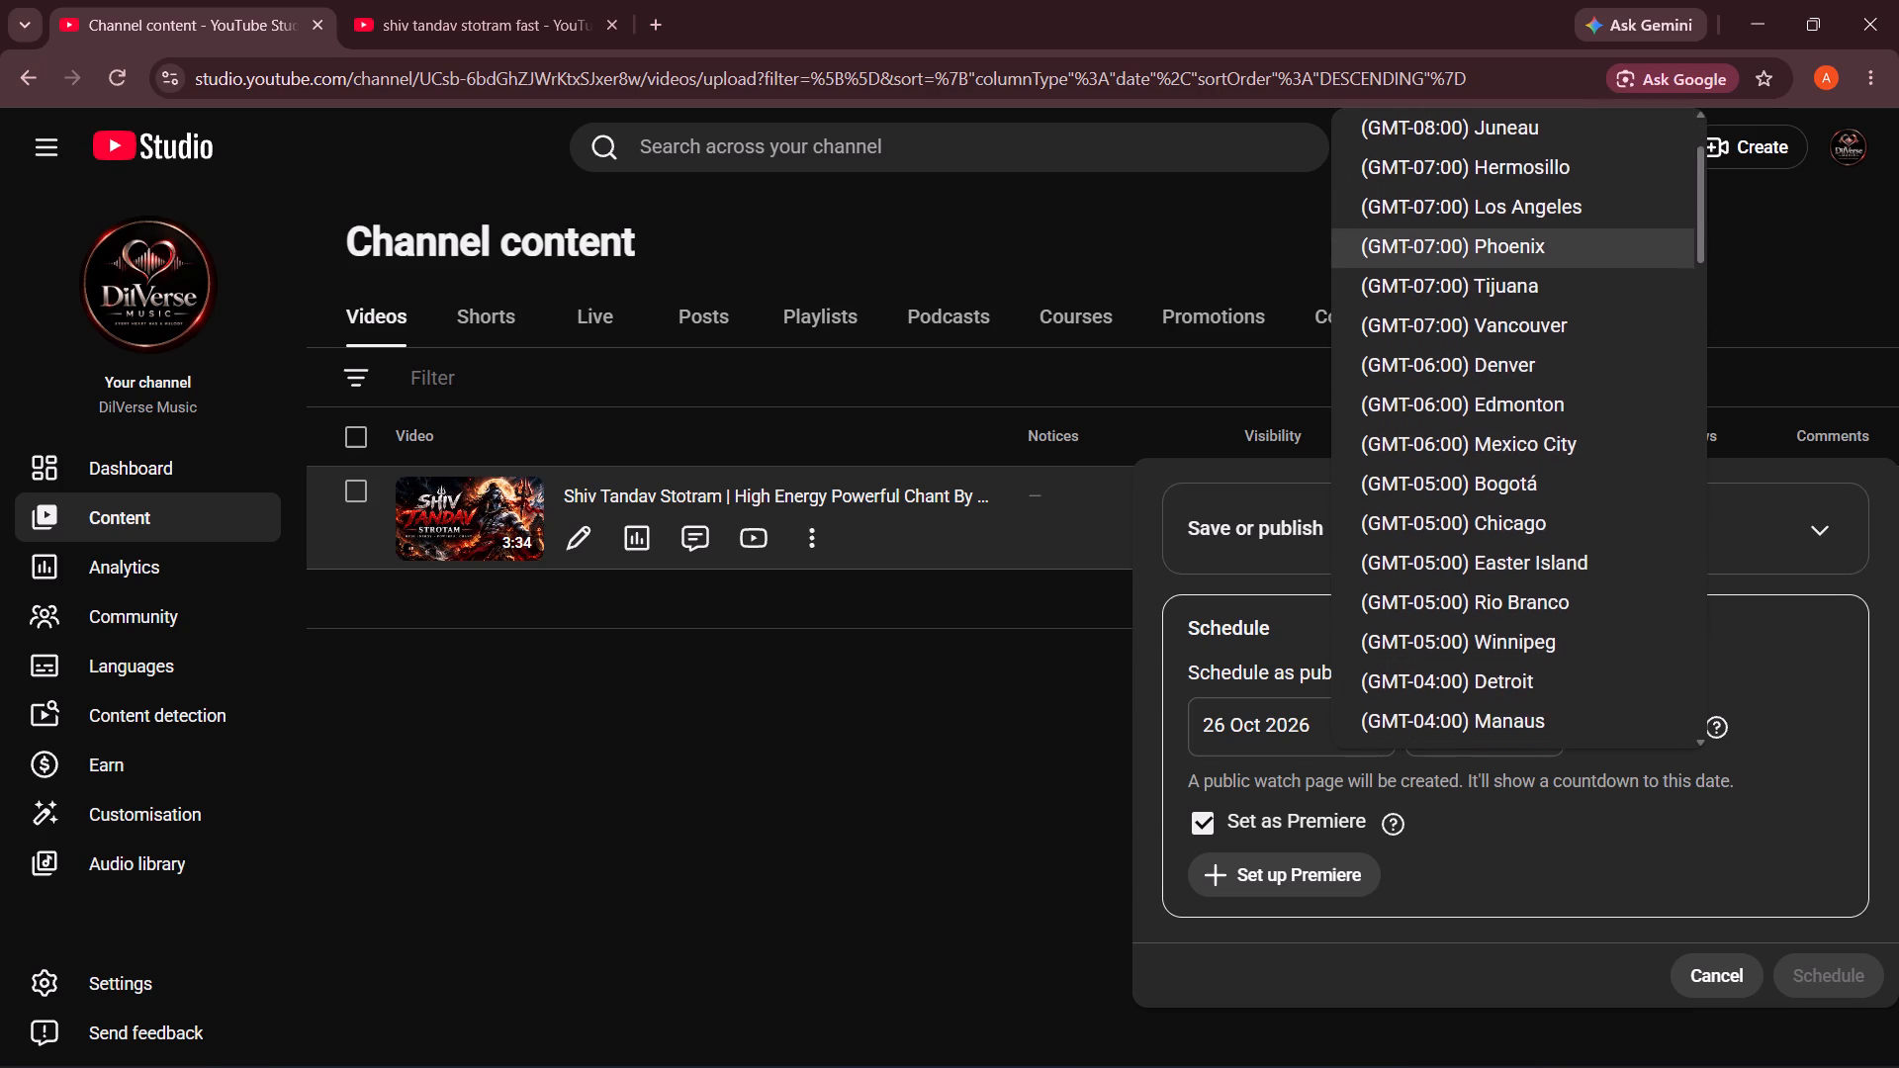
scroll(1492, 367, "down", 5)
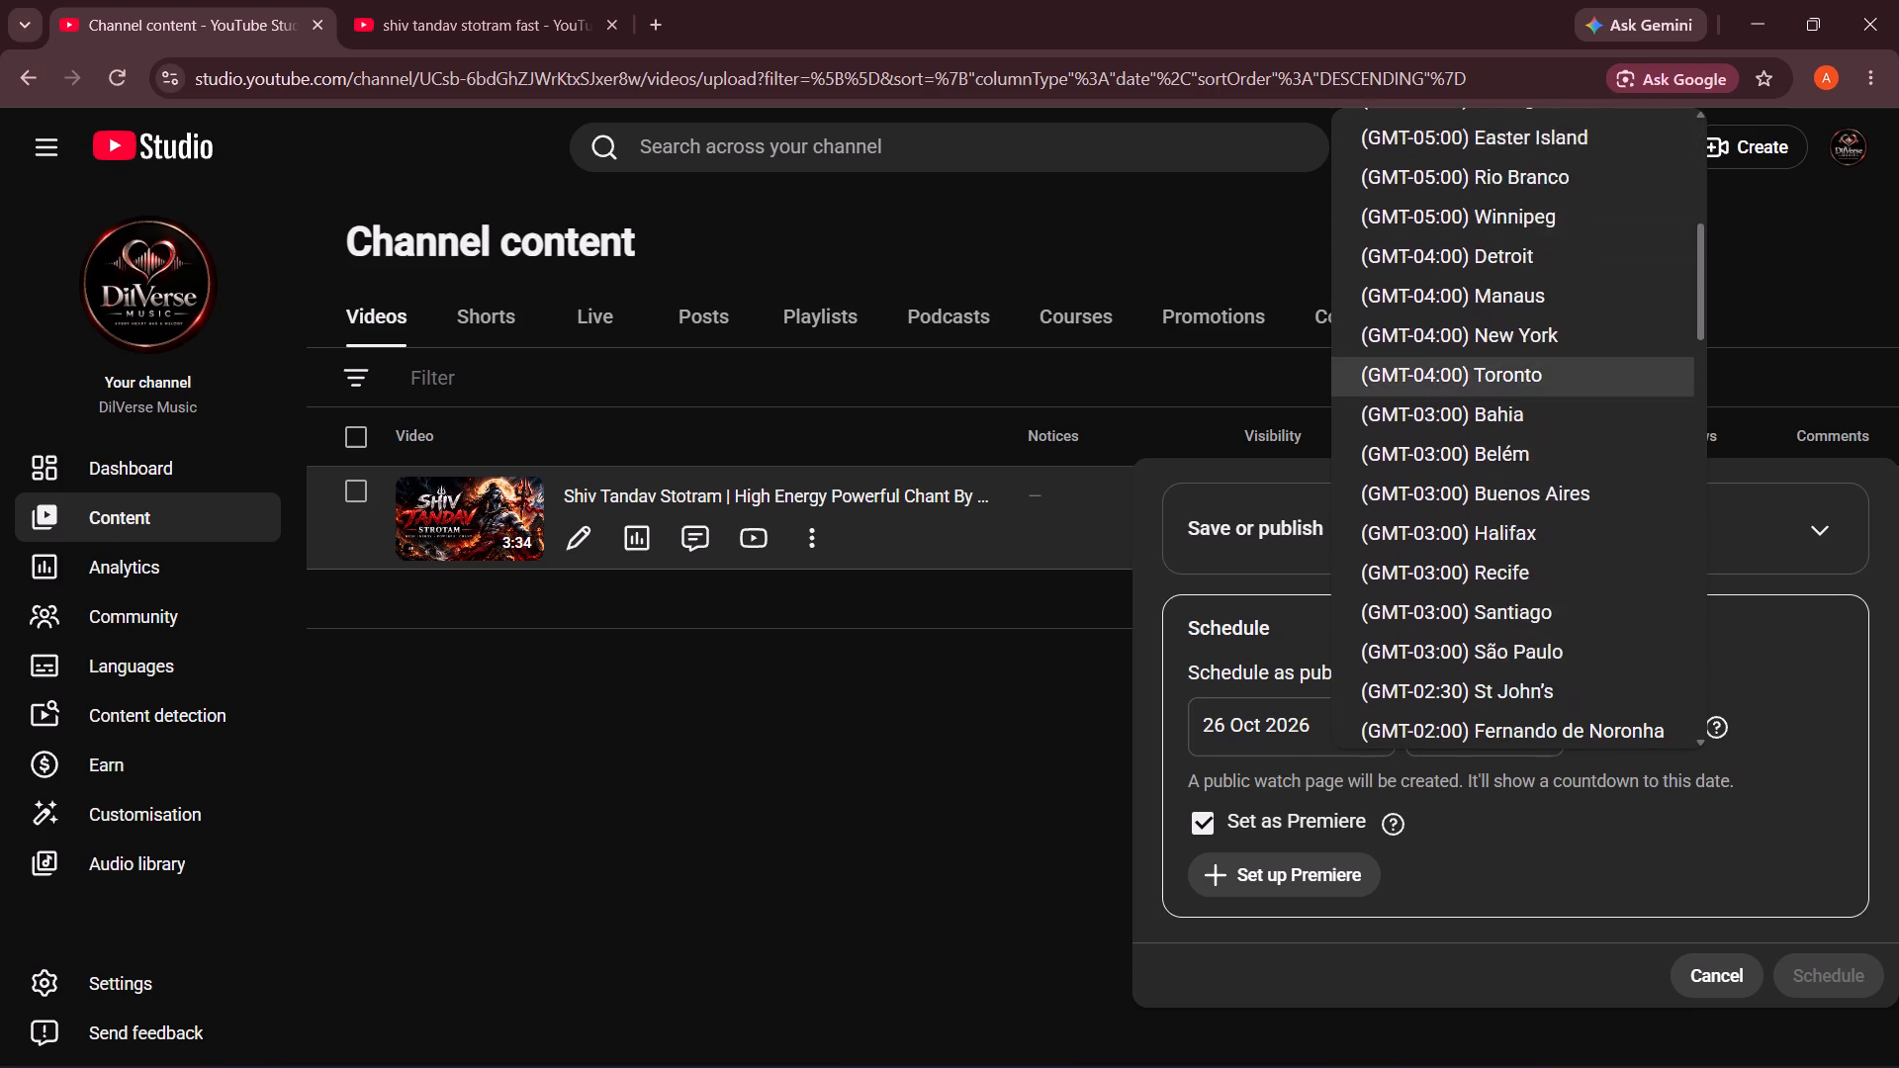
scroll(1492, 367, "down", 5)
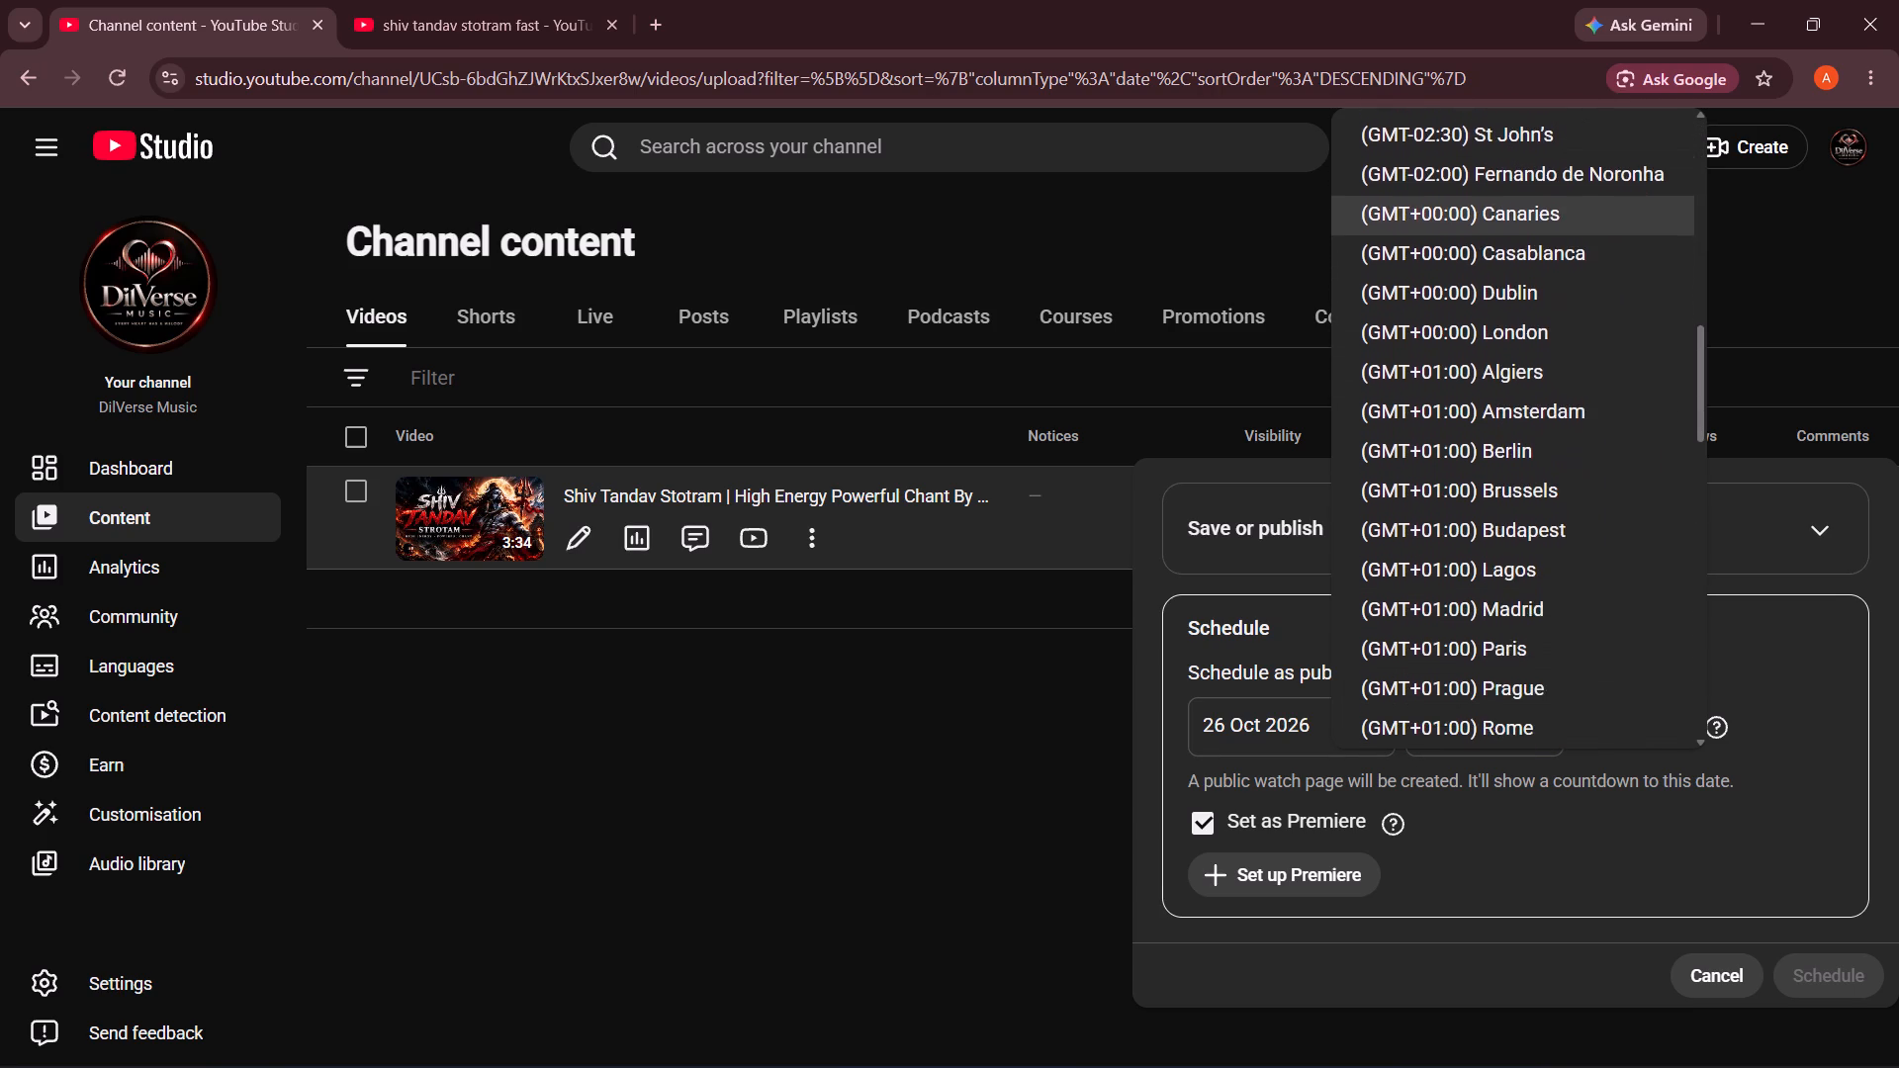
scroll(1492, 367, "down", 6)
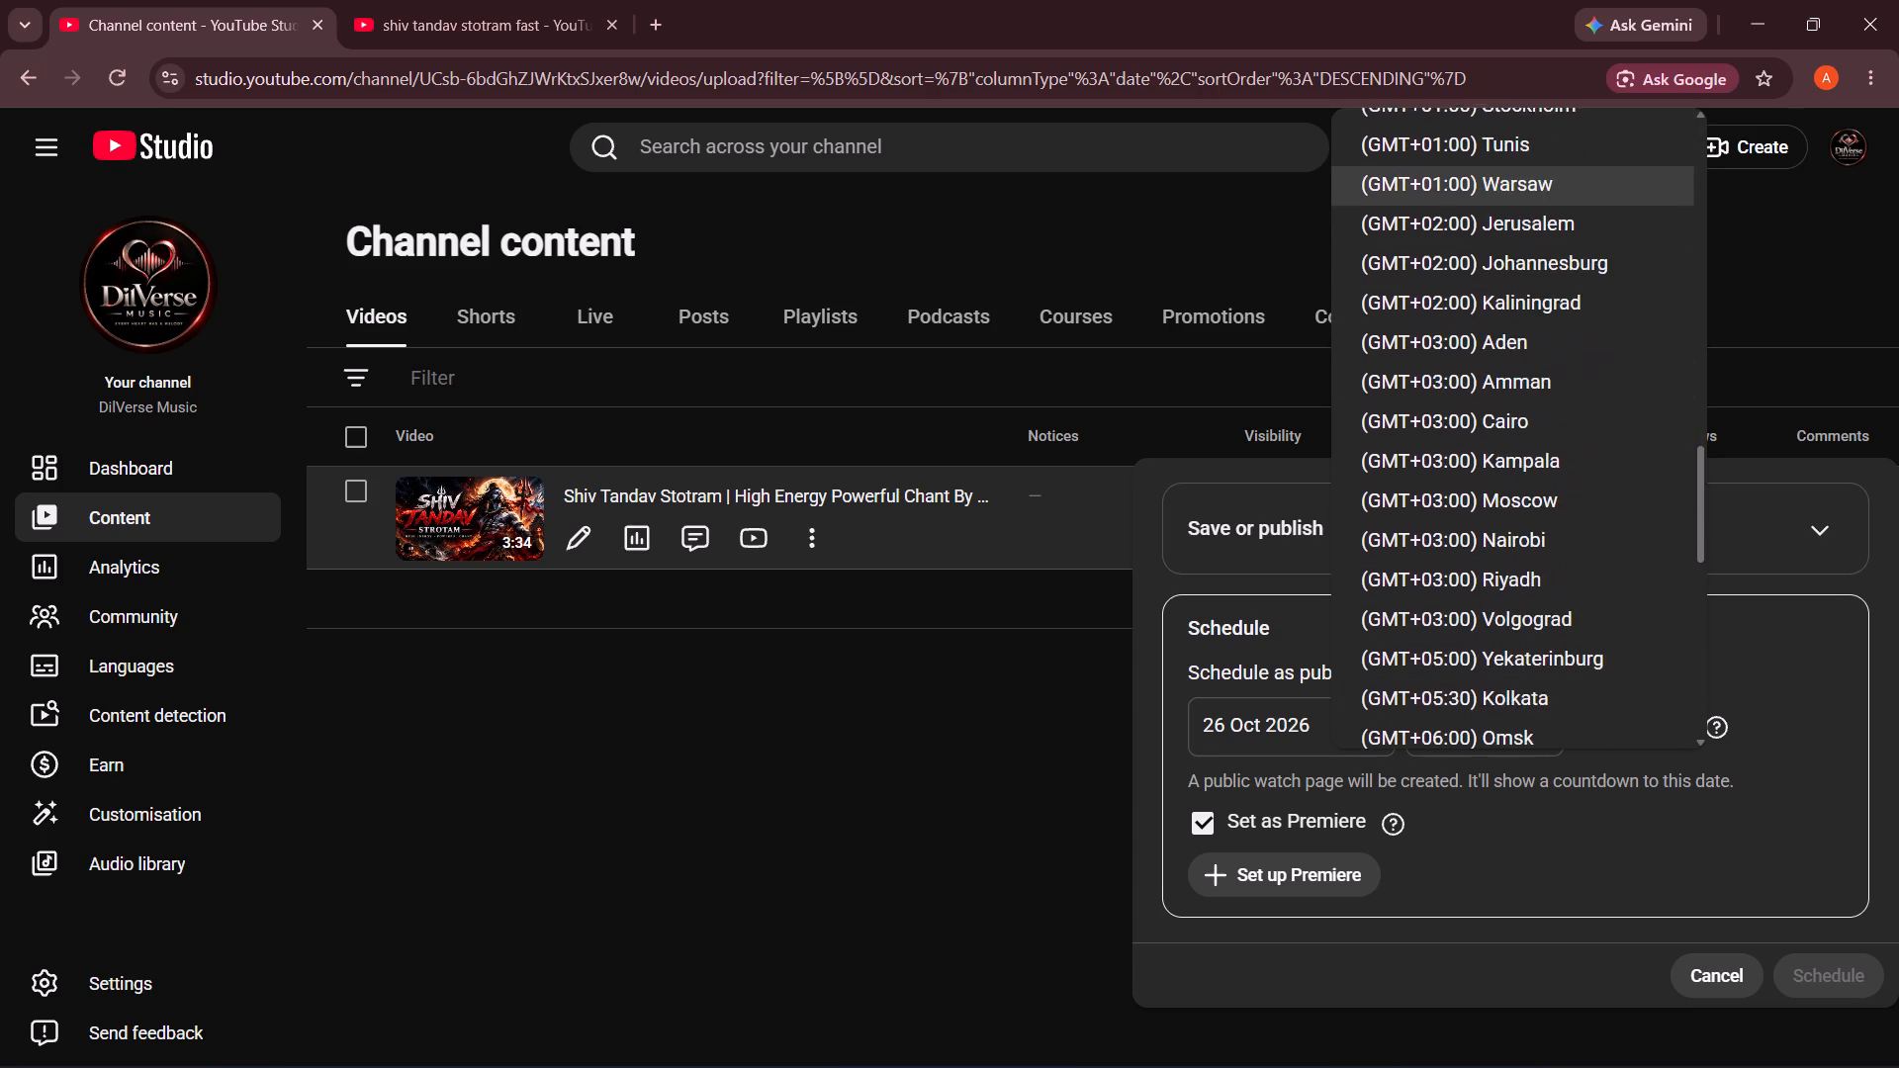
scroll(1492, 367, "down", 4)
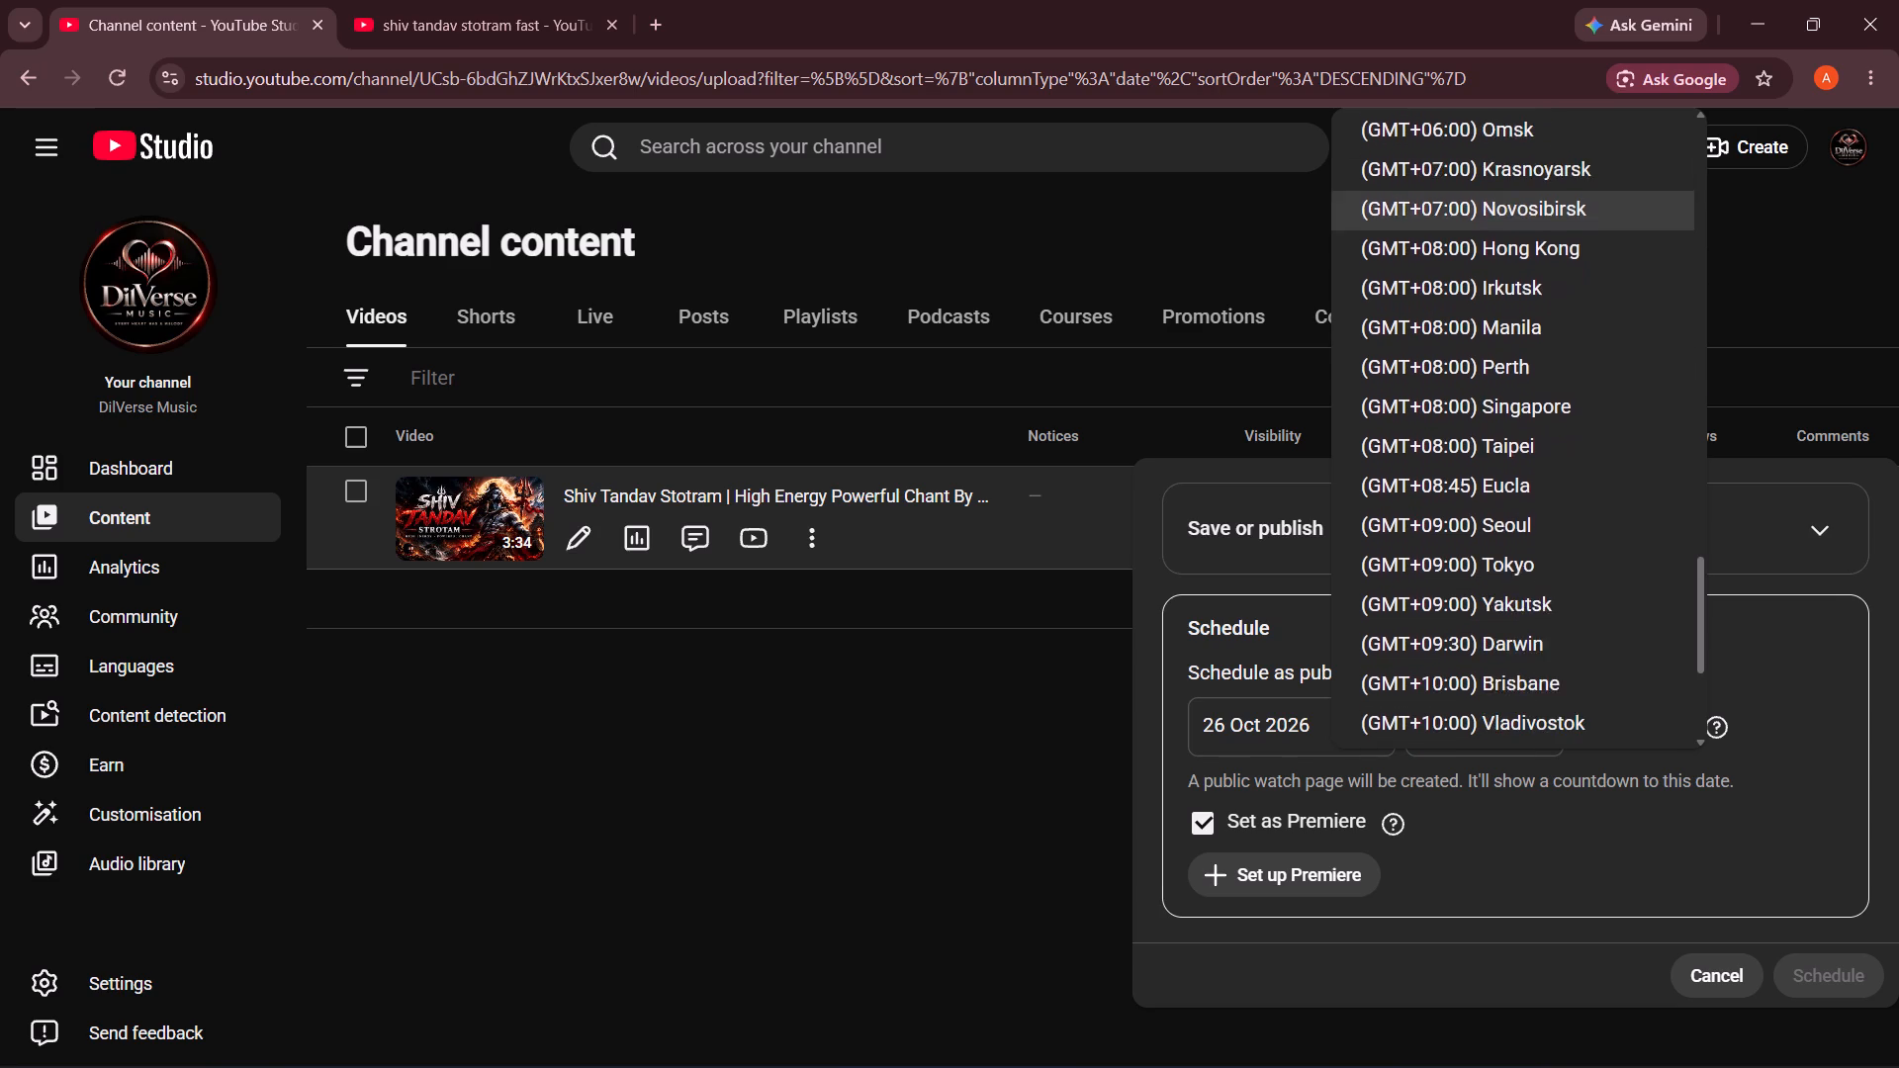
scroll(1492, 367, "down", 5)
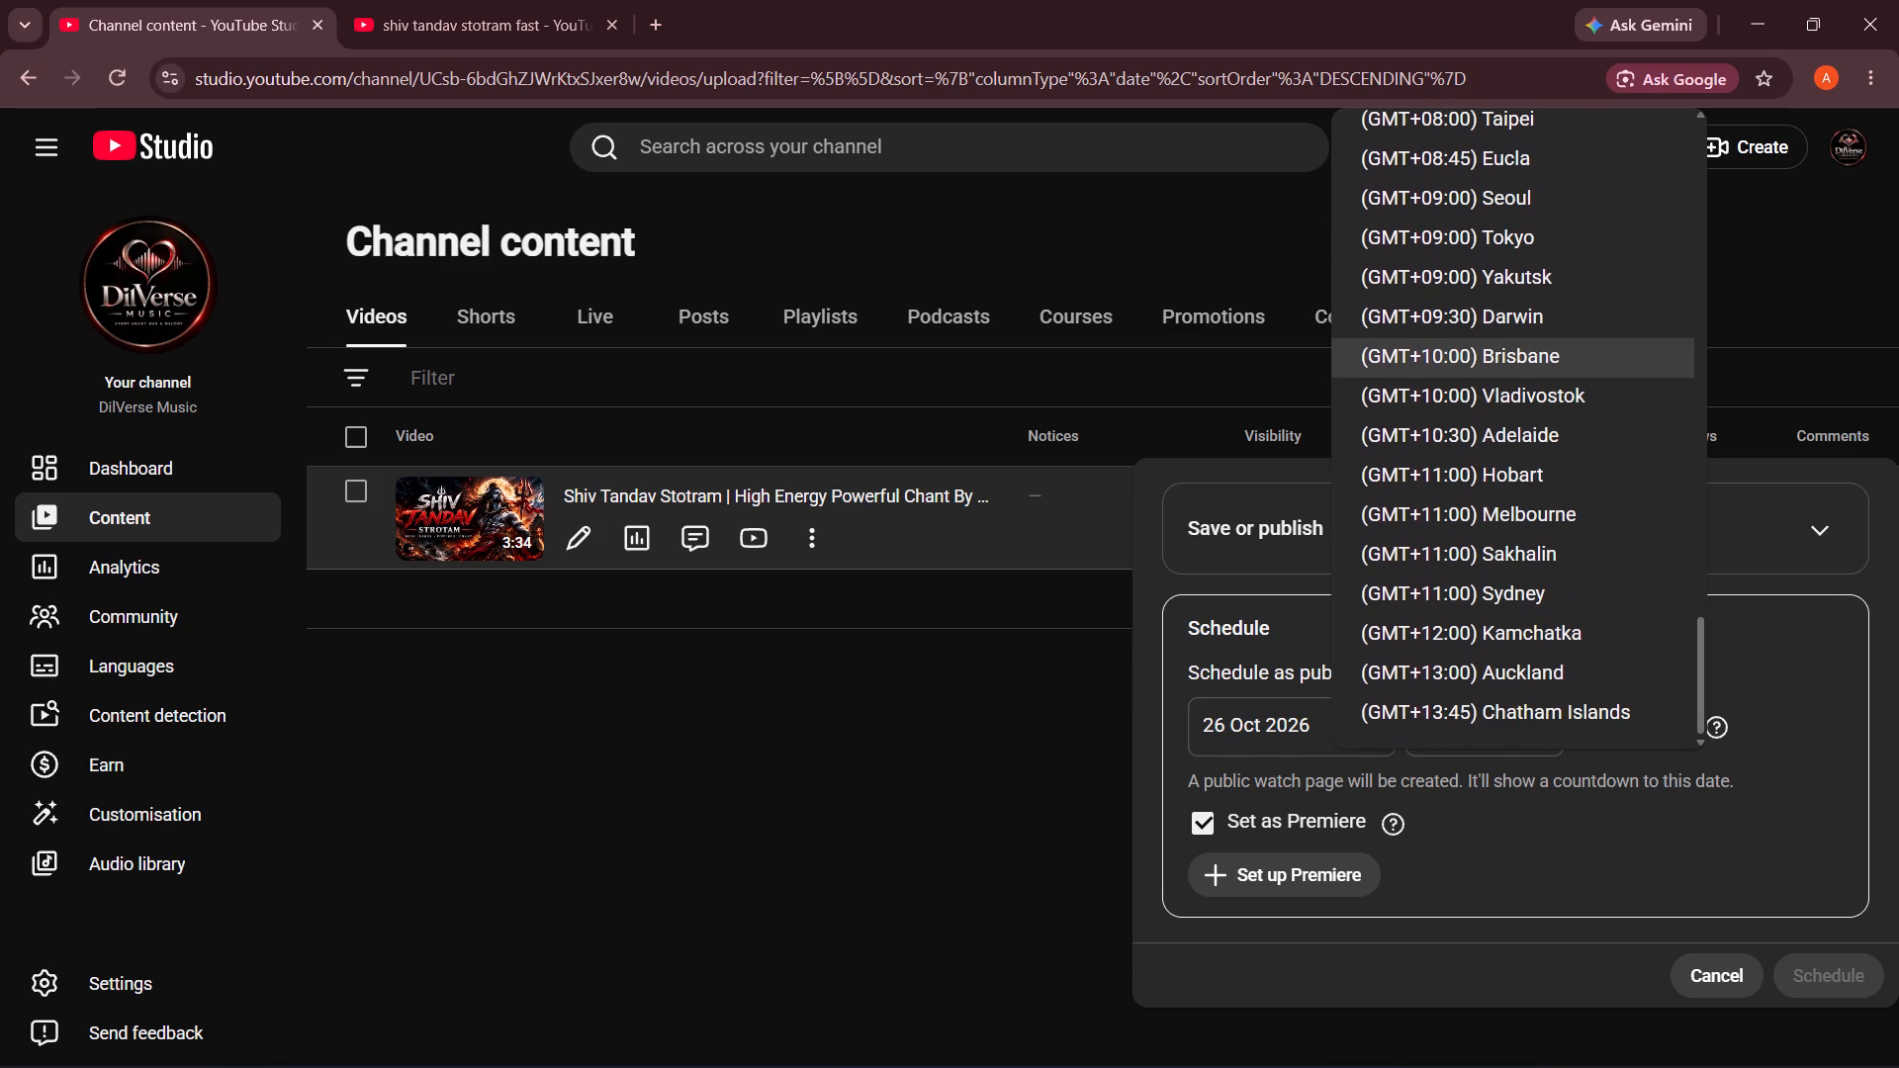
scroll(1492, 367, "up", 3)
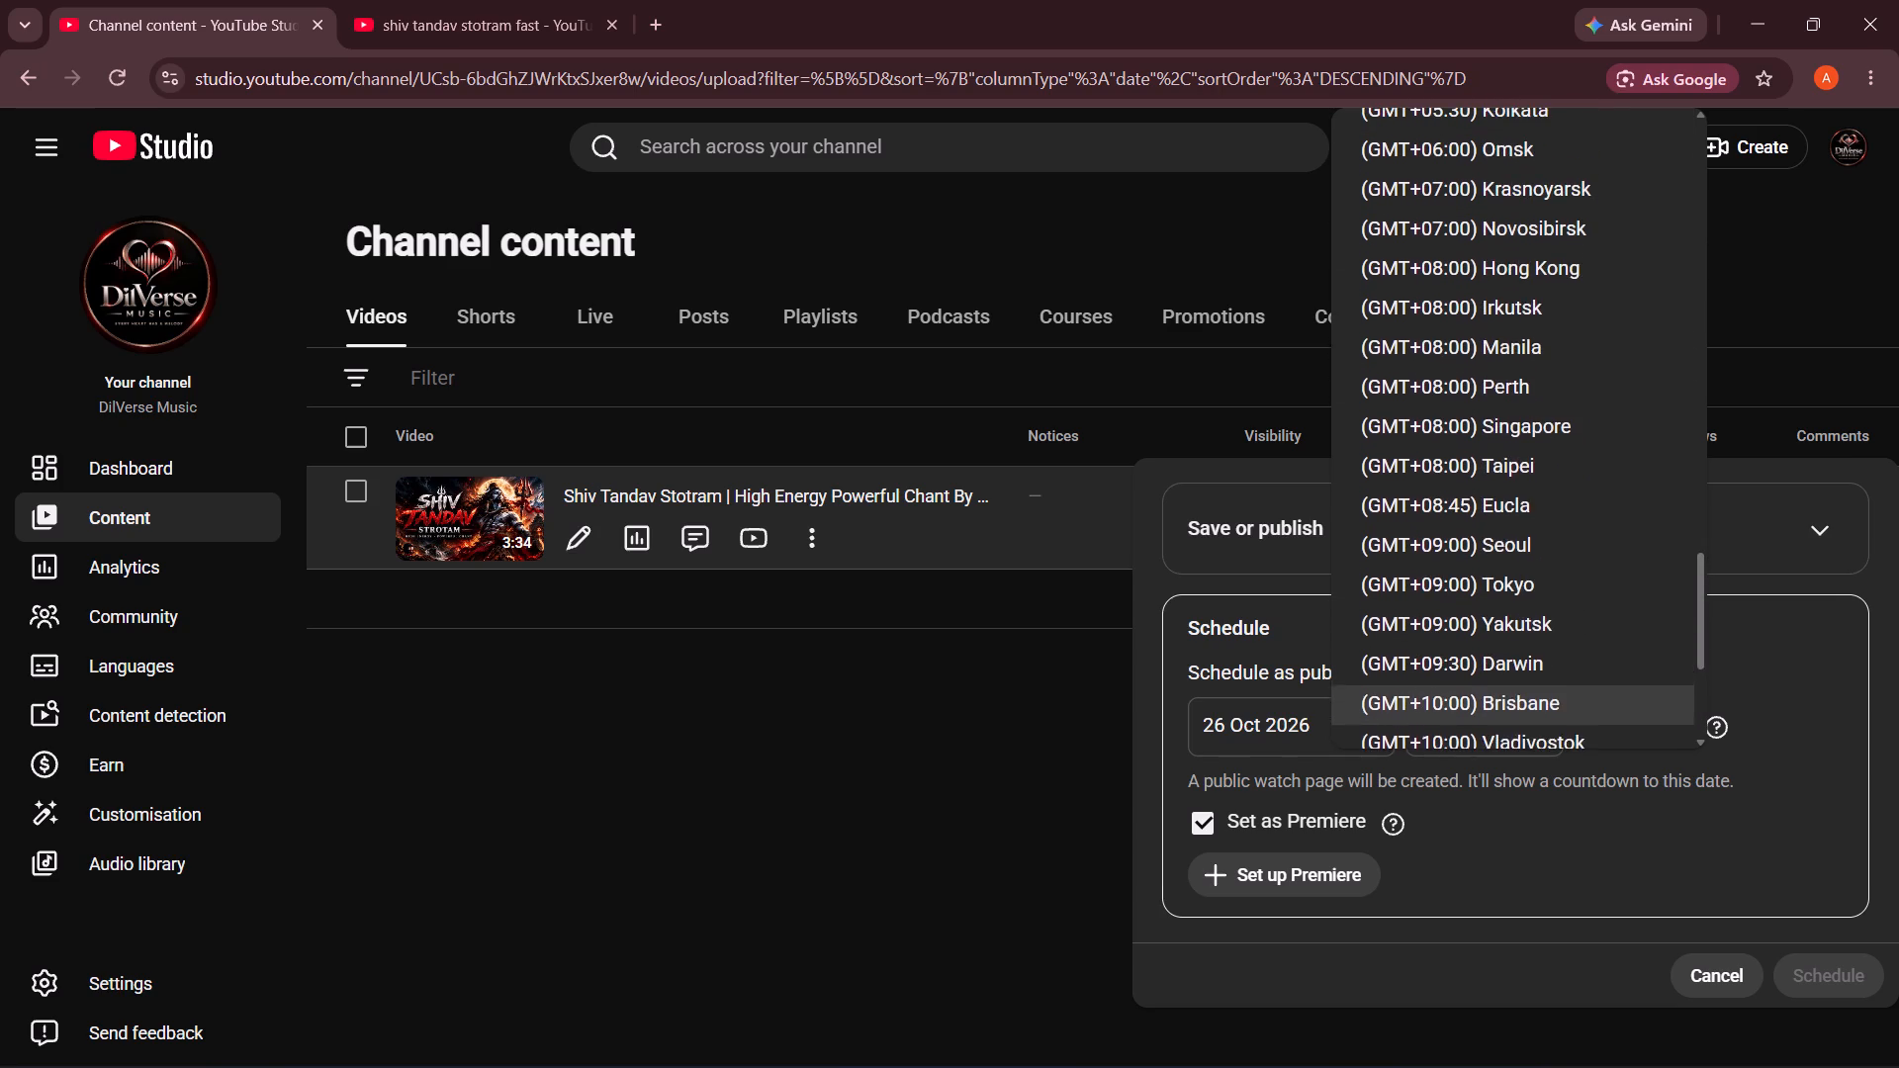
scroll(1492, 367, "up", 6)
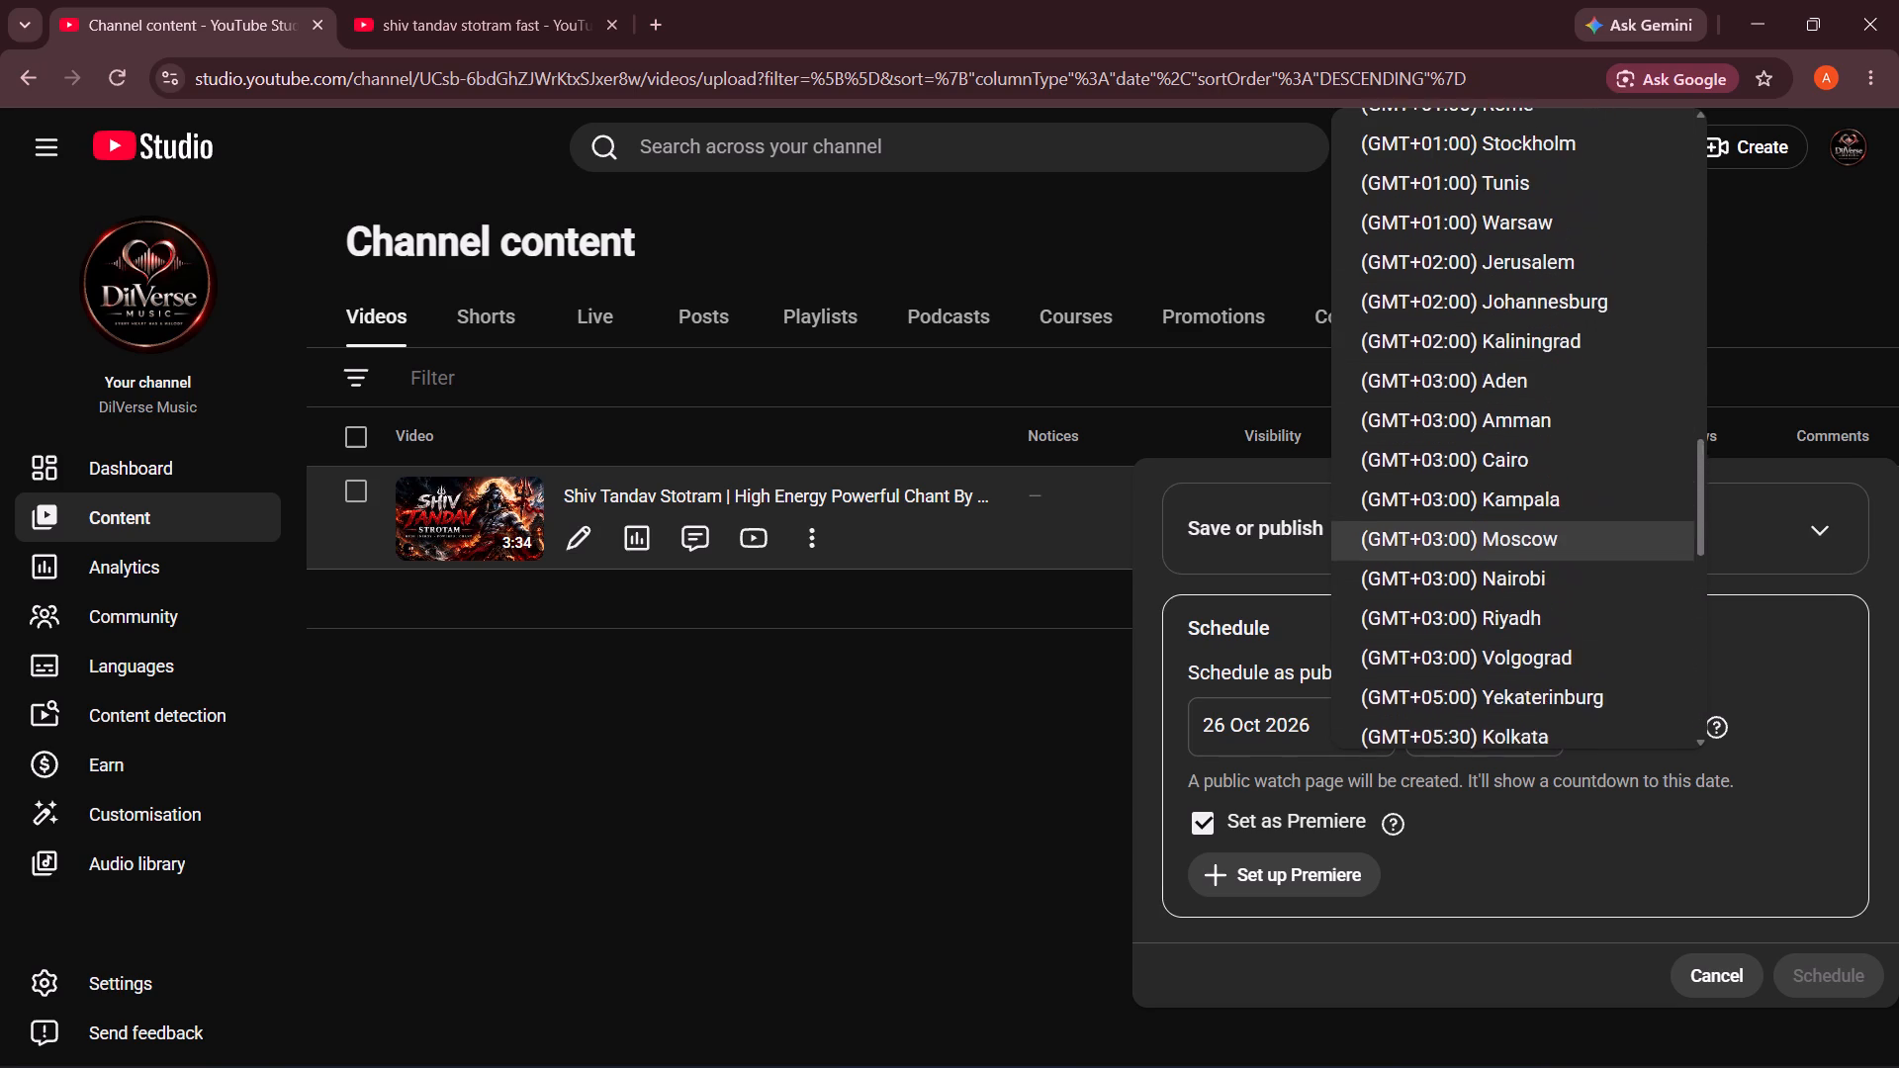
scroll(1492, 367, "up", 6)
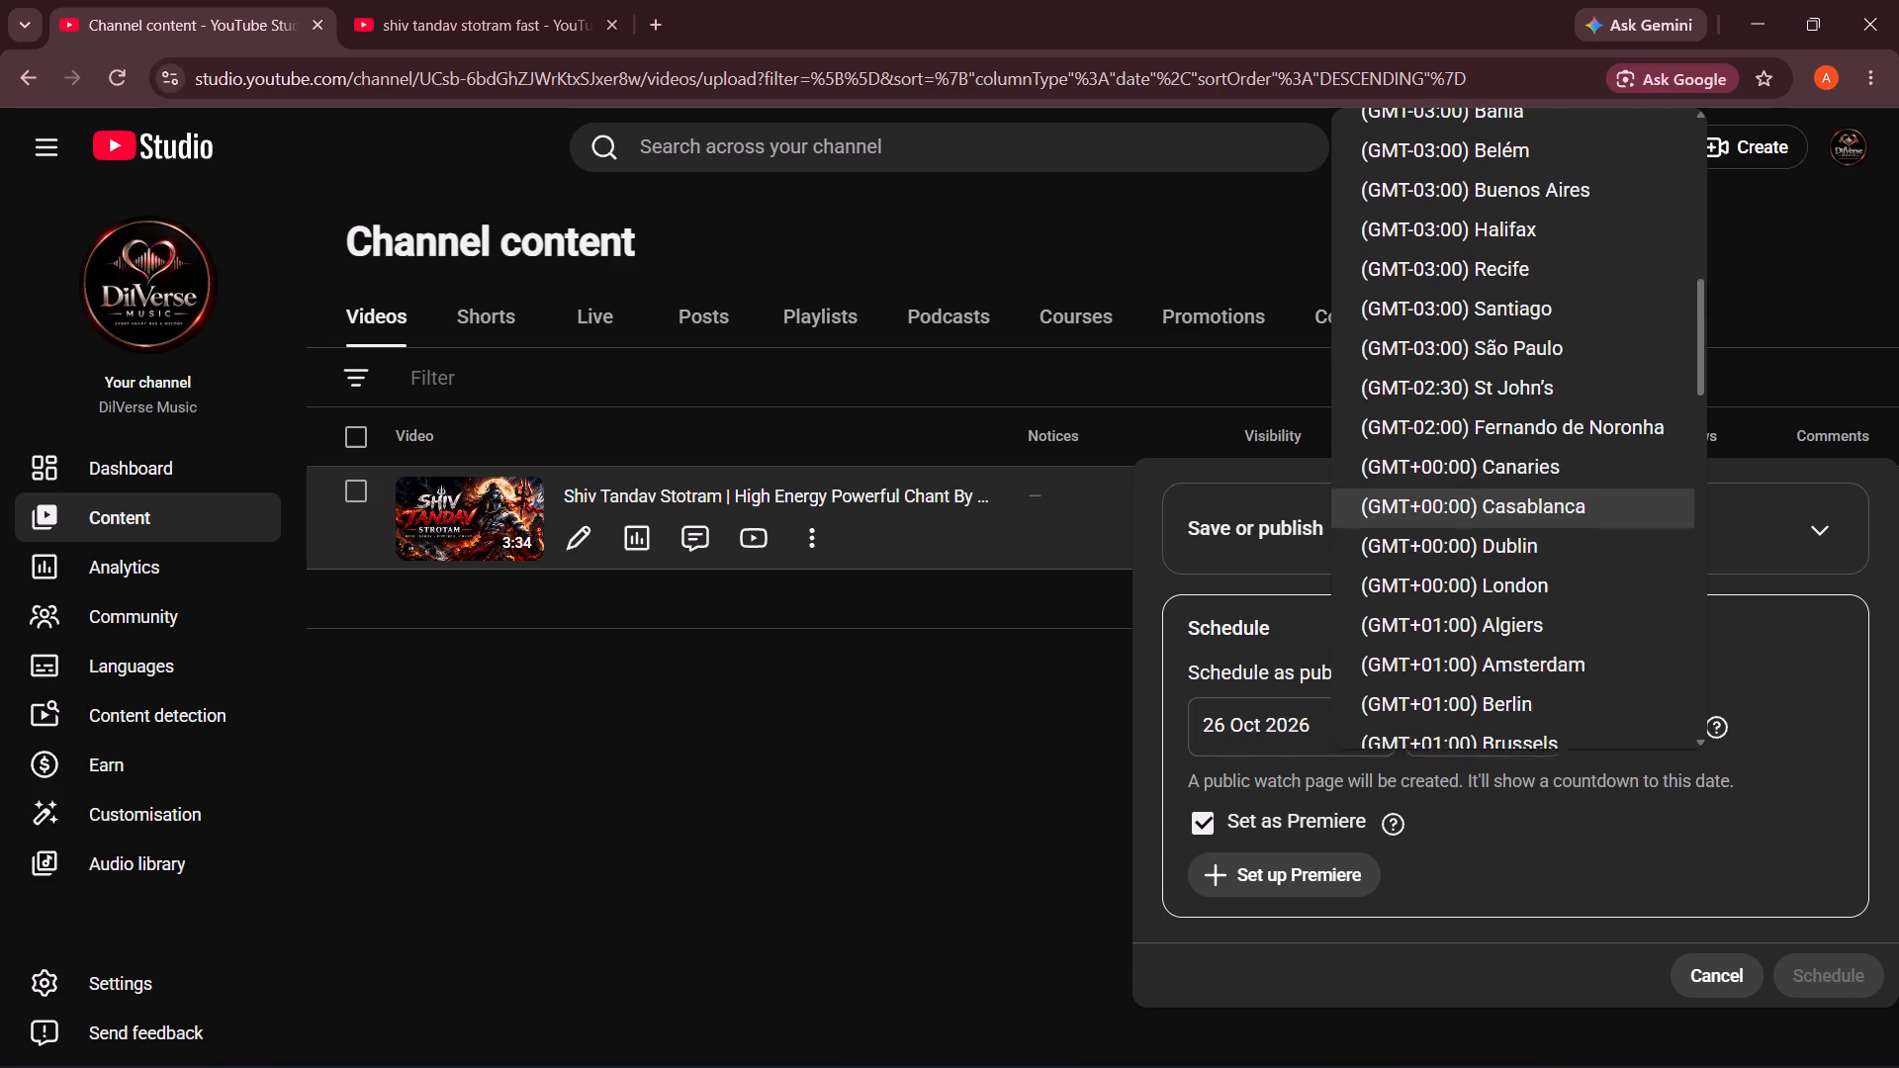
scroll(1492, 367, "up", 6)
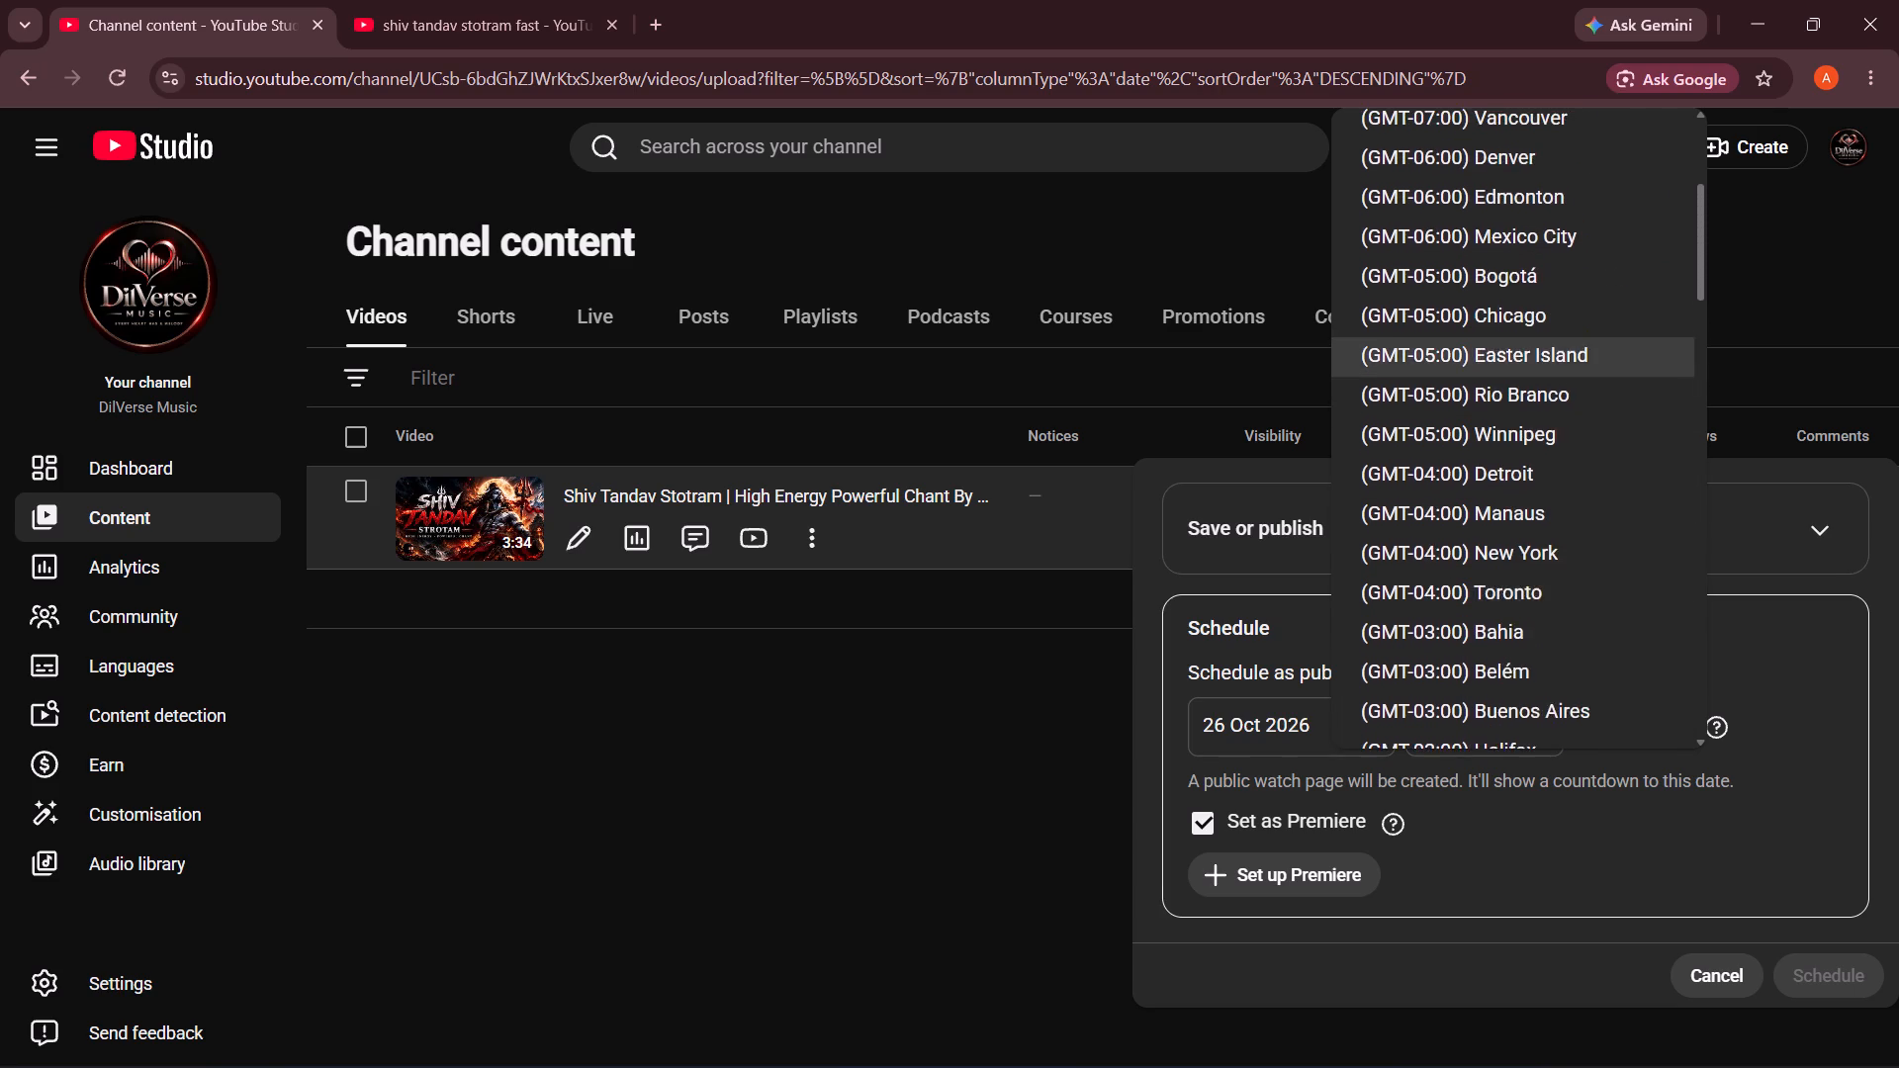
scroll(1492, 367, "up", 5)
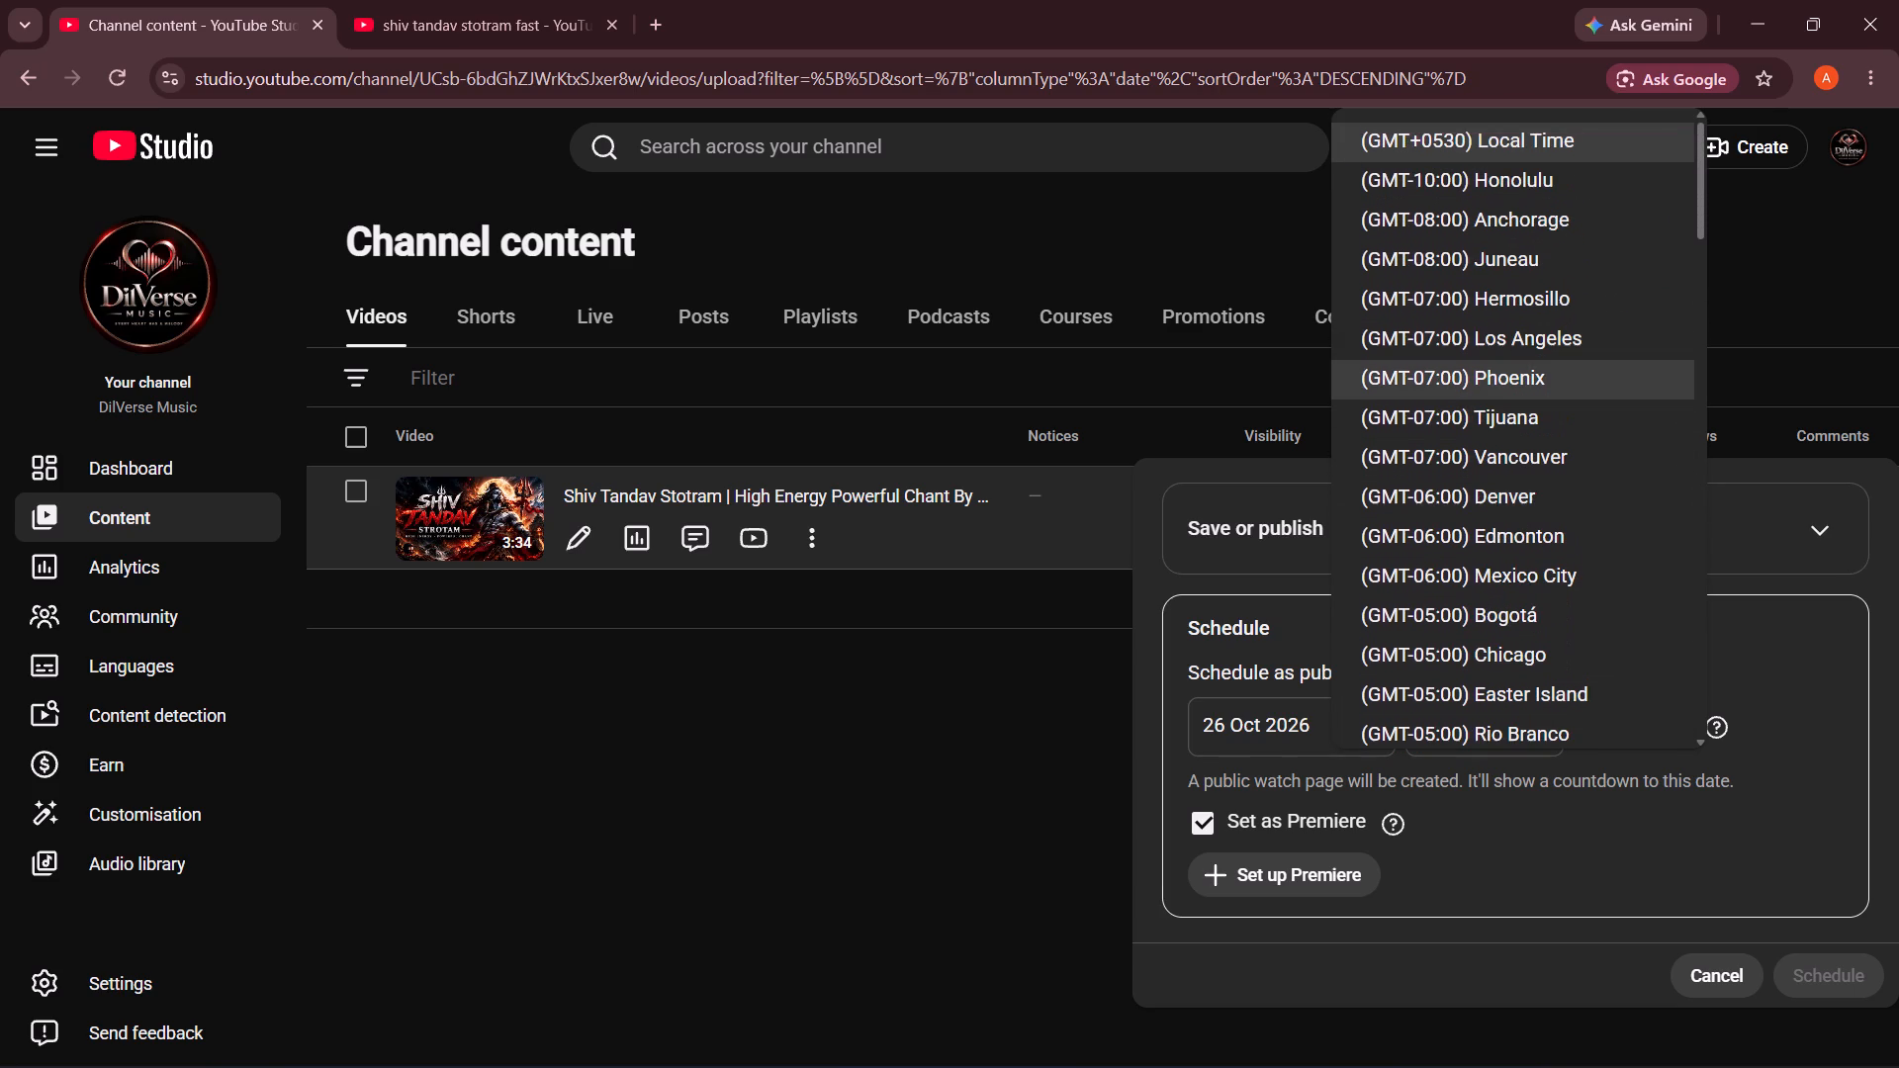
left_click(1260, 670)
Set the Premiere time to 18:00 and schedule the video.
left_click(1506, 728)
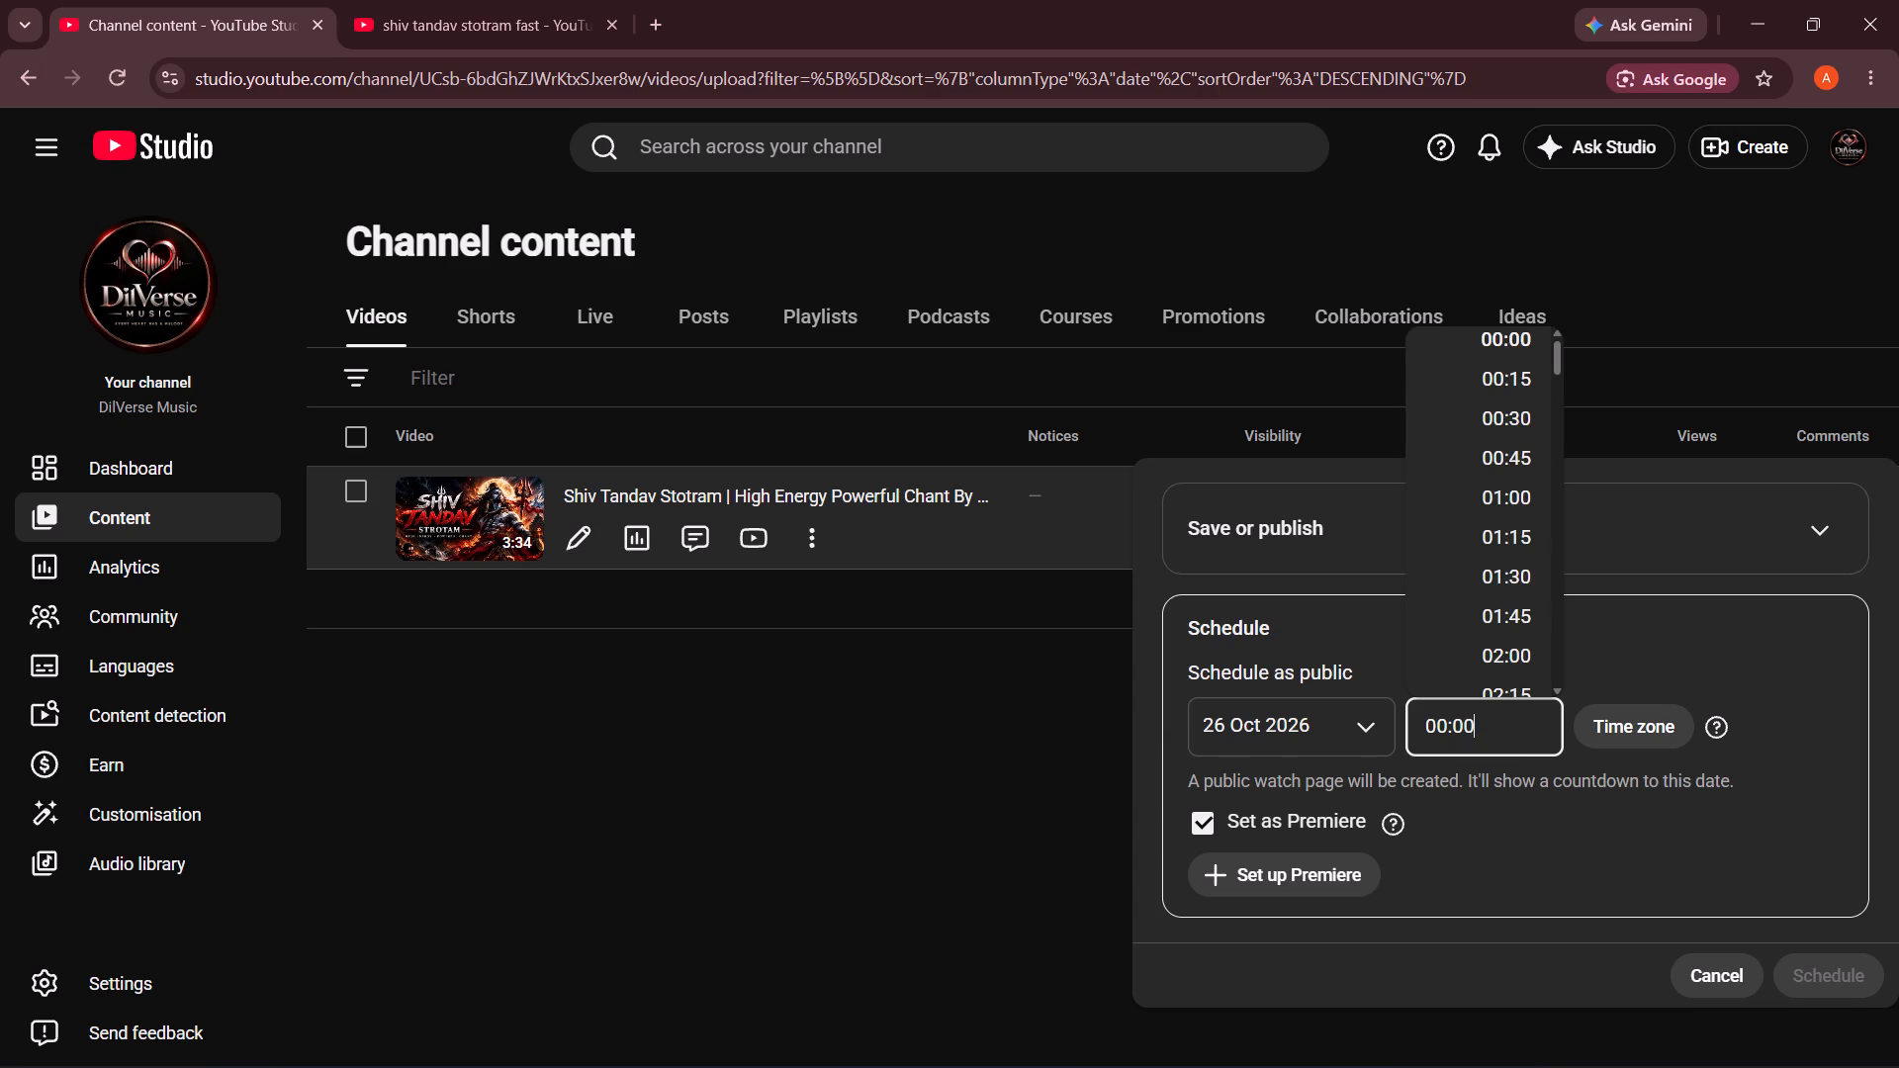
type("18")
key("BackSpace")
key("BackSpace")
key("BackSpace")
key("BackSpace")
key("BackSpace")
key("BackSpace")
key("BackSpace")
key("BackSpace")
key("BackSpace")
key("BackSpace")
key("BackSpace")
key("BackSpace")
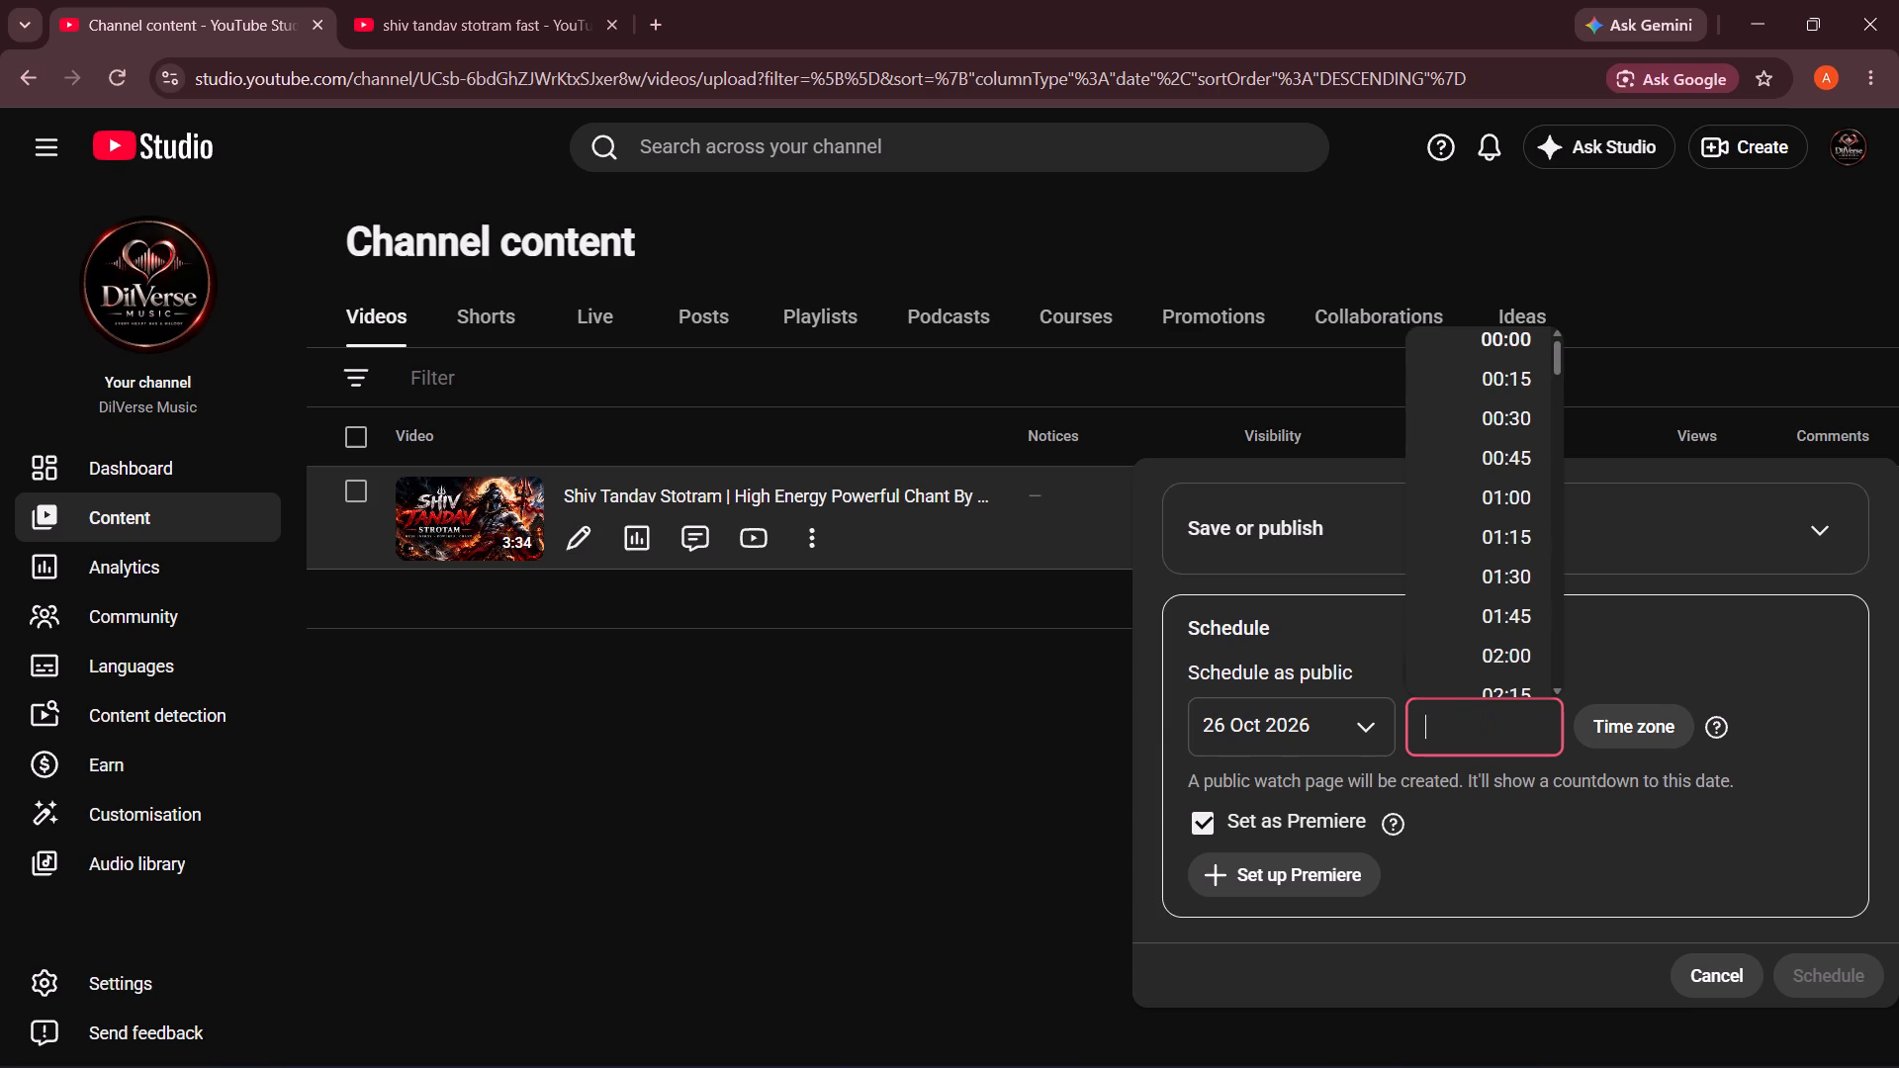
type("18:00")
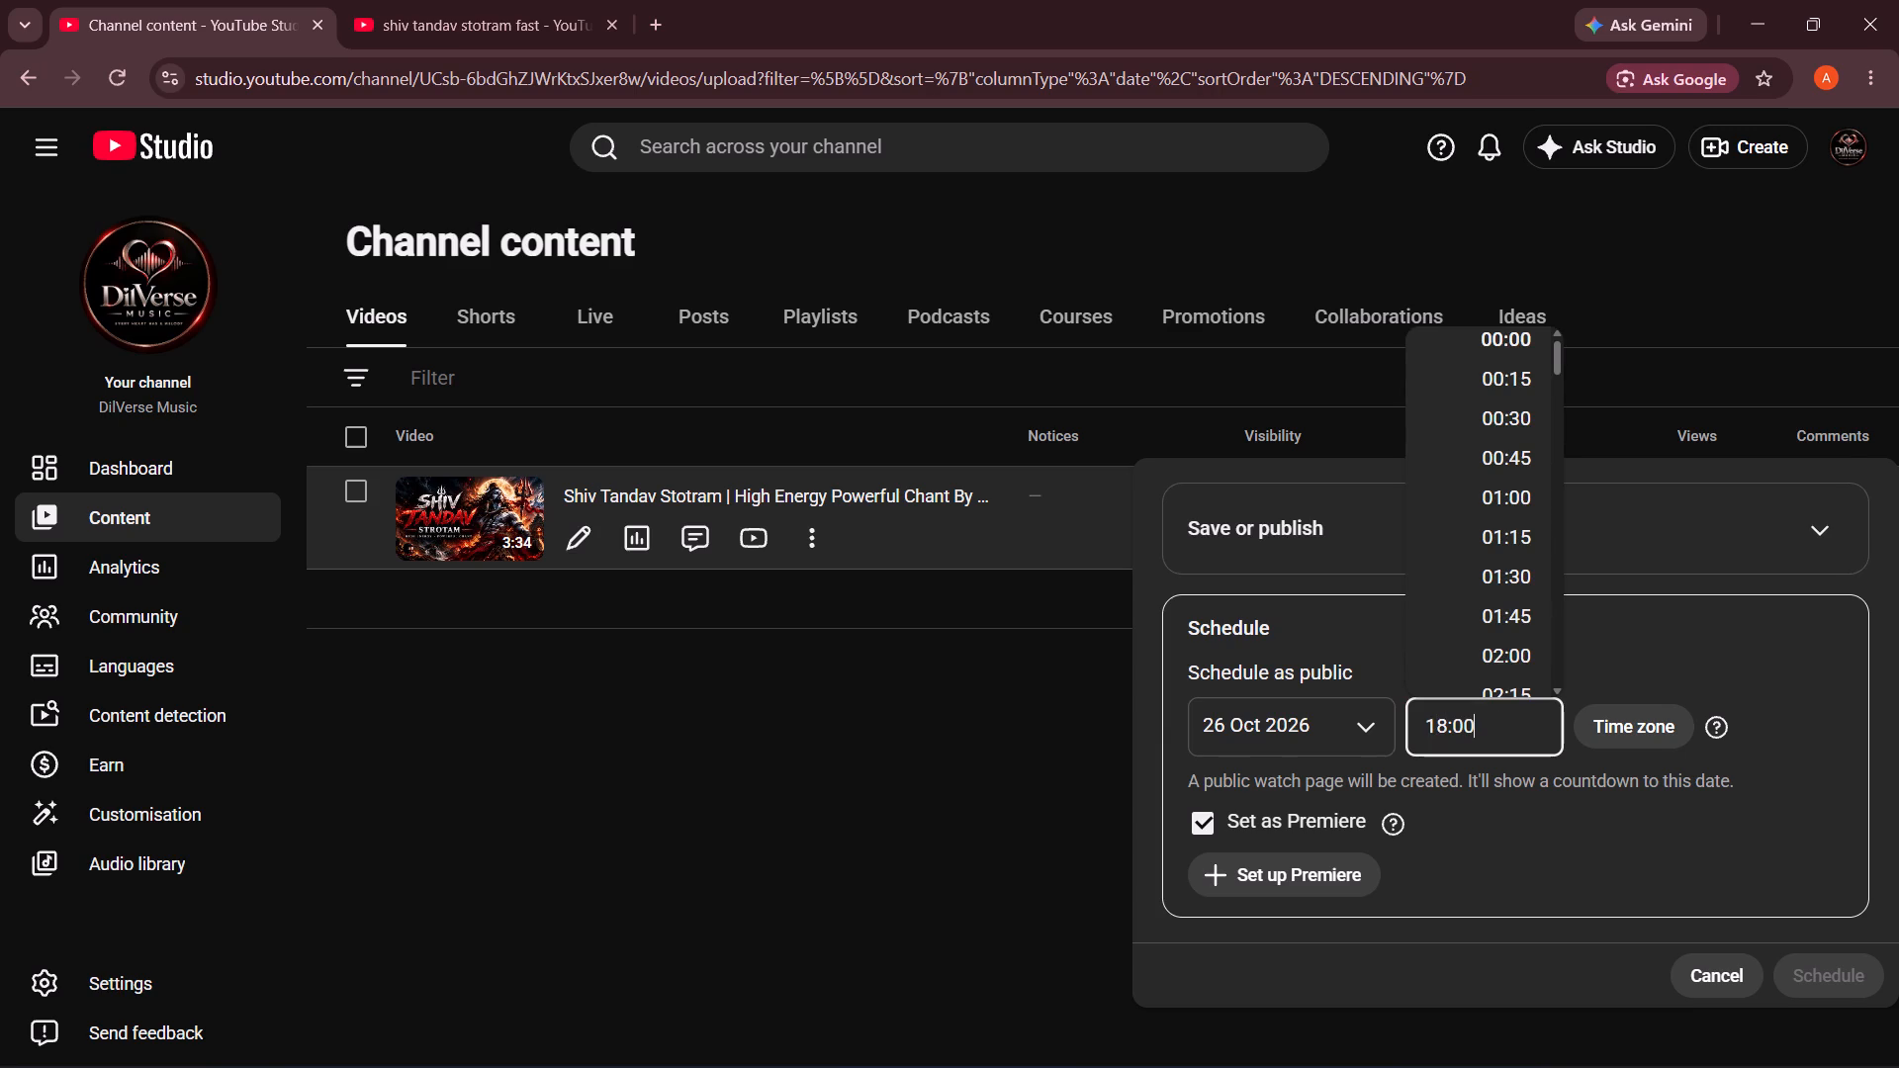
key("Return")
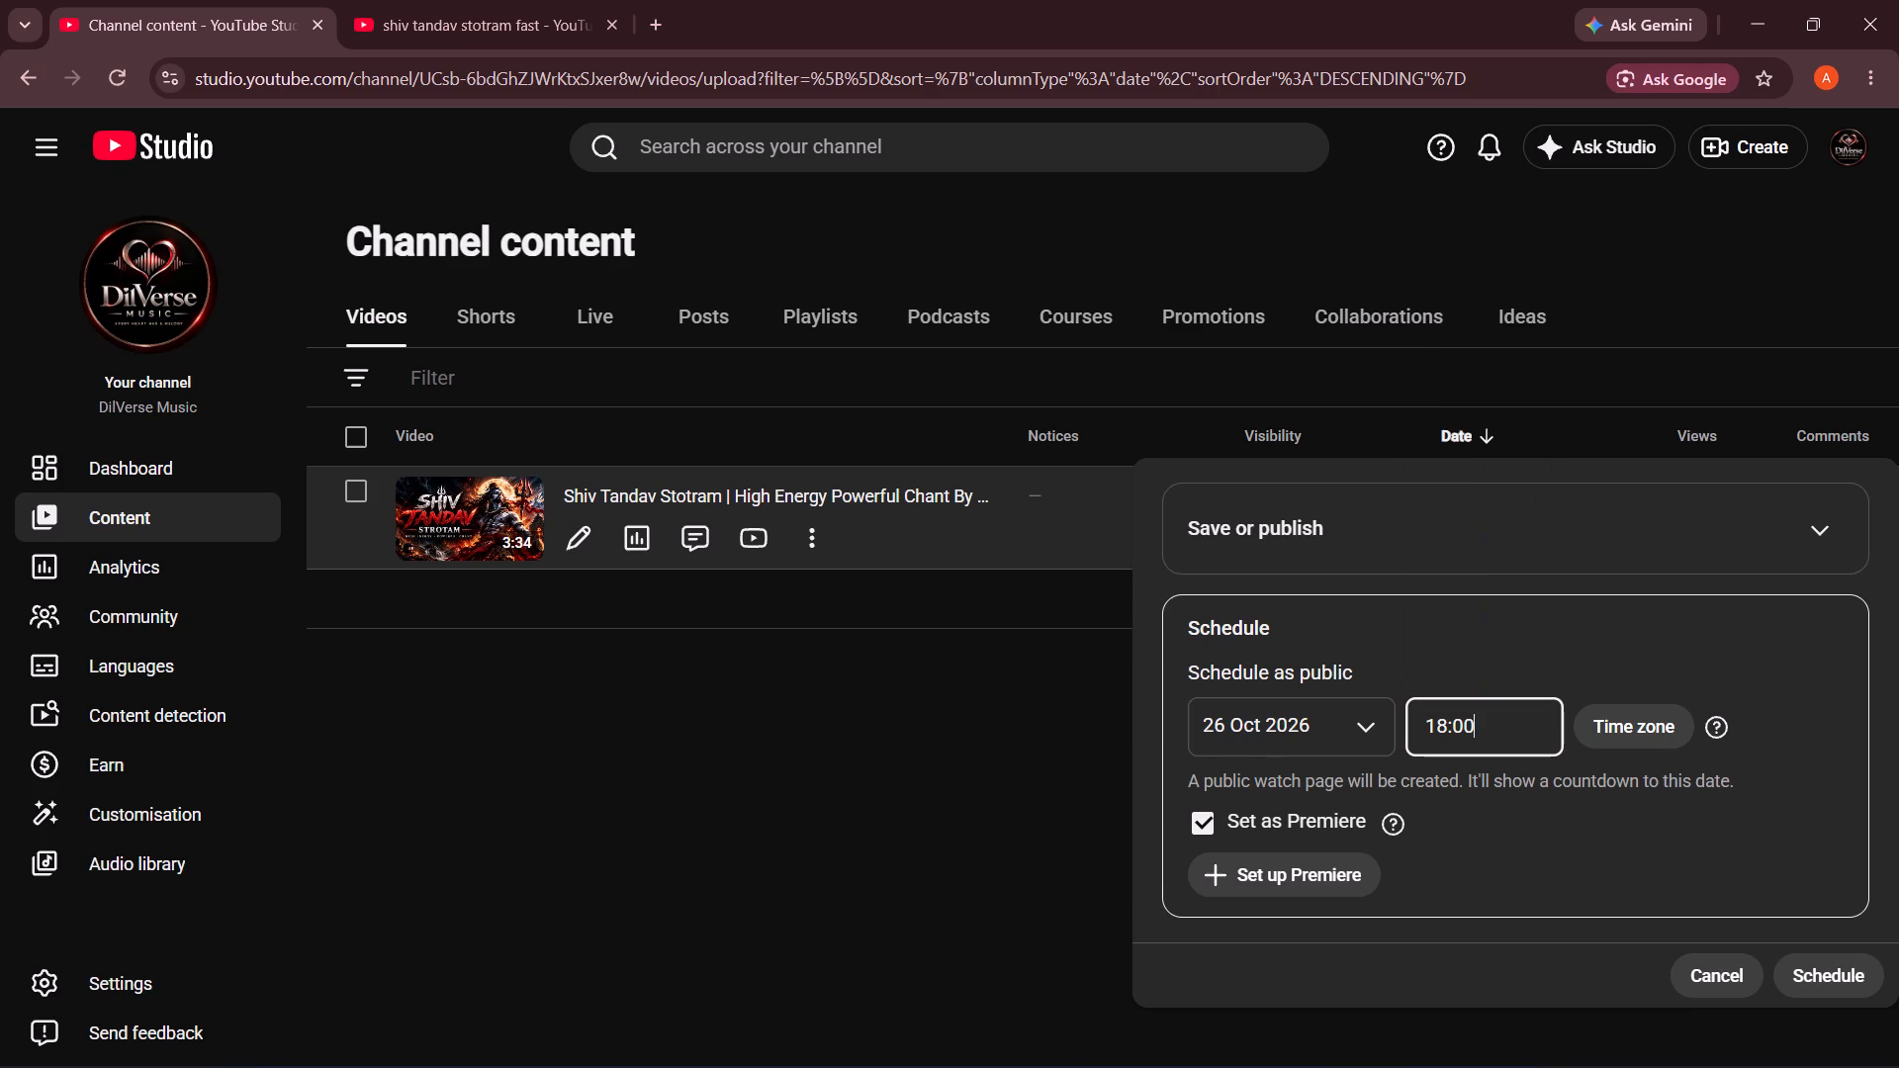
left_click(1822, 977)
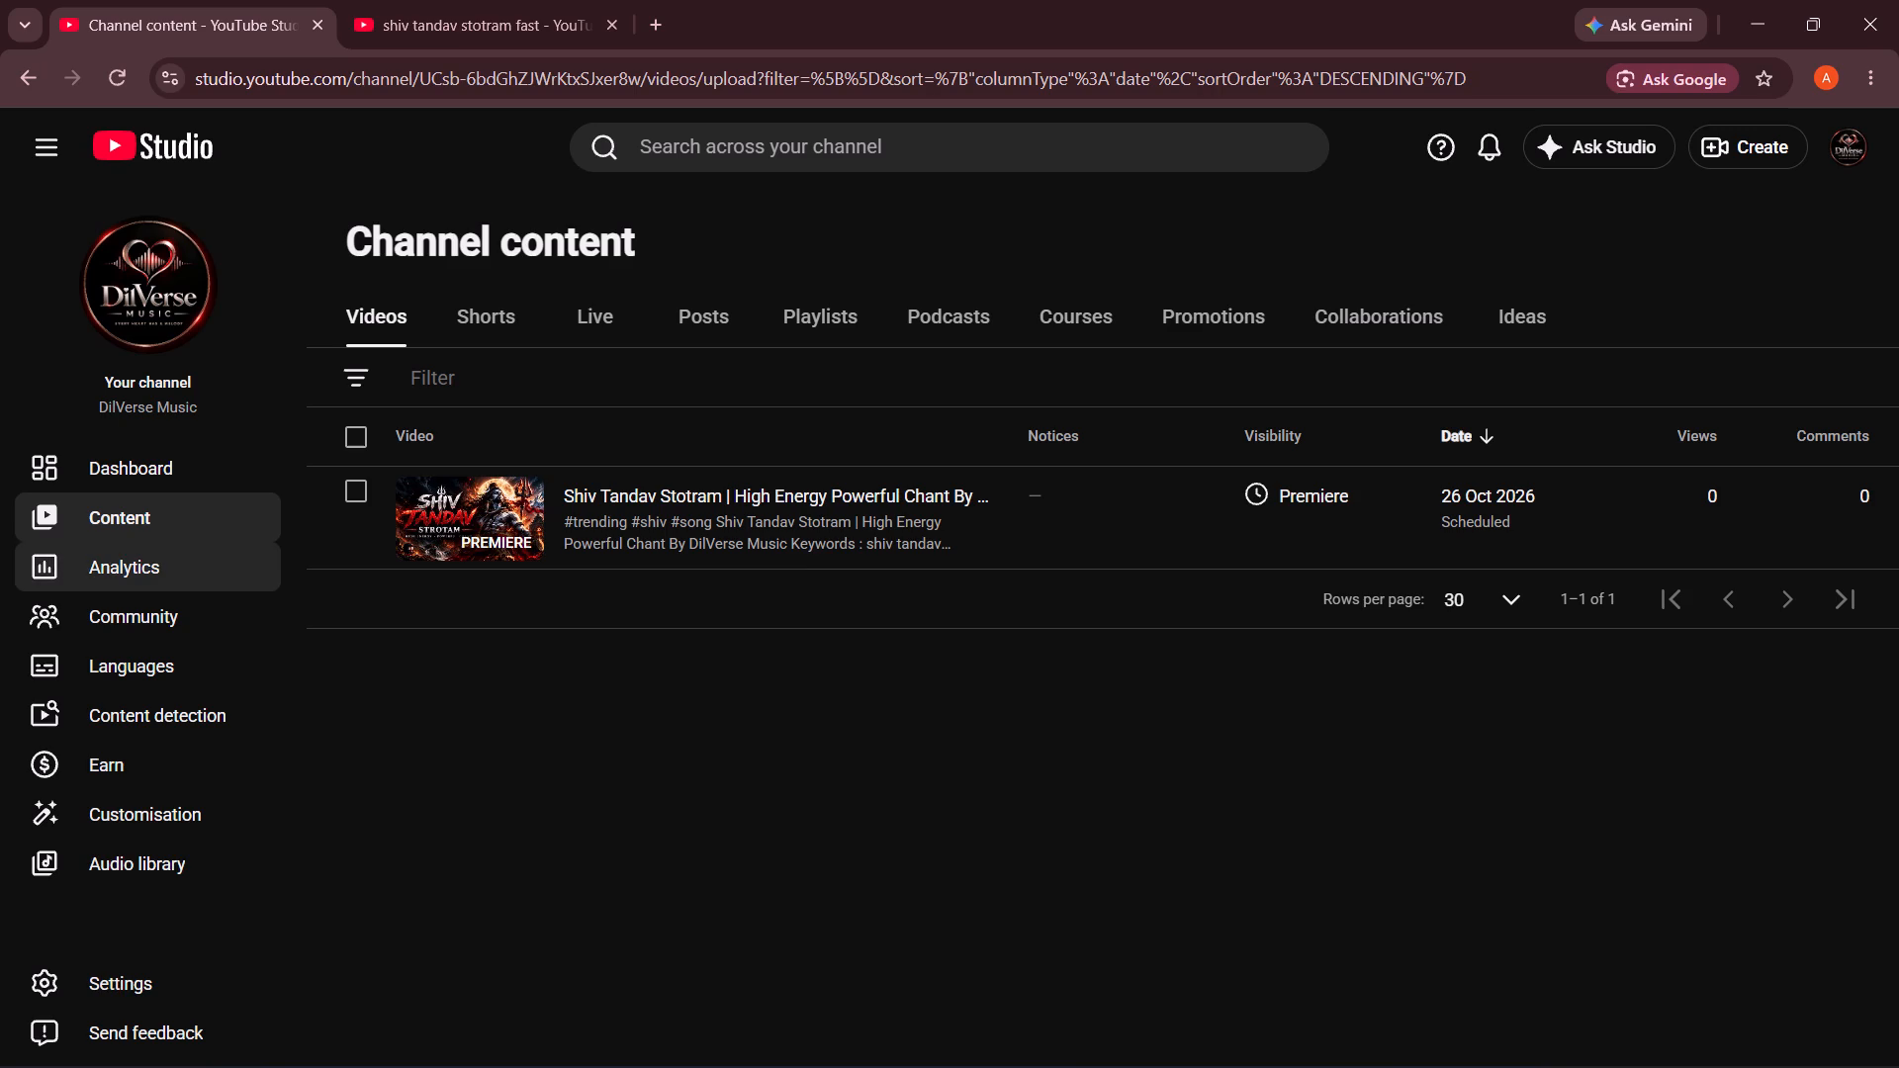
Open the DilVerse Music channel dashboard.
left_click(175, 457)
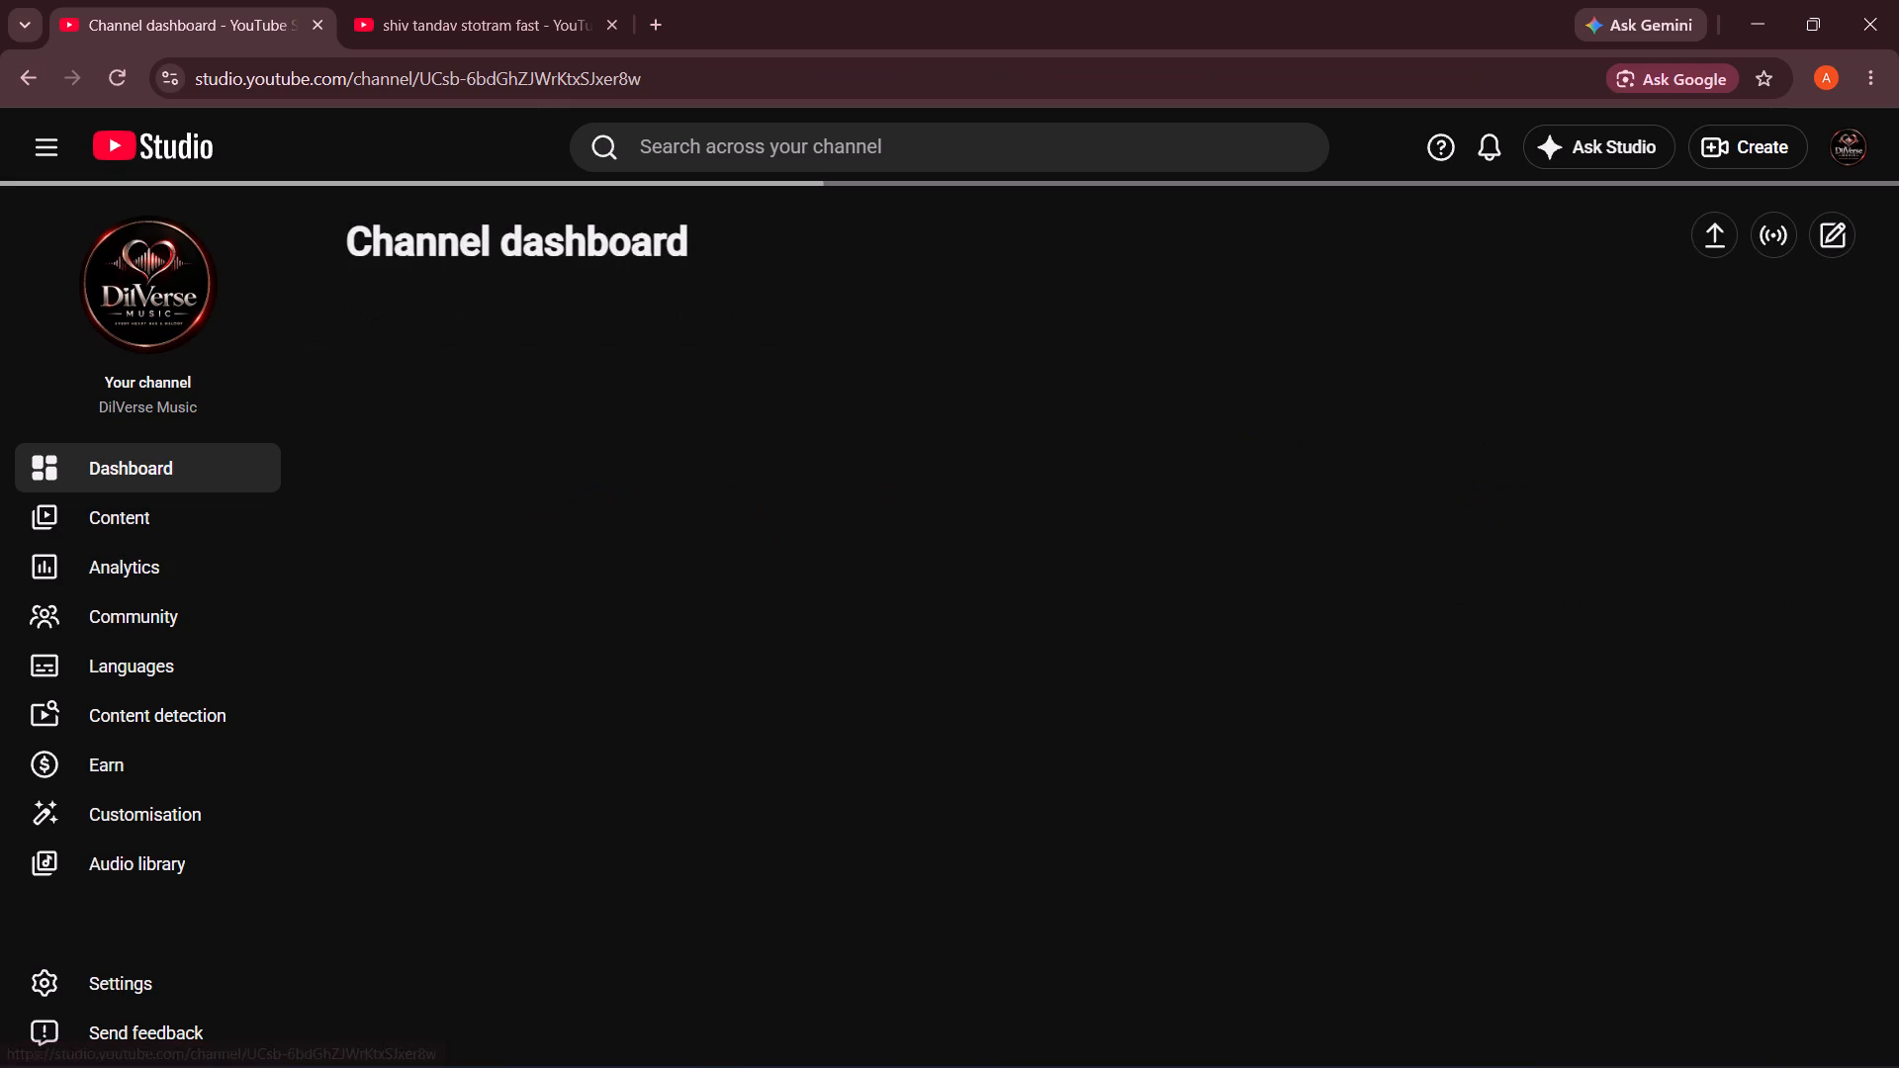
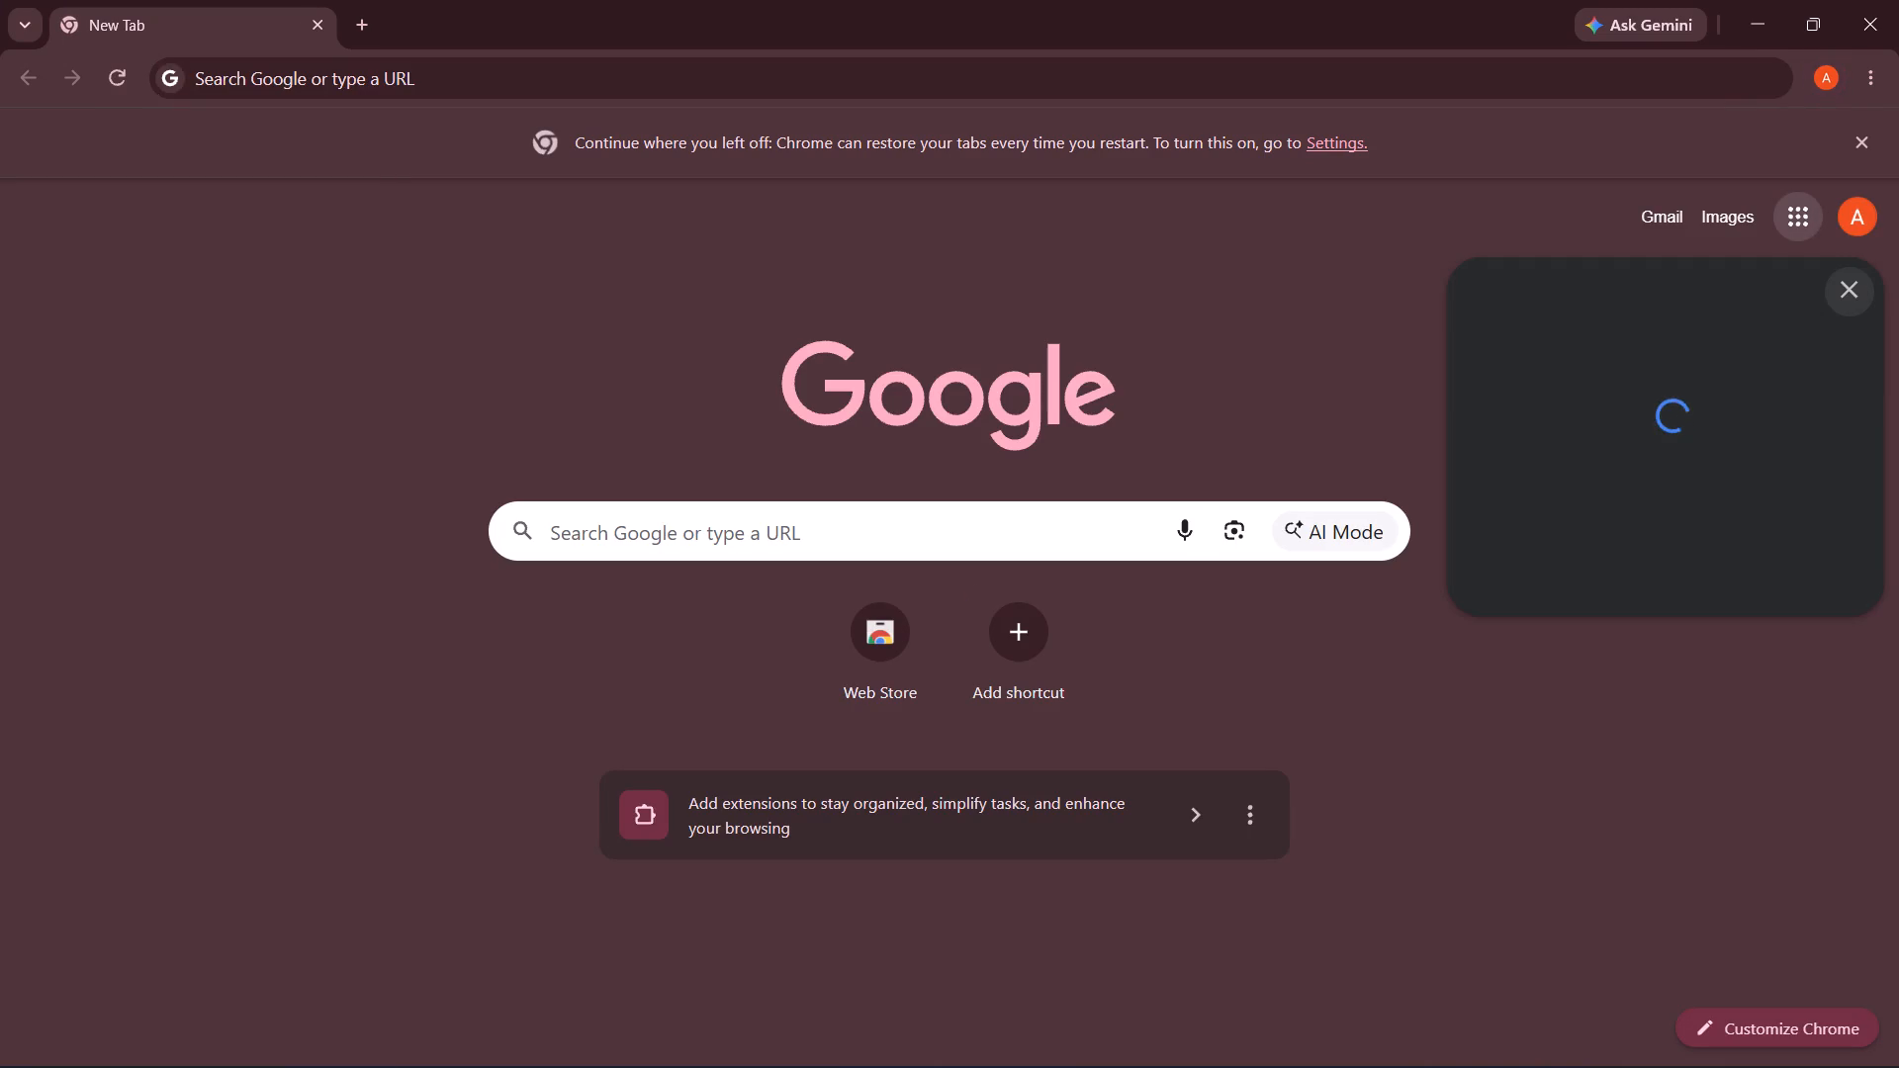
Open YouTube in the current Chrome window and ChatGPT in a second window under another Chrome profile.
left_click(1532, 515)
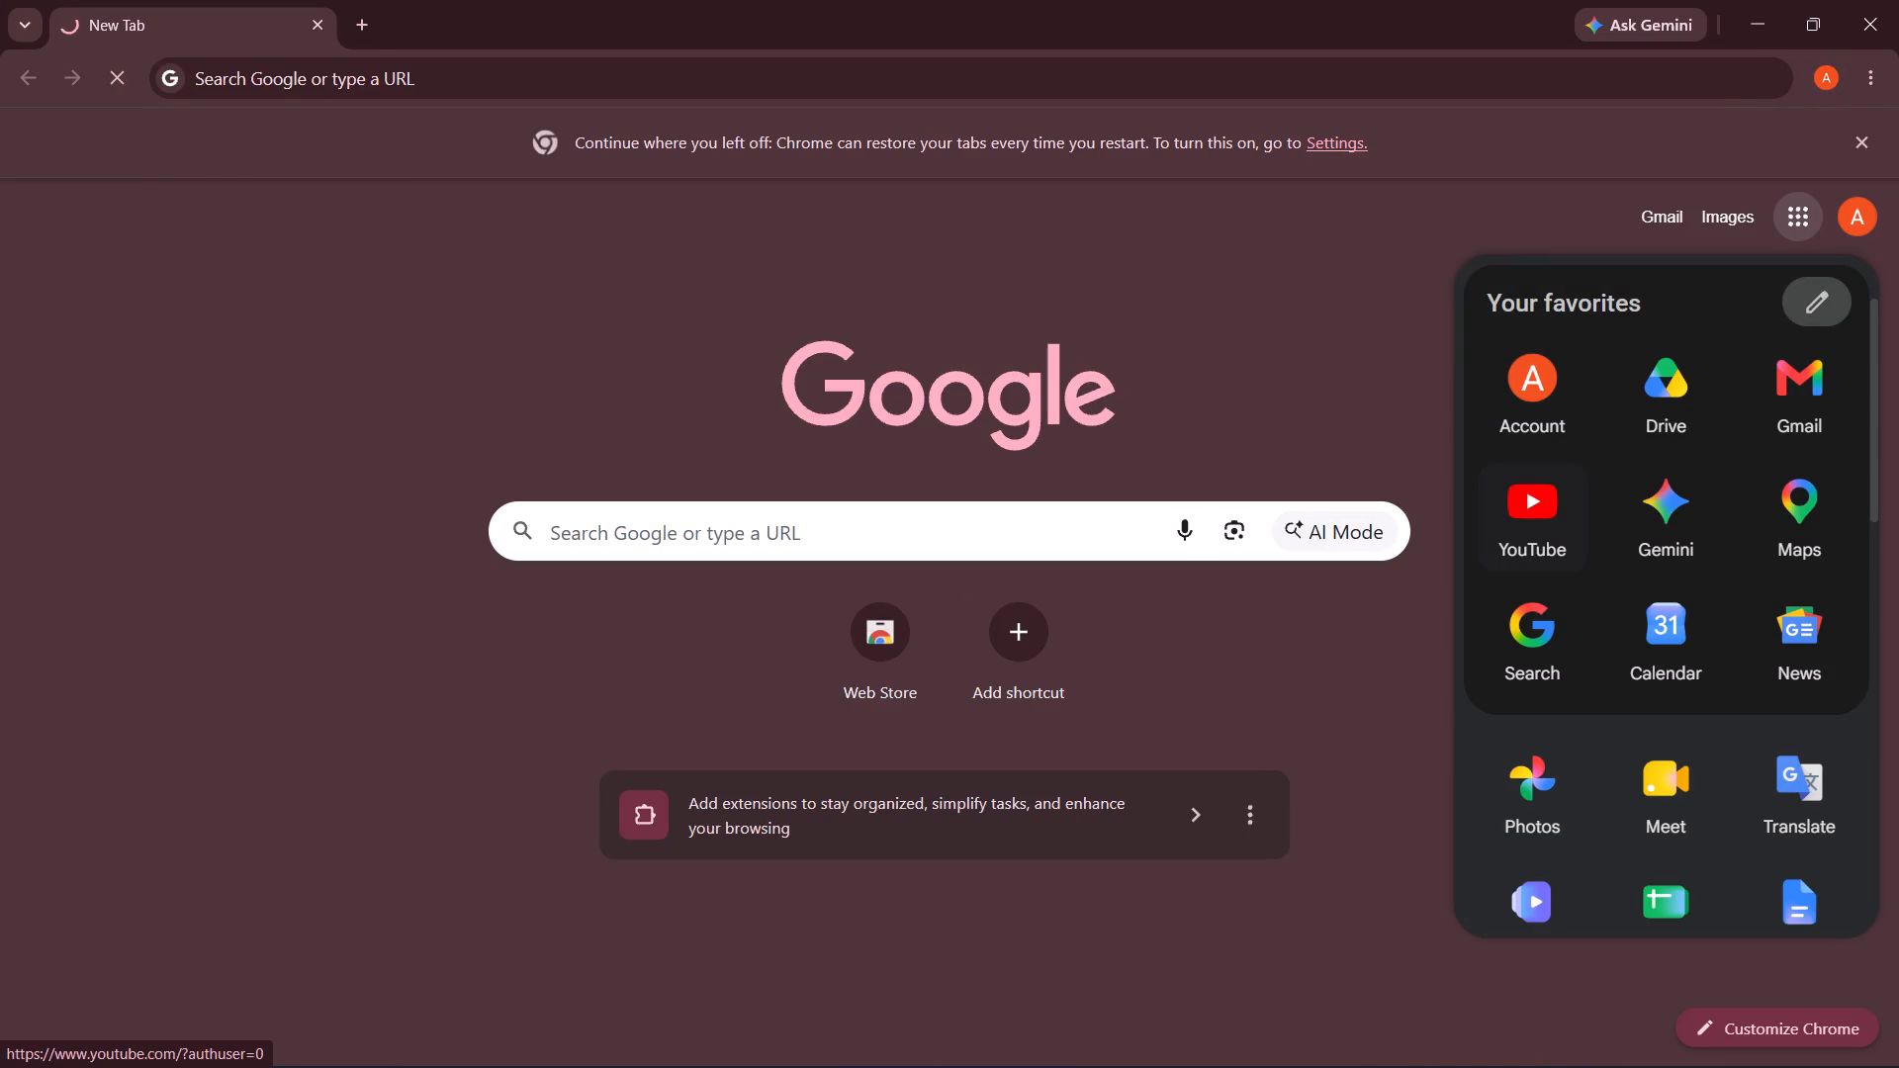
left_click(1191, 1042)
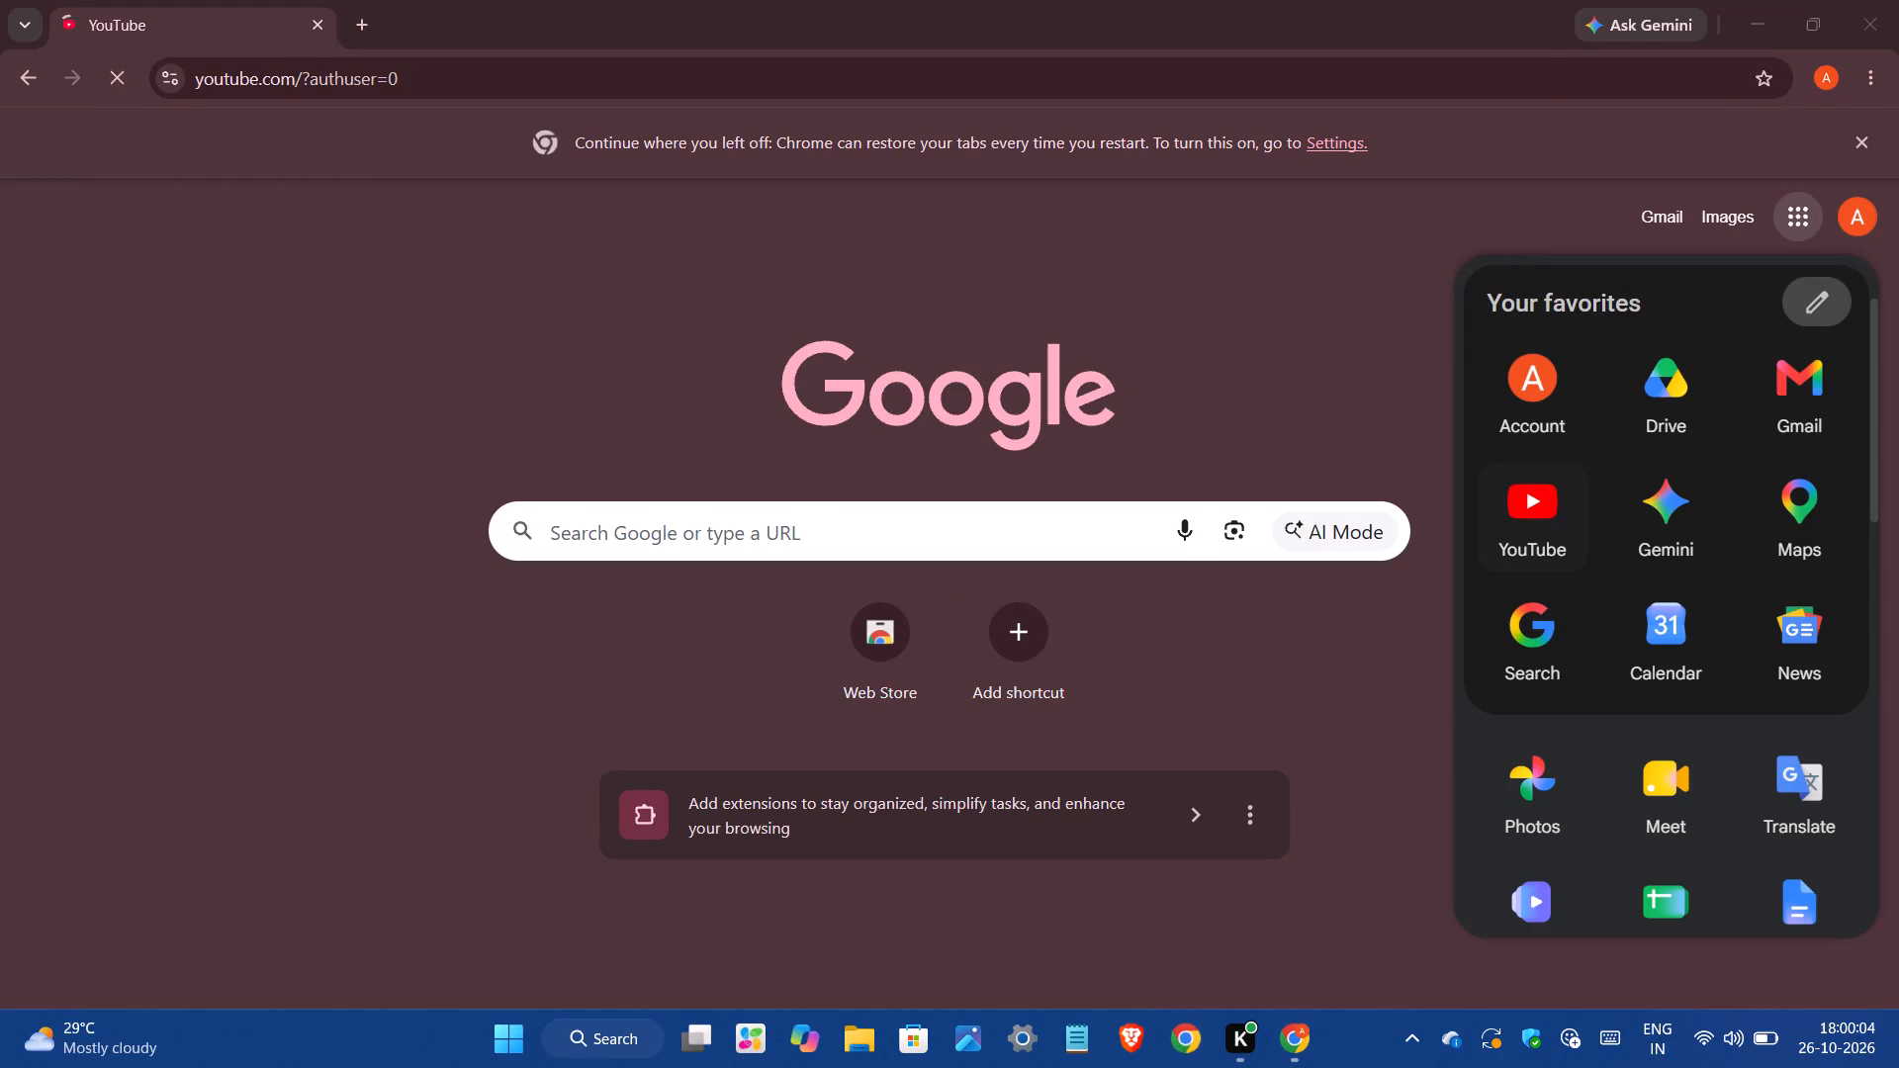
left_click(871, 665)
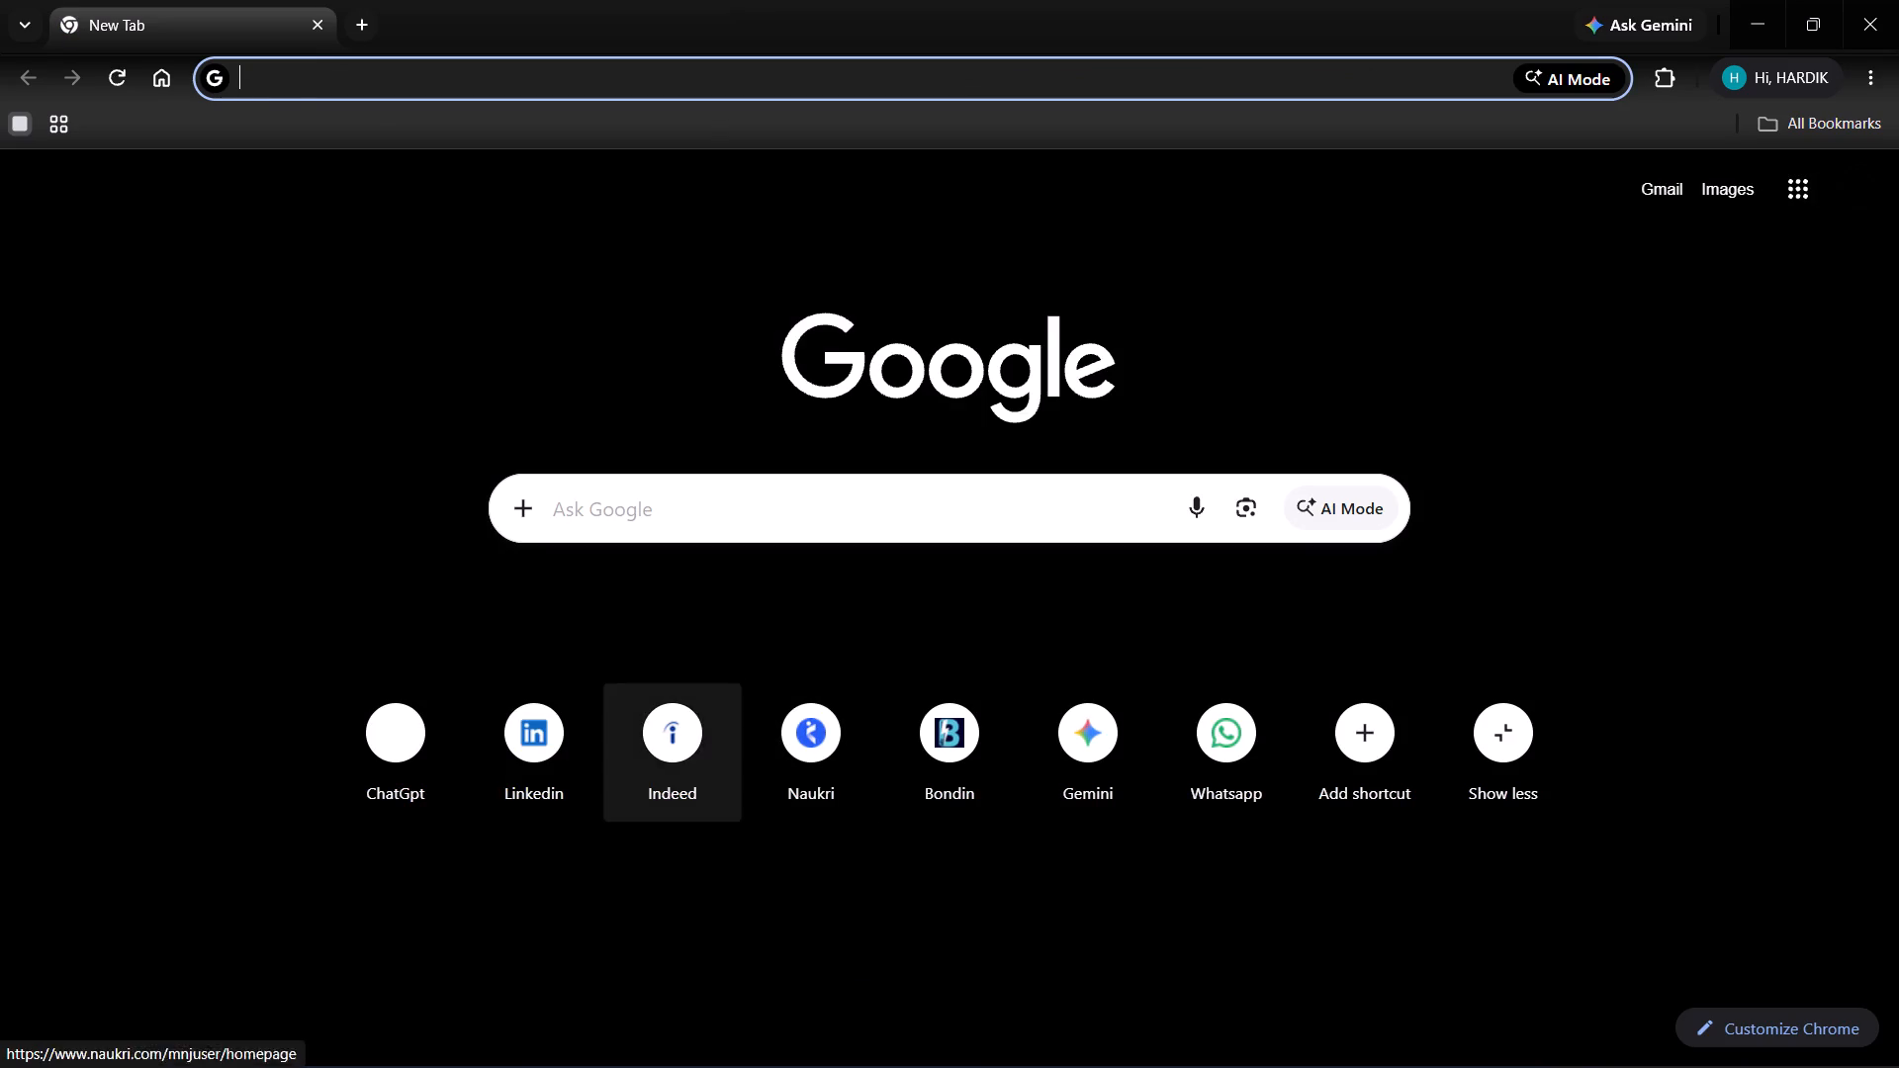
left_click(407, 790)
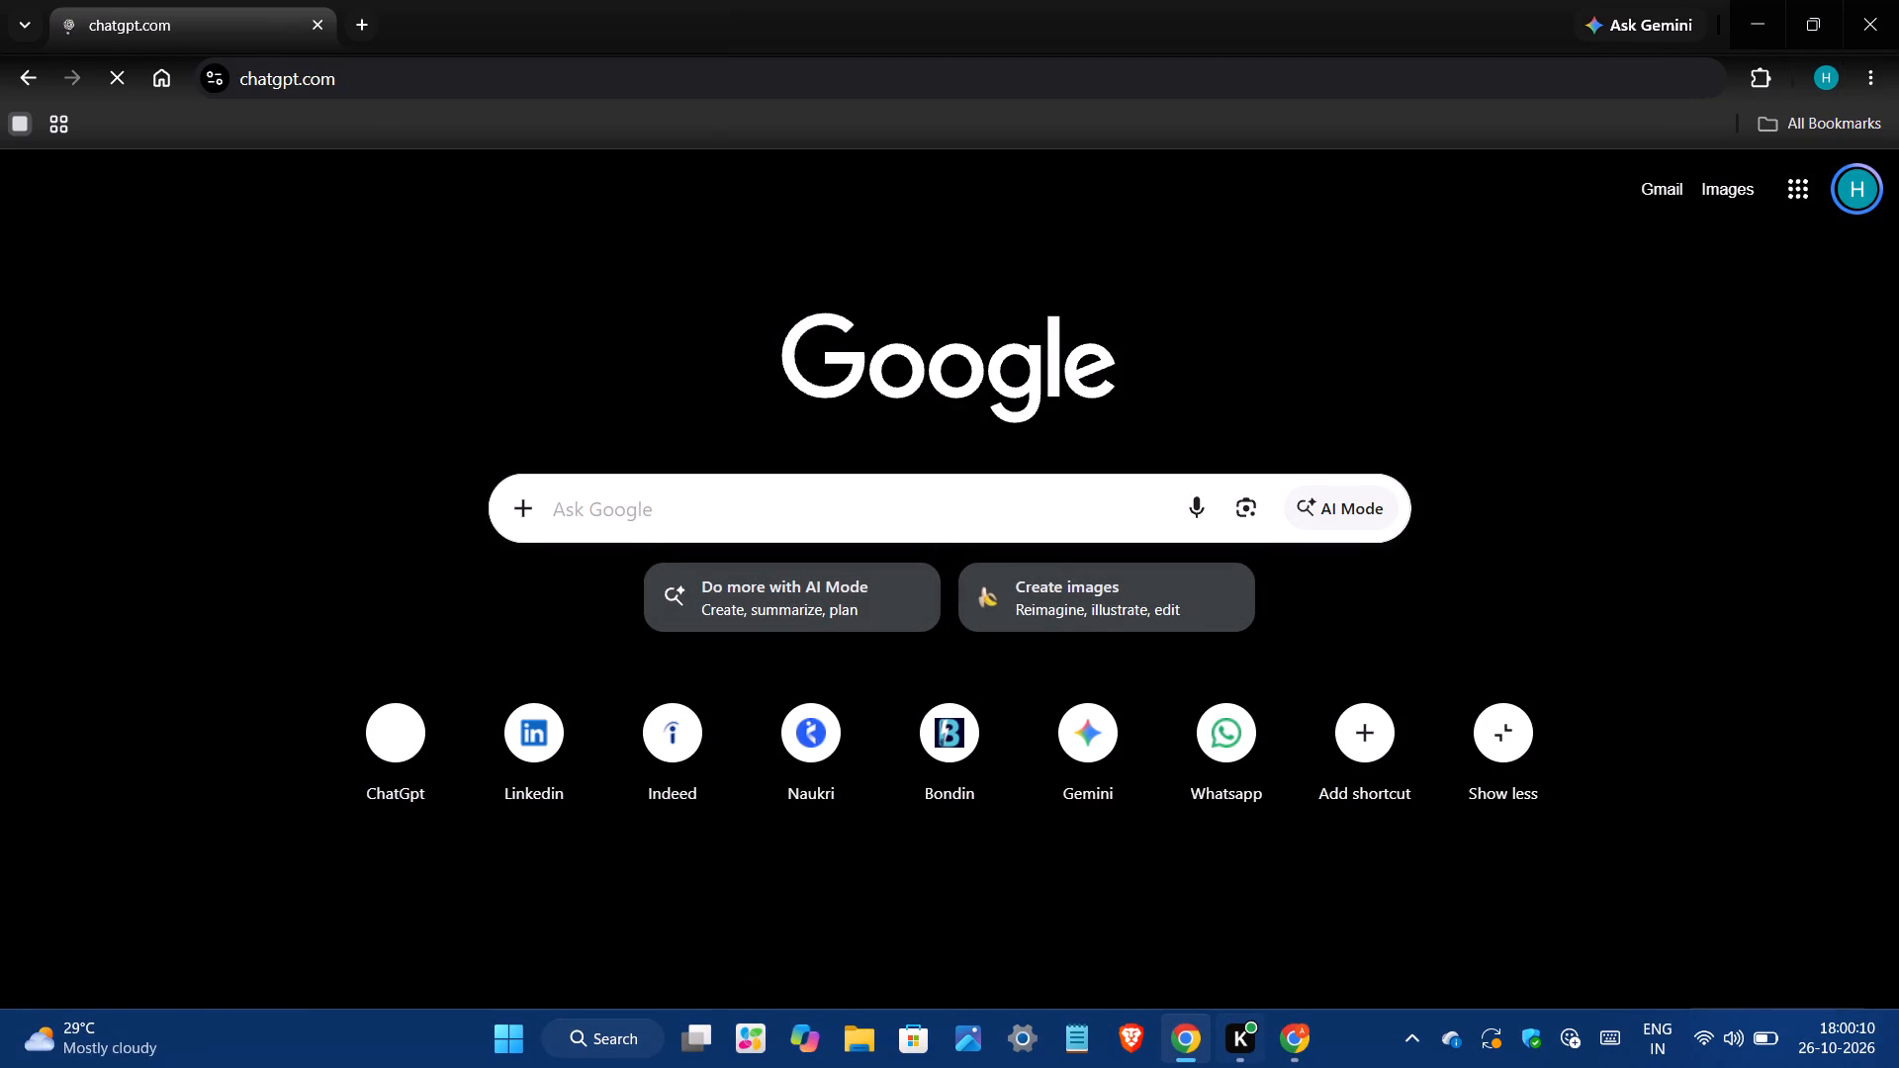
Back in the YouTube window, open the Shiv Tandav Stotram video's details from the DilVerse Music channel content in YouTube Studio.
left_click(1304, 1032)
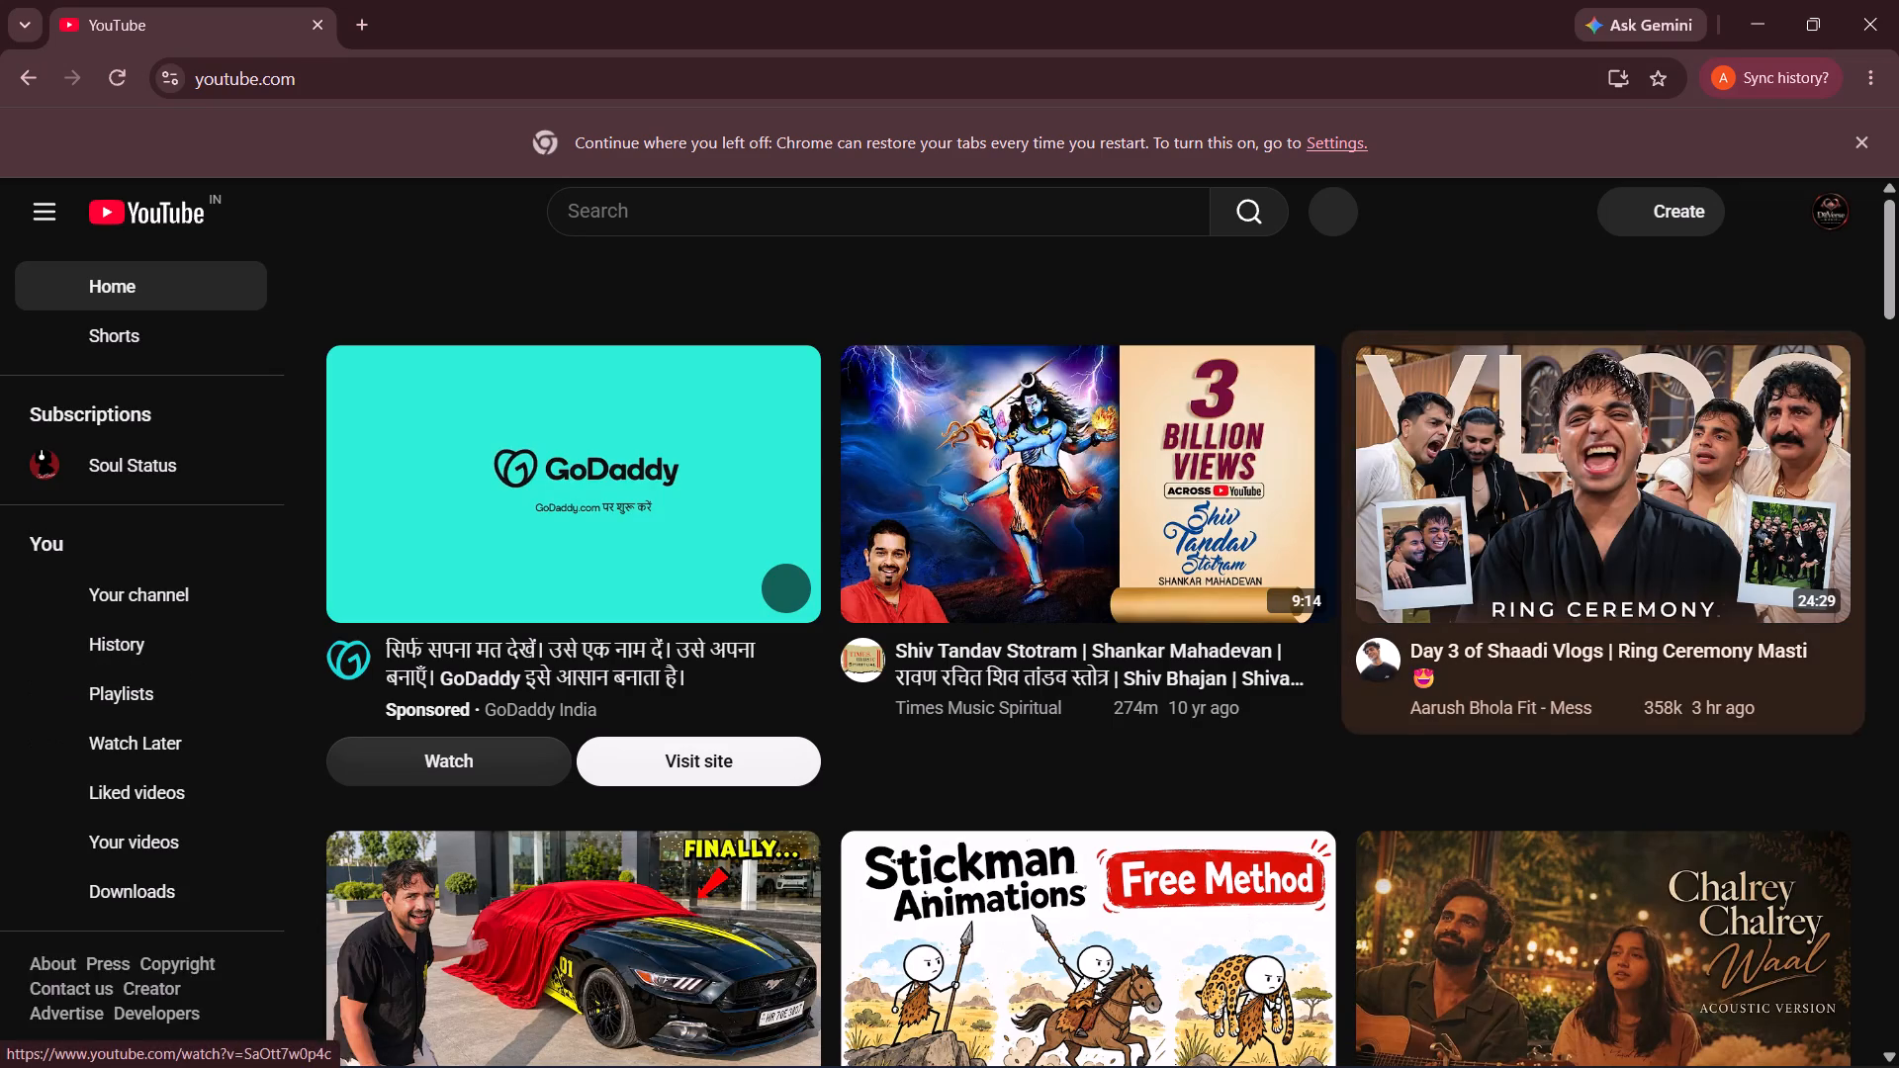
left_click(1834, 209)
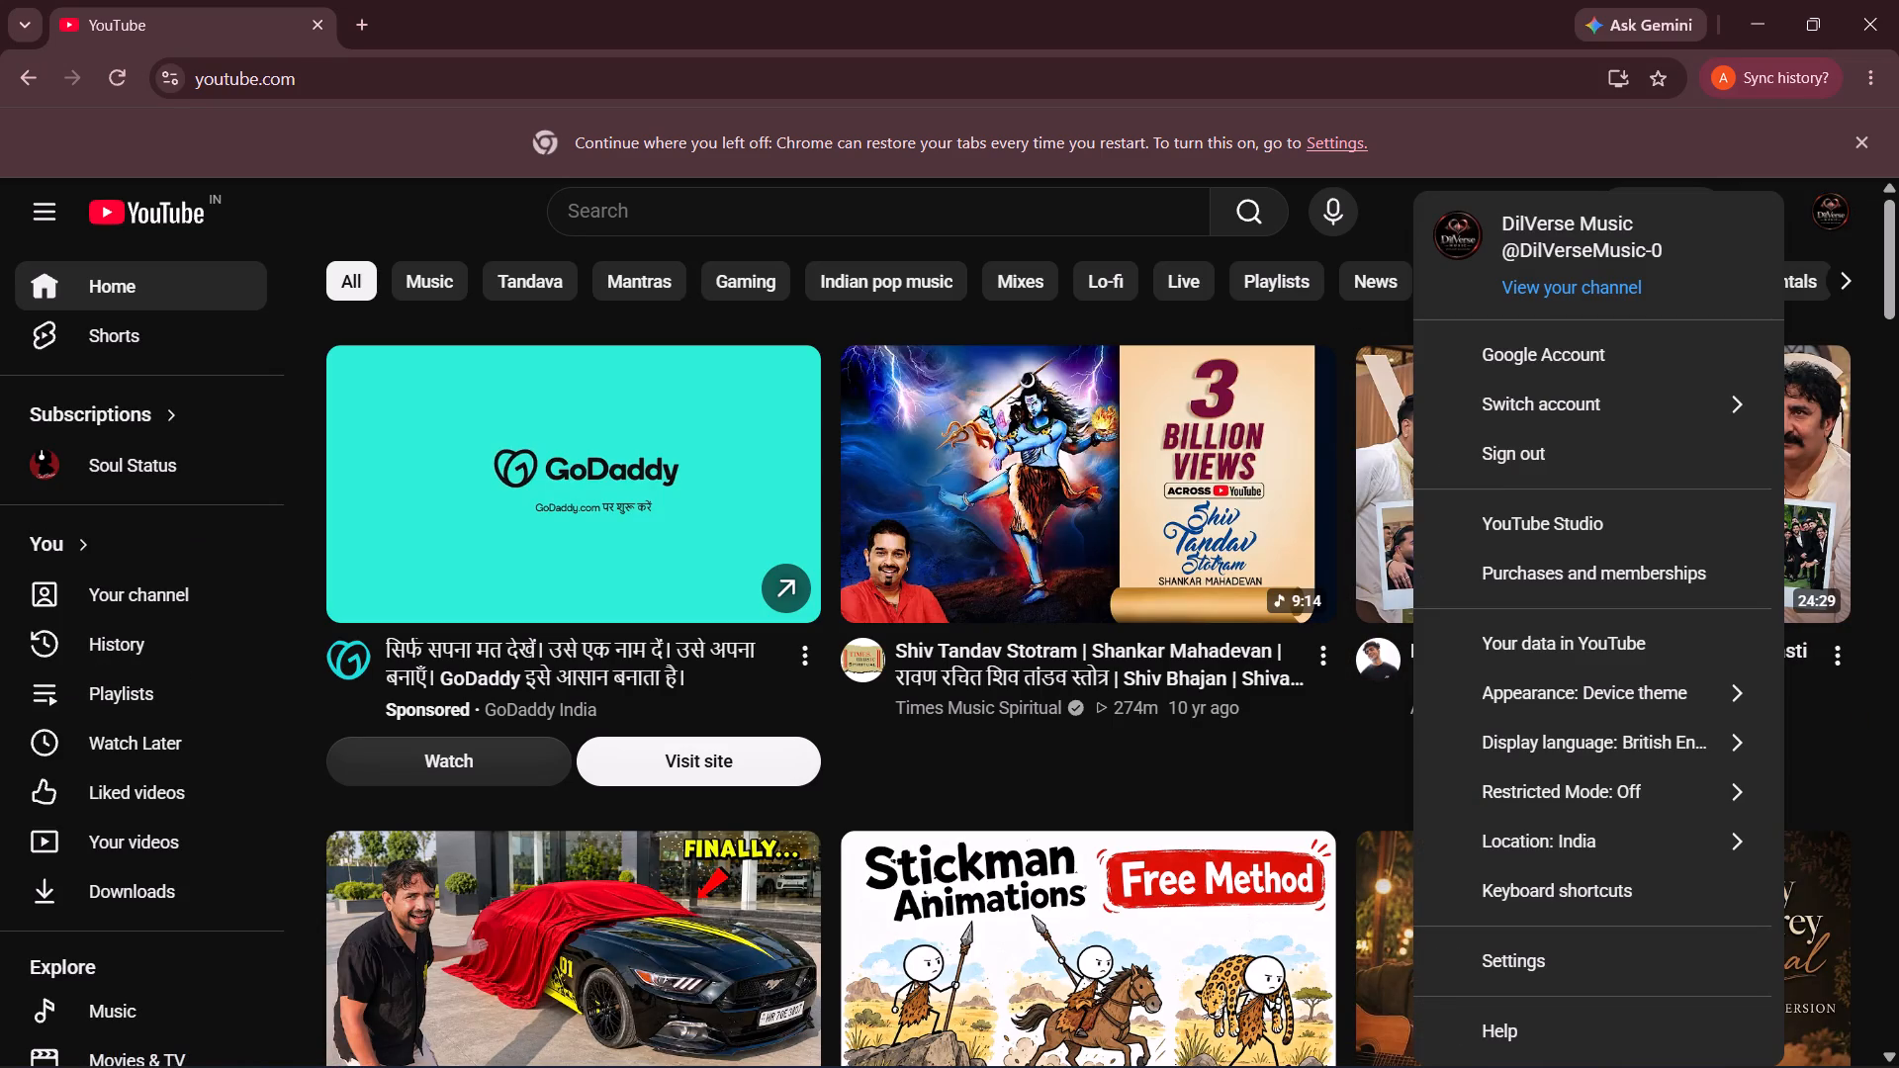
left_click(1566, 523)
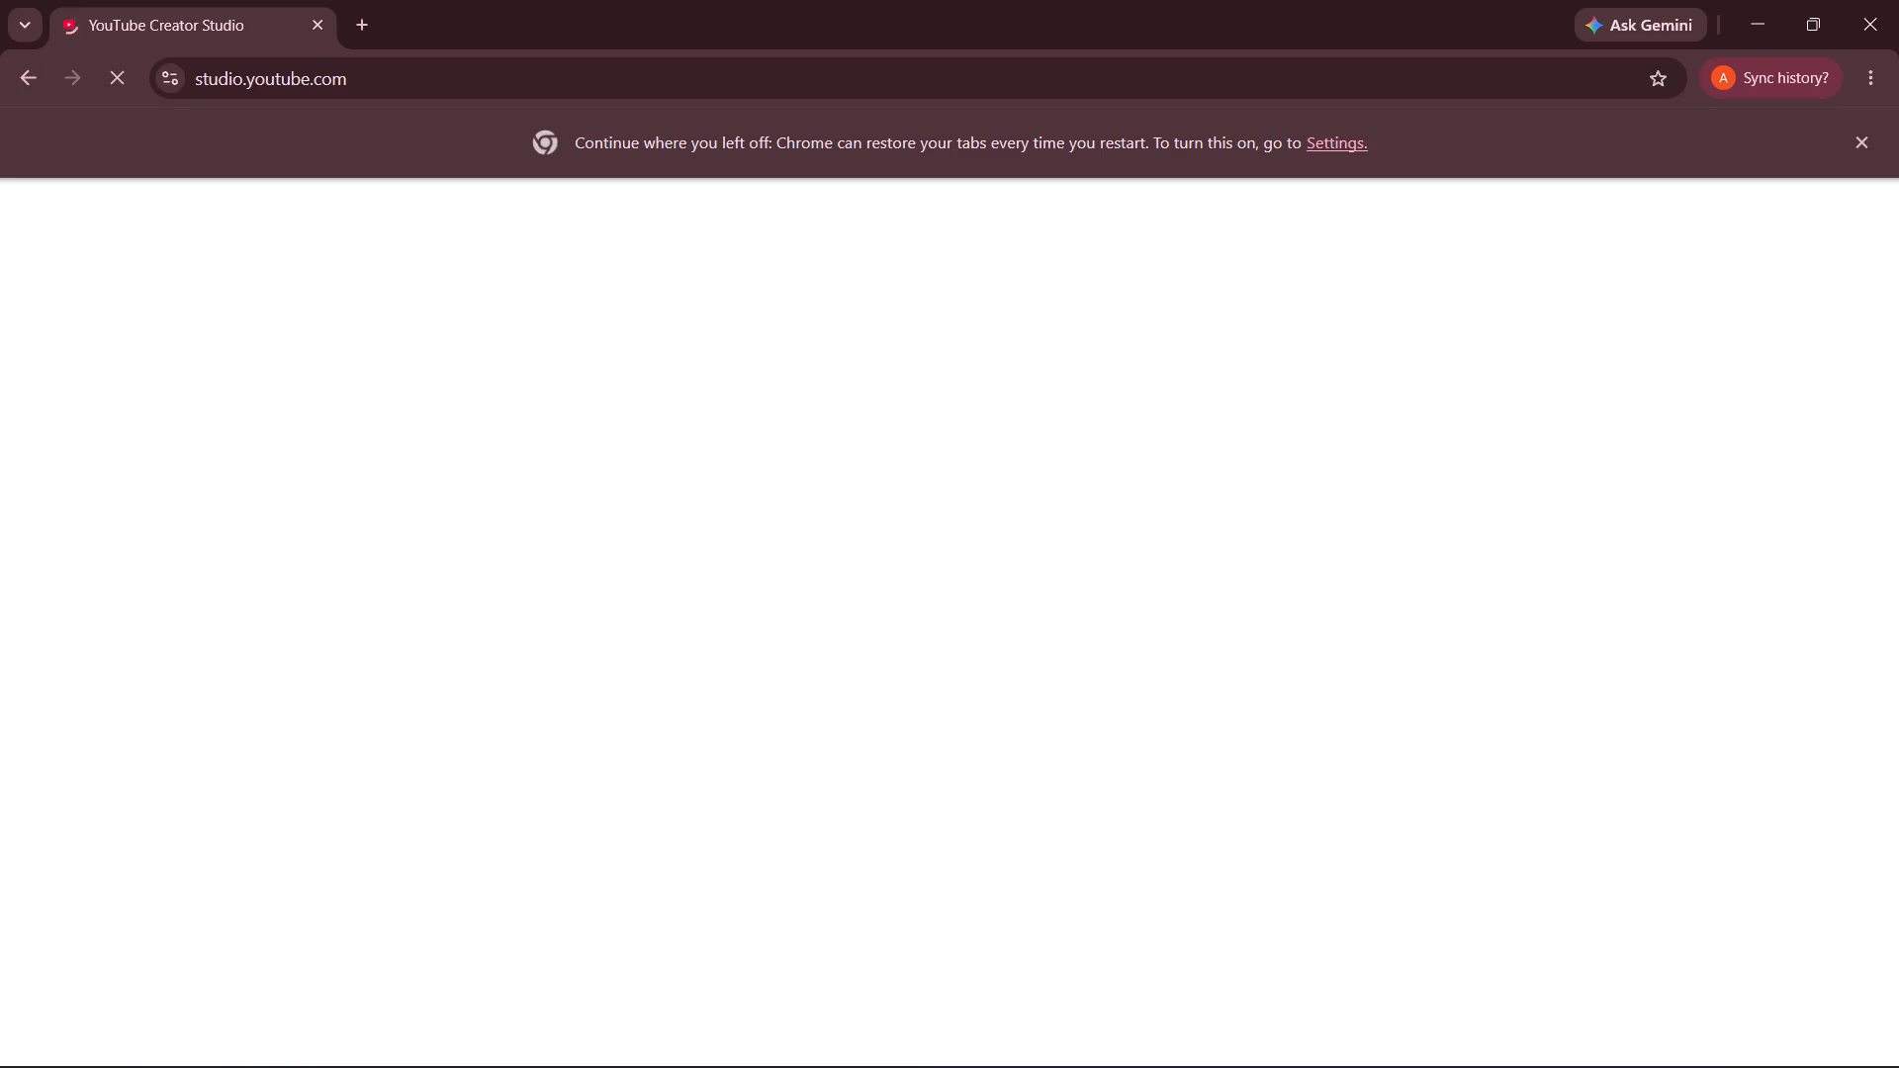
left_click(1856, 144)
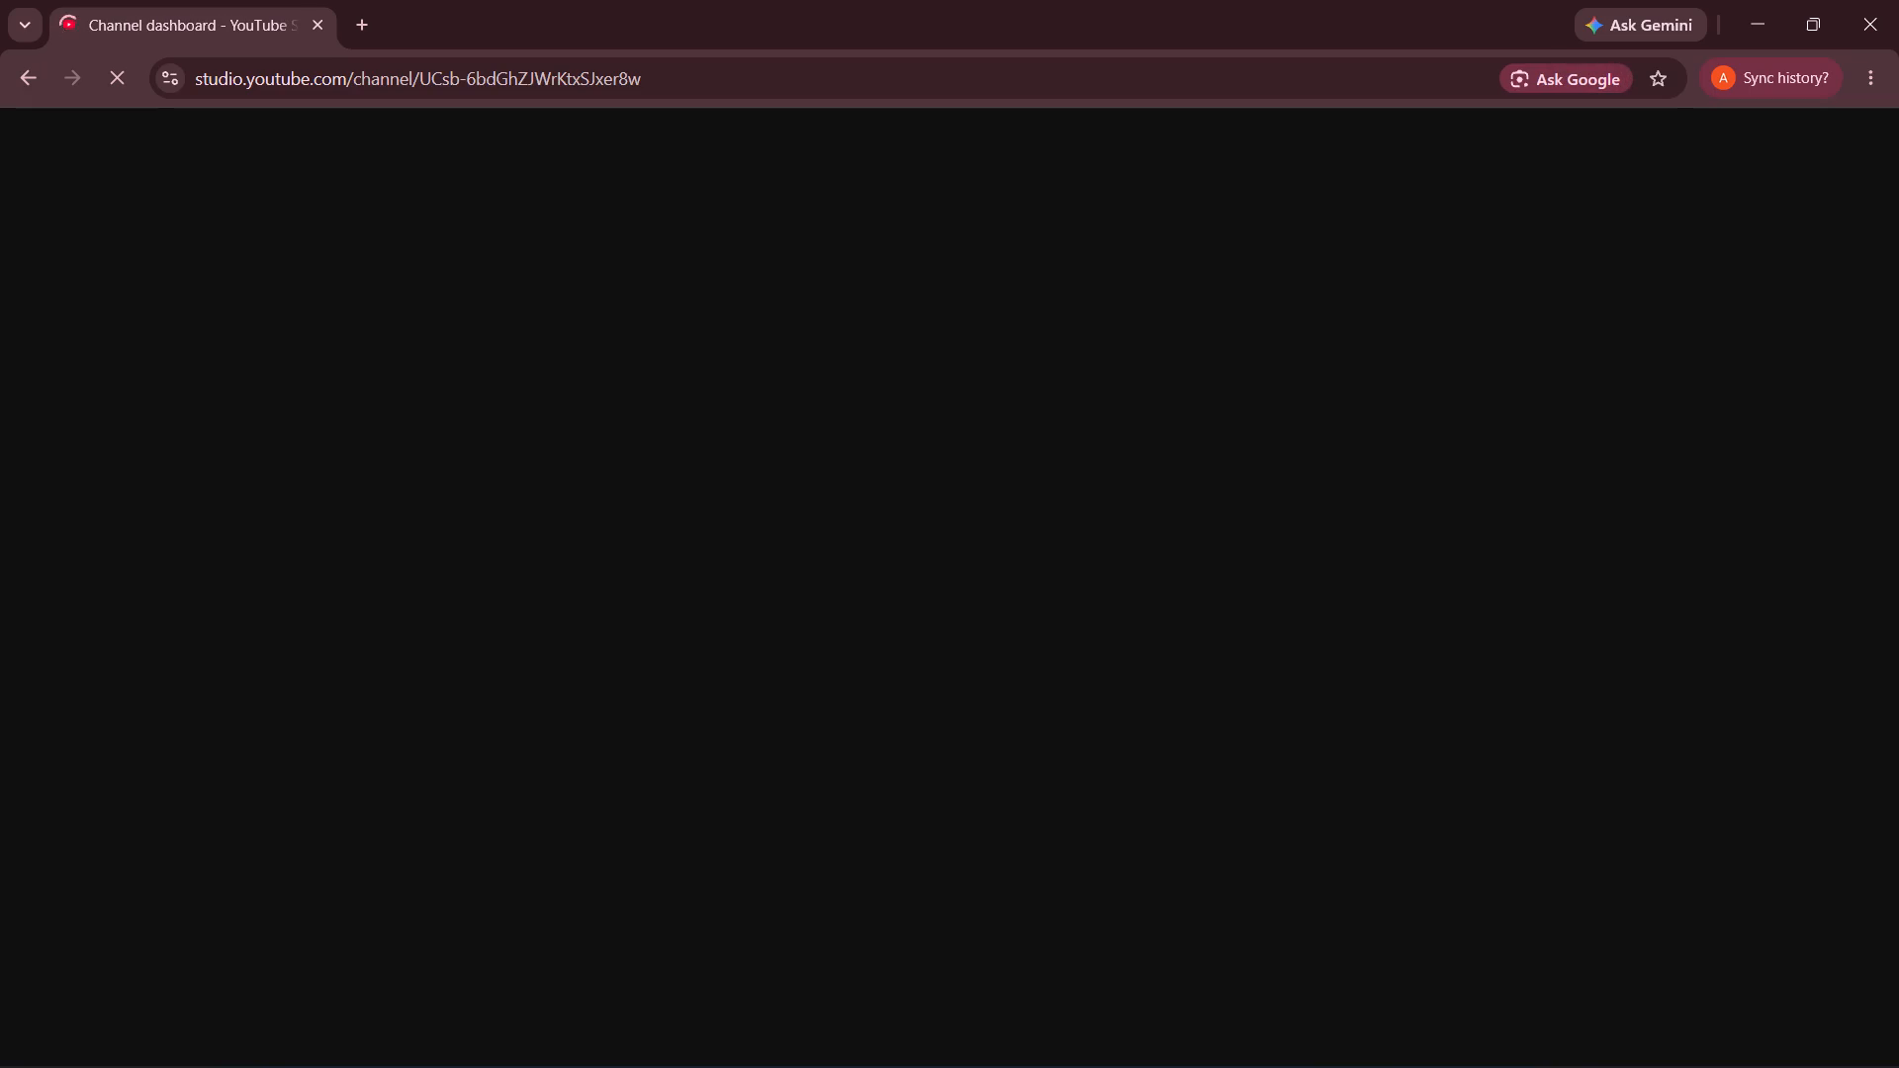
left_click(162, 513)
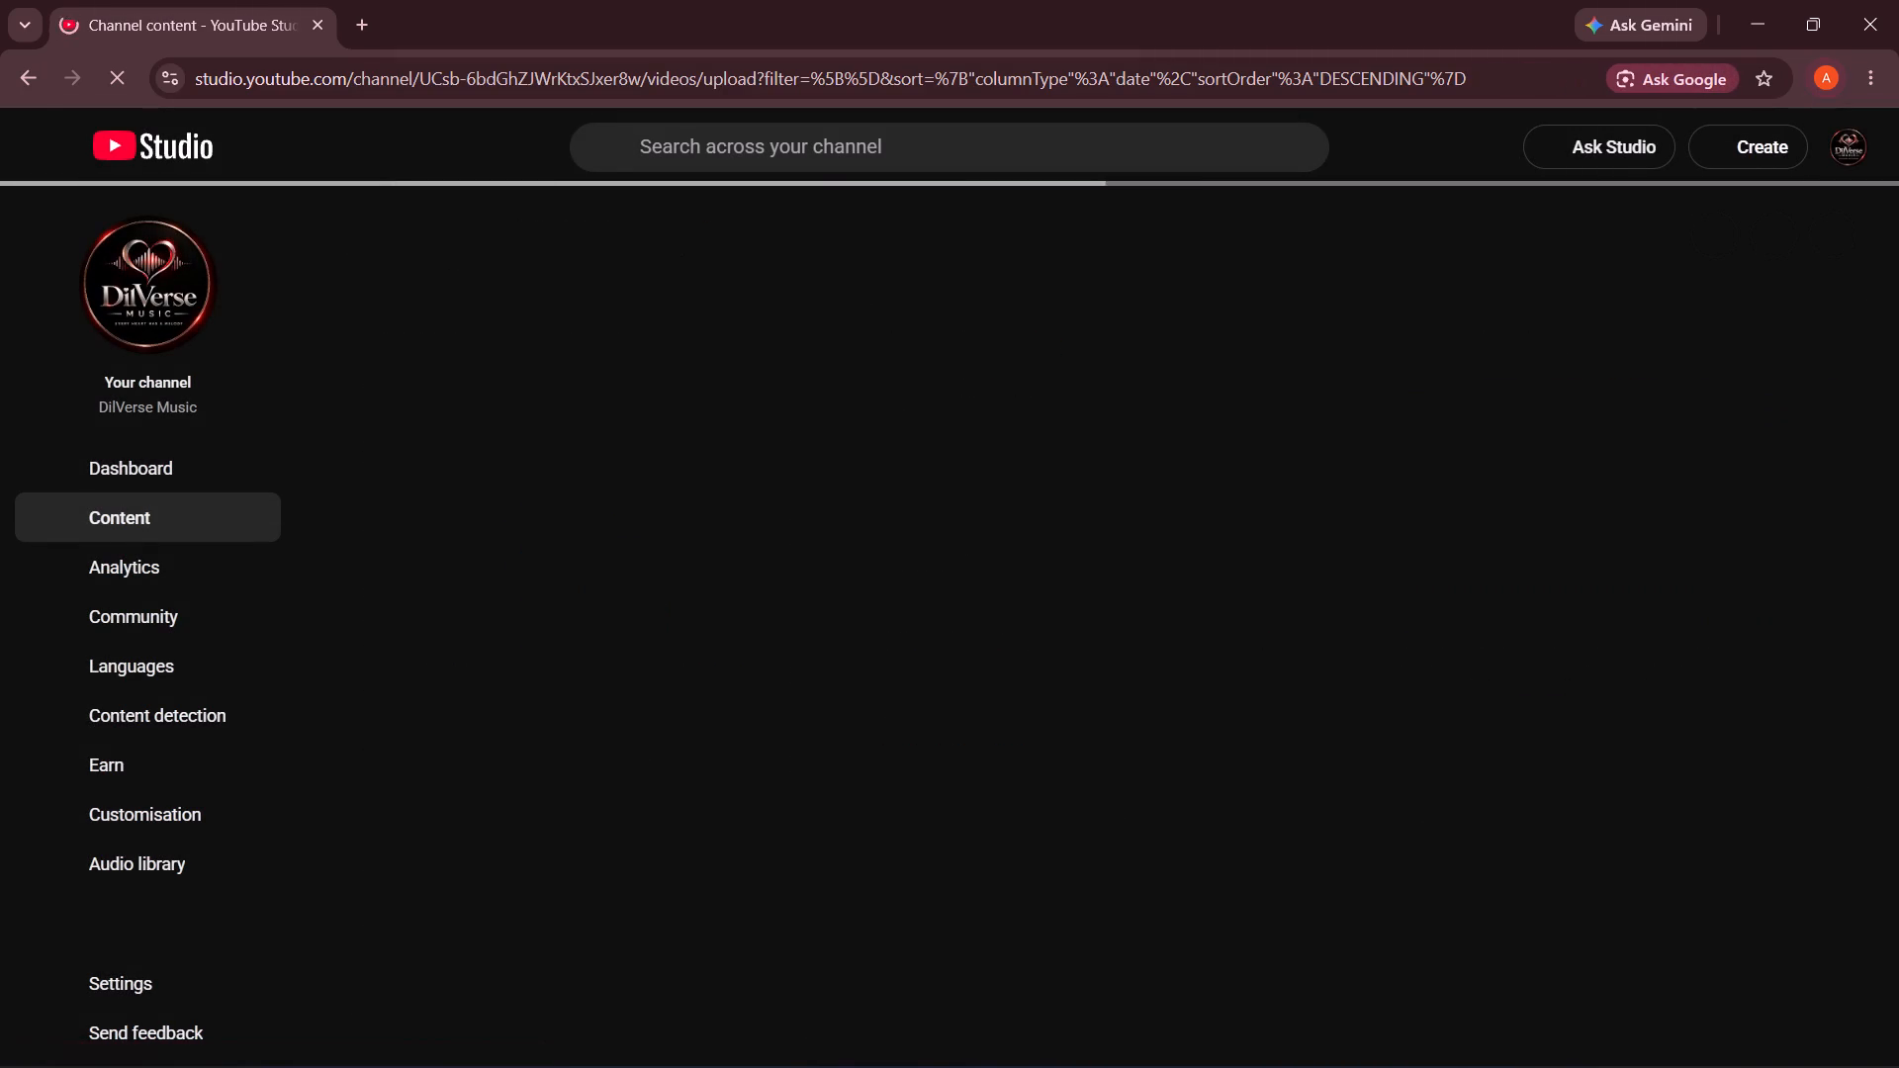
left_click(578, 547)
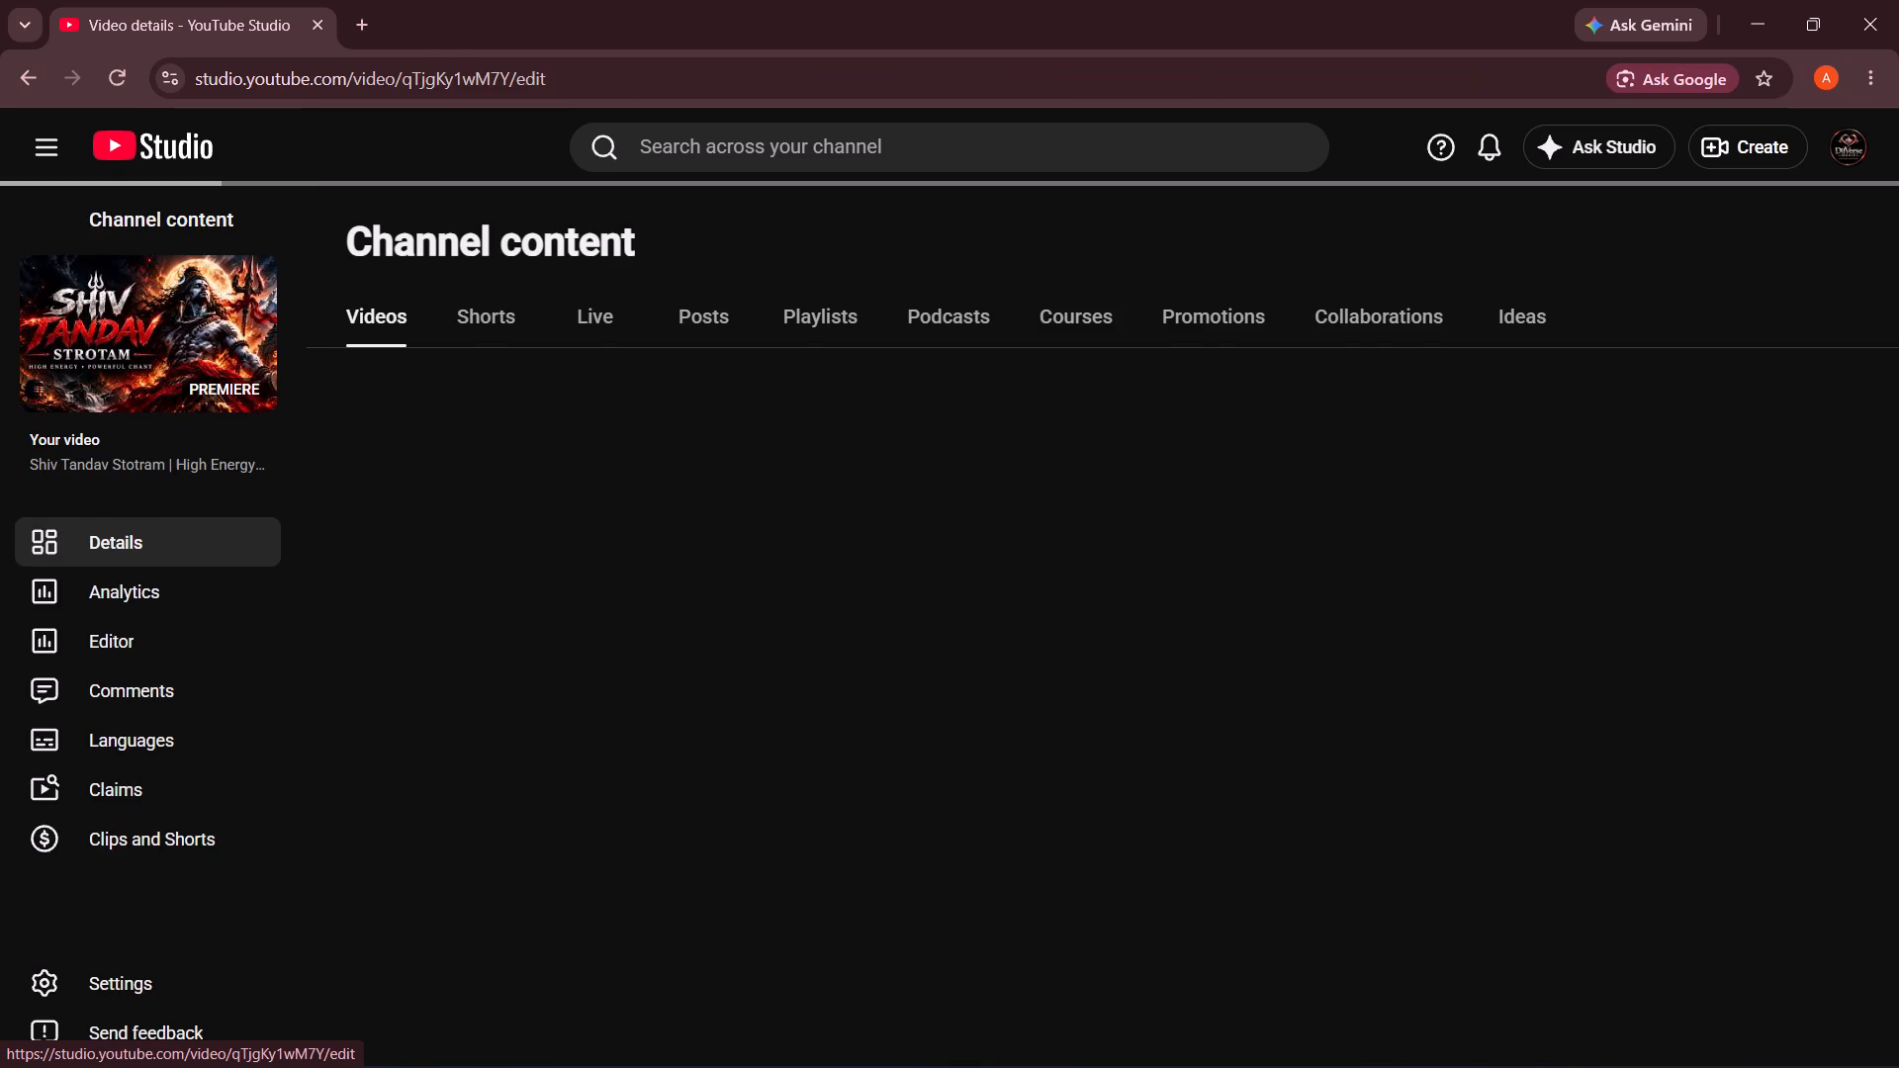
left_click(588, 635)
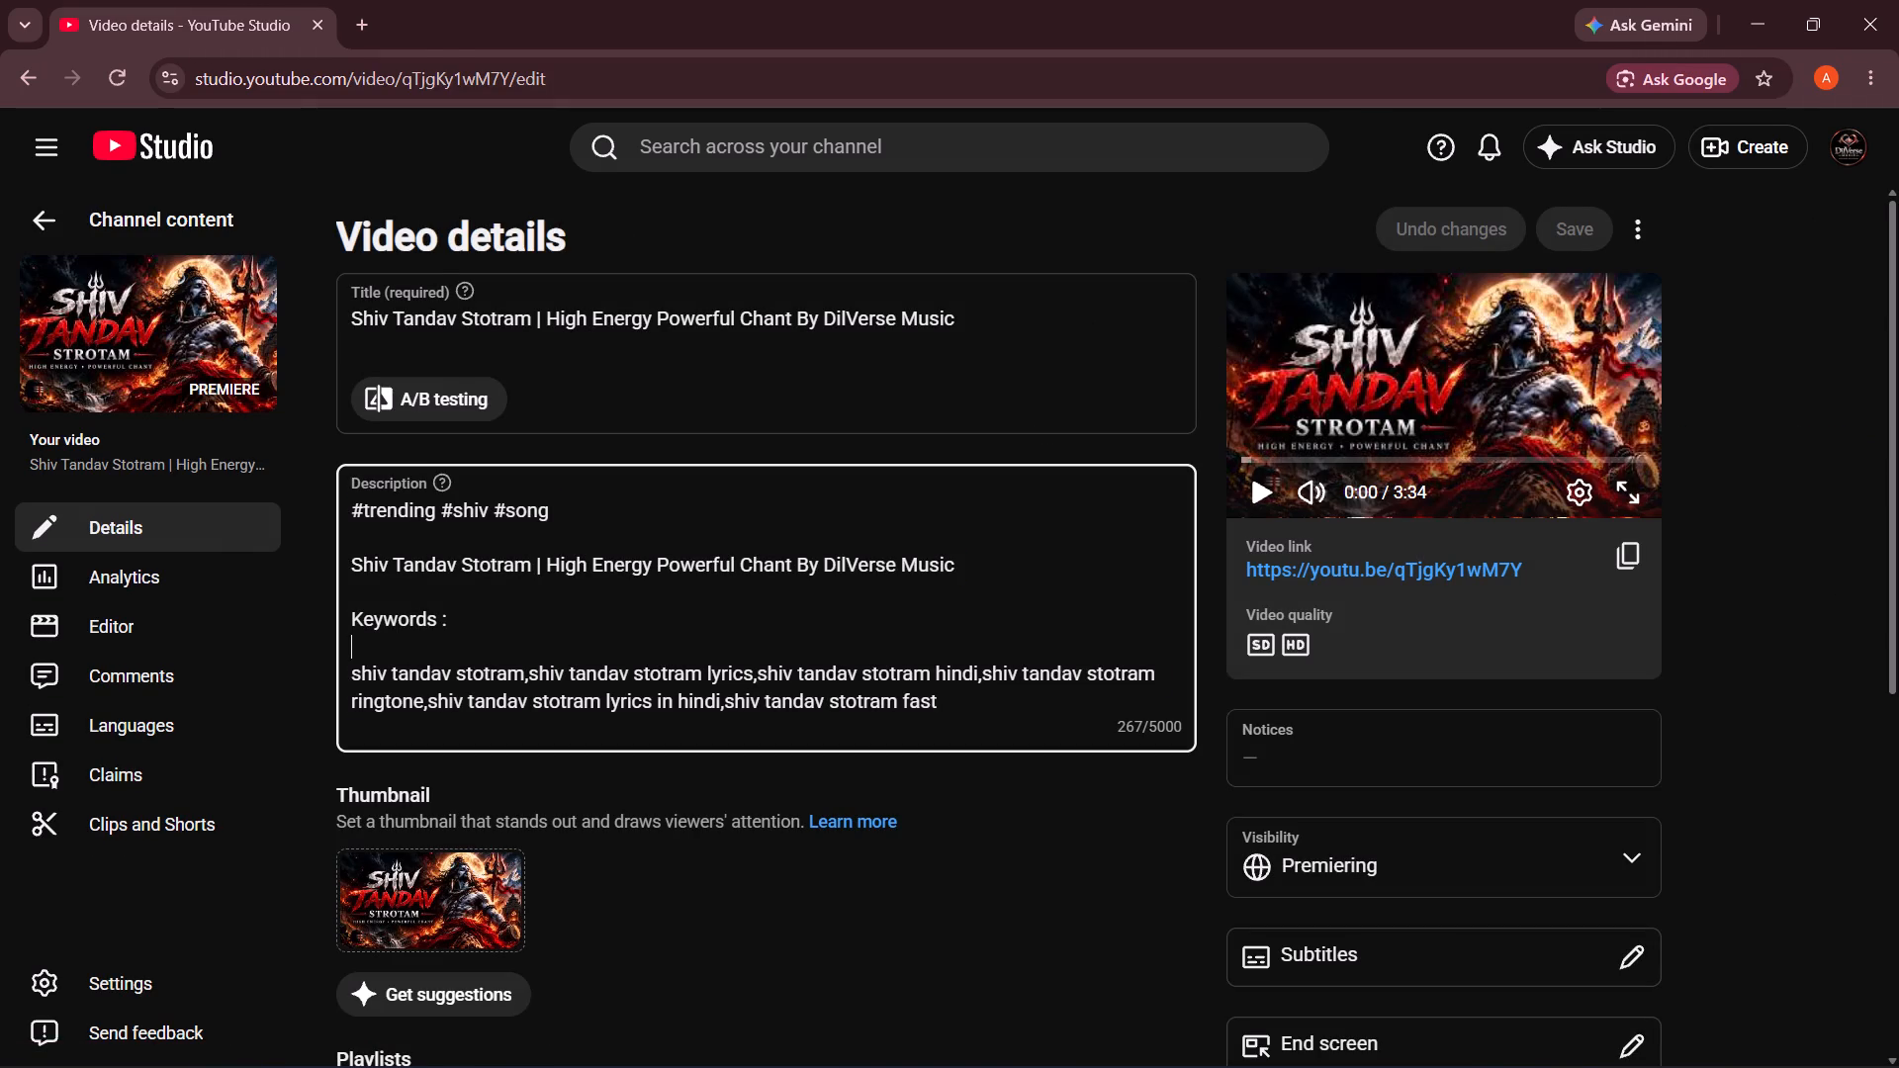
key("ctrl+a")
key("ctrl+c")
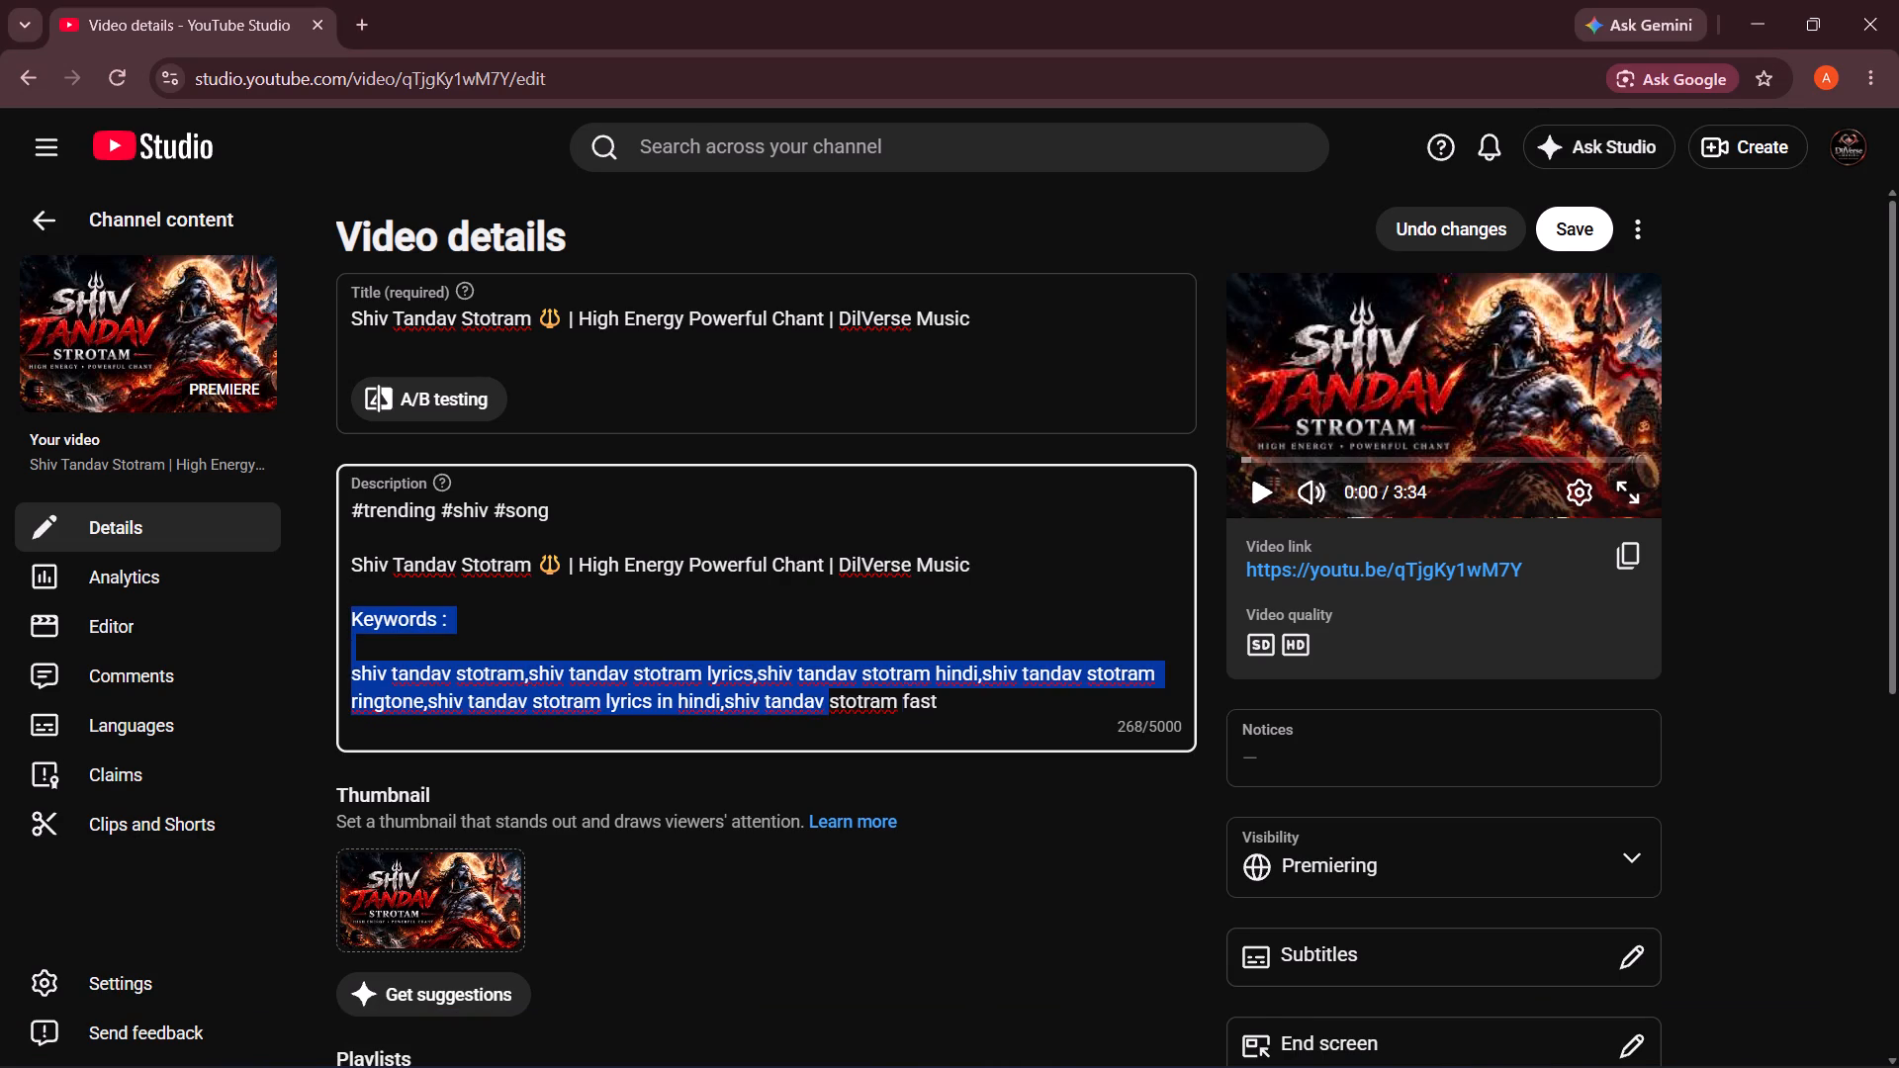
left_click_drag(883, 695, 957, 701)
key("ctrl+v")
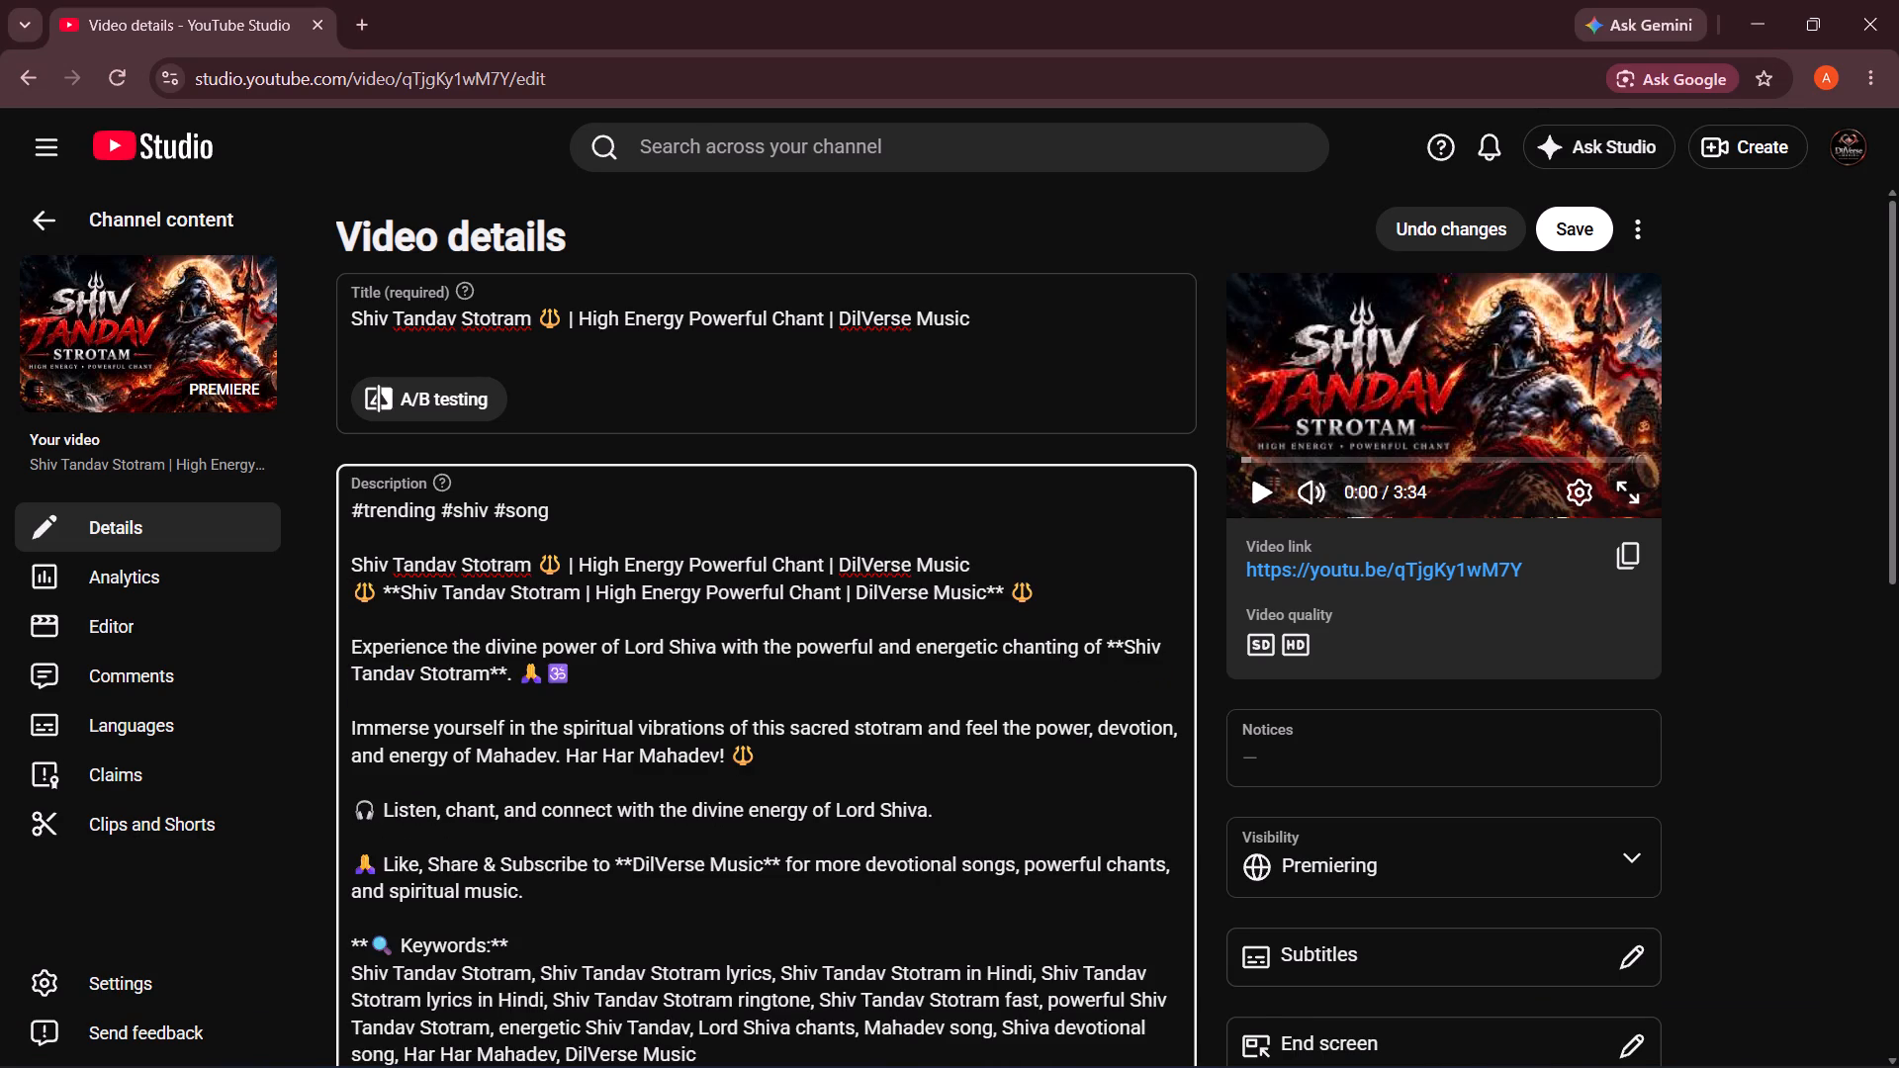
Delete the duplicate title line that came with the pasted text from the description.
left_click_drag(1044, 585, 359, 595)
key("BackSpace")
key("BackSpace")
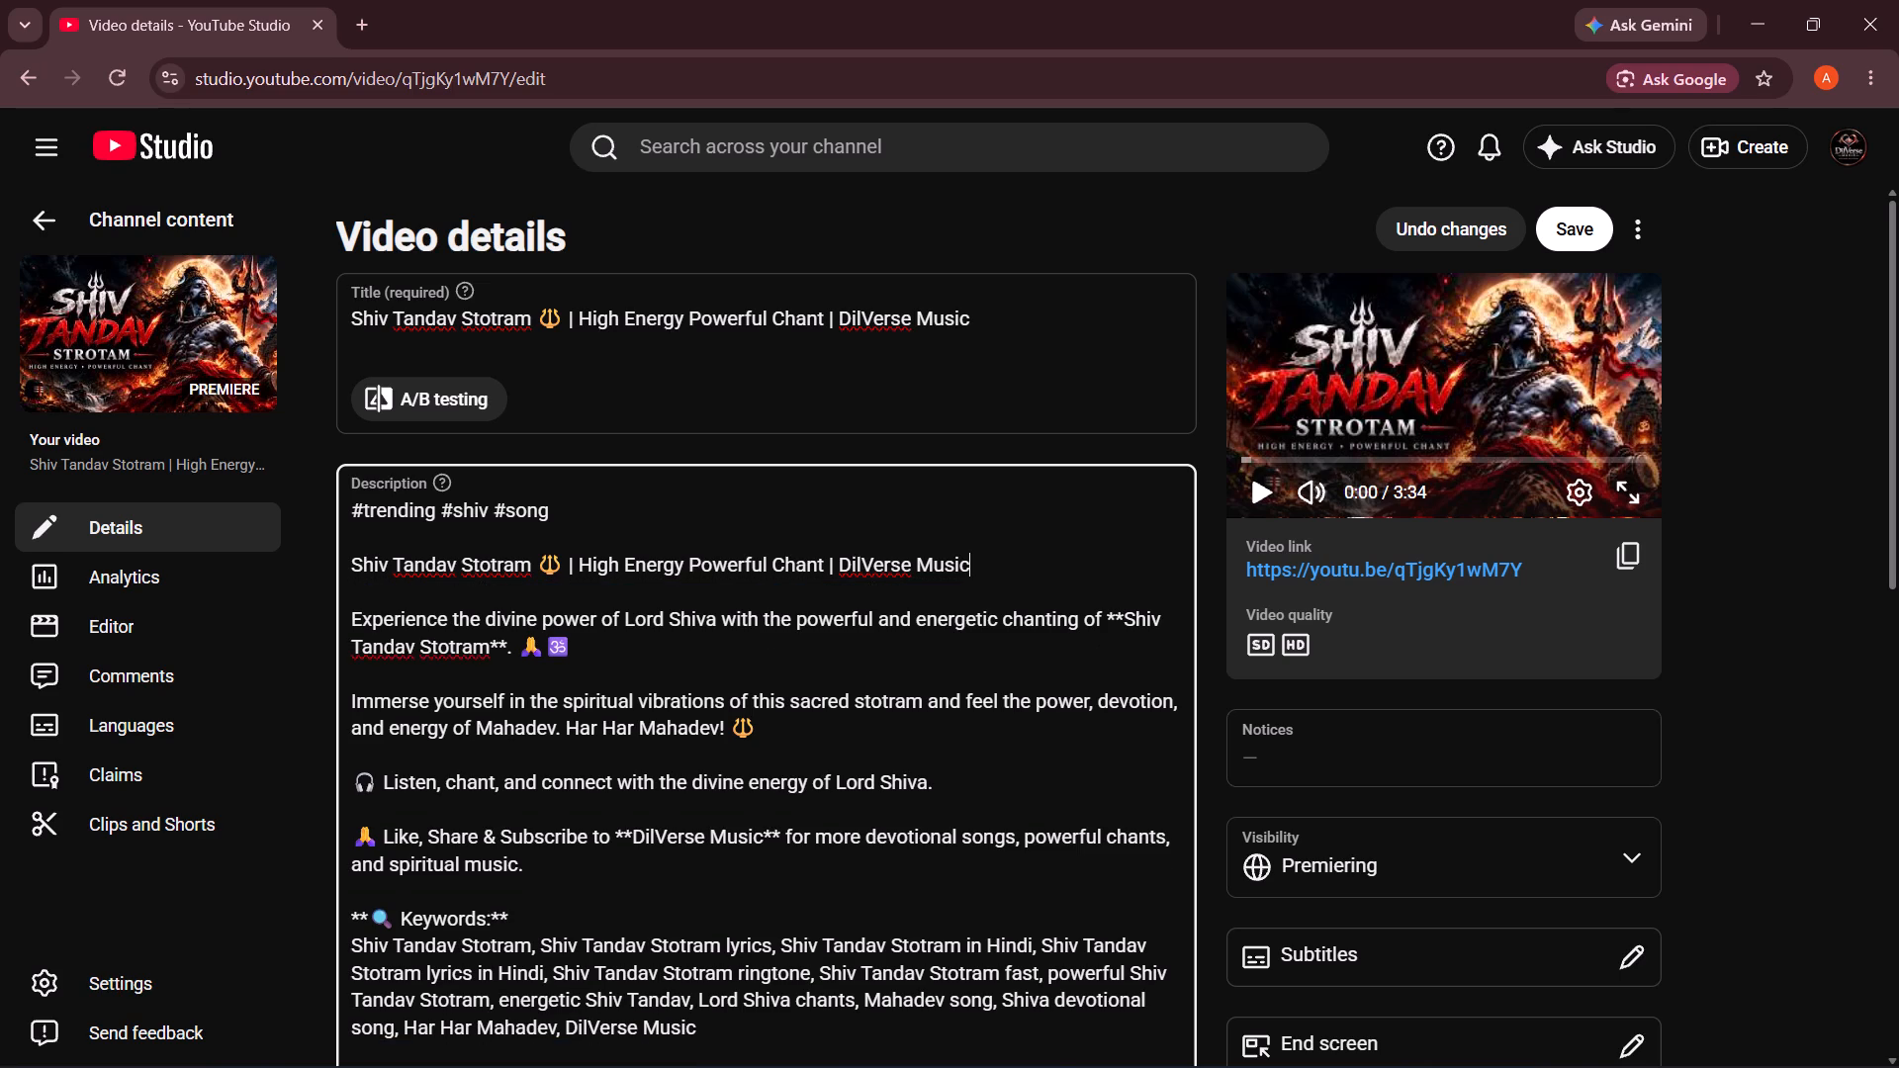
Remove the double asterisks around "Shiv Tandav Stotram" in the description's "Experience the divine power" sentence.
left_click(1129, 617)
key("BackSpace")
key("BackSpace")
left_click(509, 645)
key("BackSpace")
key("BackSpace")
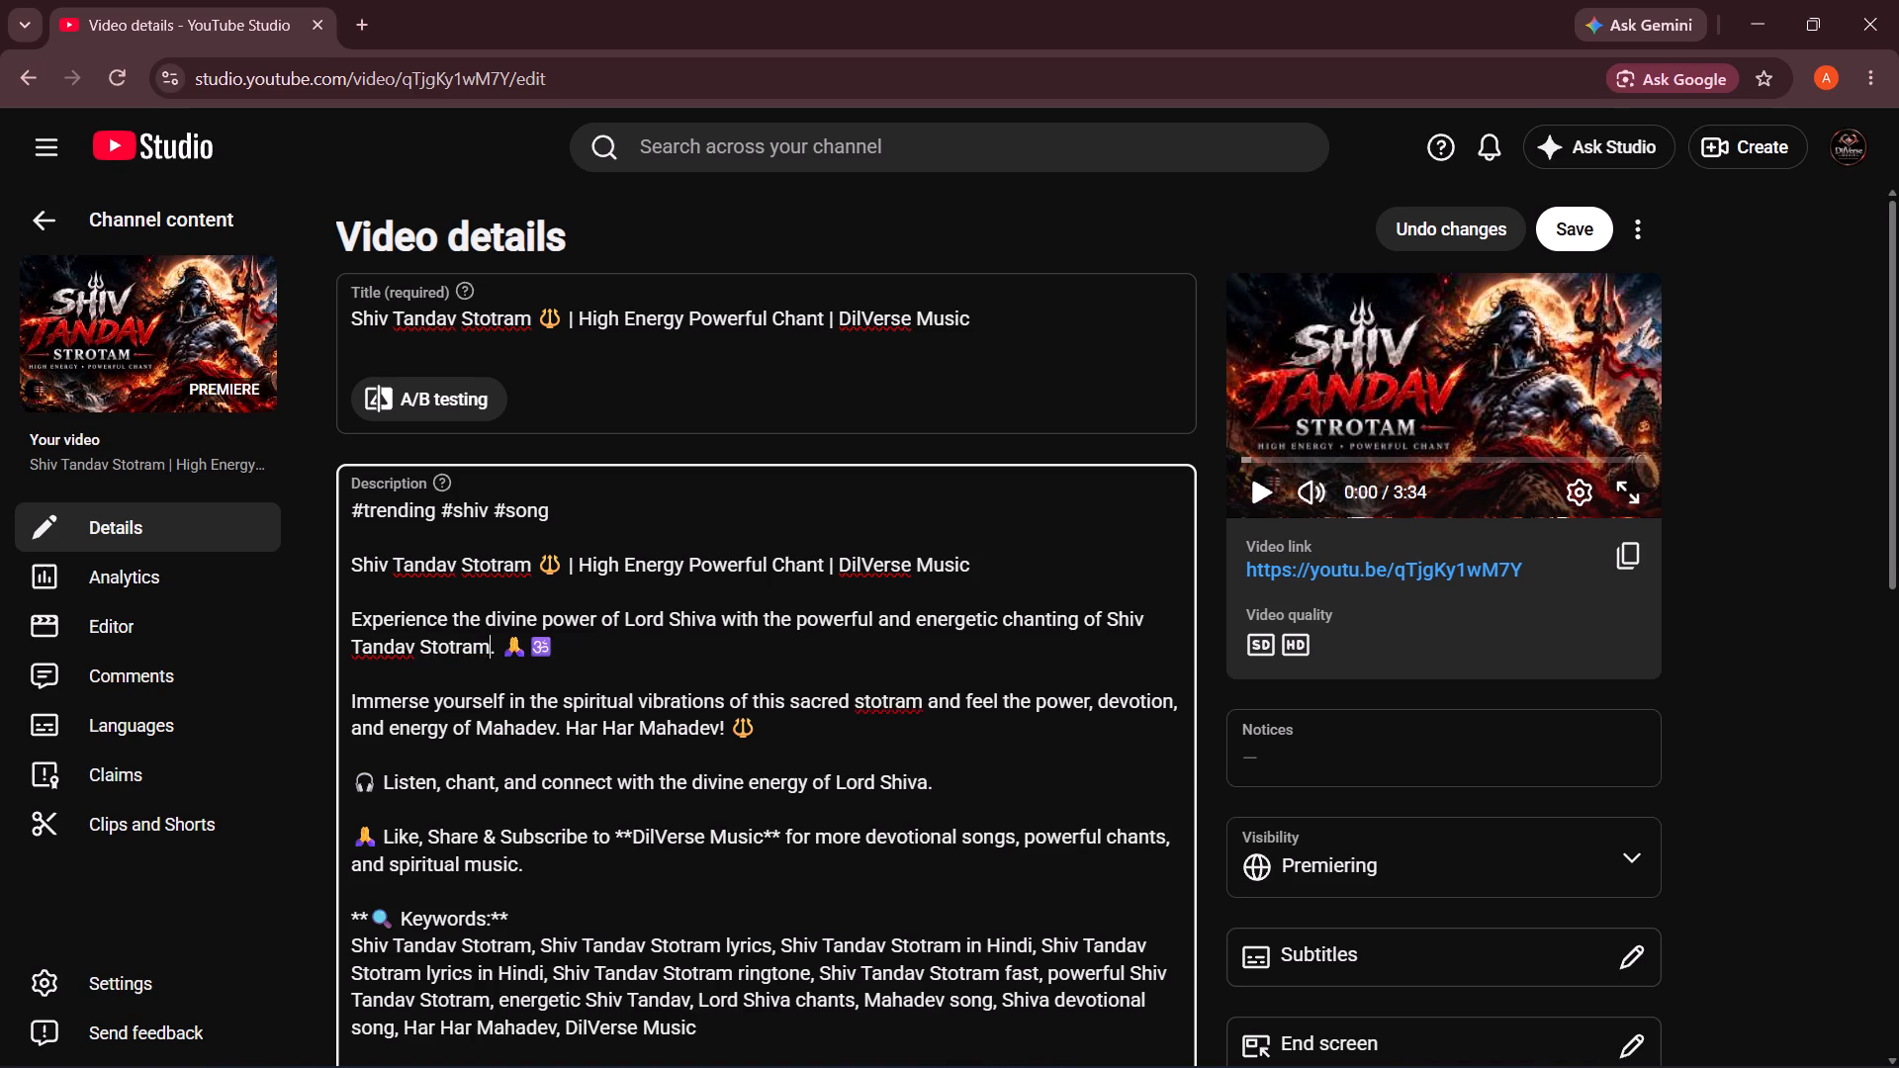
left_click(883, 711)
Remove the double asterisks around the hashtag block at the end of the description and save the video details.
scroll(749, 817, "down", 1)
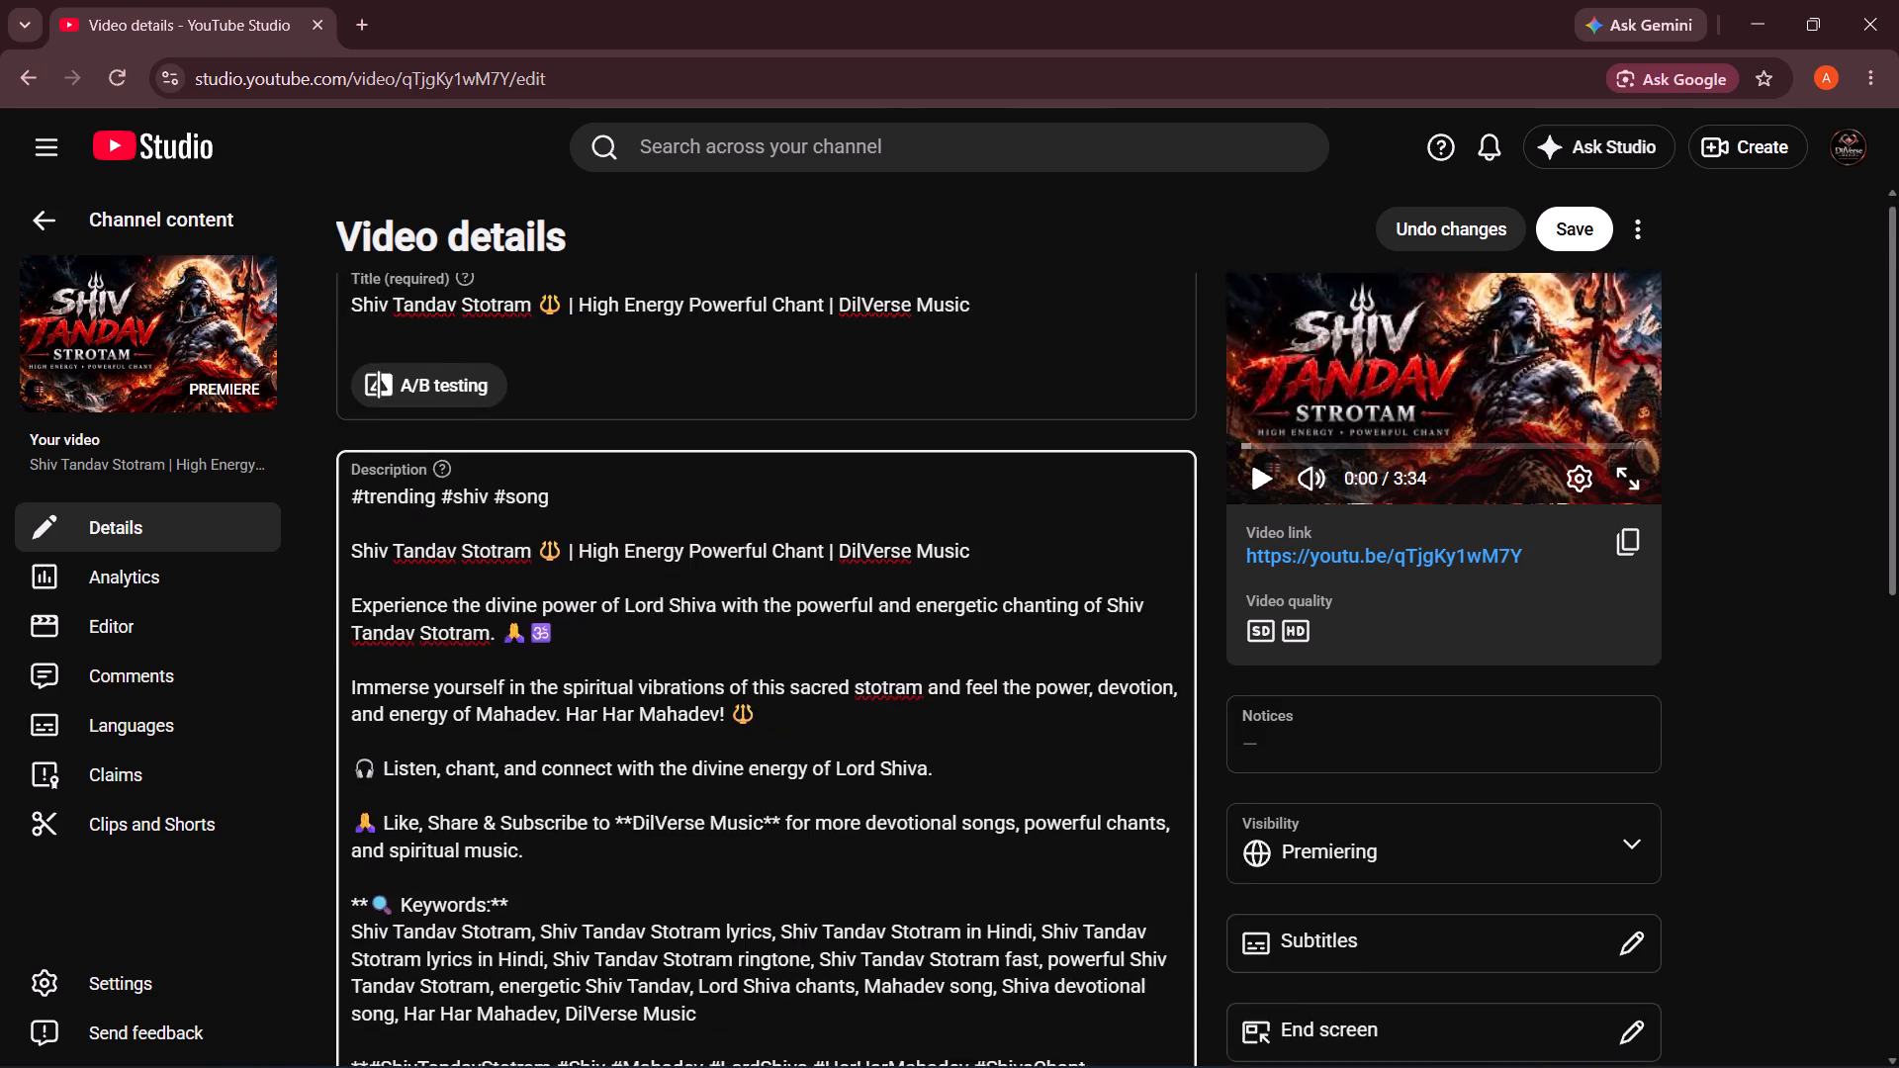
scroll(749, 817, "down", 1)
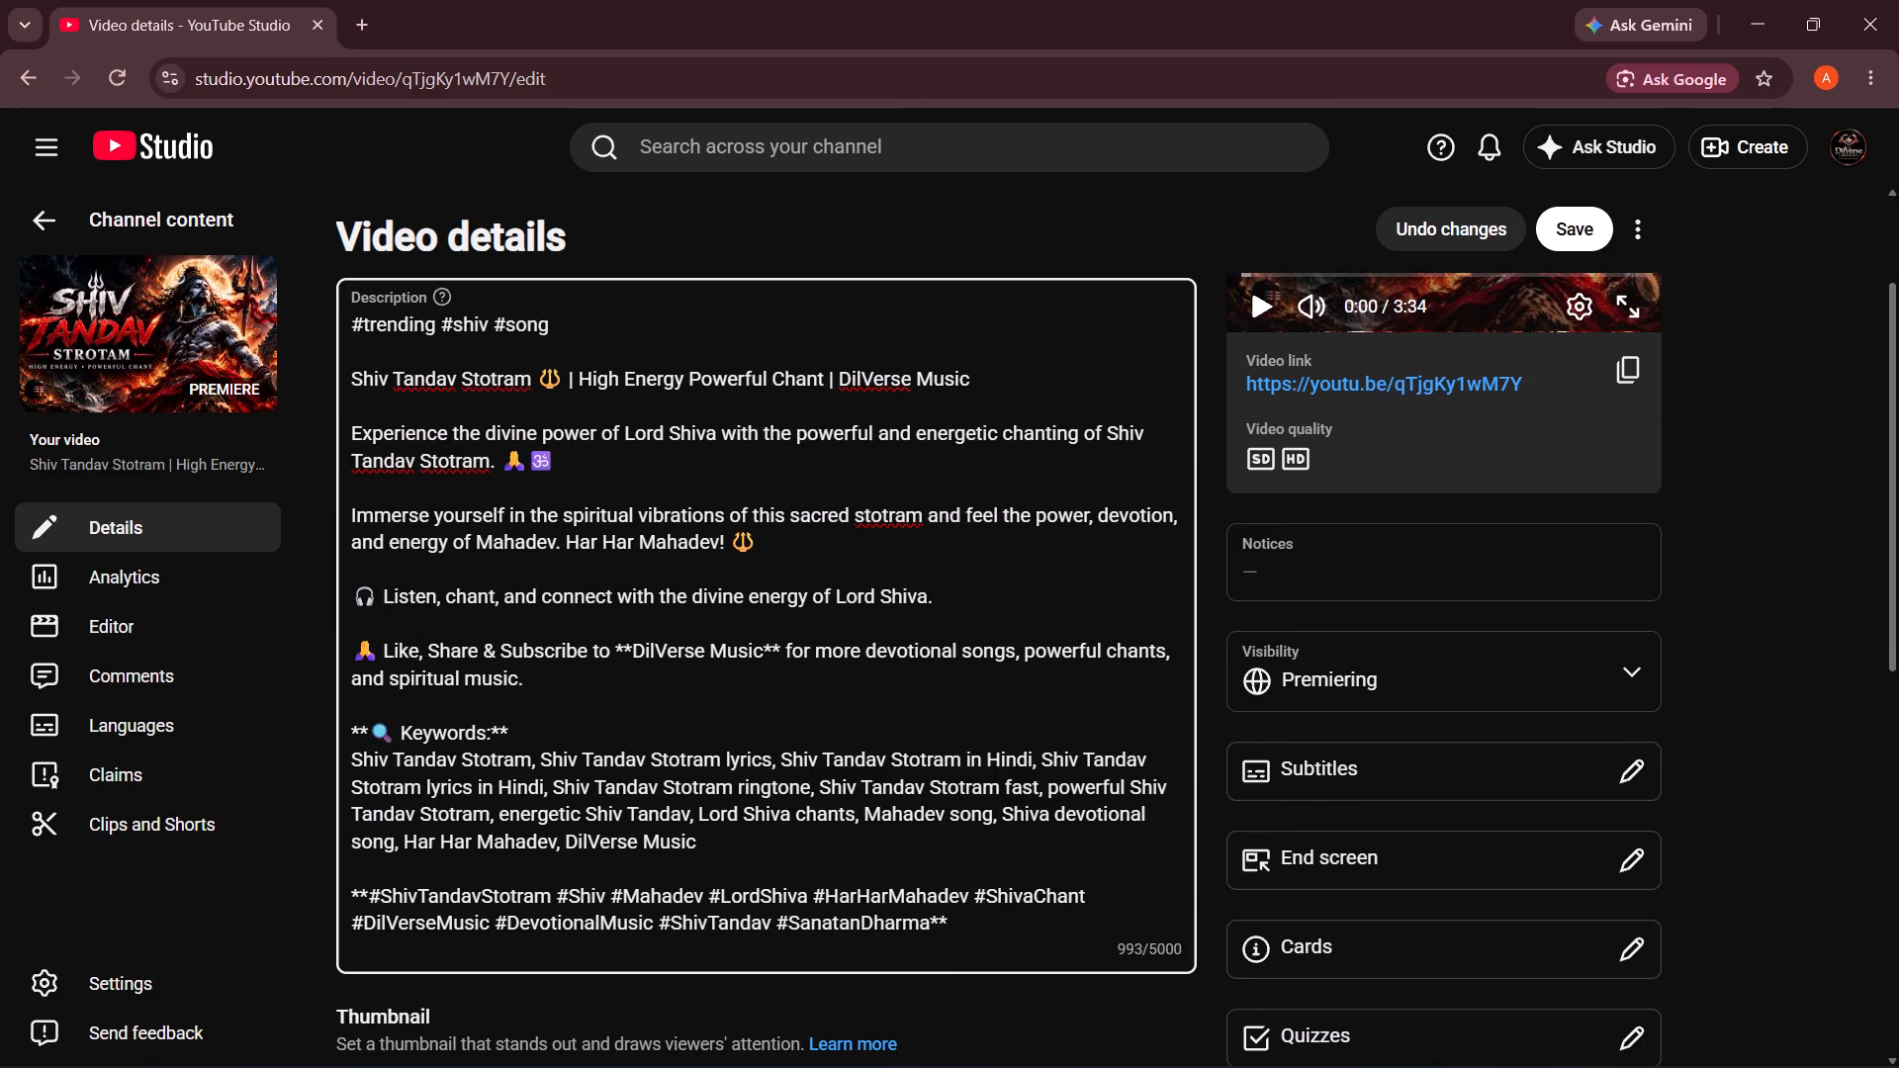
left_click(965, 931)
key("BackSpace")
key("BackSpace")
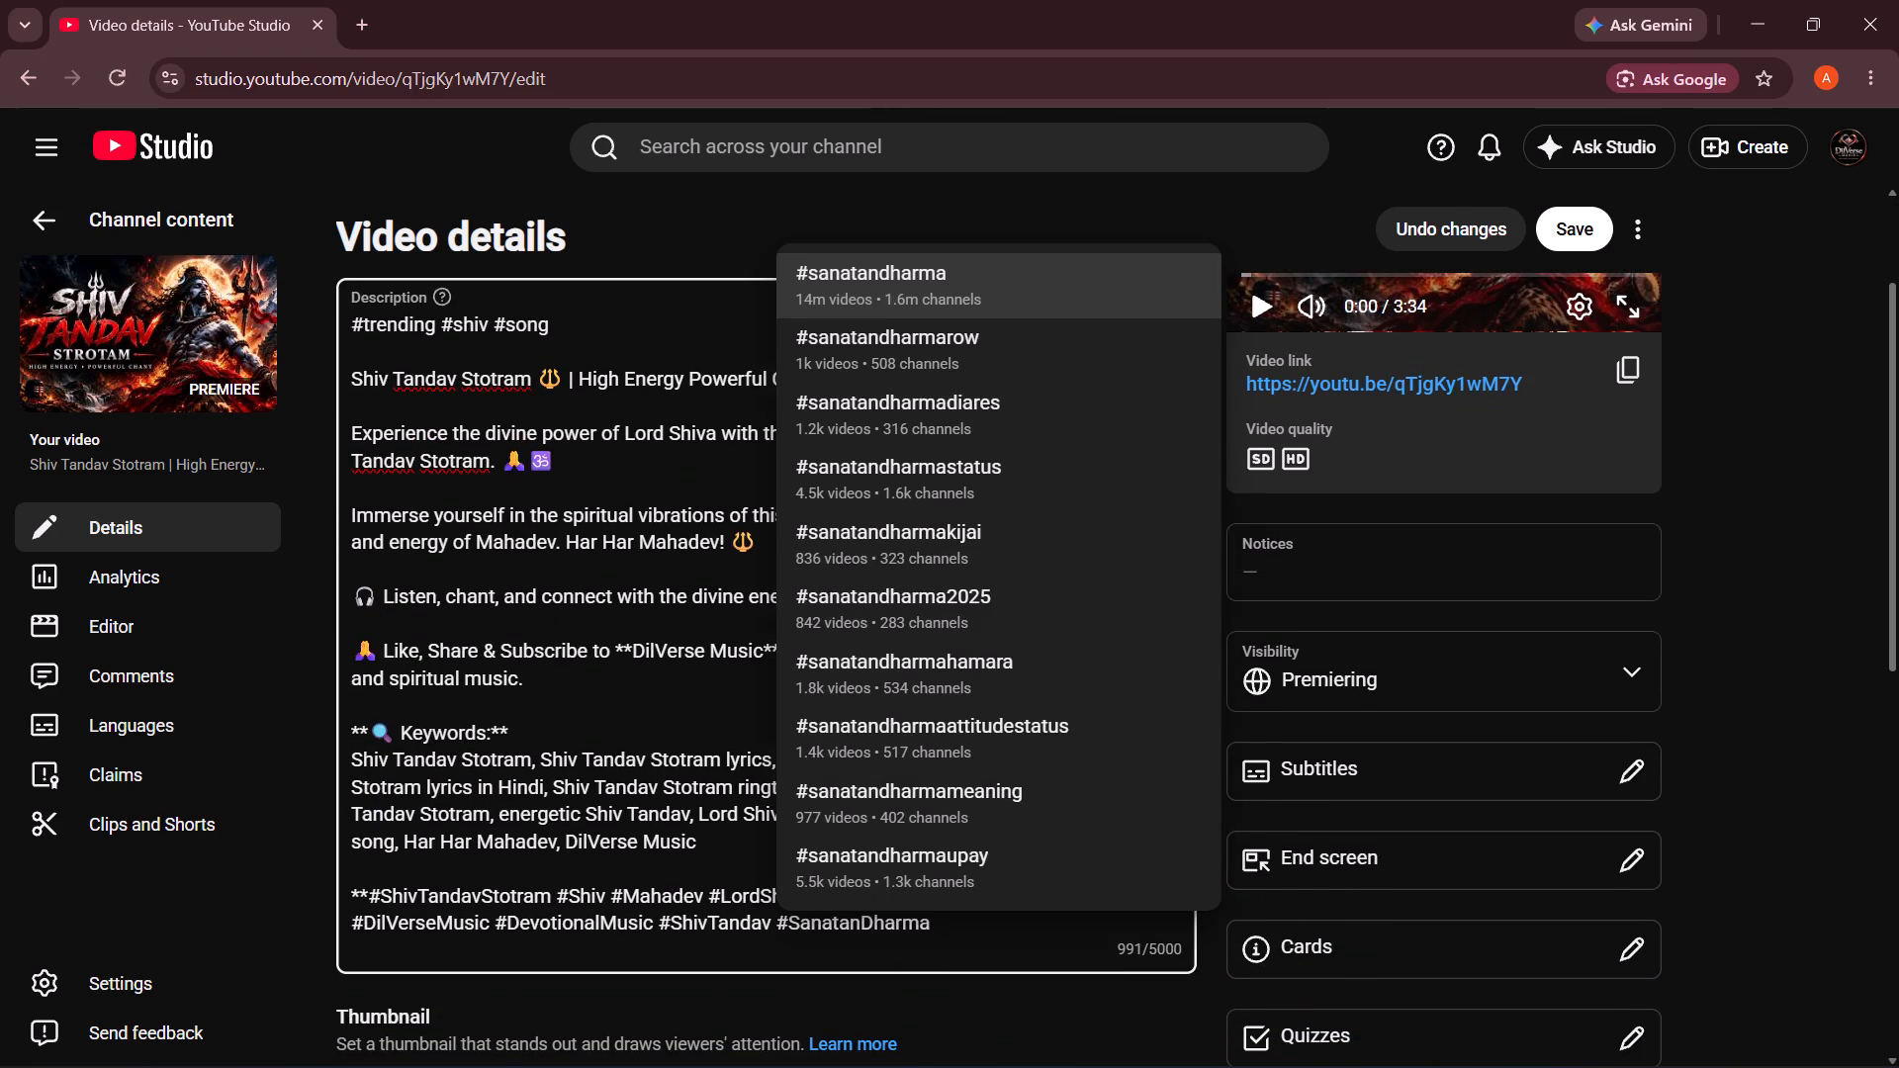
left_click(368, 895)
key("BackSpace")
key("BackSpace")
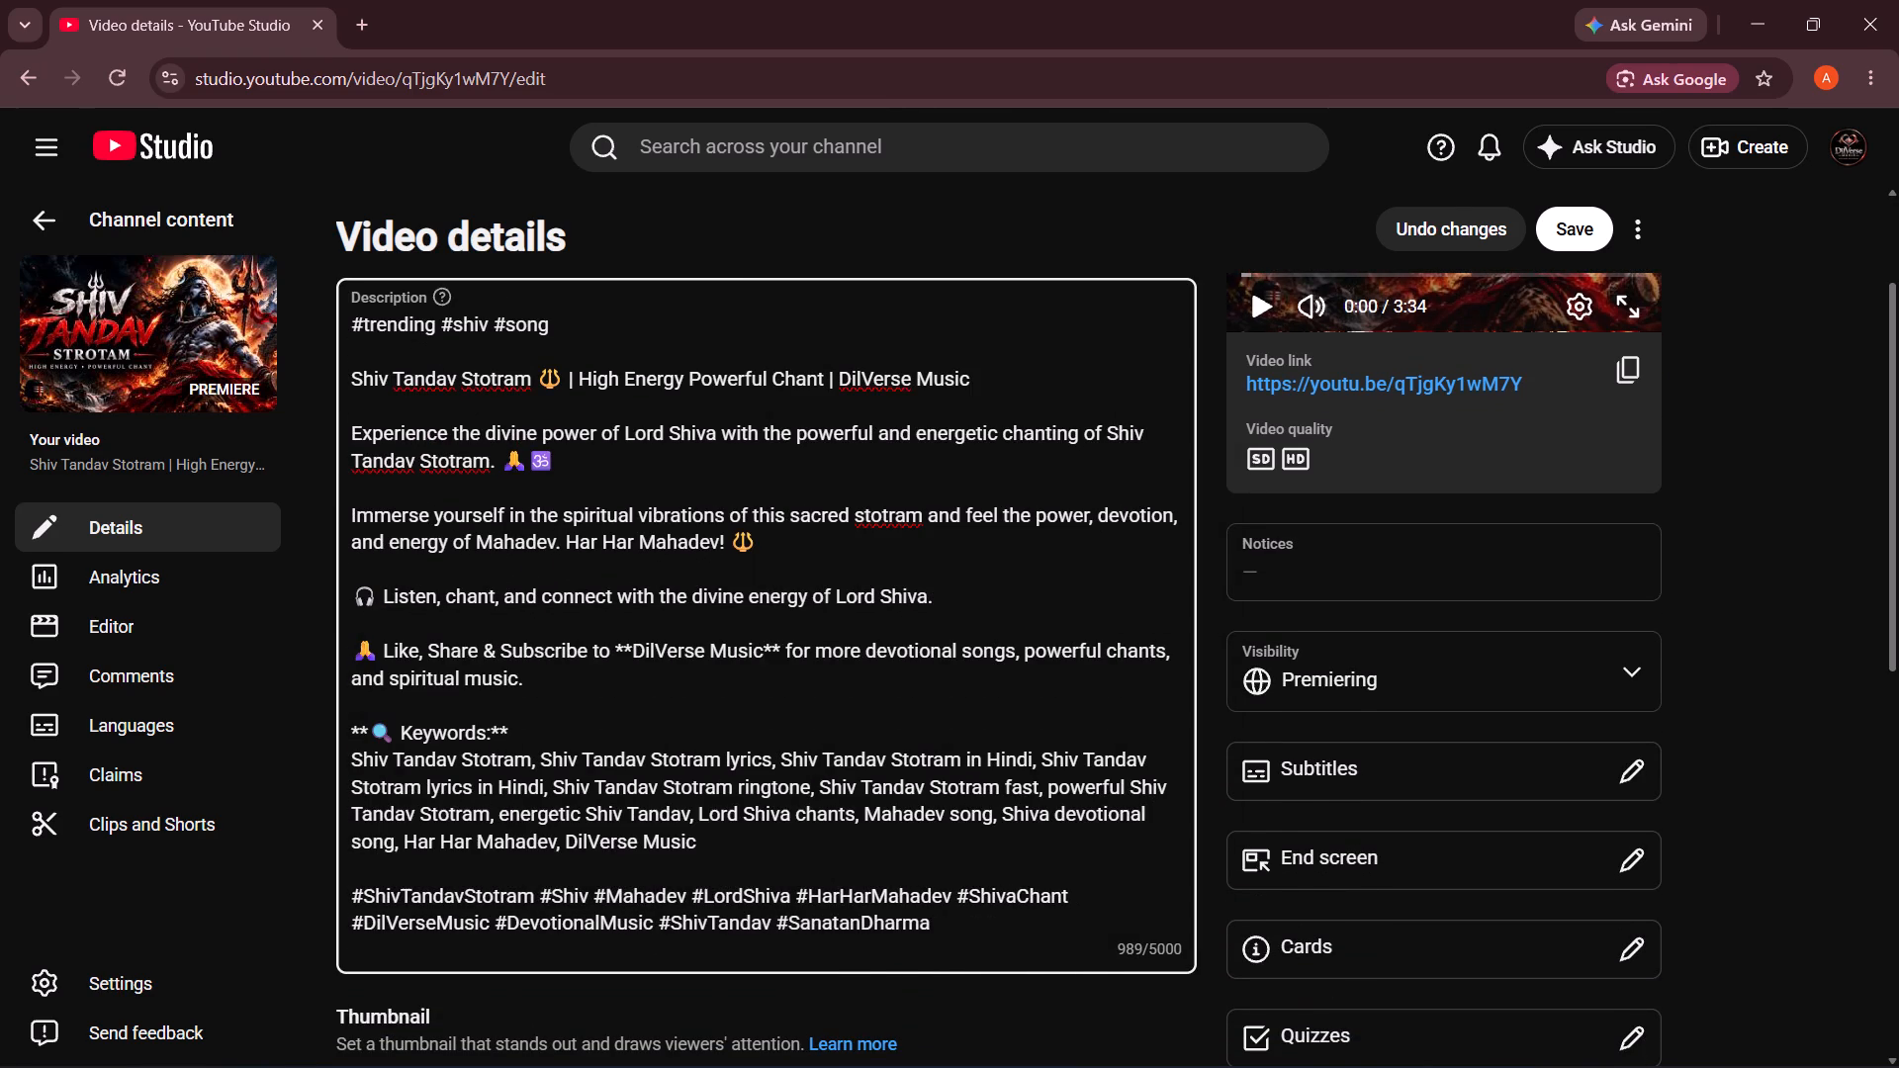
scroll(811, 713, "up", 5)
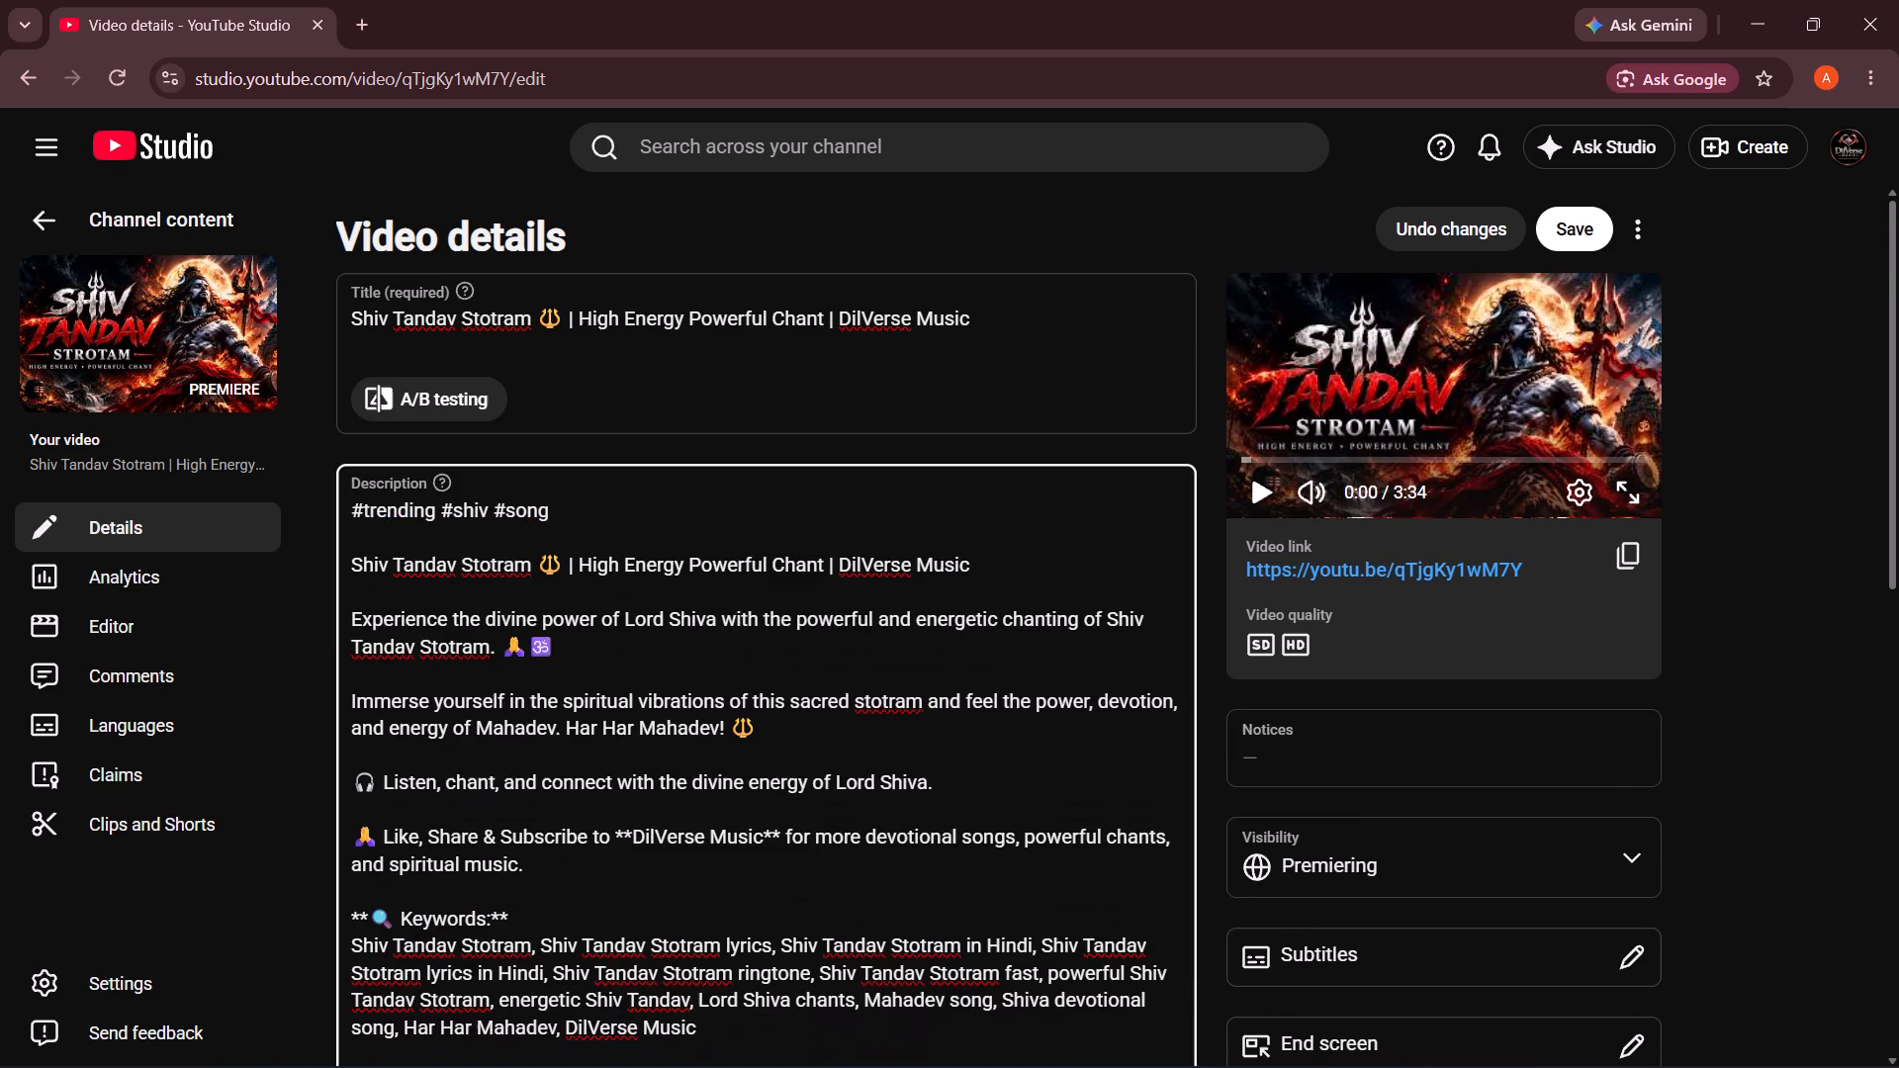
left_click(1553, 232)
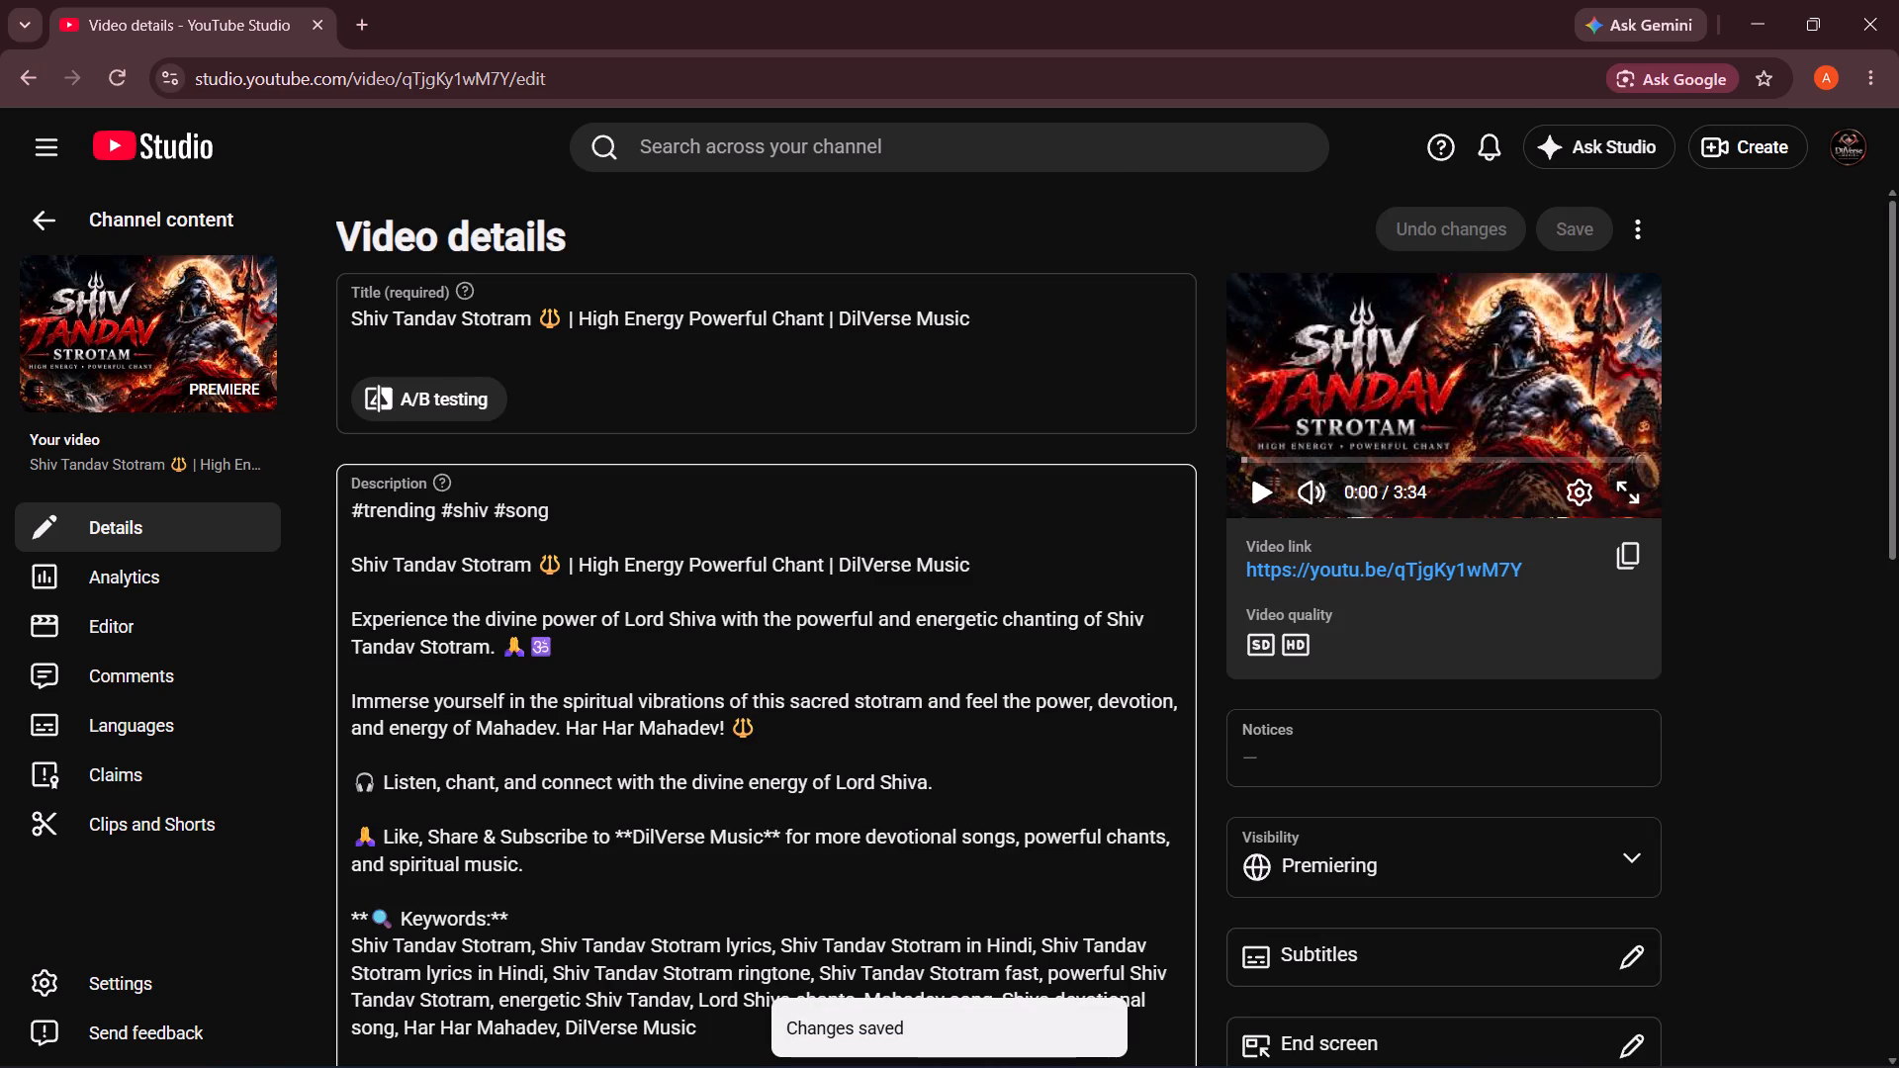
Reopen the Shiv Tandav Stotram video's details, remove the double asterisks around the "Keywords:" heading, and save.
left_click(32, 209)
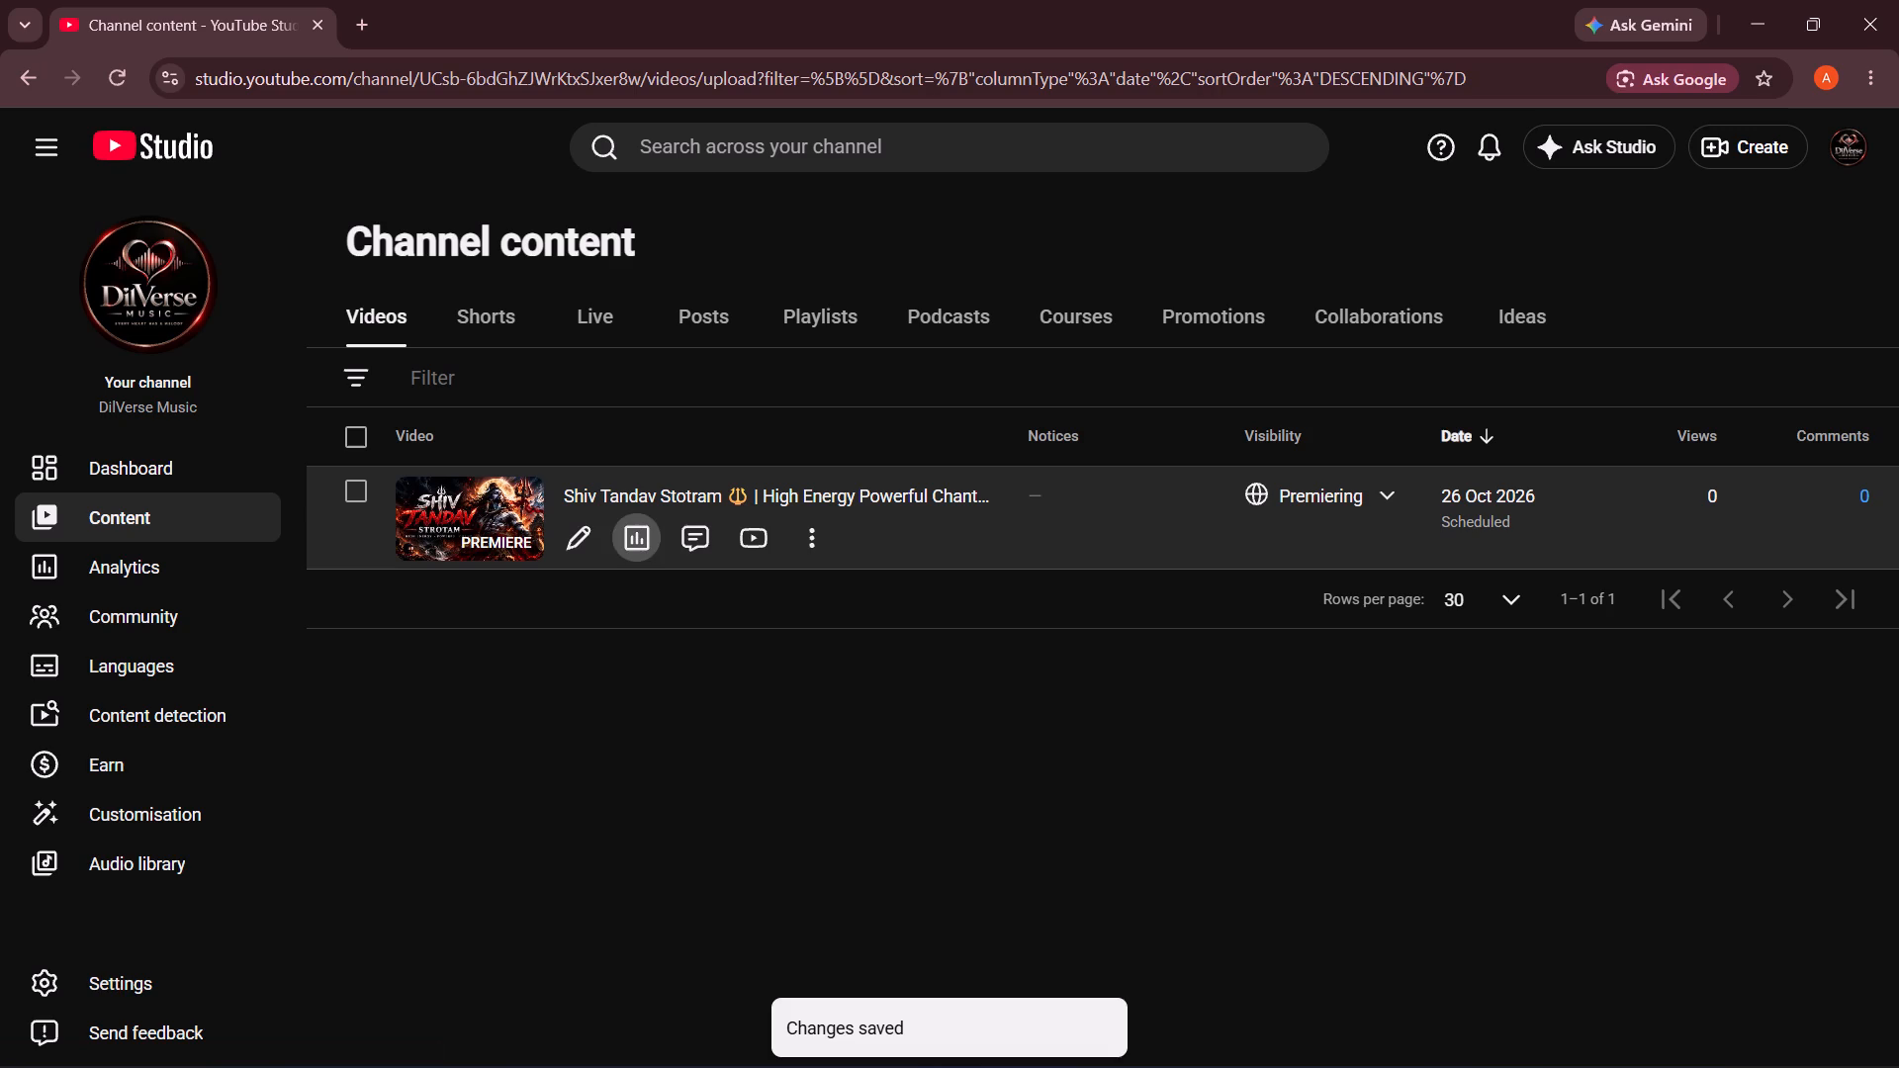
left_click(586, 536)
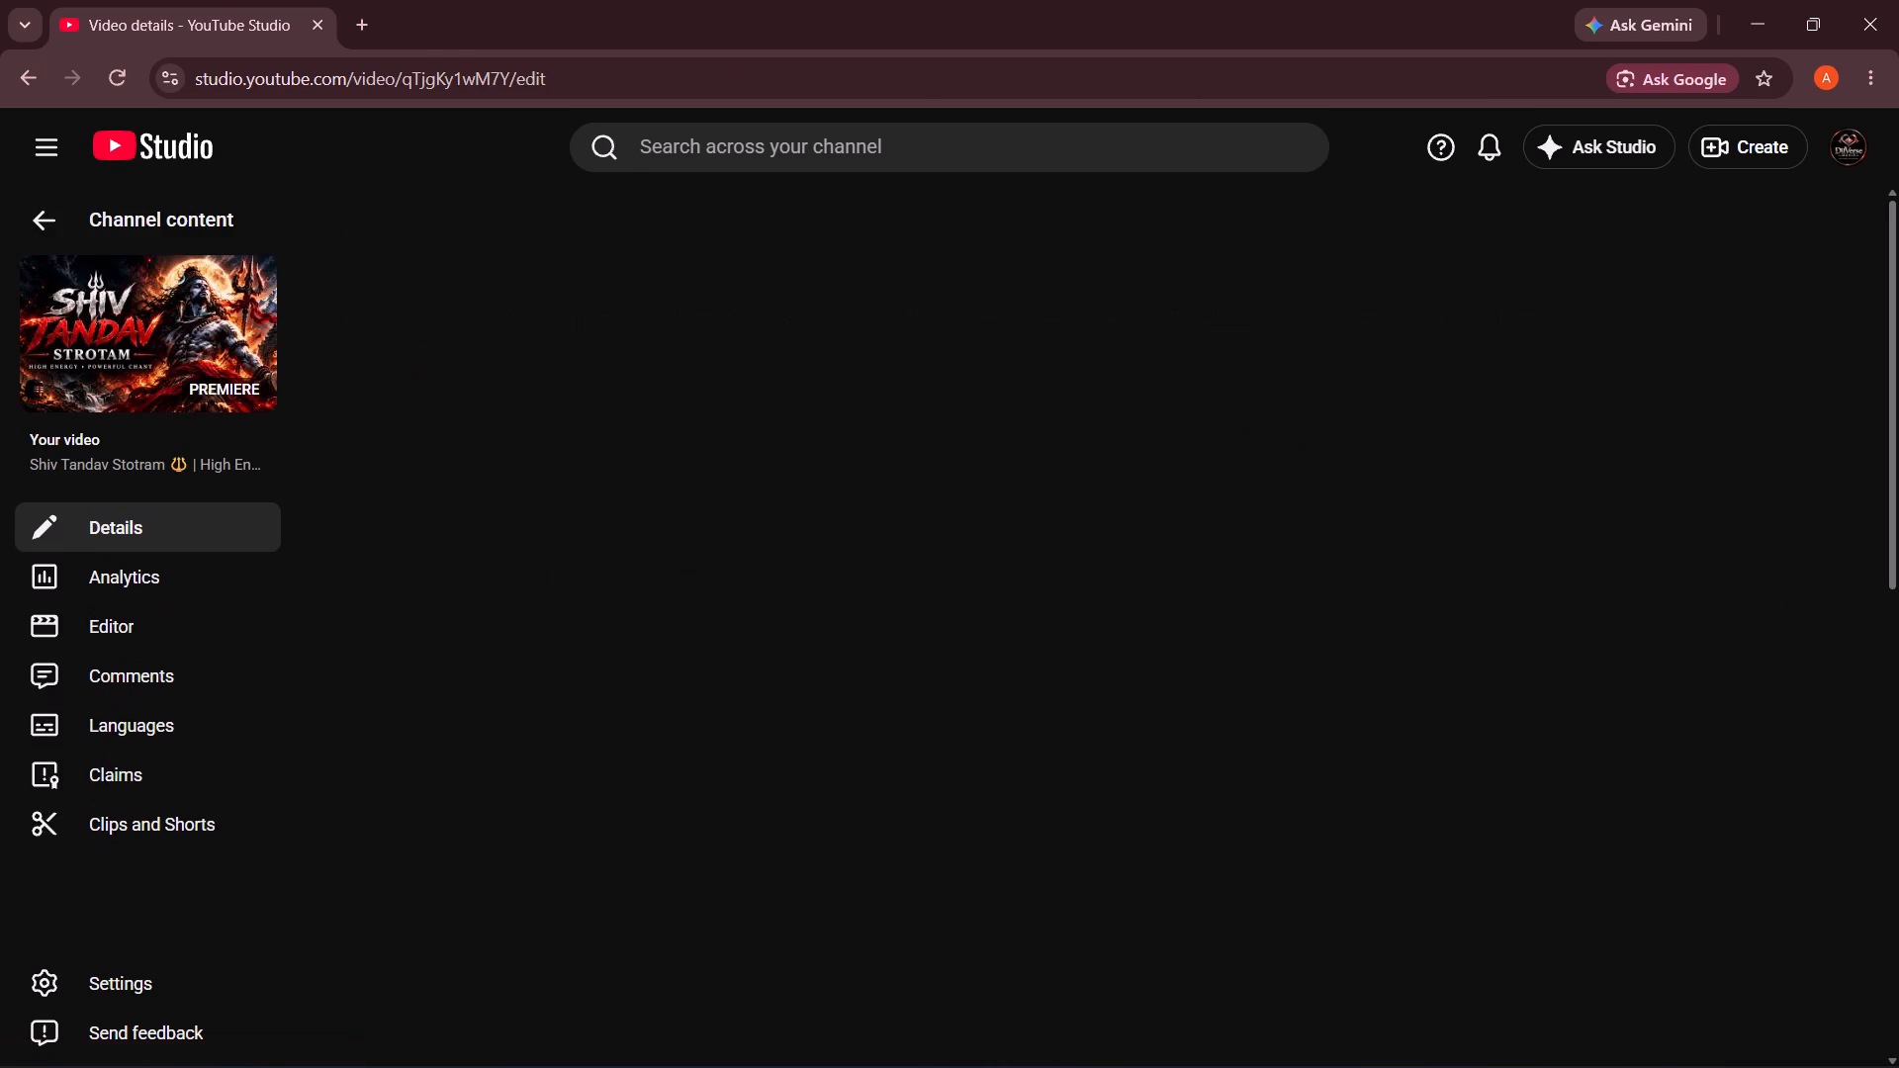
left_click(526, 914)
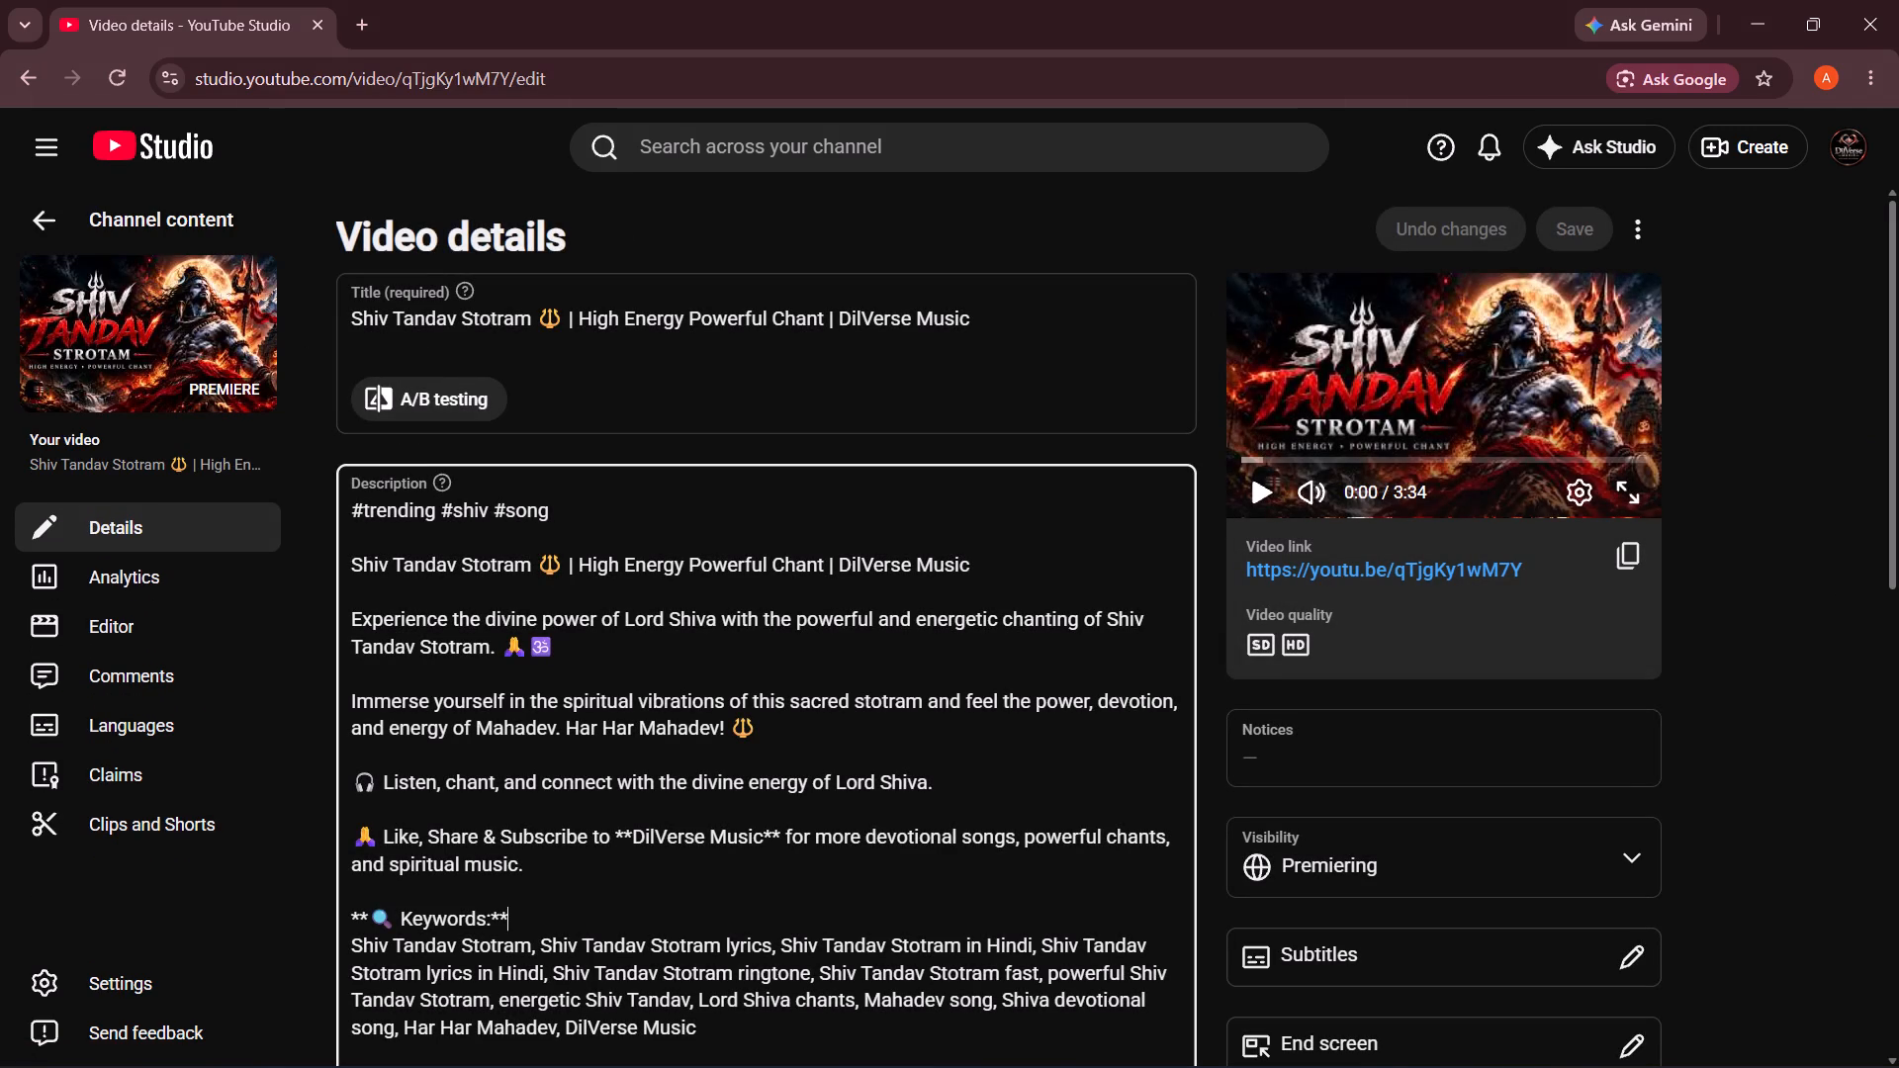
key("BackSpace")
key("BackSpace")
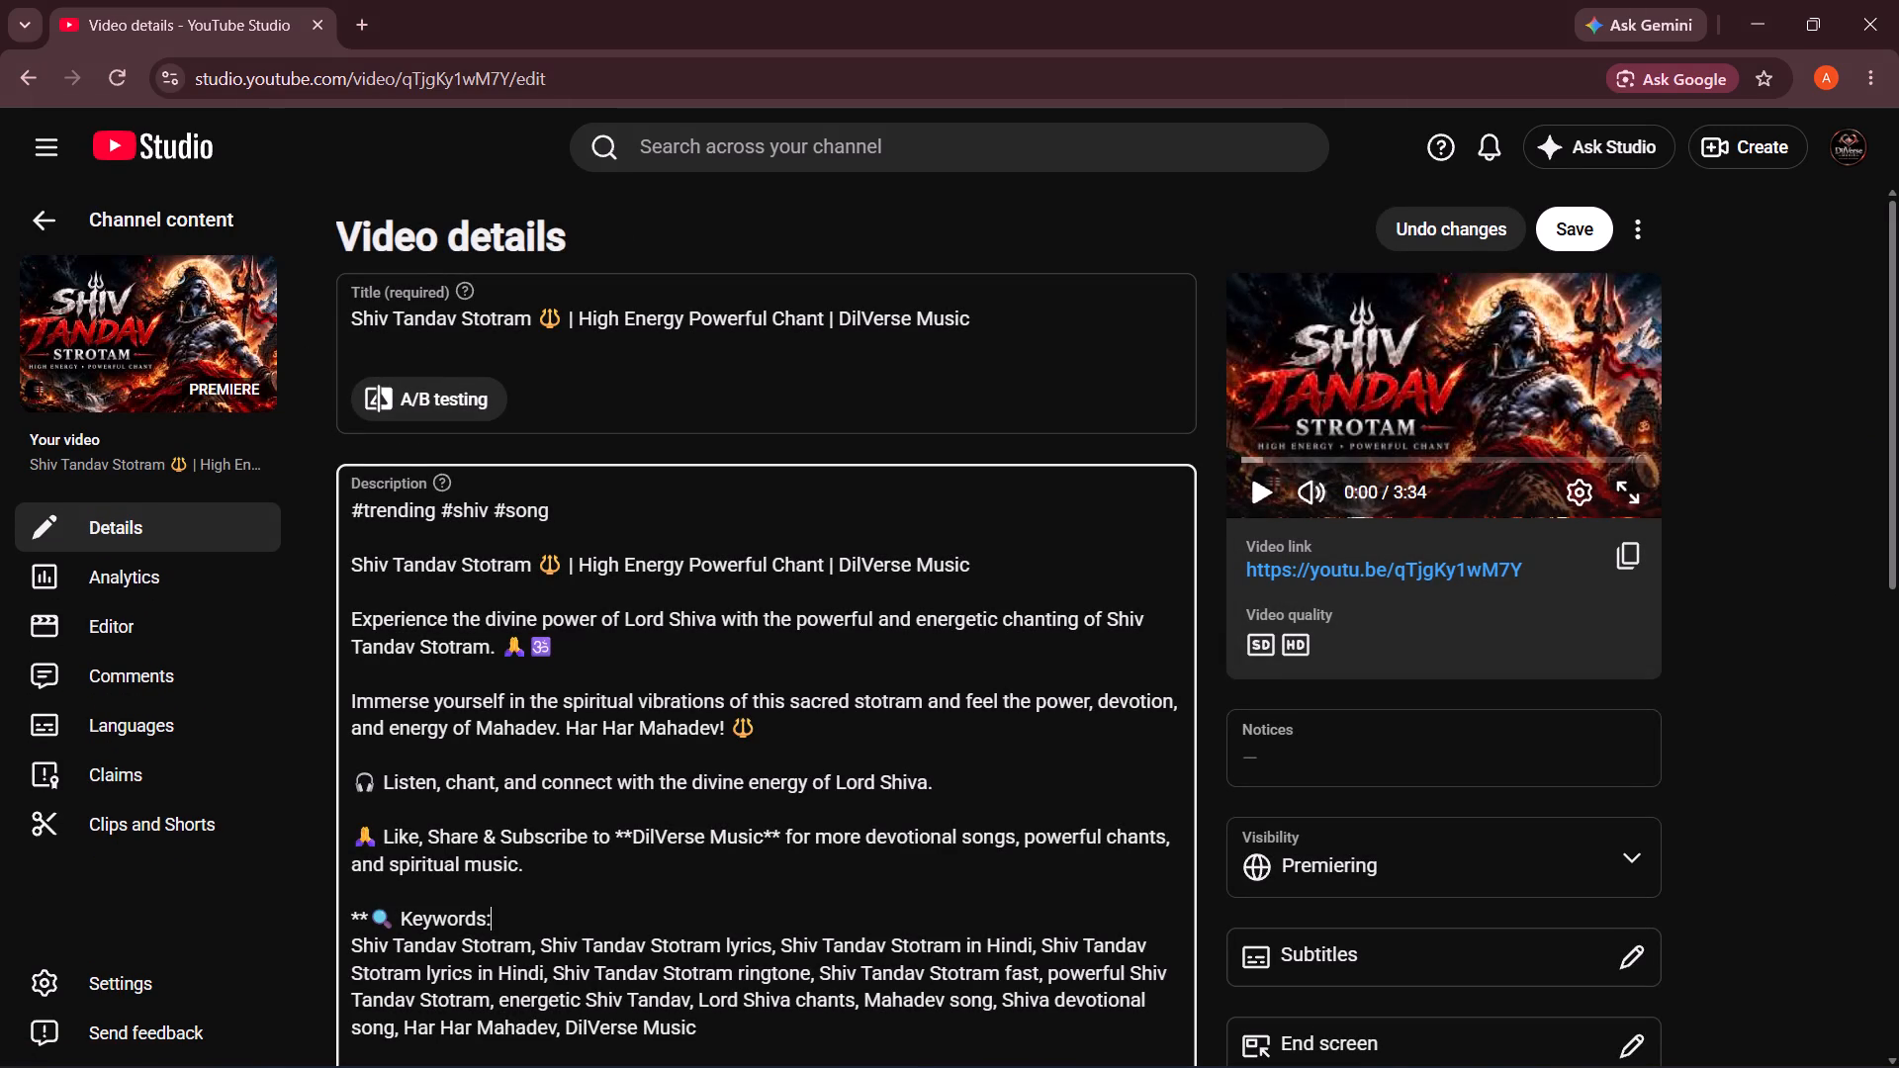
left_click(373, 913)
key("BackSpace")
key("BackSpace")
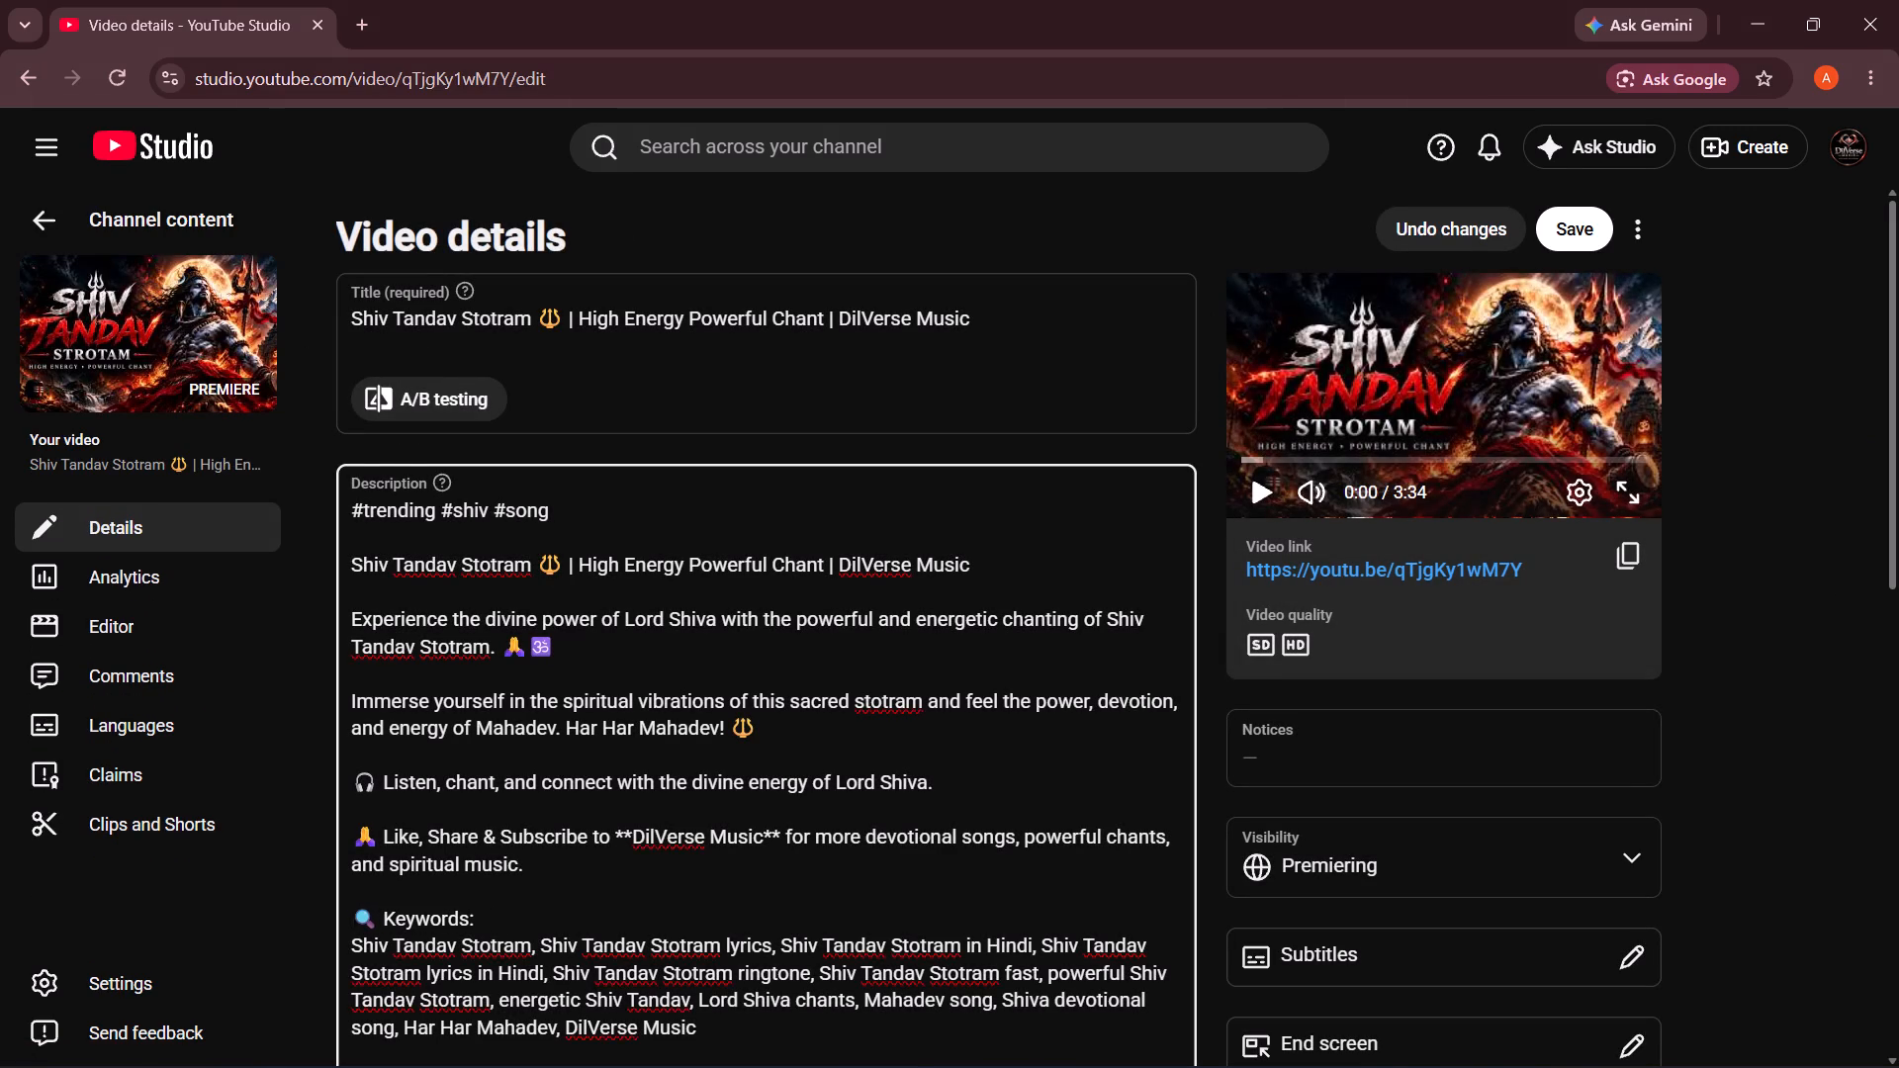
scroll(646, 881, "down", 1)
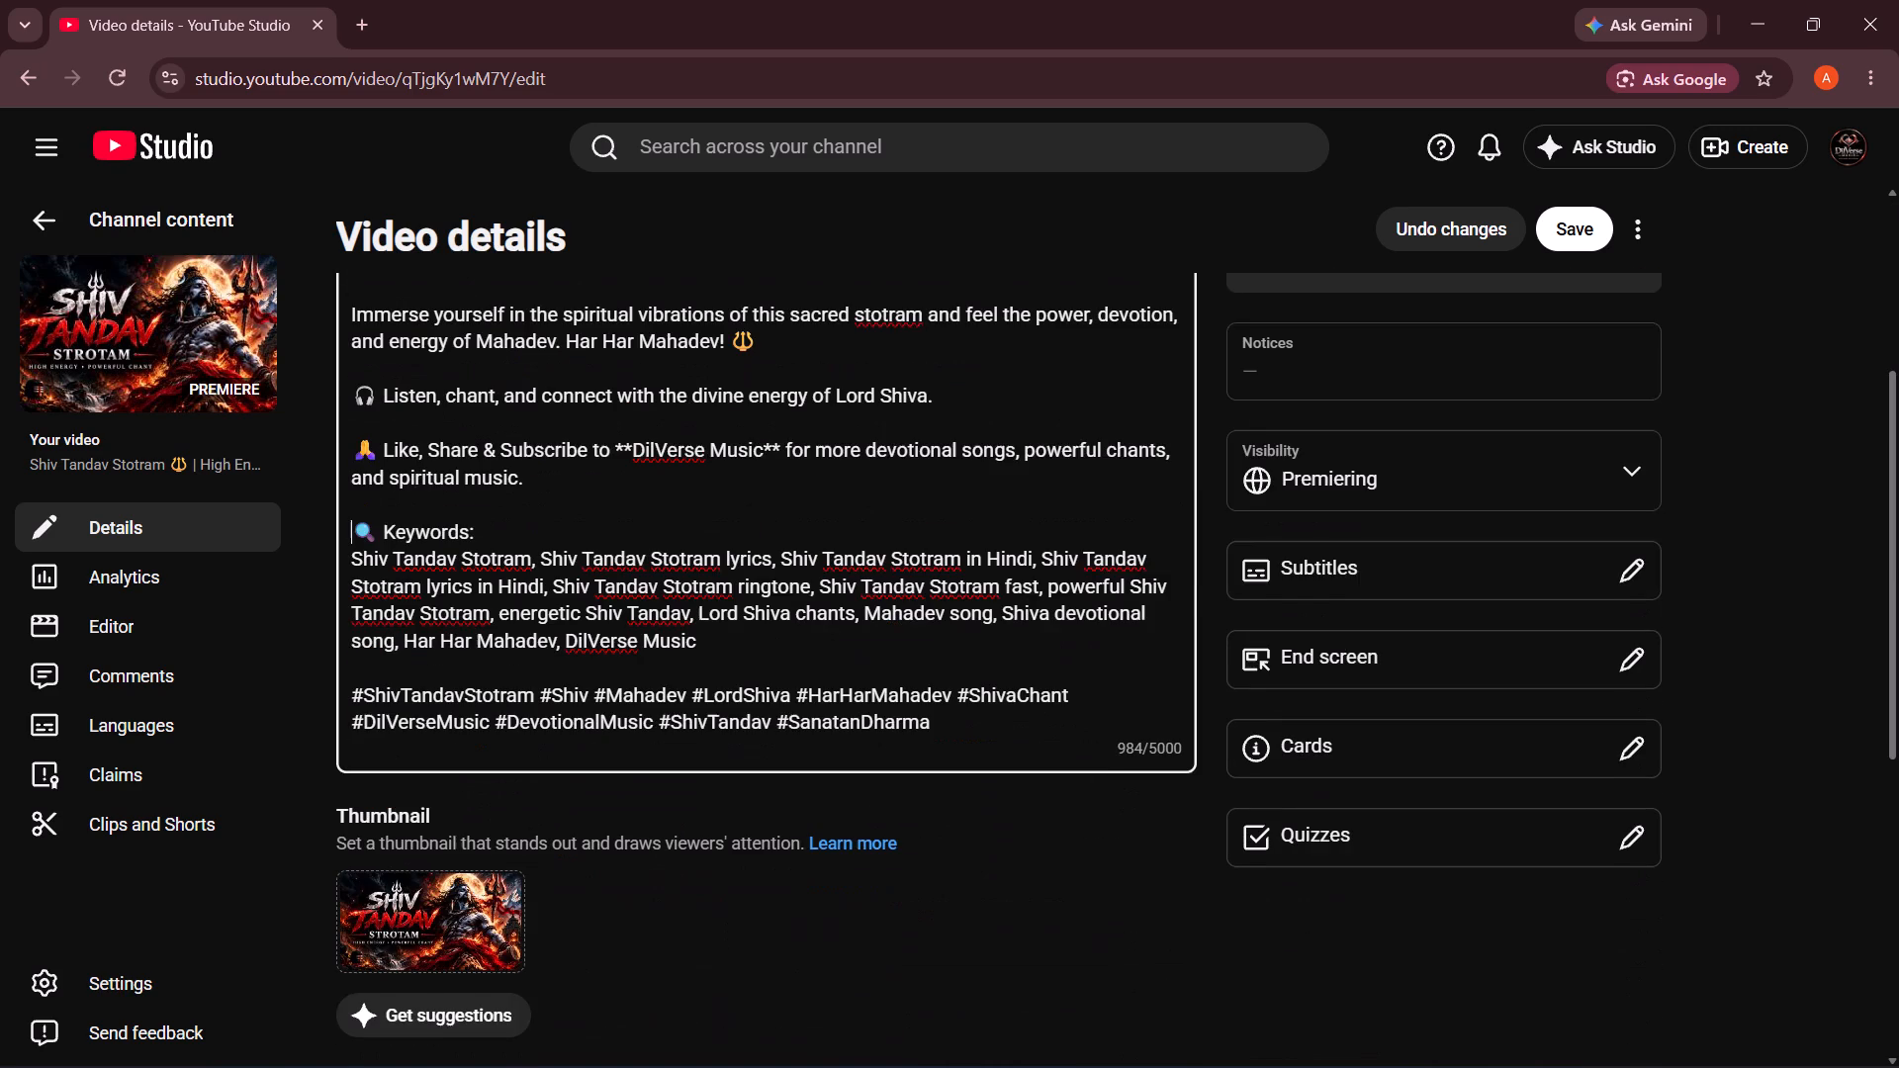
scroll(646, 881, "down", 1)
scroll(646, 881, "up", 4)
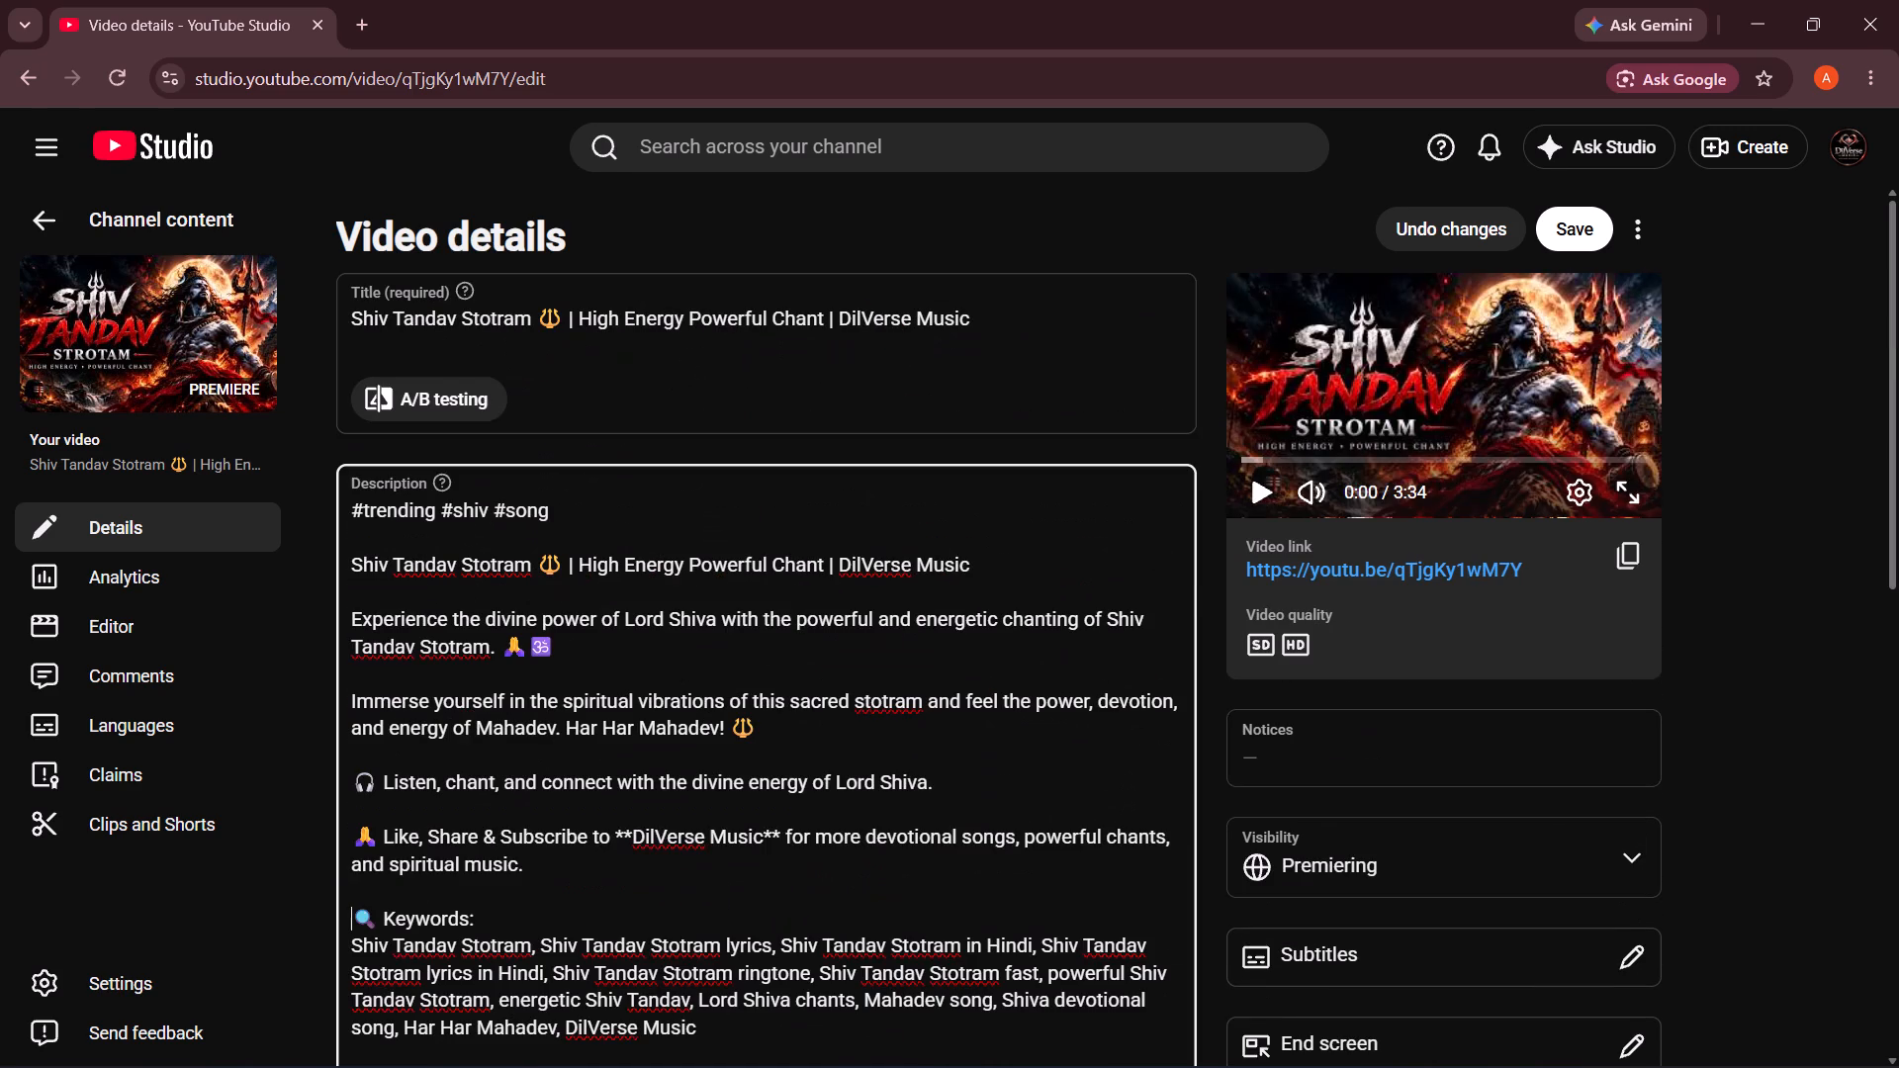
left_click(1566, 245)
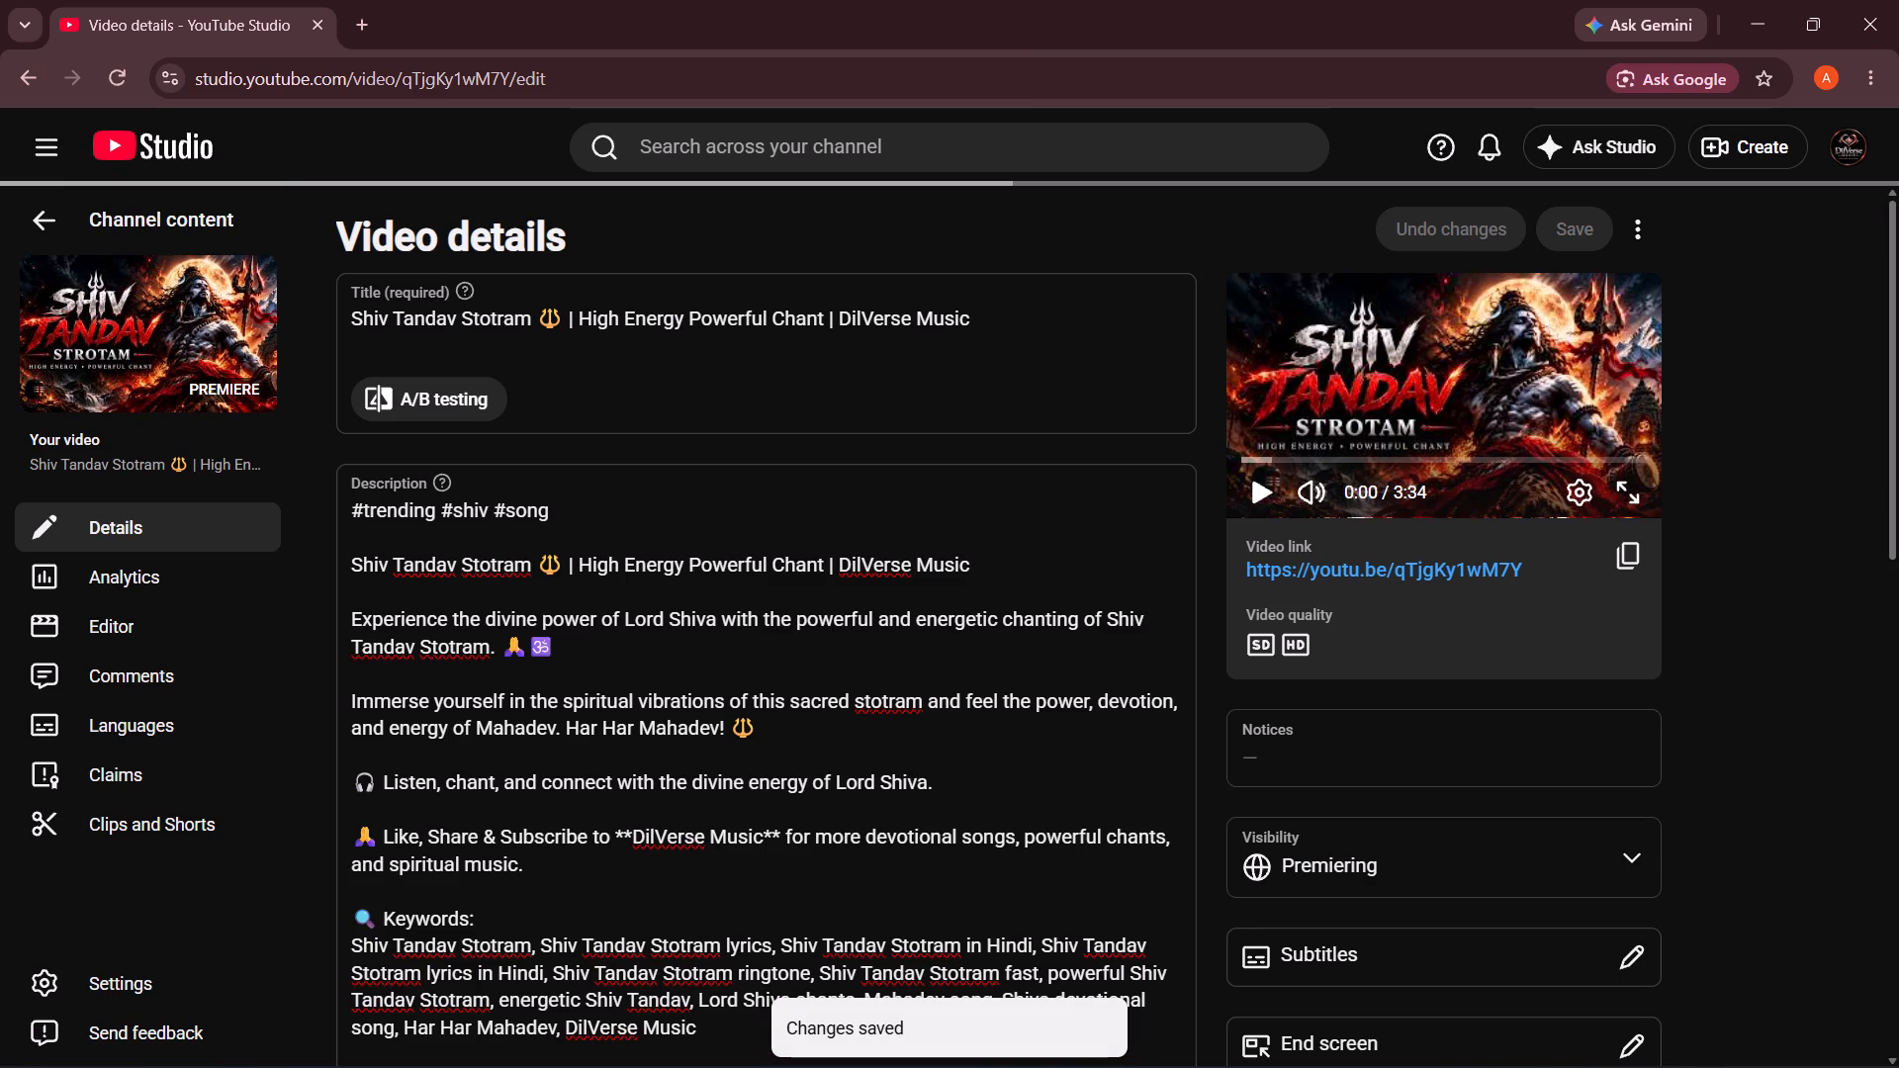
Set the DilVerse Music channel's country of residence to India, look at its feature eligibility, and save the settings.
left_click(54, 213)
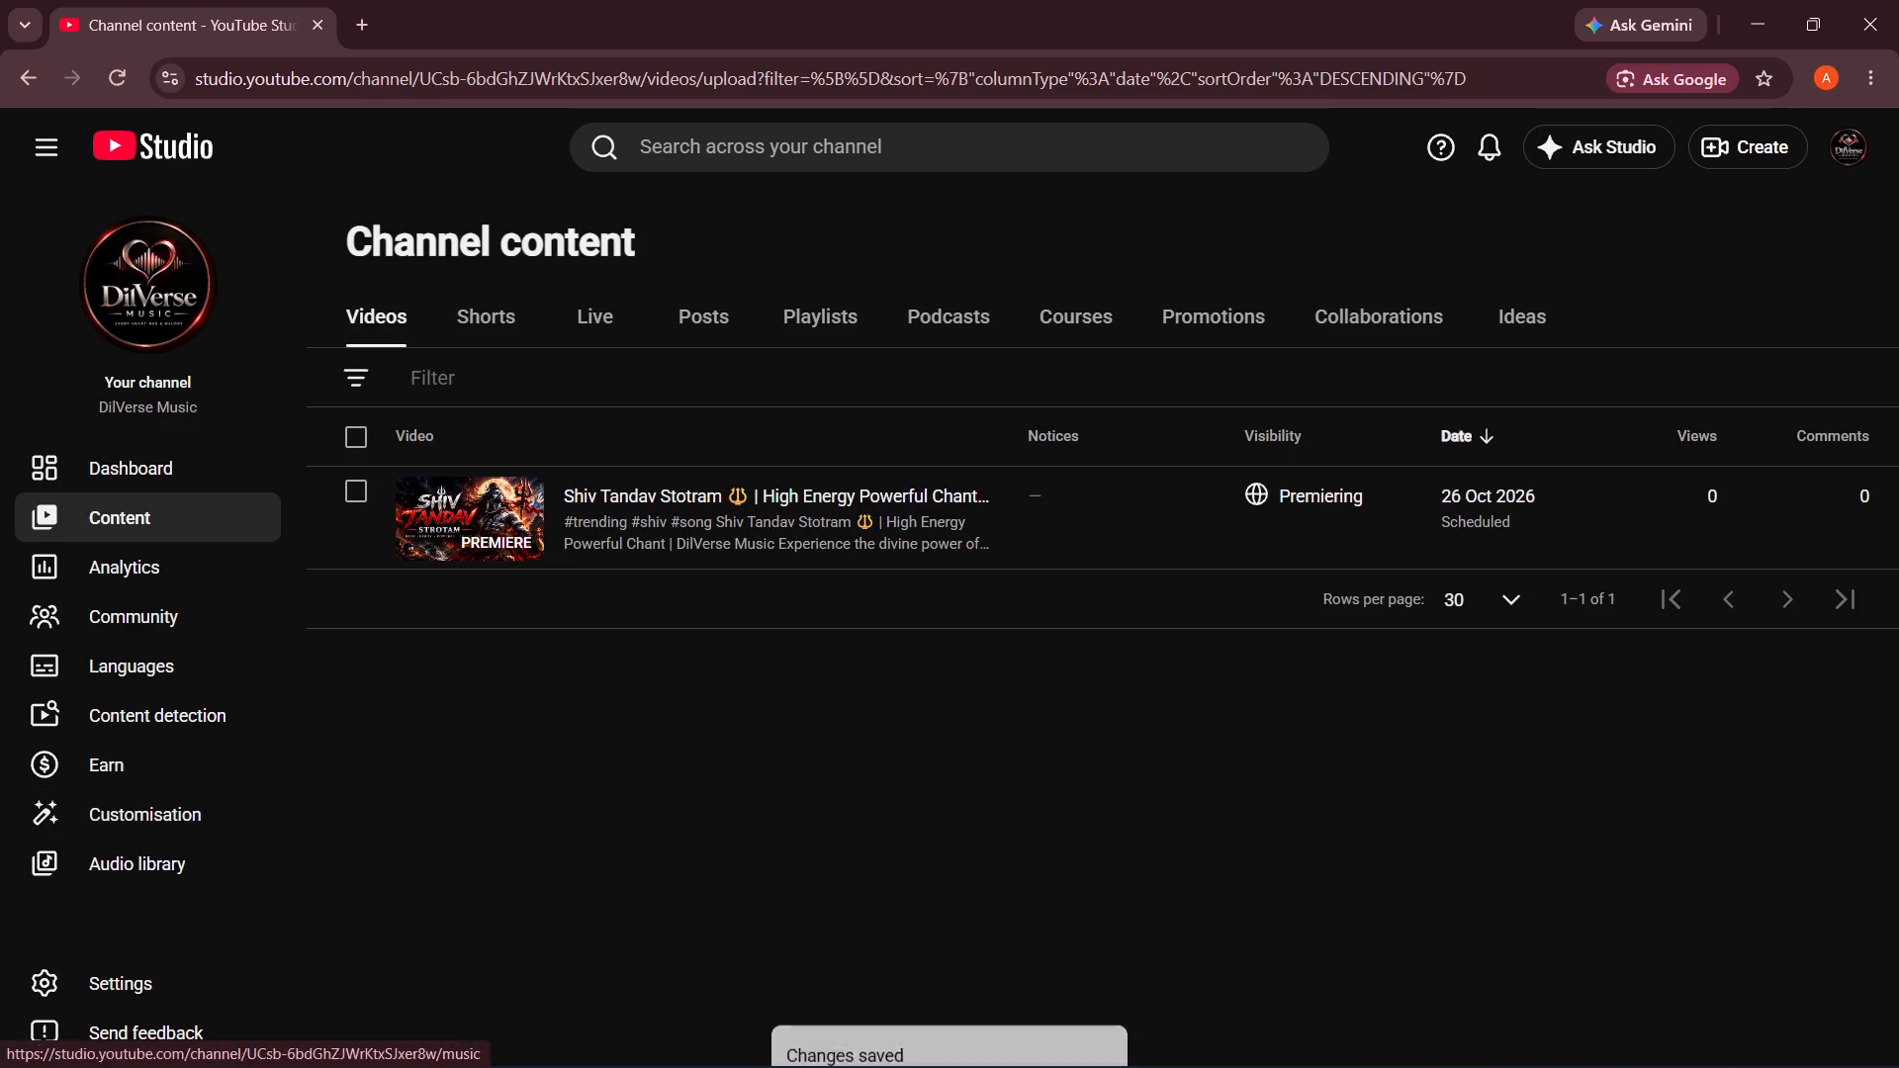
left_click(169, 984)
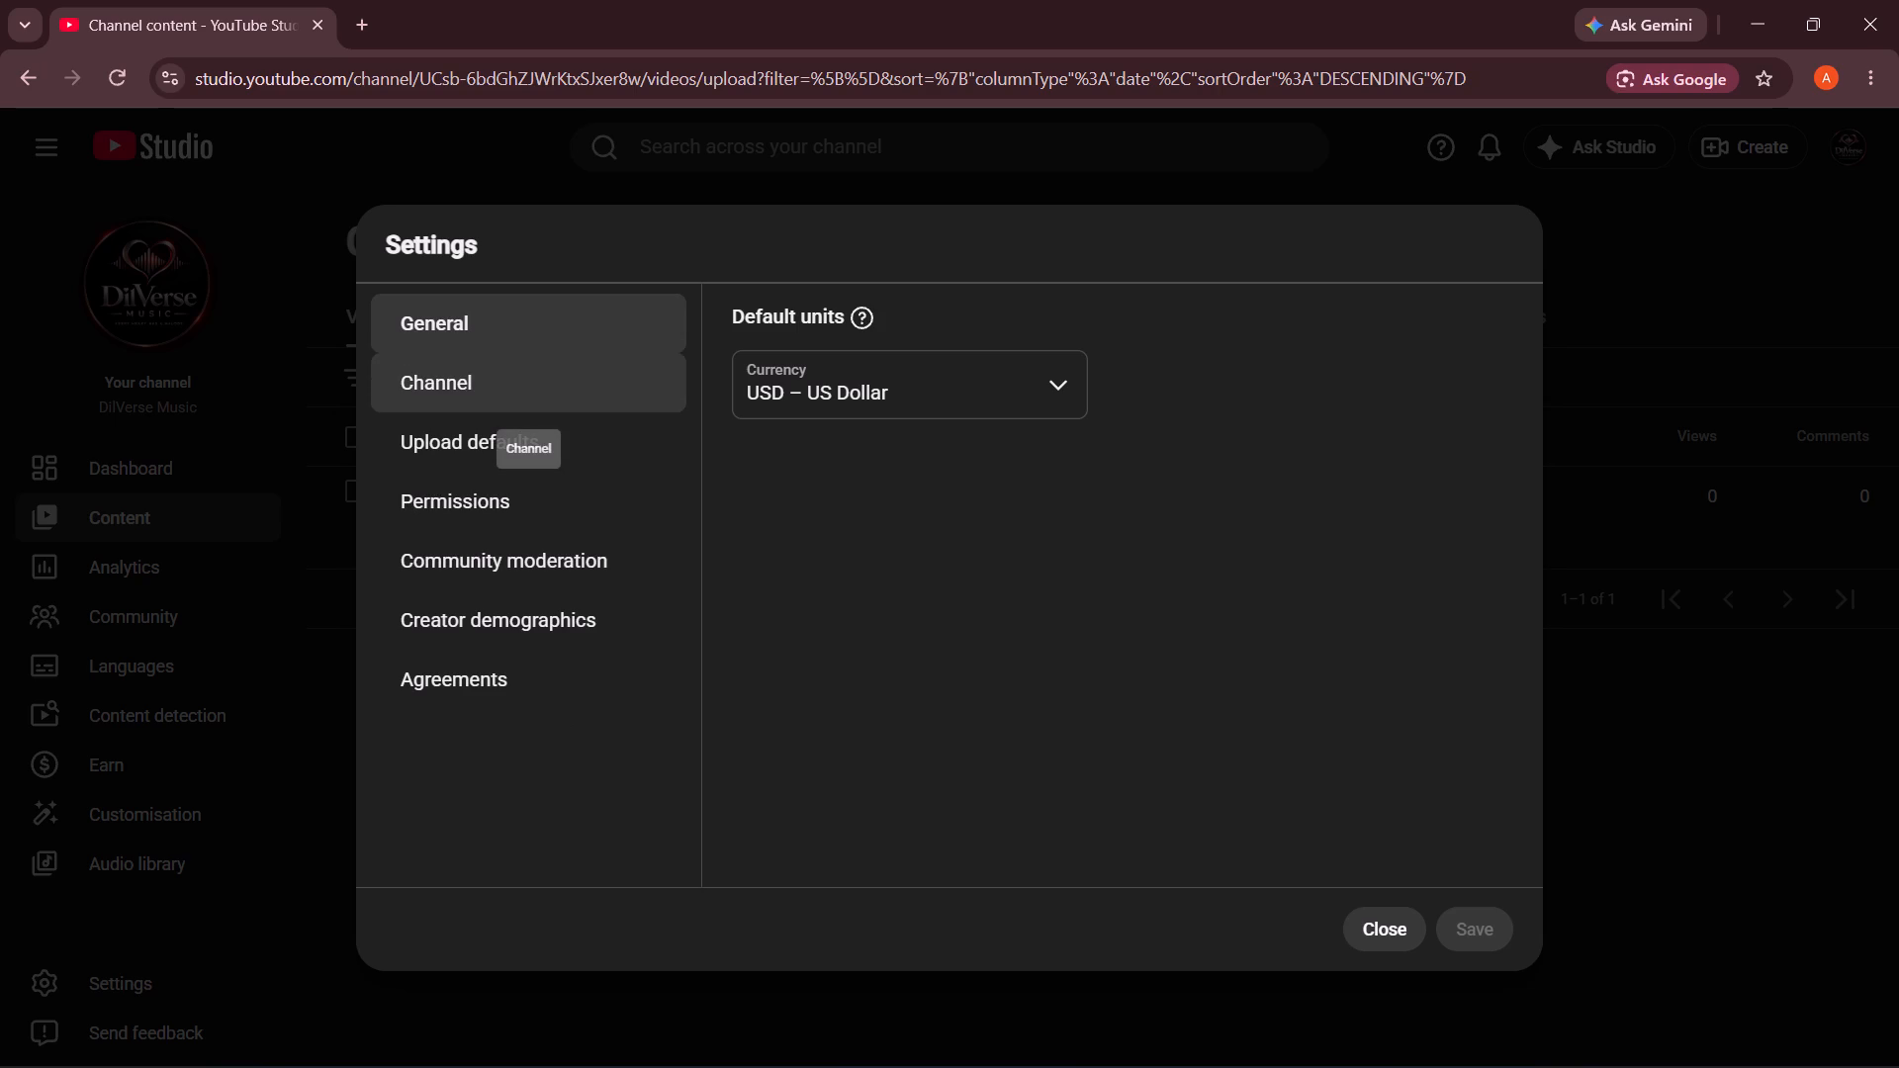
left_click(583, 390)
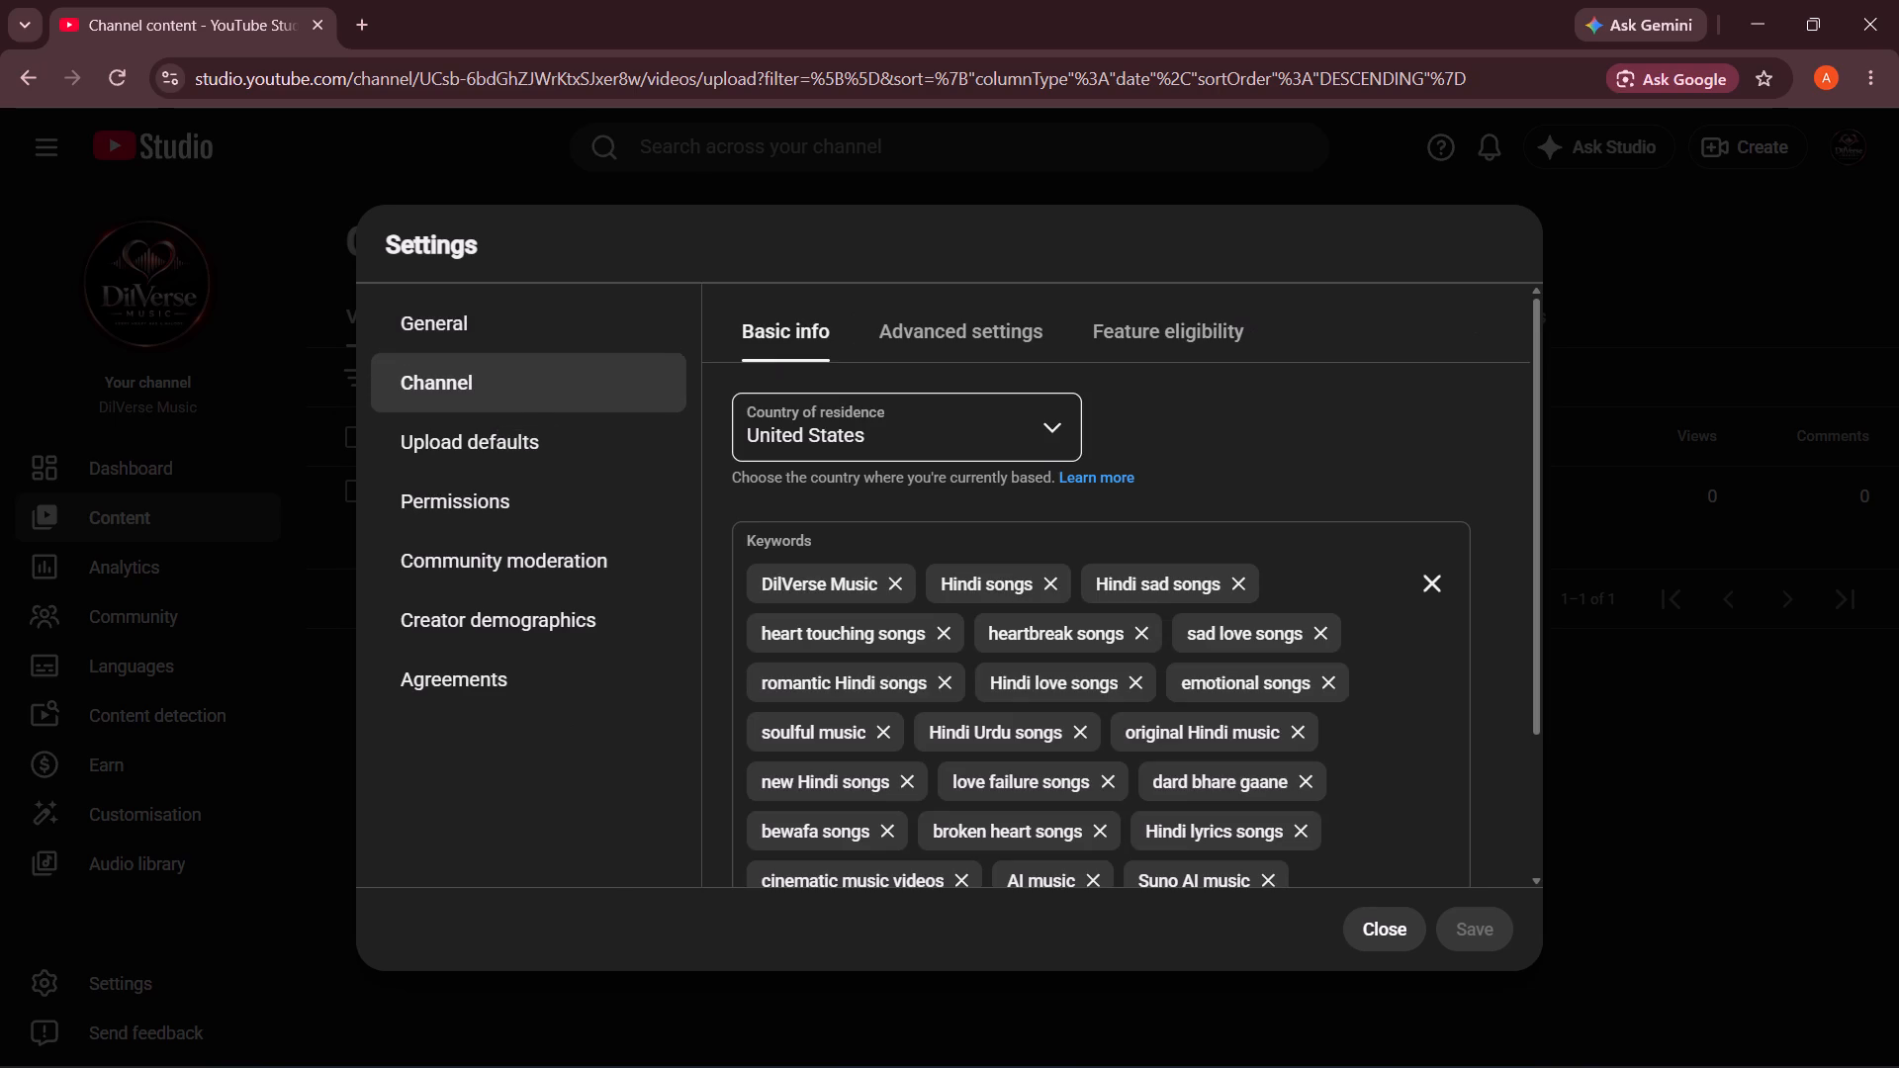
left_click(924, 435)
type("in")
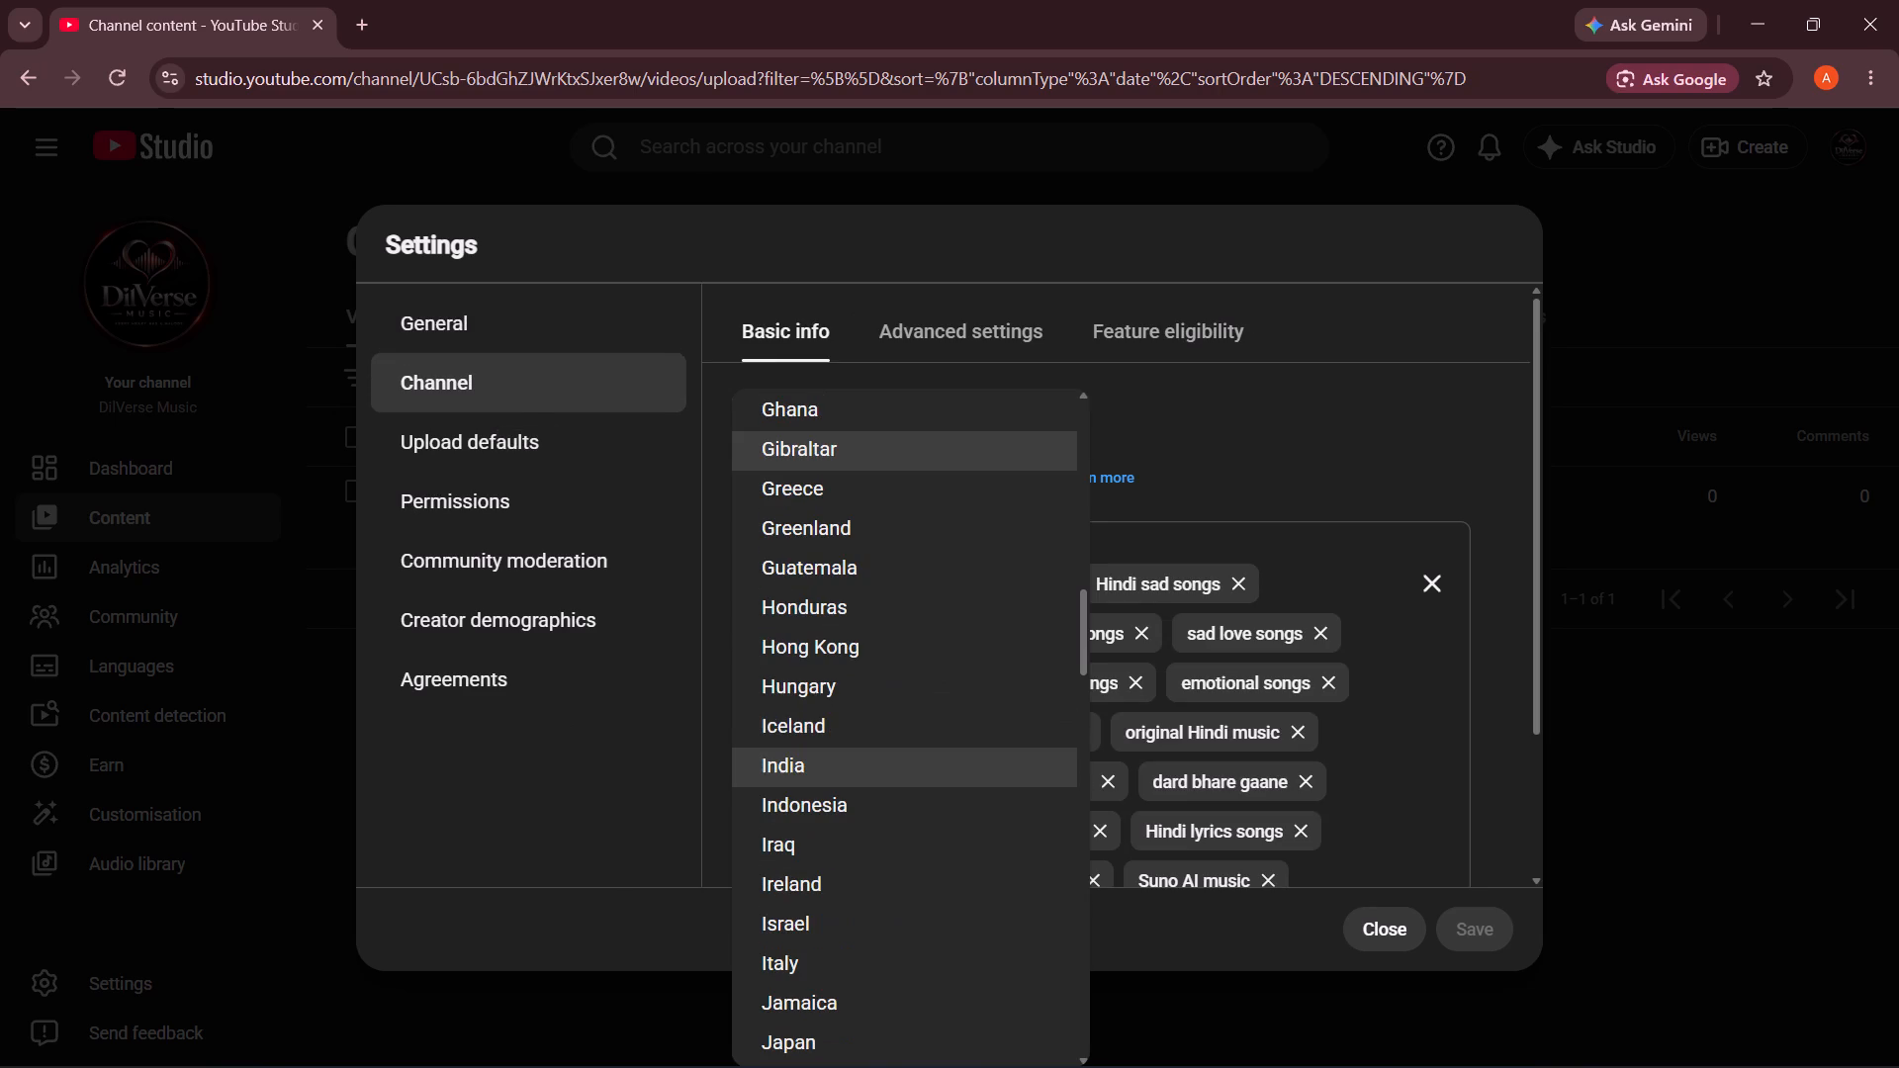
left_click(874, 774)
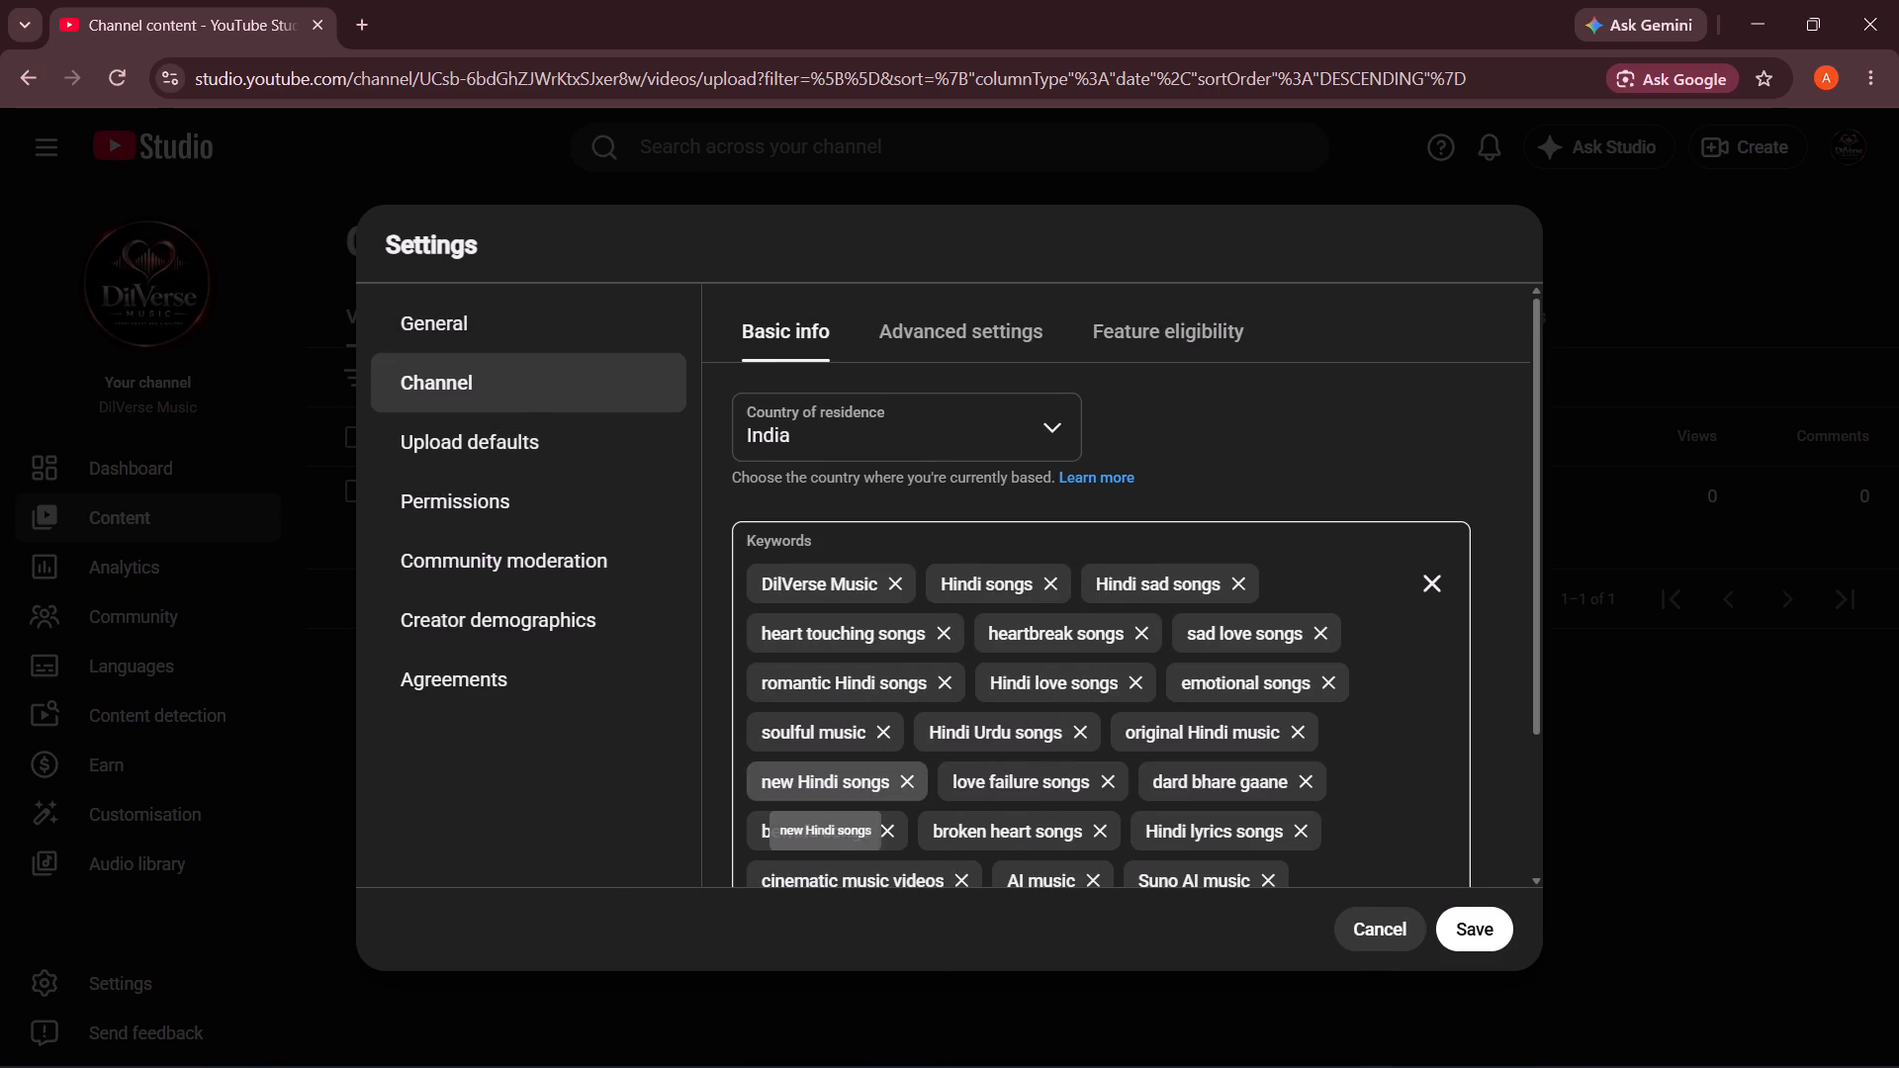
left_click(1171, 310)
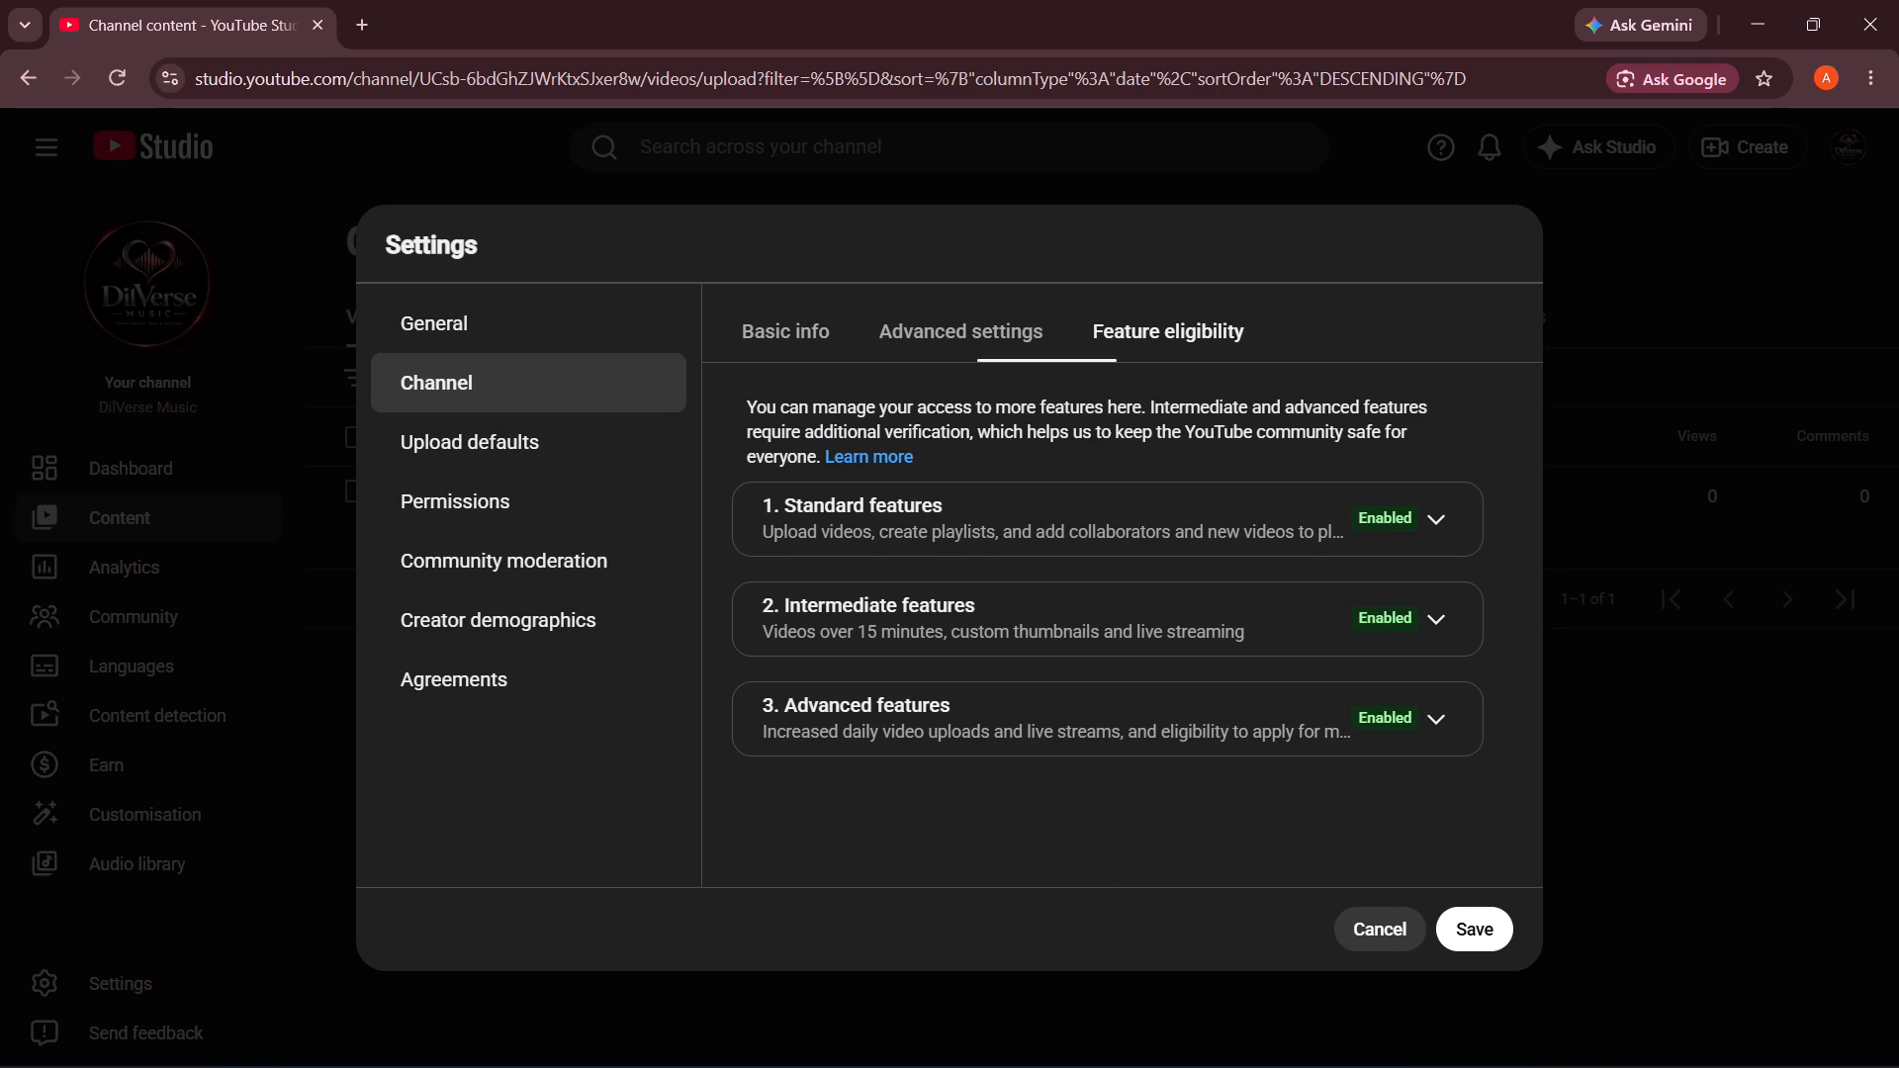
left_click(1497, 927)
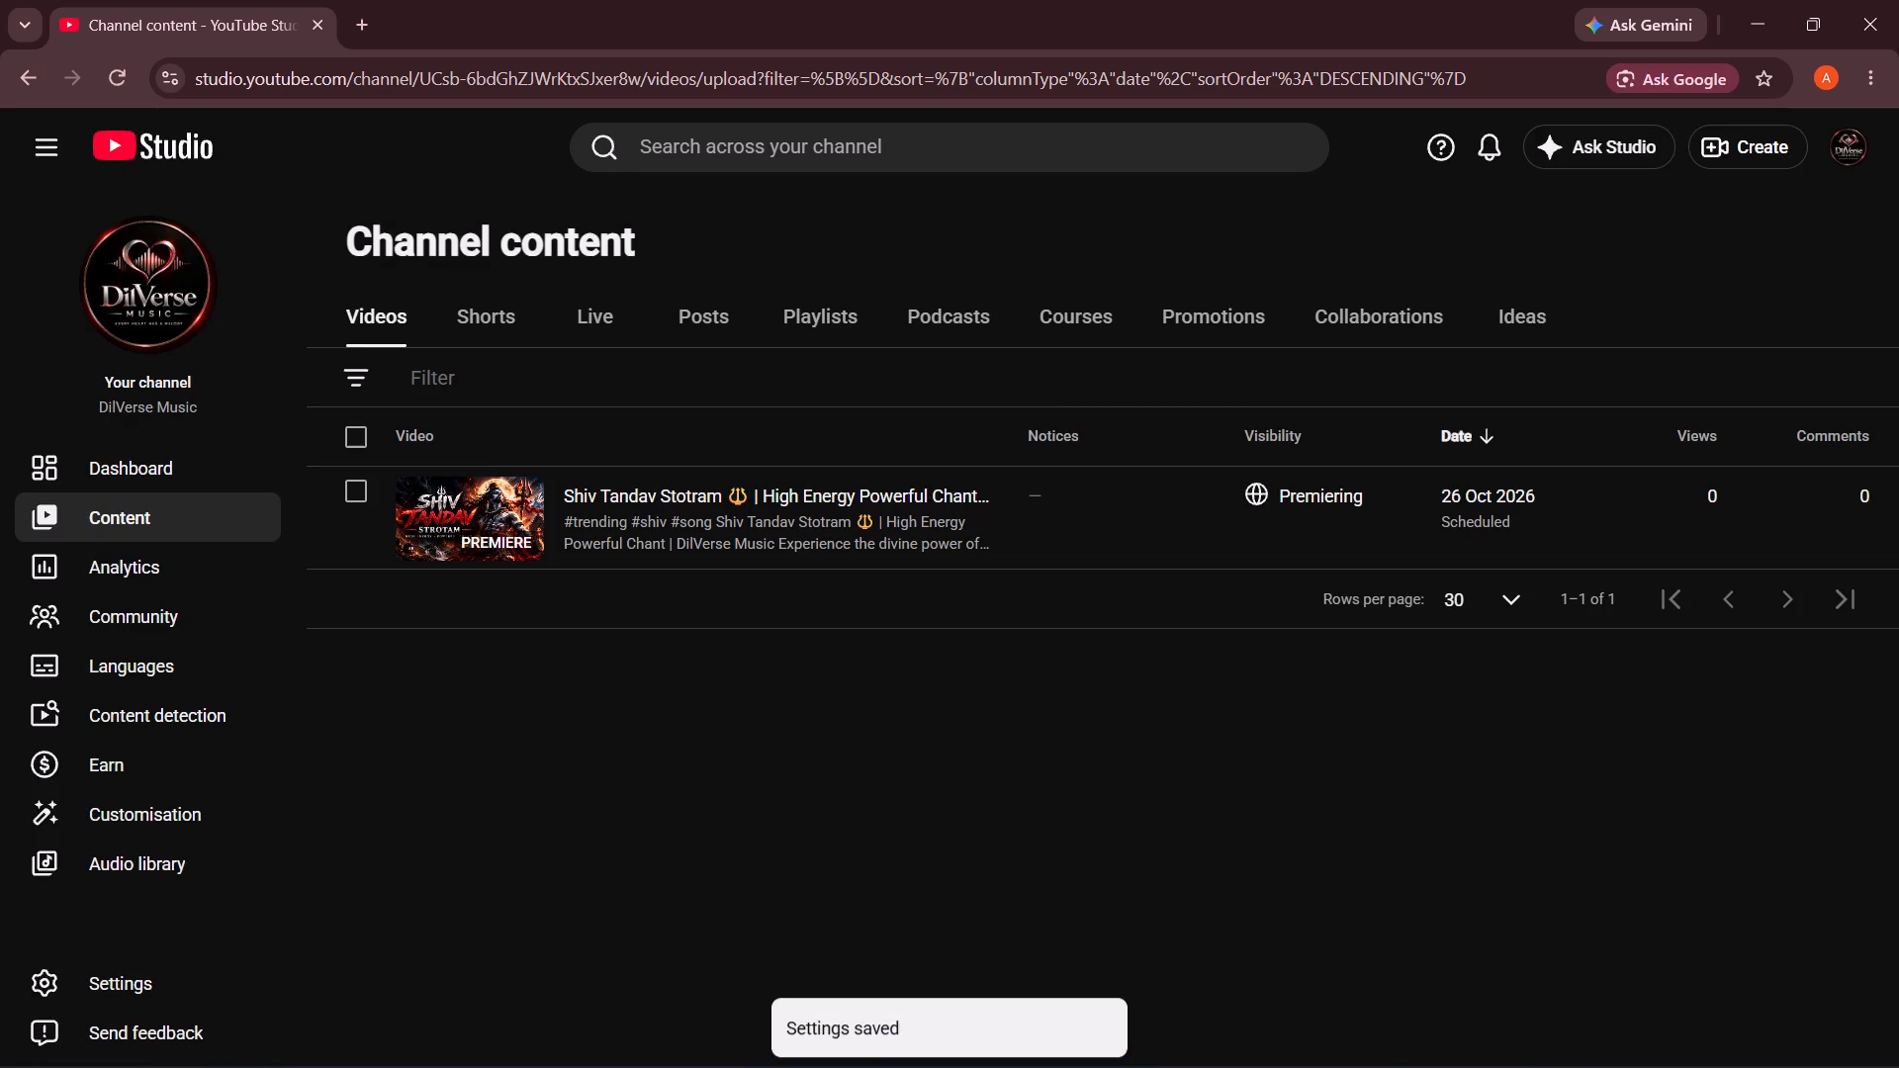